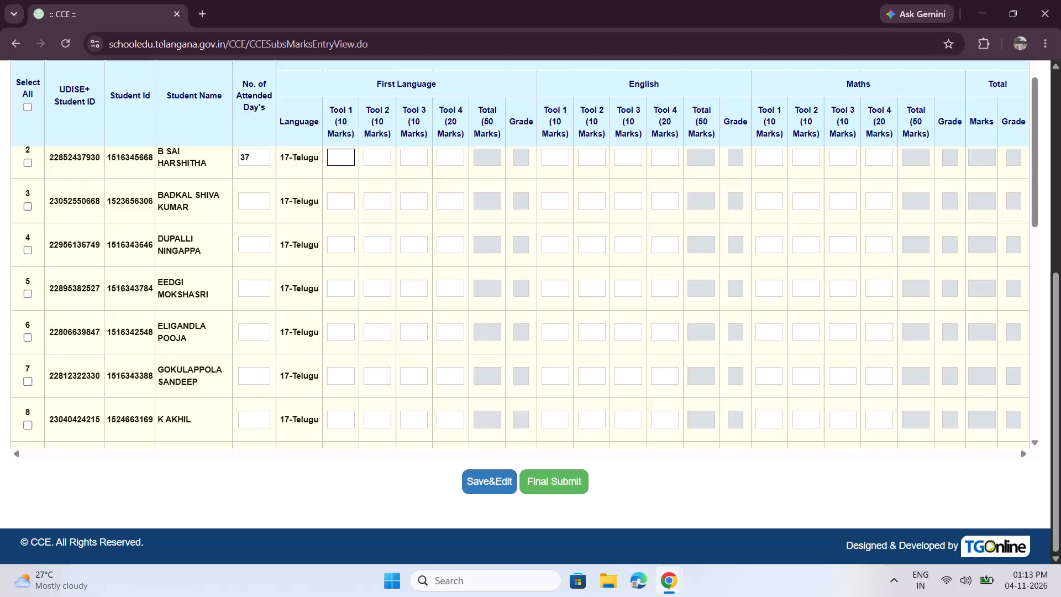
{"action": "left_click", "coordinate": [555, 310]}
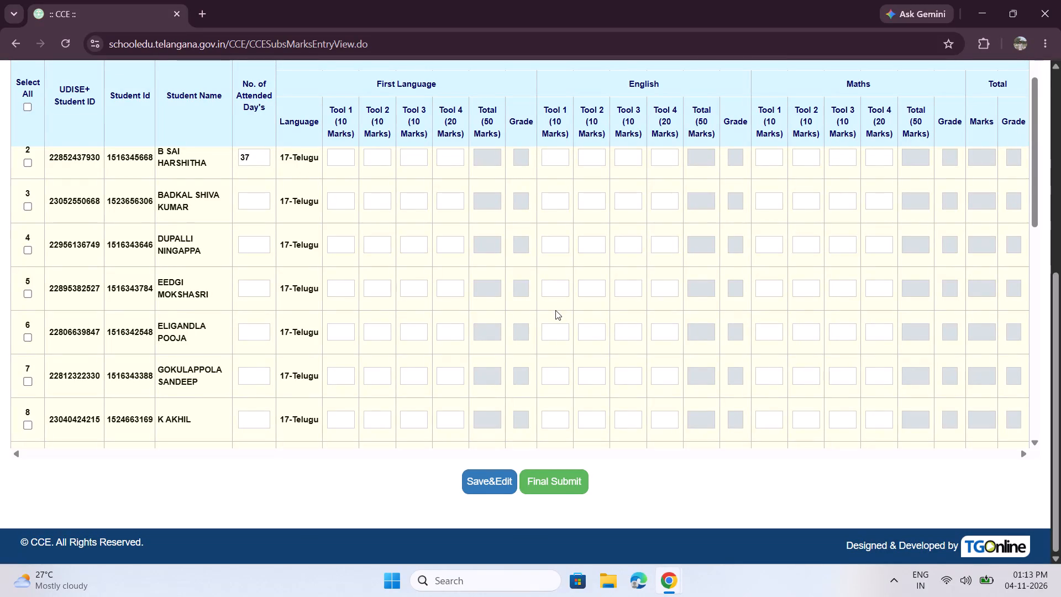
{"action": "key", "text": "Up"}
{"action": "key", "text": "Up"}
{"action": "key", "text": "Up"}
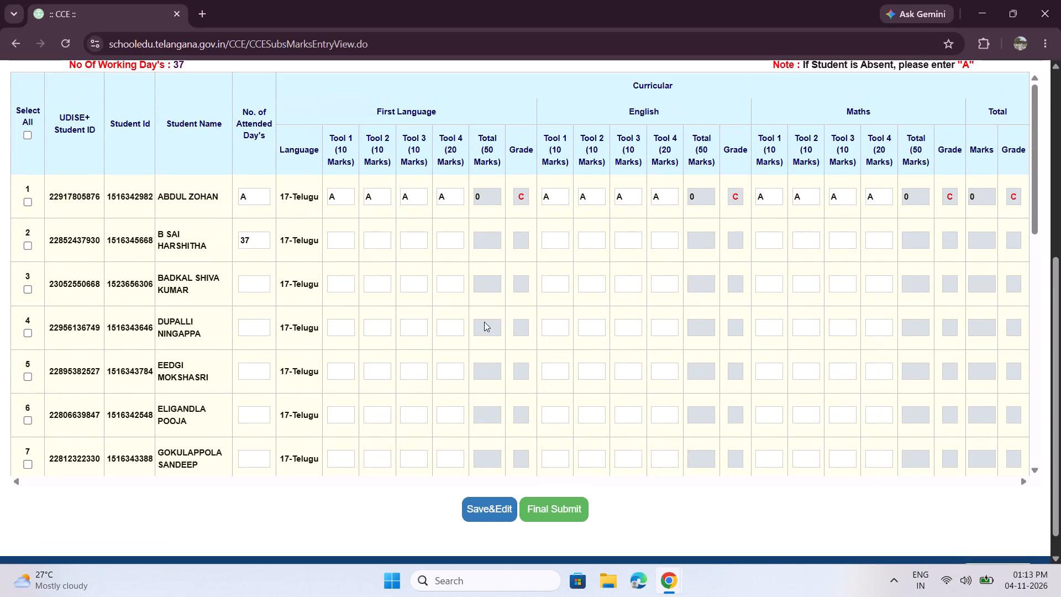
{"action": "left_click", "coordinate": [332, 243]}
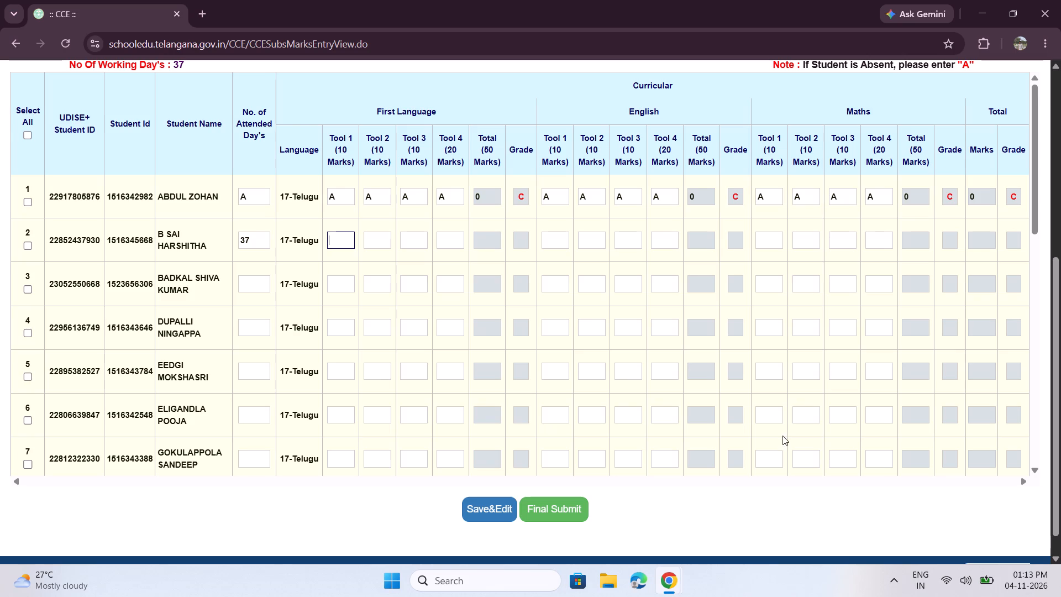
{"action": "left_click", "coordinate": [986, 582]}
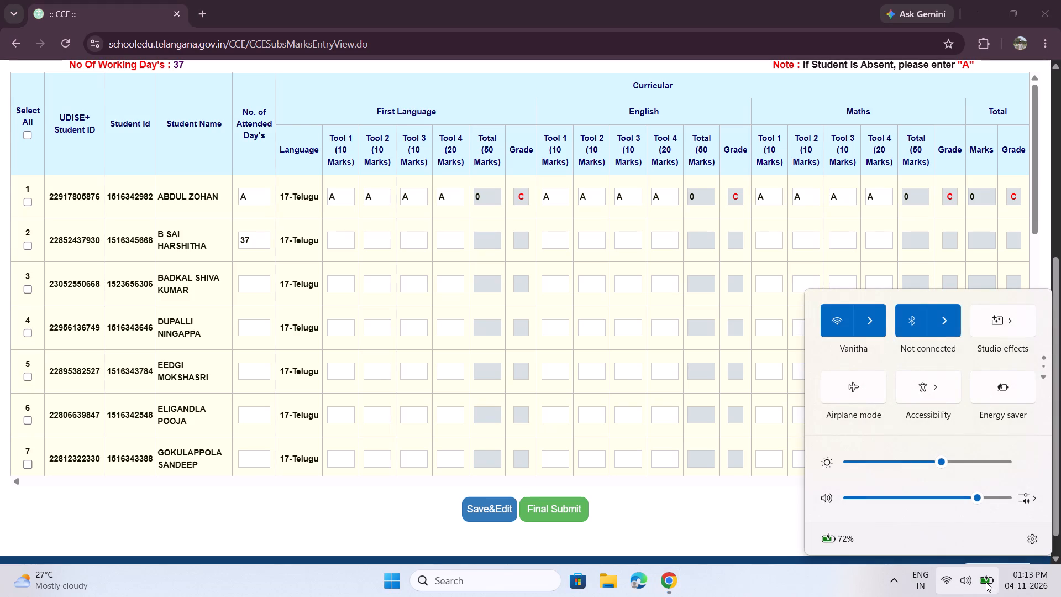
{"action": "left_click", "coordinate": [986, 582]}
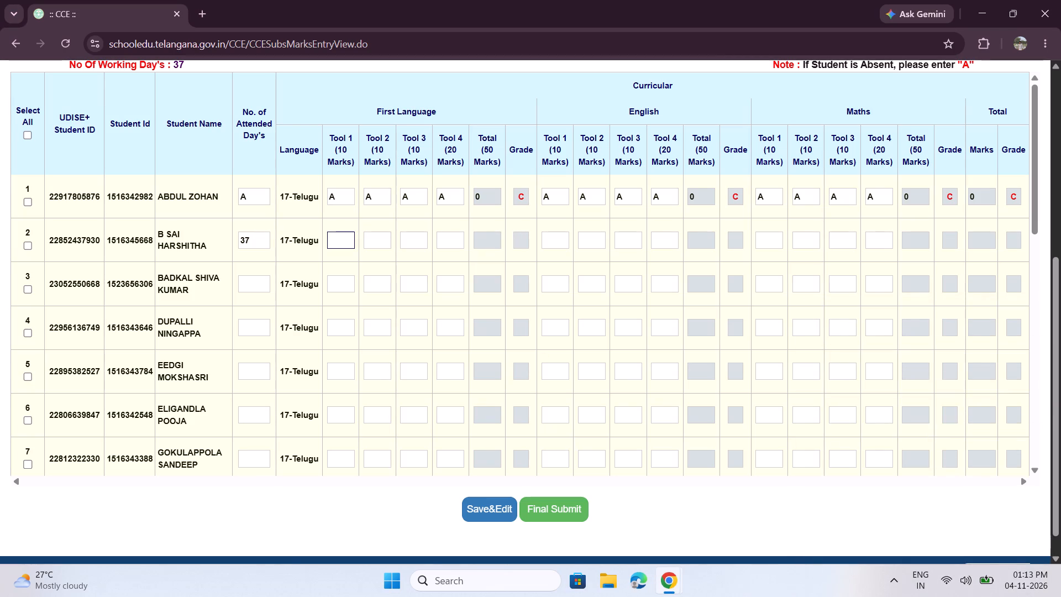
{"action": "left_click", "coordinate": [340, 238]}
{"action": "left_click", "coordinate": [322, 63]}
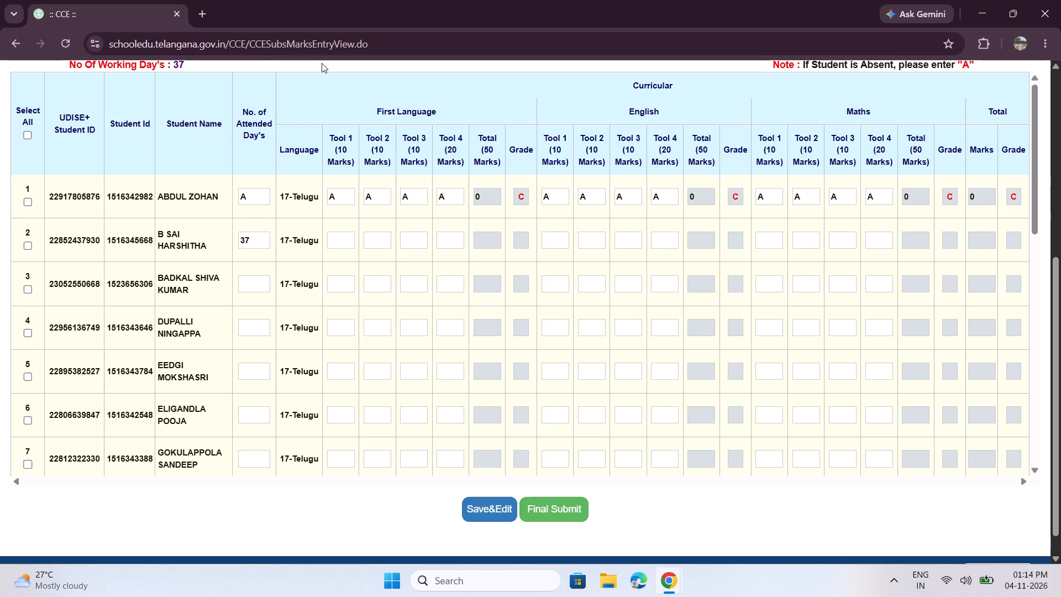
Review the FA2 exam details, class and section selection, student count summary and marks entry table.
{"action": "key", "text": "Up"}
{"action": "key", "text": "Up"}
{"action": "key", "text": "Up"}
{"action": "key", "text": "Up"}
{"action": "key", "text": "Up"}
{"action": "key", "text": "Up"}
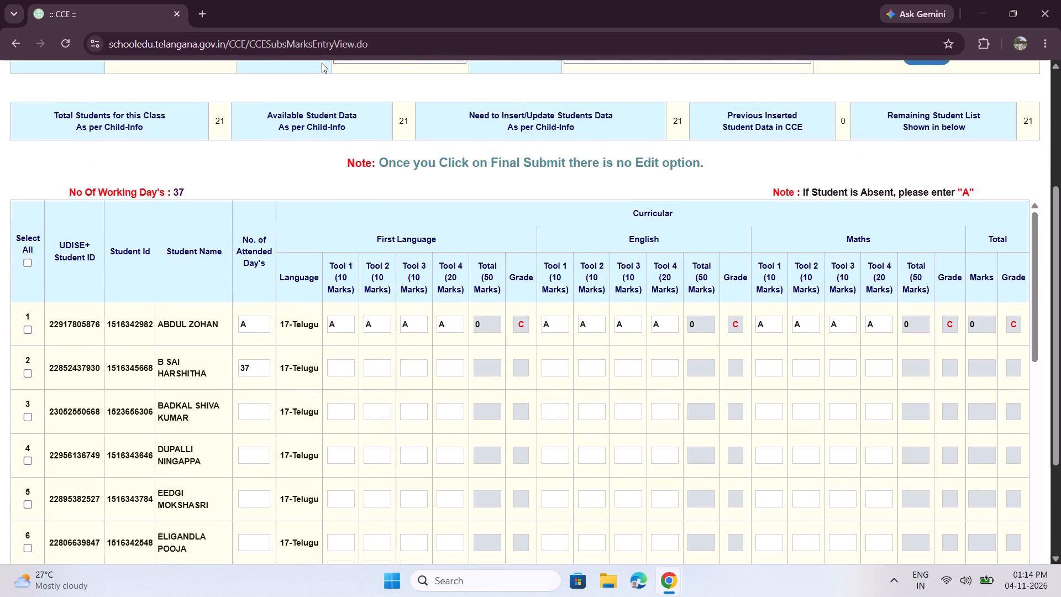
{"action": "key", "text": "Up"}
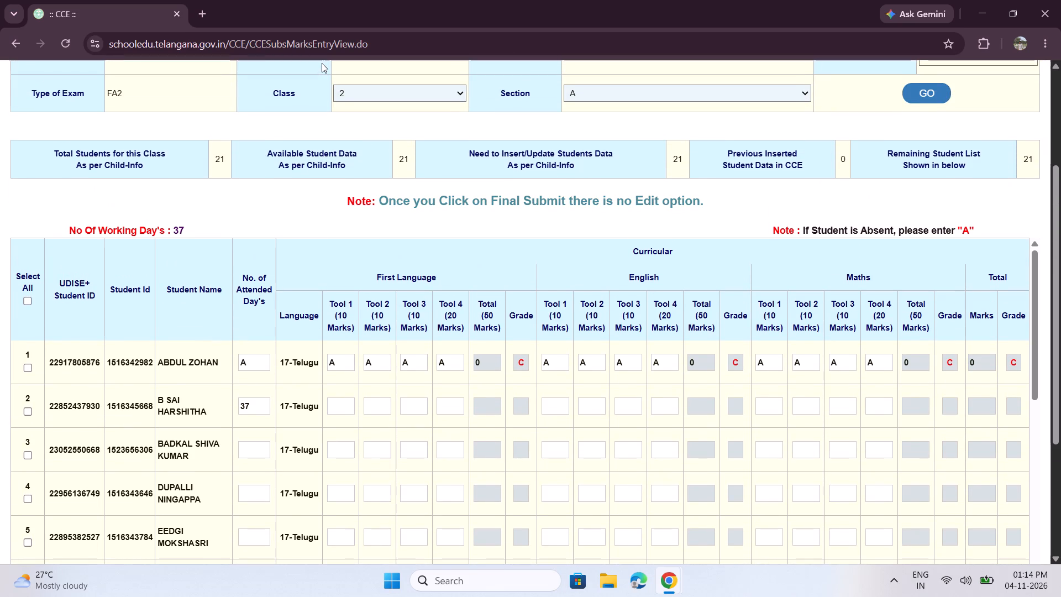
{"action": "key", "text": "Down"}
{"action": "key", "text": "Down"}
{"action": "key", "text": "Down"}
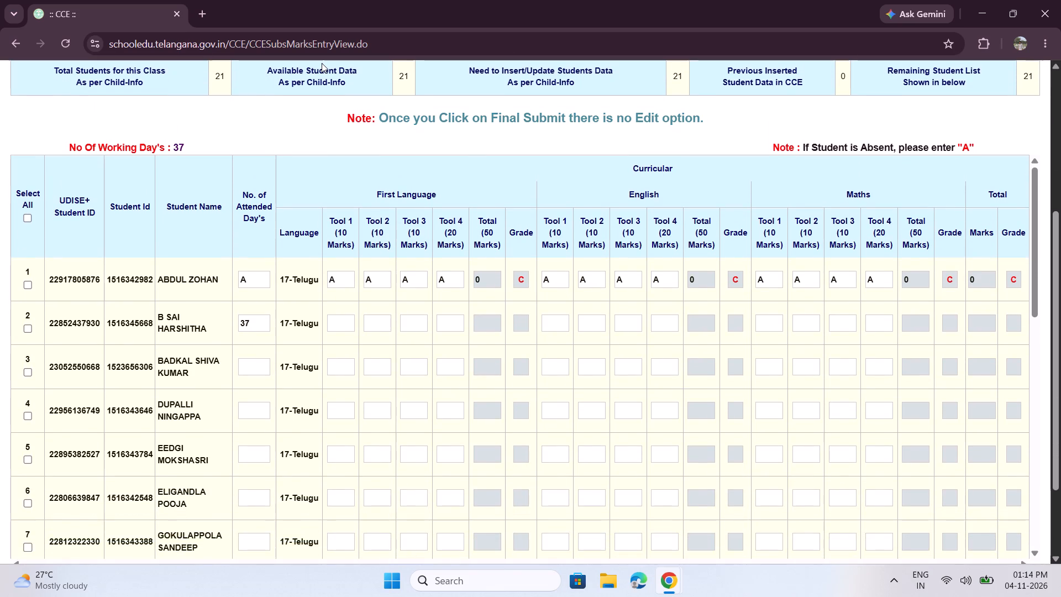
{"action": "key", "text": "Down"}
{"action": "key", "text": "Down"}
{"action": "key", "text": "Down"}
{"action": "key", "text": "Down"}
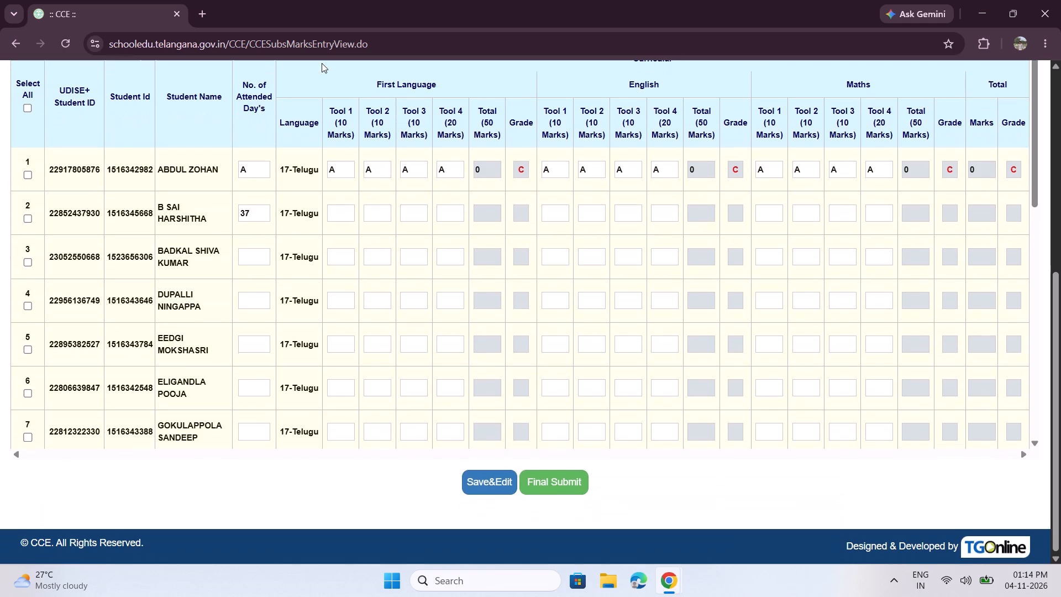
{"action": "left_click", "coordinate": [322, 63]}
{"action": "key", "text": "Down"}
{"action": "key", "text": "Down"}
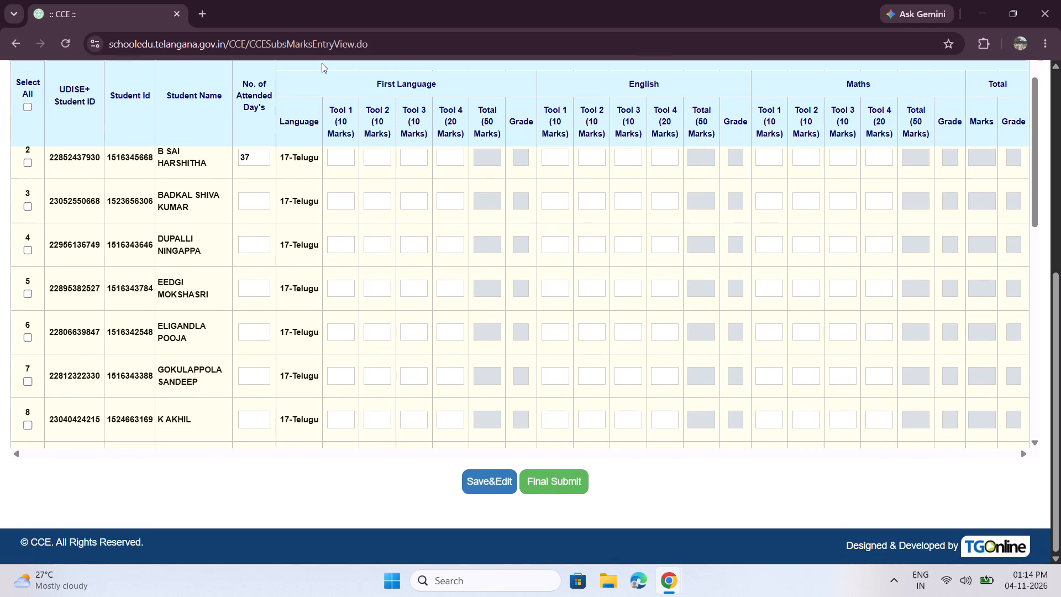
{"action": "key", "text": "Up"}
{"action": "key", "text": "Up"}
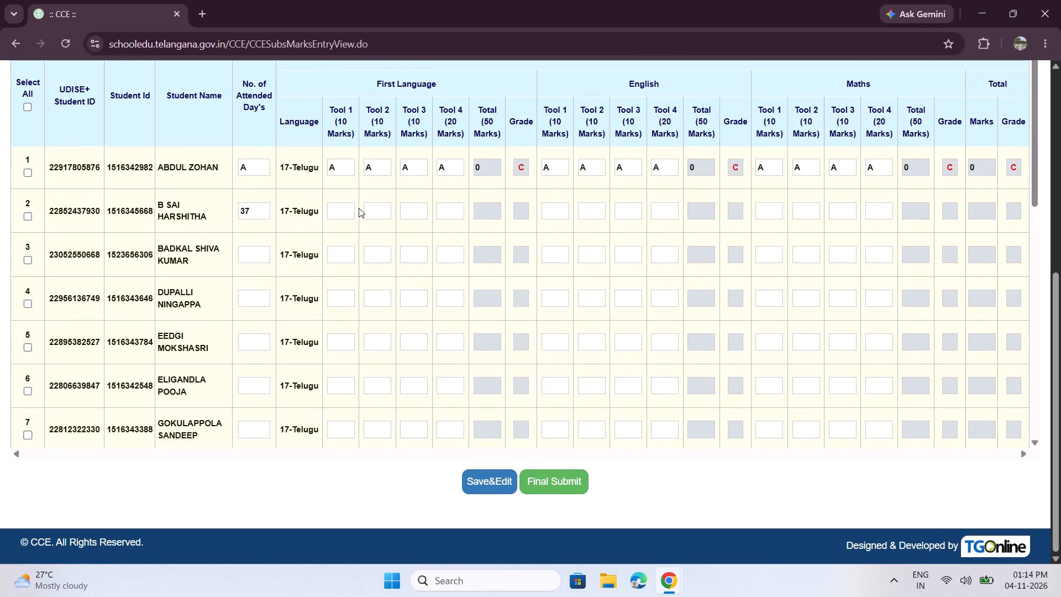
Enter the second student's First Language marks: 8 for Tools 1, 2 and 3, and 16 for Tool 4.
{"action": "left_click", "coordinate": [351, 207]}
{"action": "key", "text": "8"}
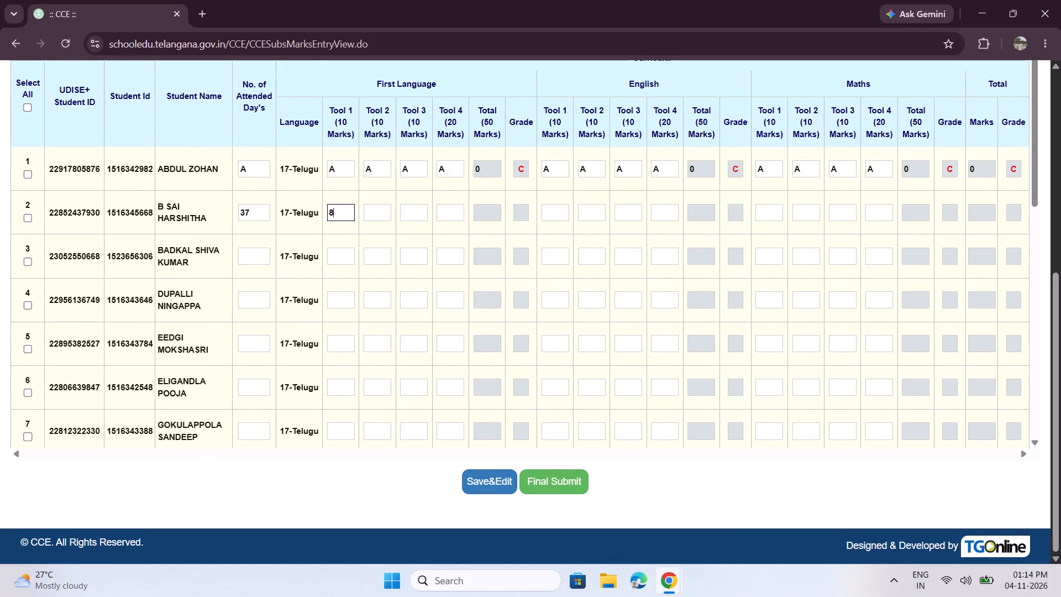
{"action": "left_click", "coordinate": [372, 214]}
{"action": "key", "text": "8"}
{"action": "left_click", "coordinate": [411, 212]}
{"action": "key", "text": "8"}
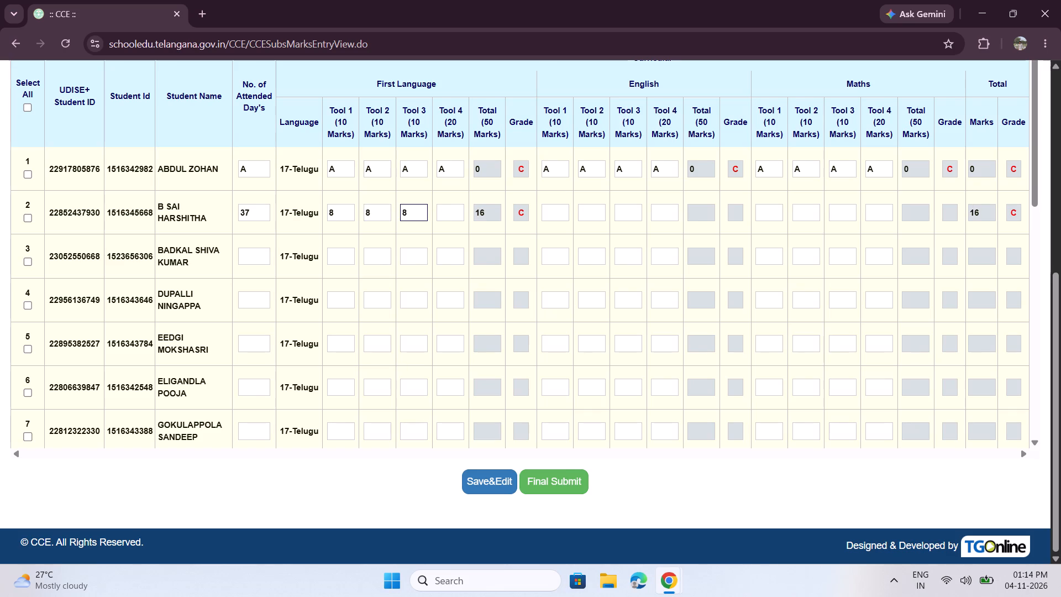
{"action": "left_click", "coordinate": [449, 208]}
{"action": "type", "text": "16"}
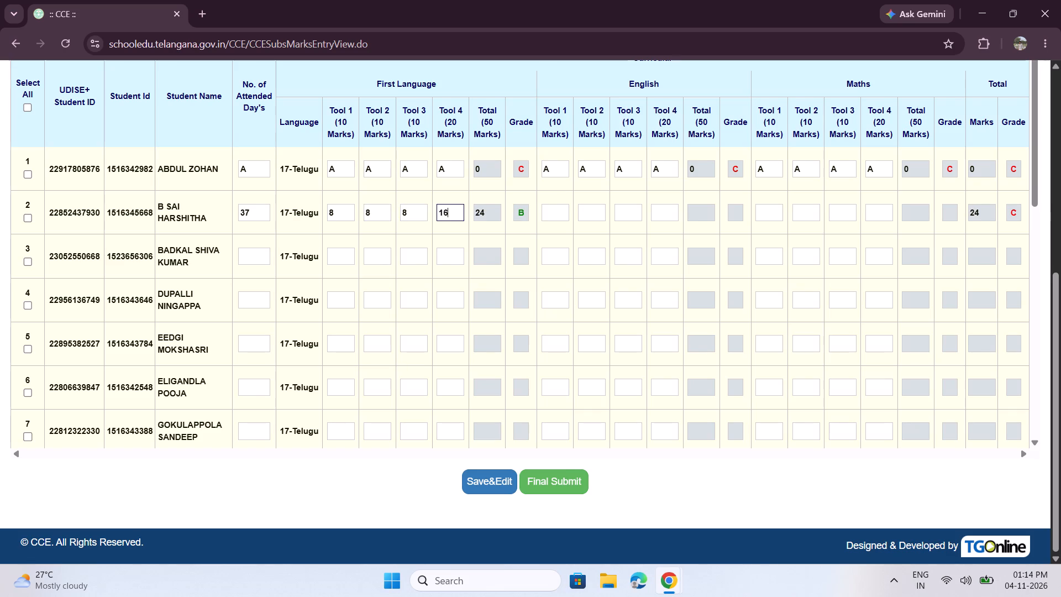
Enter the second student's English marks: 8 for Tools 1, 2 and 3, and 16 for Tool 4.
{"action": "left_click", "coordinate": [549, 212]}
{"action": "key", "text": "8"}
{"action": "left_click", "coordinate": [586, 220]}
{"action": "key", "text": "8"}
{"action": "left_click", "coordinate": [619, 215]}
{"action": "key", "text": "8"}
{"action": "left_click", "coordinate": [660, 212]}
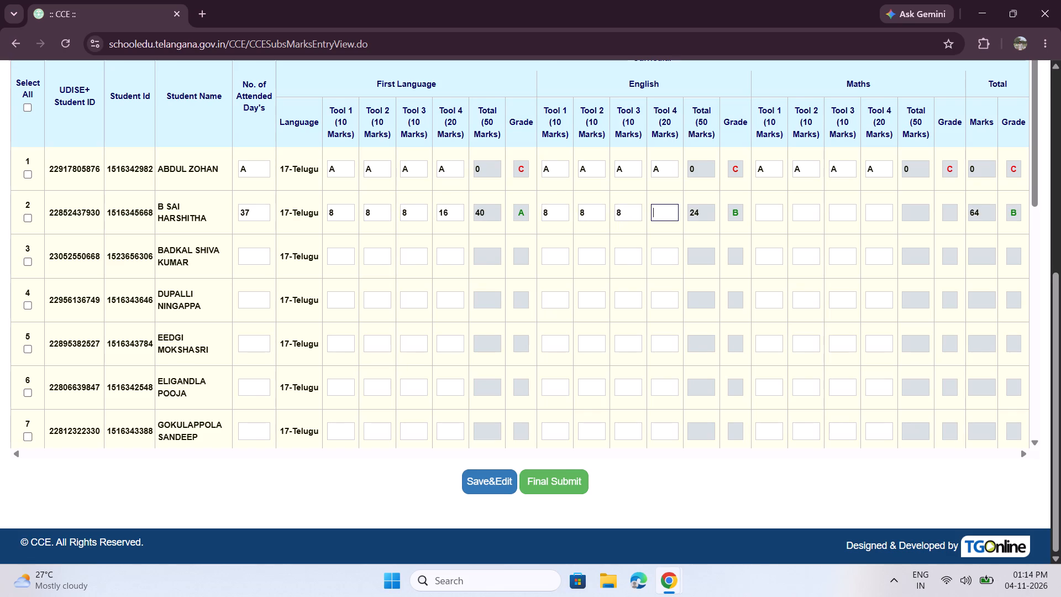
{"action": "type", "text": "16"}
Enter the second student's Maths marks as 8 for each of Tools 1 to 4.
{"action": "left_click", "coordinate": [758, 208]}
{"action": "key", "text": "8"}
{"action": "left_click", "coordinate": [798, 208]}
{"action": "key", "text": "8"}
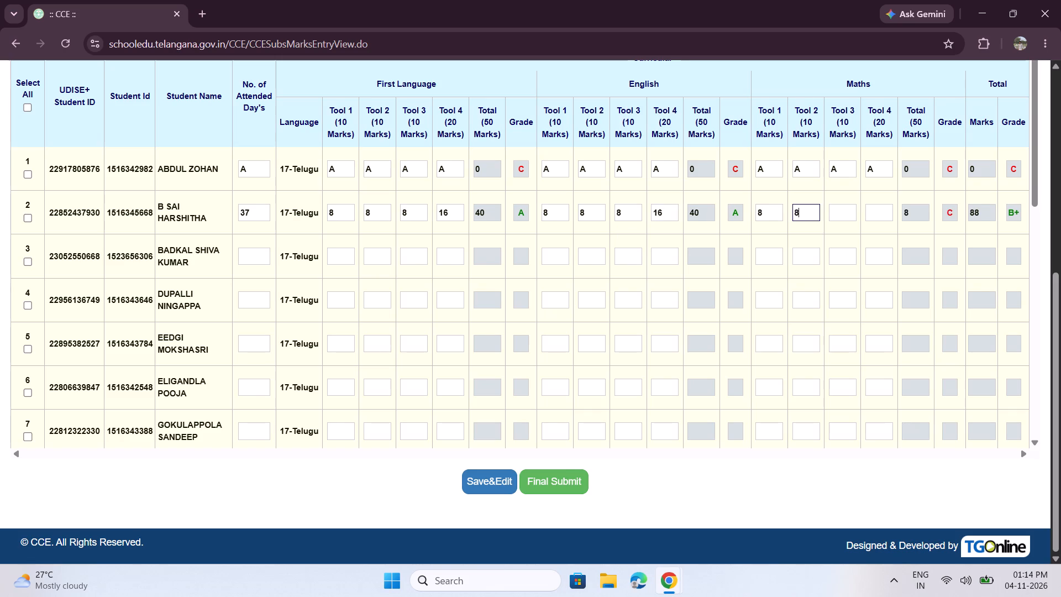
{"action": "left_click", "coordinate": [834, 208]}
{"action": "key", "text": "8"}
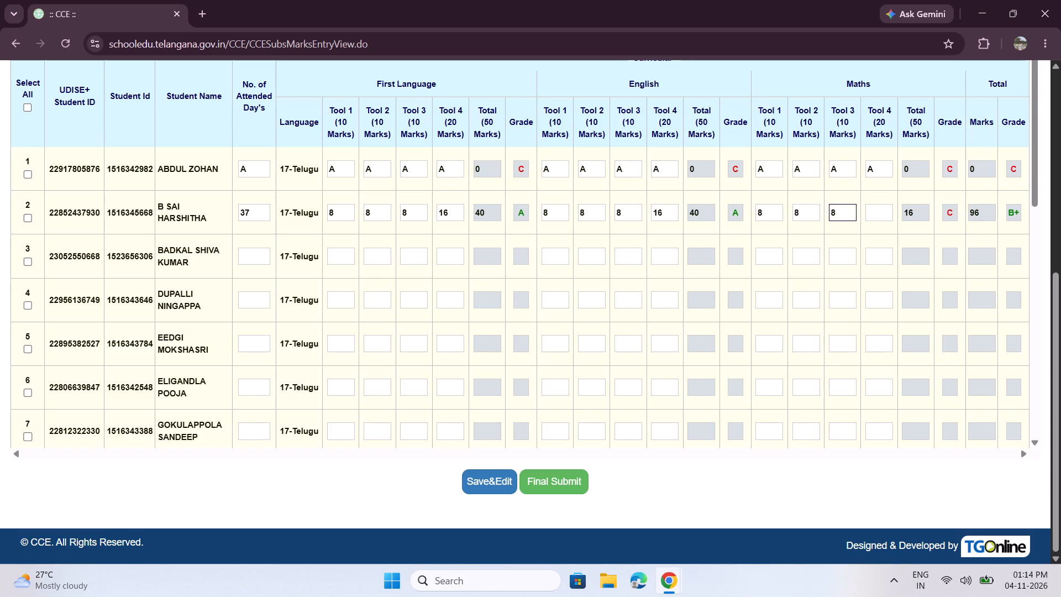
{"action": "left_click", "coordinate": [878, 213]}
{"action": "key", "text": "8"}
{"action": "left_click", "coordinate": [987, 210]}
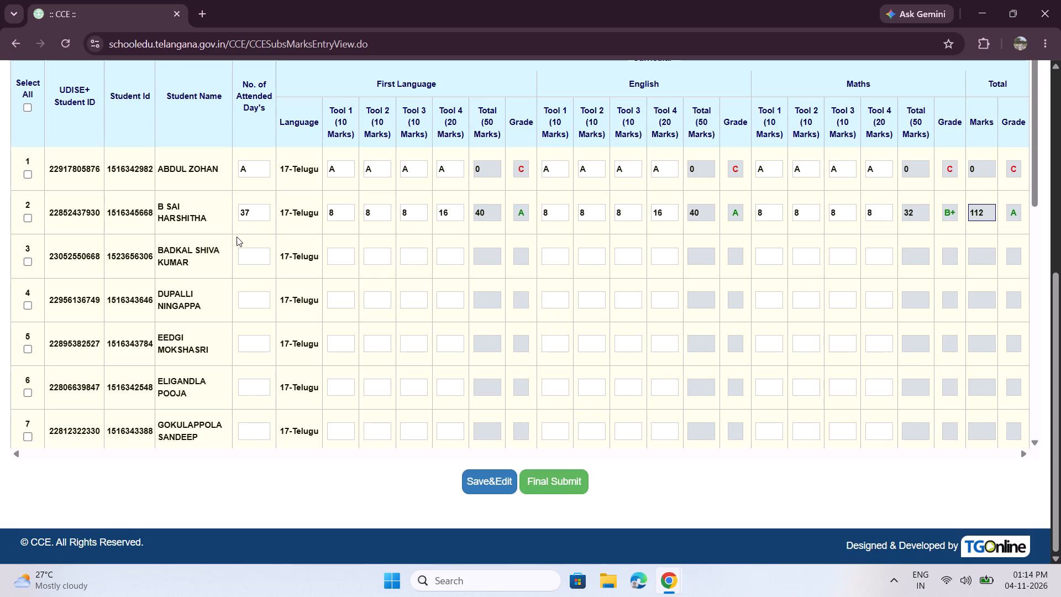
Mark the third student absent with A for attended days and First Language Tool 1.
{"action": "left_click", "coordinate": [246, 255]}
{"action": "key", "text": "a"}
{"action": "left_click", "coordinate": [333, 254]}
{"action": "key", "text": "a"}
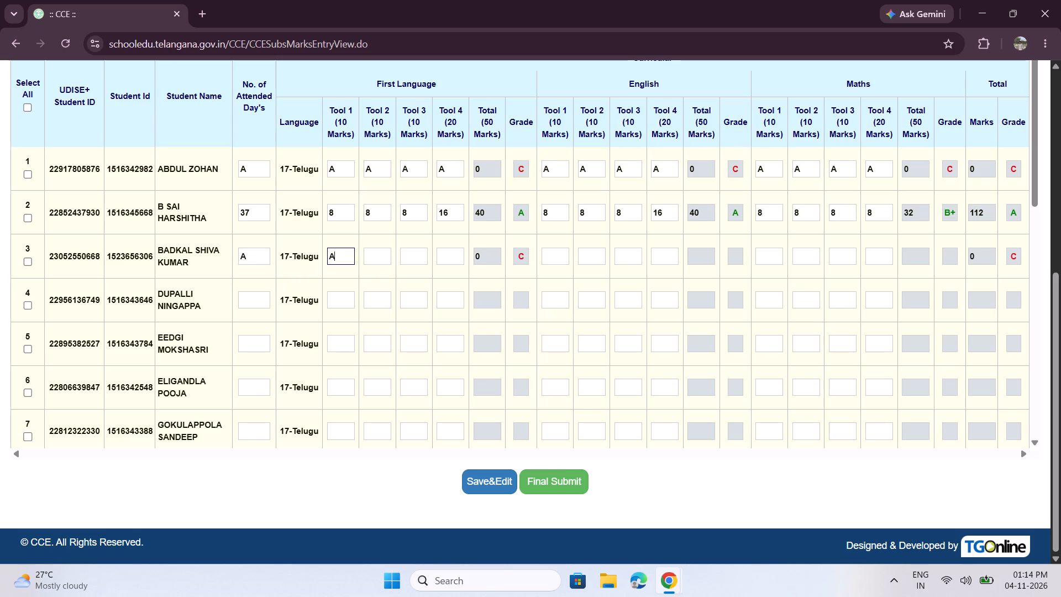
Set the fourth student's number of attended days to 37.
{"action": "left_click", "coordinate": [251, 297]}
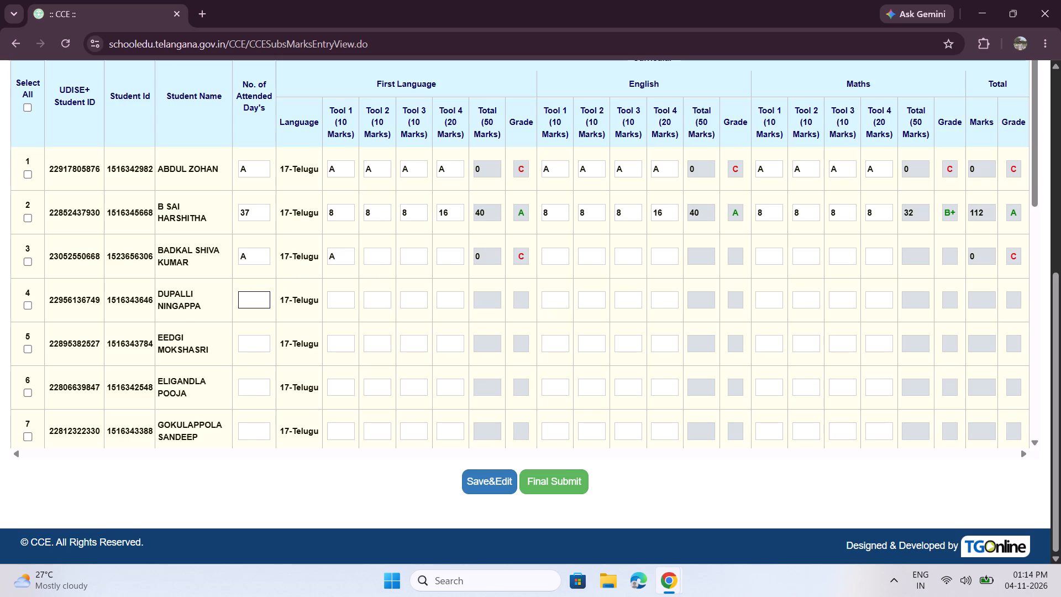
{"action": "left_click", "coordinate": [250, 299]}
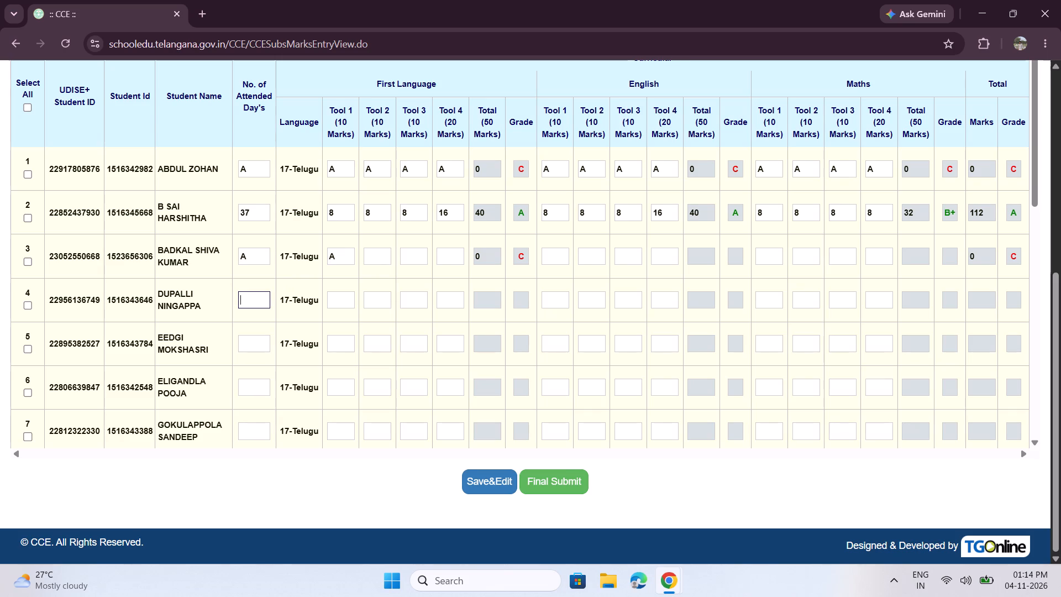
{"action": "left_click", "coordinate": [250, 299]}
{"action": "triple_click", "coordinate": [250, 299]}
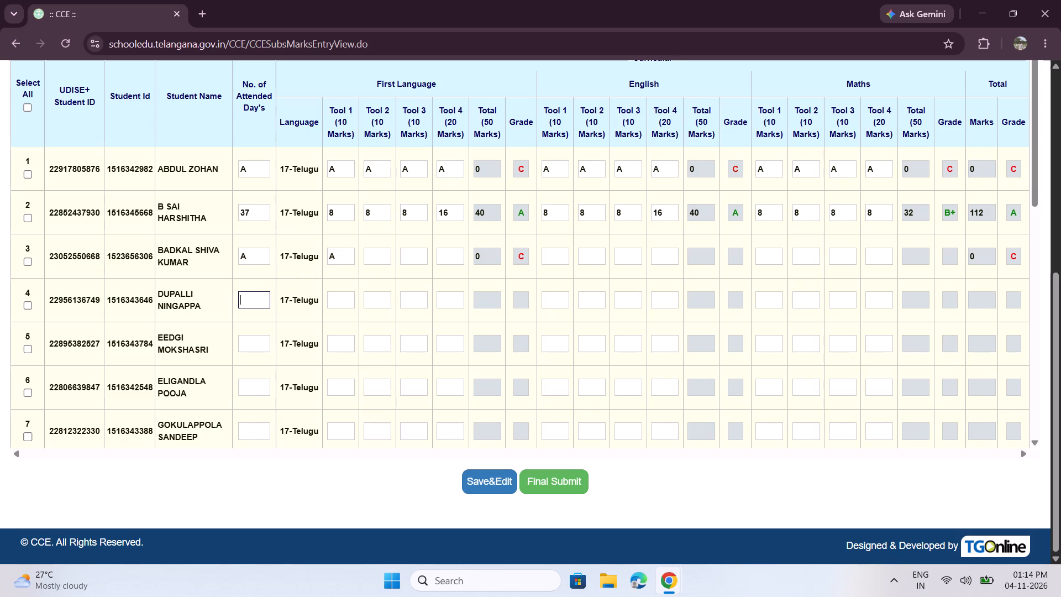
{"action": "triple_click", "coordinate": [250, 299]}
{"action": "triple_click", "coordinate": [250, 299]}
{"action": "triple_click", "coordinate": [250, 299]}
{"action": "triple_click", "coordinate": [250, 299]}
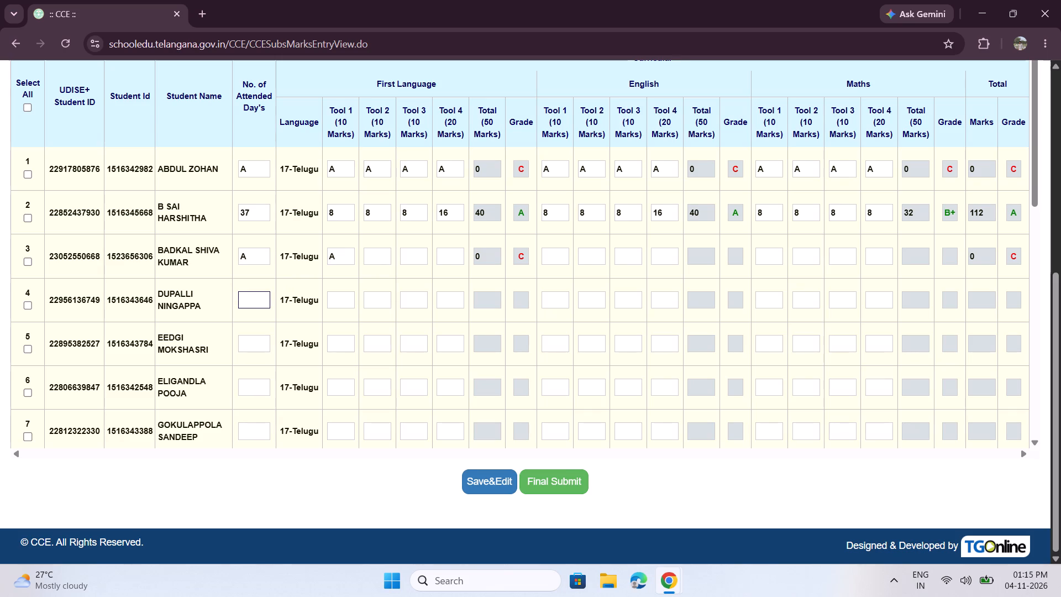
{"action": "triple_click", "coordinate": [250, 299]}
{"action": "triple_click", "coordinate": [250, 299]}
{"action": "left_click", "coordinate": [250, 299]}
{"action": "key", "text": "3"}
{"action": "key", "text": "7"}
Enter the fourth student's First Language marks: 8 for Tools 1, 2 and 3, and 15 for Tool 4.
{"action": "left_click", "coordinate": [335, 302]}
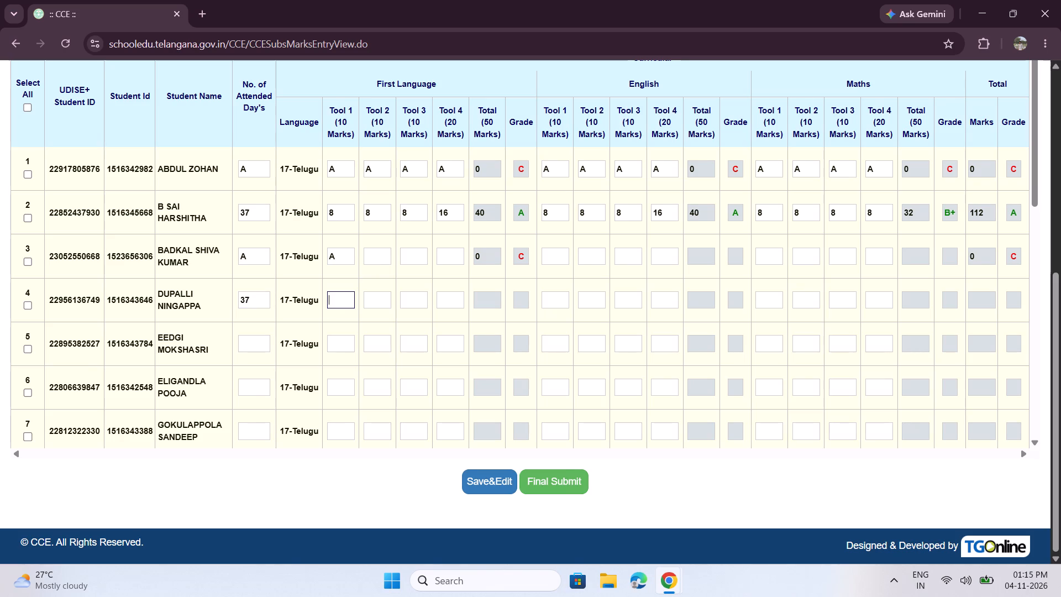
{"action": "key", "text": "8"}
{"action": "left_click", "coordinate": [377, 300]}
{"action": "key", "text": "8"}
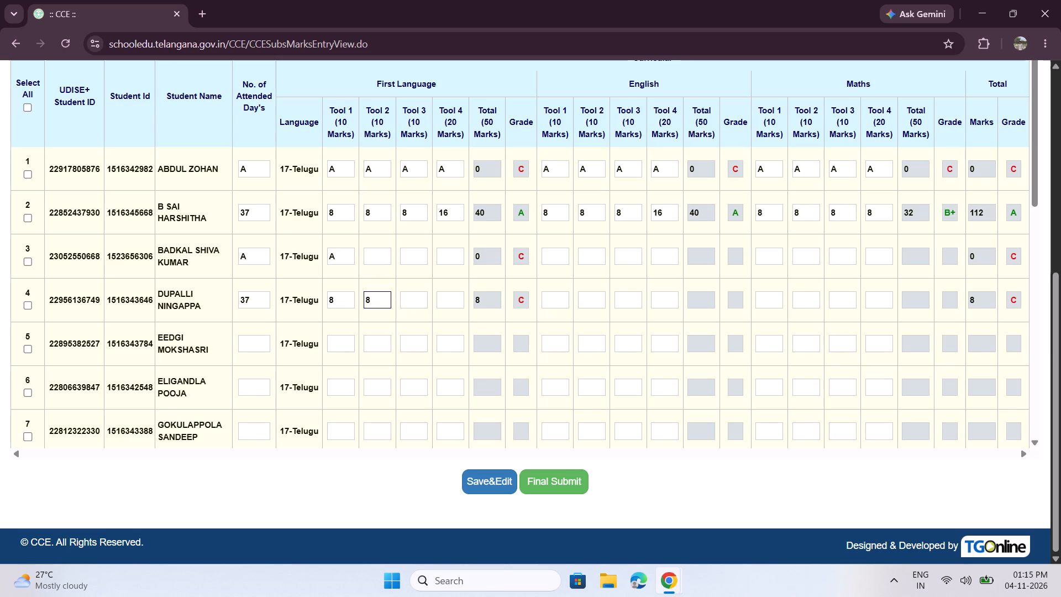
{"action": "left_click", "coordinate": [407, 302]}
{"action": "key", "text": "8"}
{"action": "left_click", "coordinate": [450, 295]}
{"action": "type", "text": "15"}
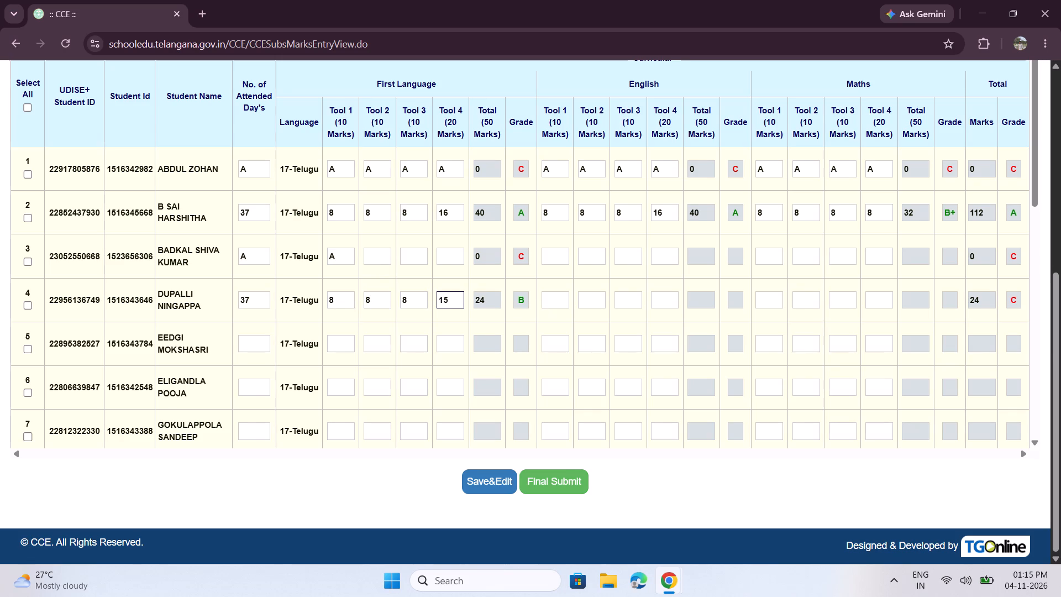
Enter the fourth student's English marks: 8 for Tools 1, 2 and 3, and 15 for Tool 4.
{"action": "left_click", "coordinate": [544, 301]}
{"action": "key", "text": "8"}
{"action": "left_click", "coordinate": [590, 298]}
{"action": "key", "text": "8"}
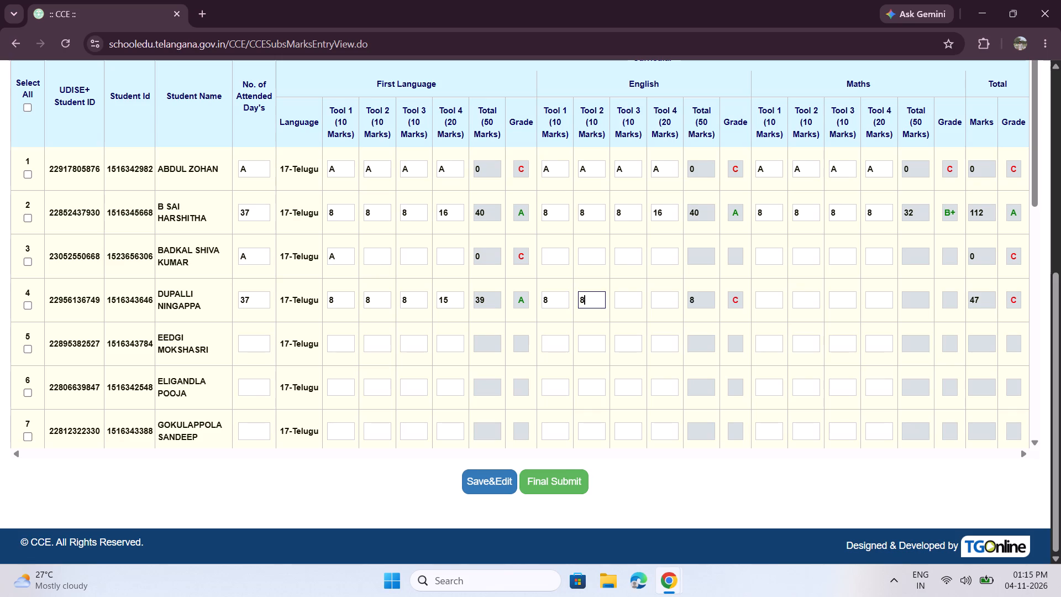
{"action": "left_click", "coordinate": [626, 303]}
{"action": "key", "text": "8"}
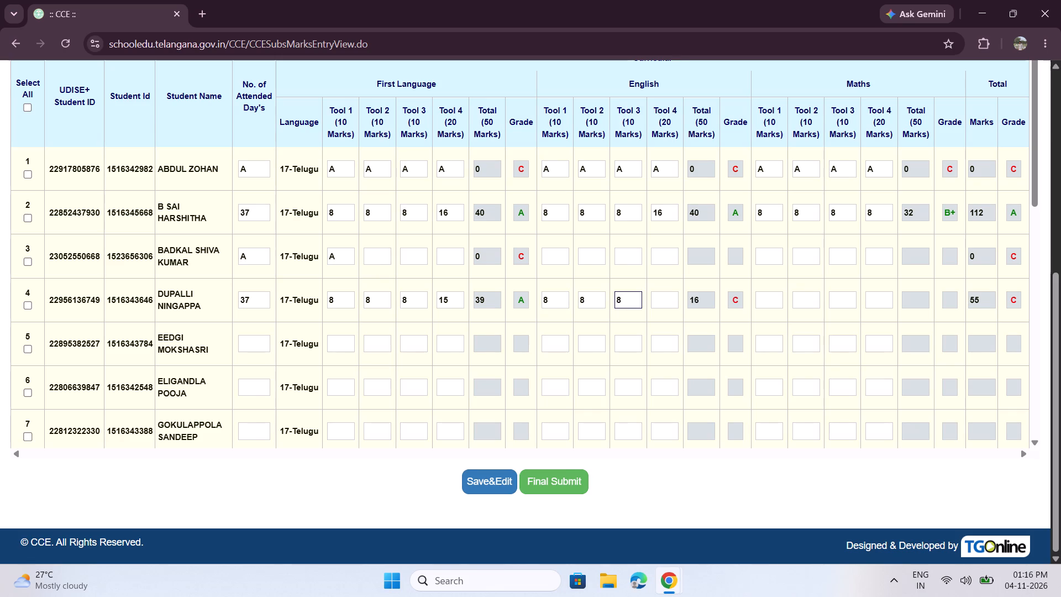
{"action": "left_click", "coordinate": [658, 298]}
{"action": "type", "text": "15"}
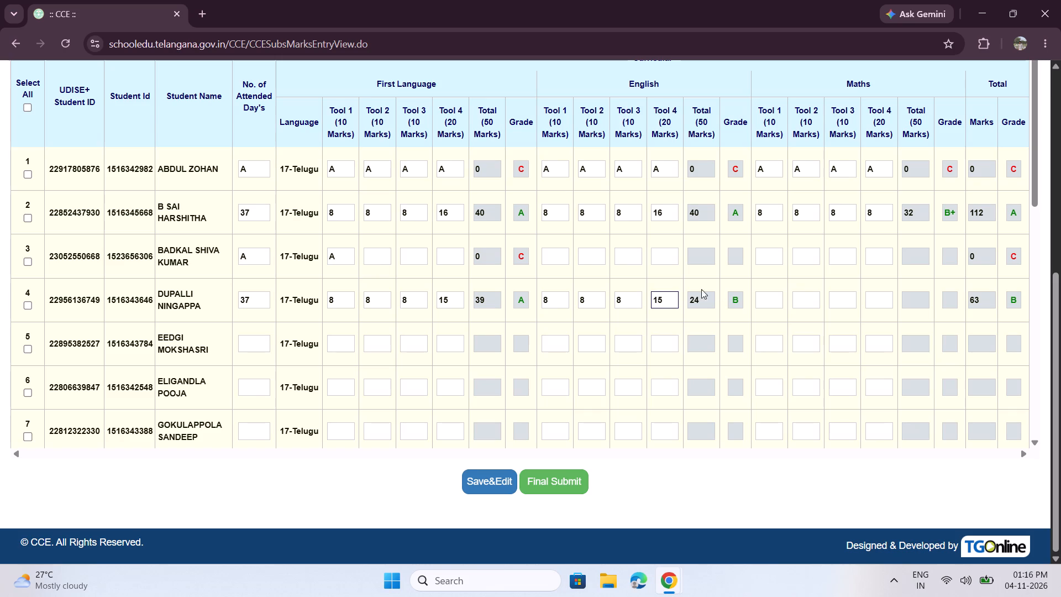
Enter the fourth student's Maths marks: 8 for Tools 1, 2 and 3, and 16 for Tool 4.
{"action": "left_click", "coordinate": [760, 297]}
{"action": "key", "text": "8"}
{"action": "left_click", "coordinate": [802, 299]}
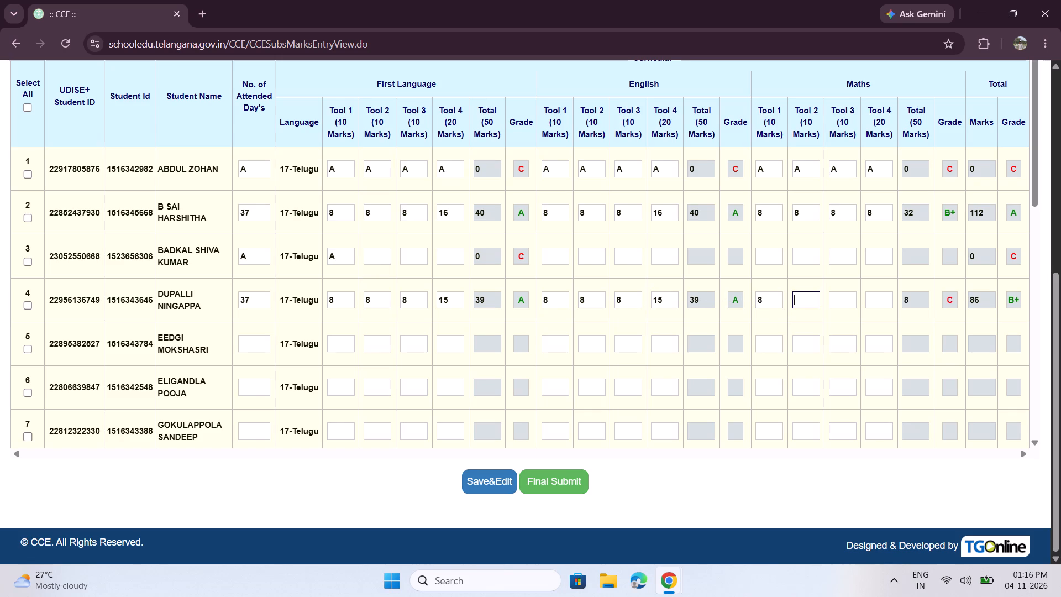
{"action": "key", "text": "8"}
{"action": "left_click", "coordinate": [837, 302]}
{"action": "key", "text": "8"}
{"action": "left_click", "coordinate": [873, 300]}
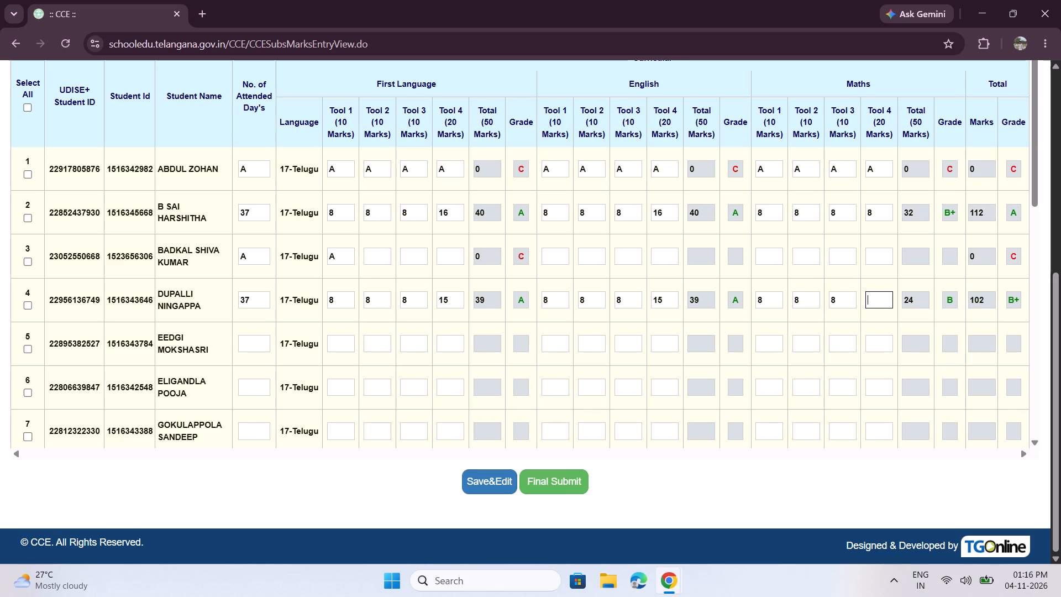
{"action": "key", "text": "1"}
{"action": "key", "text": "6"}
Set the fifth student's number of attended days to 37.
{"action": "left_click_drag", "start_coordinate": [341, 346], "coordinate": [253, 344]}
{"action": "left_click", "coordinate": [253, 344]}
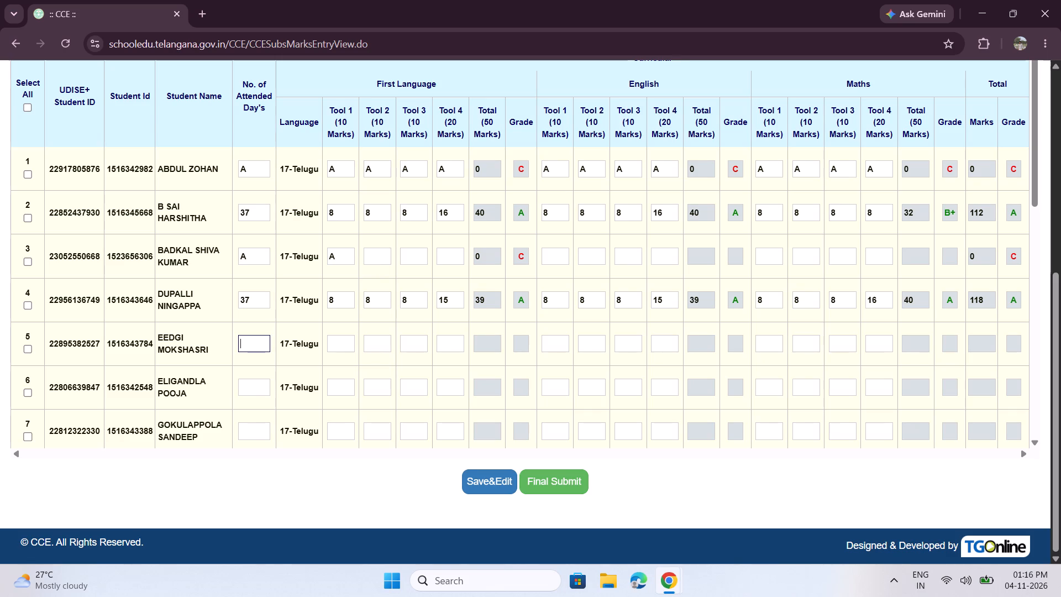
{"action": "type", "text": "37"}
Enter the fifth student's First Language marks: 8 for Tools 1, 2 and 3, and 15 for Tool 4.
{"action": "left_click", "coordinate": [332, 345]}
{"action": "key", "text": "8"}
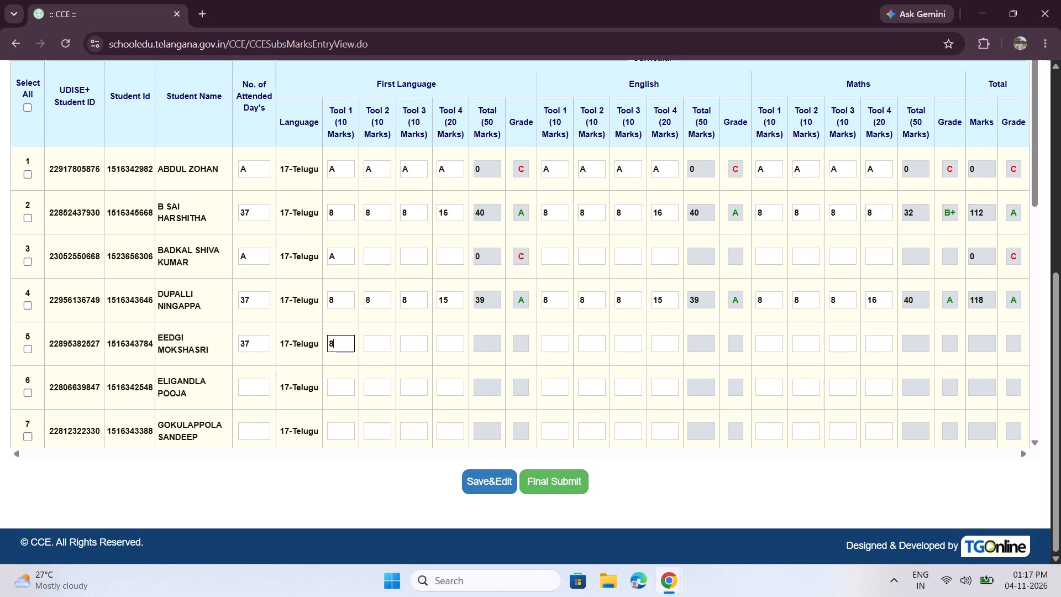
{"action": "left_click", "coordinate": [383, 344]}
{"action": "key", "text": "8"}
{"action": "left_click", "coordinate": [427, 344]}
{"action": "key", "text": "8"}
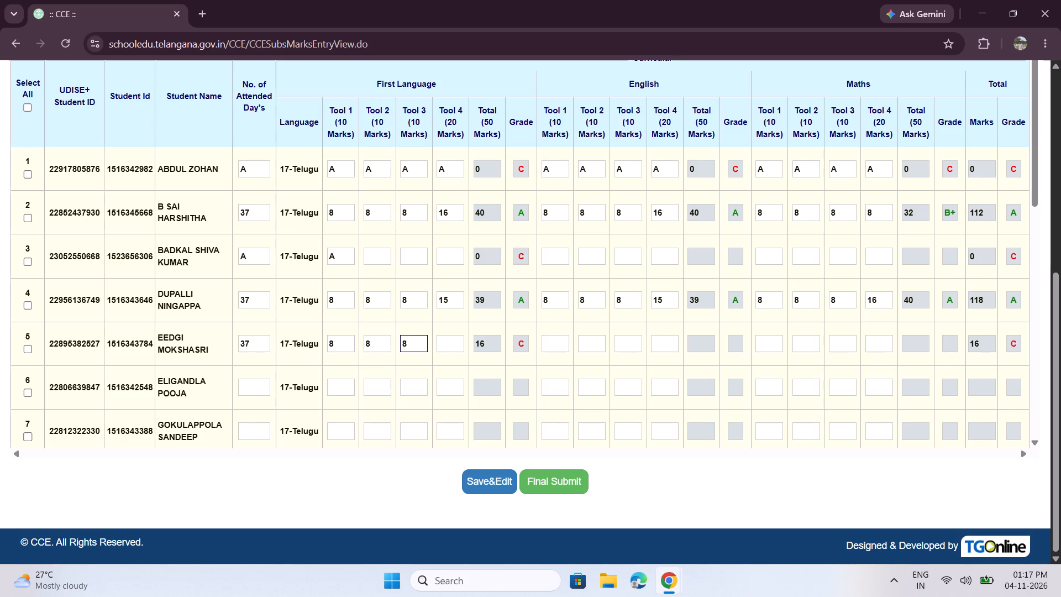
{"action": "left_click", "coordinate": [442, 344]}
{"action": "type", "text": "15"}
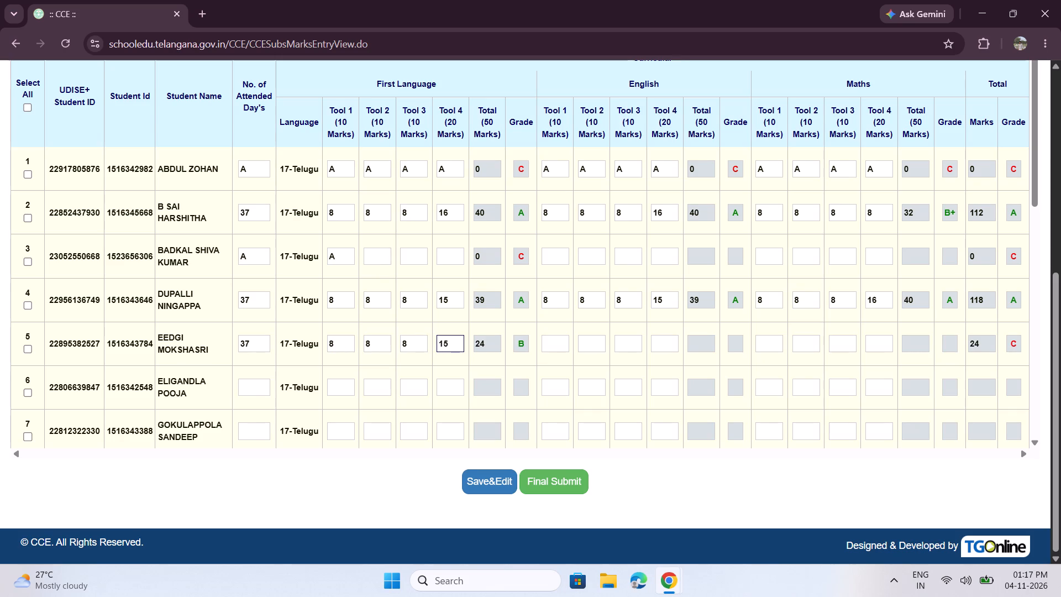
Enter the fifth student's English marks: 8 for Tools 1 and 2, 6 for Tool 3, and 15 for Tool 4.
{"action": "left_click", "coordinate": [549, 347]}
{"action": "key", "text": "8"}
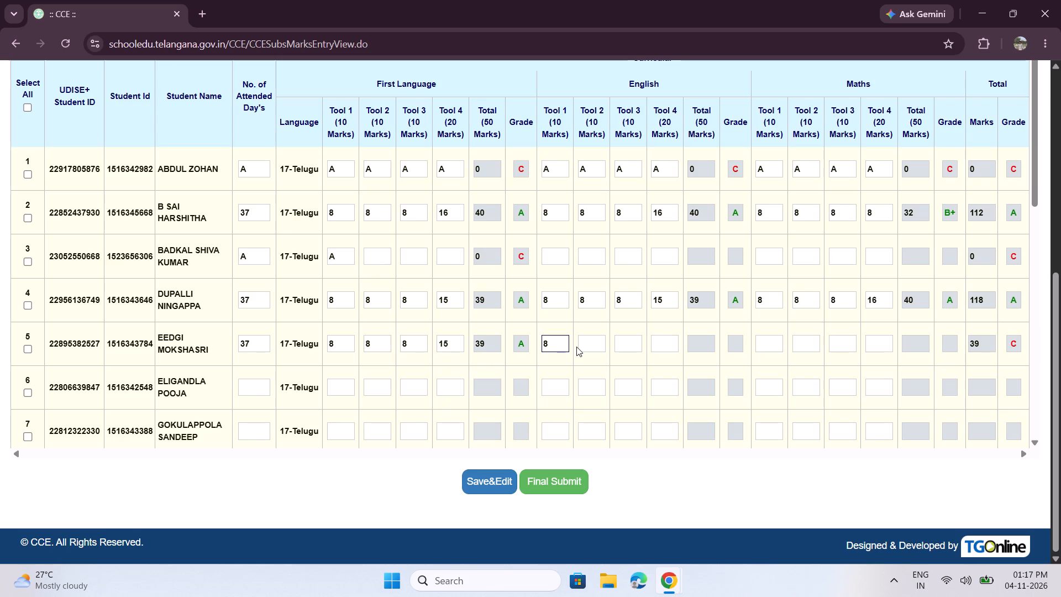
{"action": "left_click", "coordinate": [576, 347]}
{"action": "left_click", "coordinate": [584, 344]}
{"action": "key", "text": "8"}
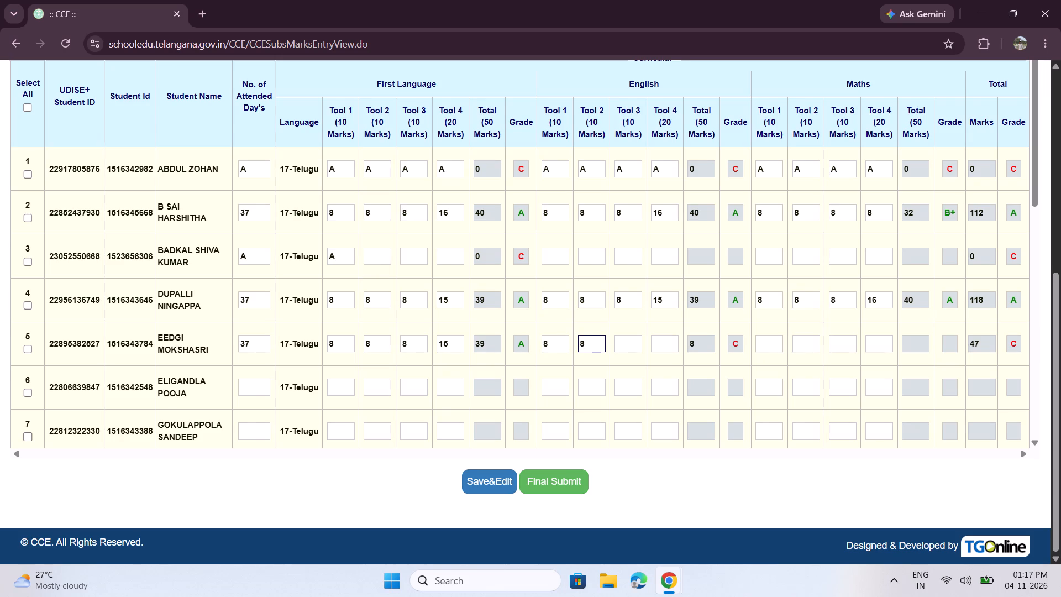
{"action": "left_click", "coordinate": [634, 342]}
{"action": "key", "text": "6"}
{"action": "left_click", "coordinate": [673, 347]}
{"action": "type", "text": "15"}
Enter the fifth student's Maths marks: 8 for Tools 1, 2 and 3, and 15 for Tool 4.
{"action": "left_click", "coordinate": [759, 339]}
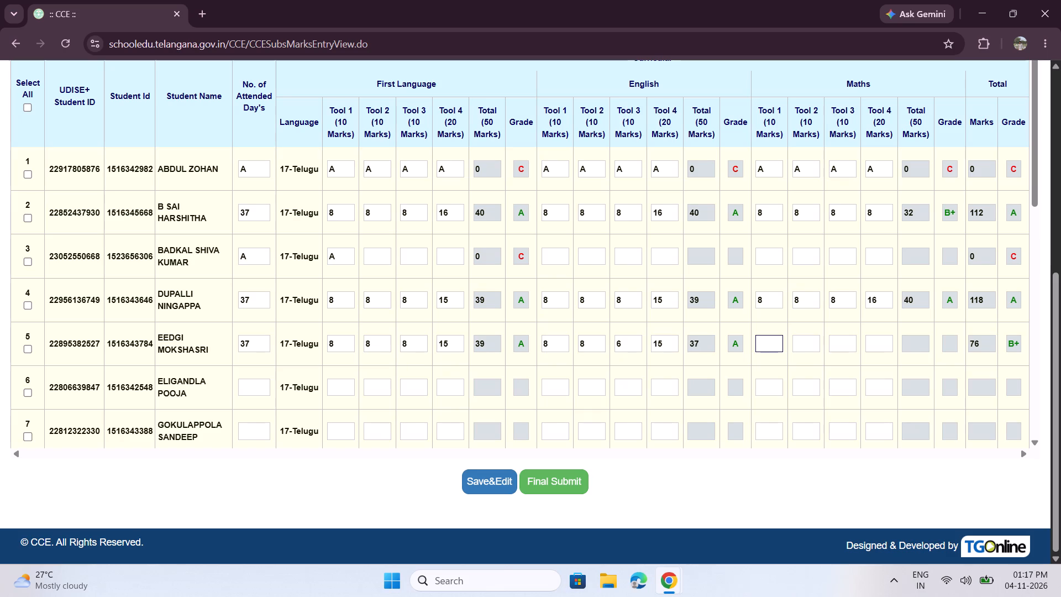
{"action": "key", "text": "8"}
{"action": "left_click", "coordinate": [799, 340]}
{"action": "key", "text": "8"}
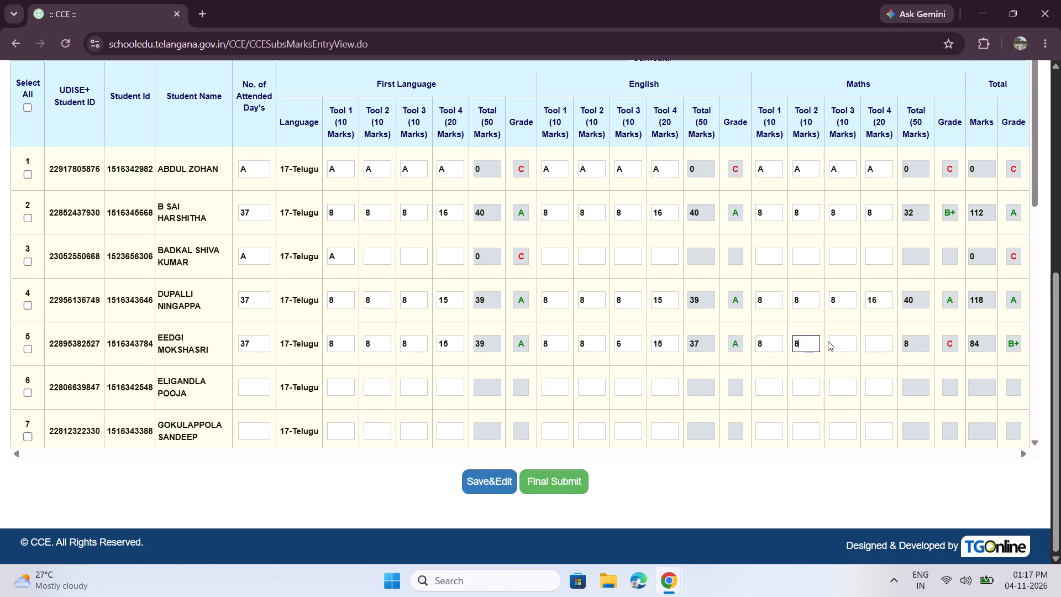
{"action": "left_click", "coordinate": [836, 341]}
{"action": "key", "text": "8"}
{"action": "left_click", "coordinate": [869, 341]}
{"action": "type", "text": "15"}
{"action": "left_click", "coordinate": [987, 347]}
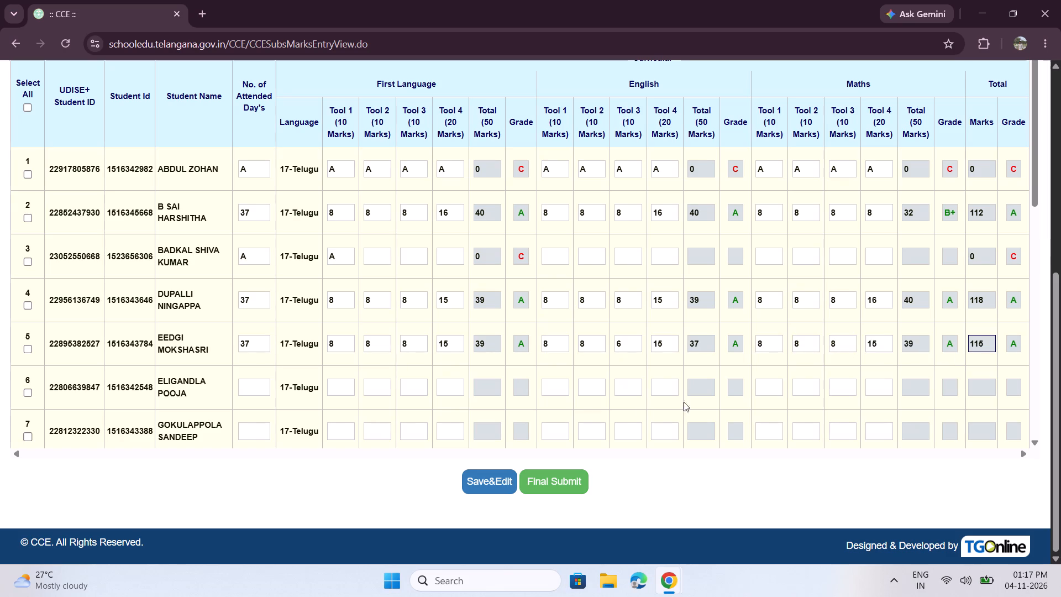
Set the sixth student's number of attended days to 37.
{"action": "left_click", "coordinate": [252, 385]}
{"action": "type", "text": "37"}
Enter the sixth student's First Language marks: 8 for Tools 1 and 2, 6 for Tool 3, and 14 for Tool 4.
{"action": "left_click", "coordinate": [329, 381]}
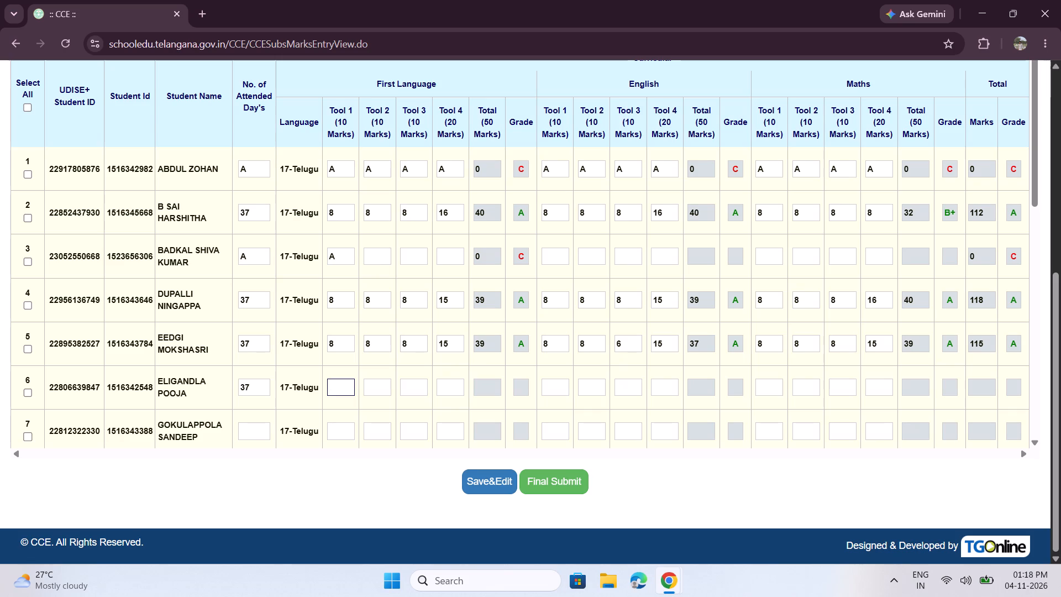
{"action": "left_click", "coordinate": [334, 388]}
{"action": "left_click", "coordinate": [334, 388]}
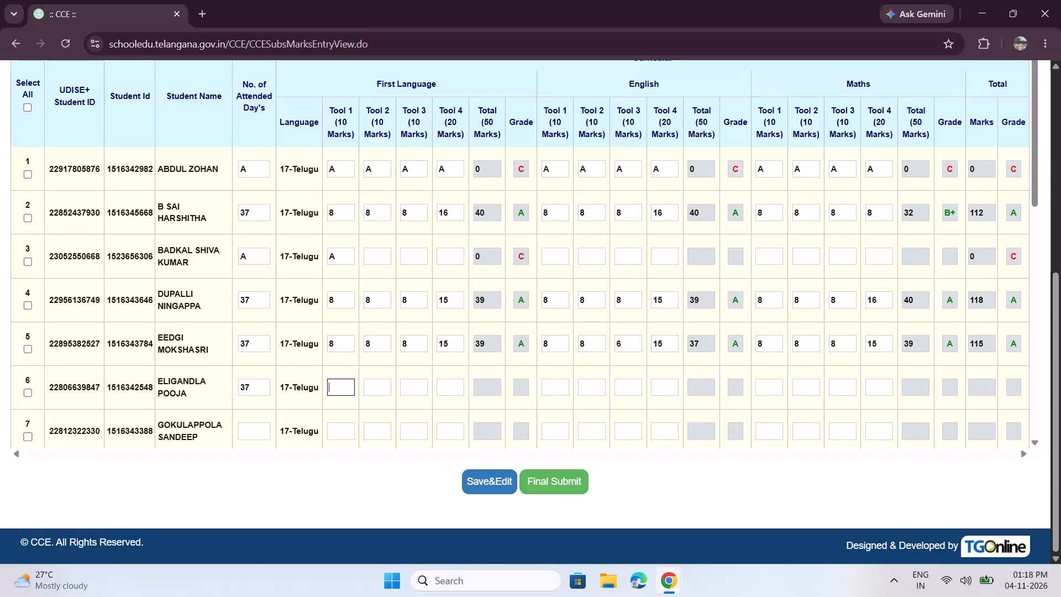
{"action": "left_click", "coordinate": [334, 388]}
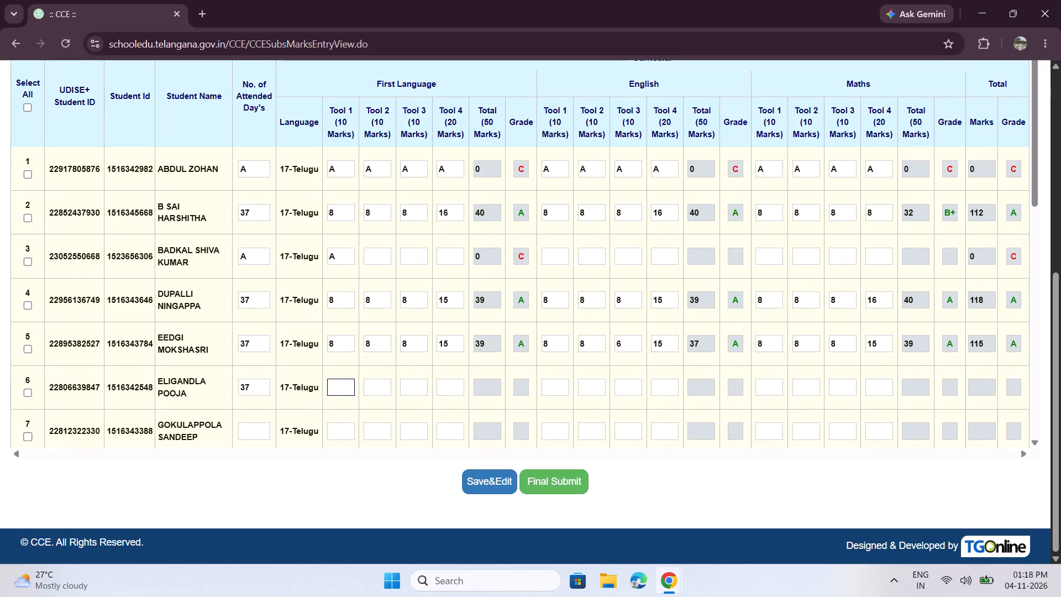
{"action": "key", "text": "8"}
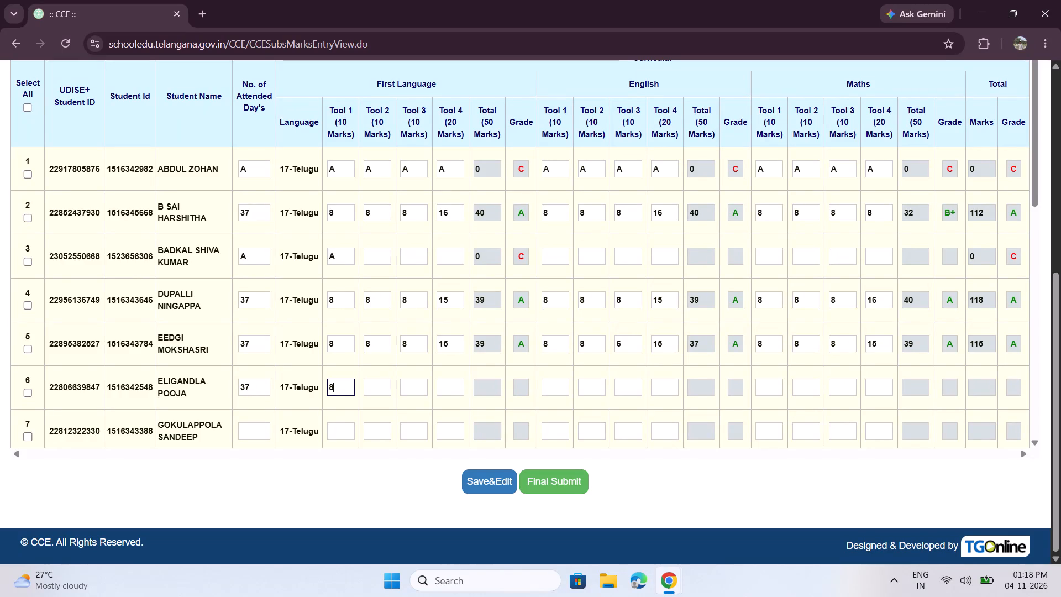
{"action": "left_click", "coordinate": [378, 378]}
{"action": "key", "text": "8"}
{"action": "left_click", "coordinate": [407, 376]}
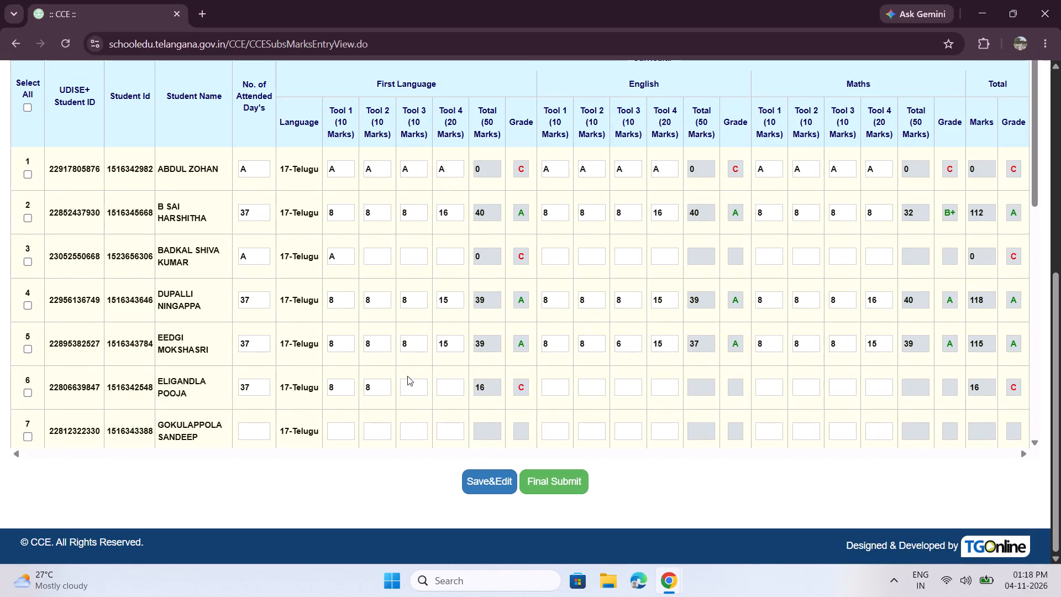
{"action": "key", "text": "6"}
{"action": "key", "text": "6"}
{"action": "left_click", "coordinate": [407, 383]}
{"action": "key", "text": "6"}
{"action": "left_click", "coordinate": [444, 384]}
{"action": "type", "text": "14"}
Enter the sixth student's English marks: 6 for Tool 1, 8 for Tool 2, 6 for Tool 3, and 13 for Tool 4.
{"action": "left_click", "coordinate": [549, 389]}
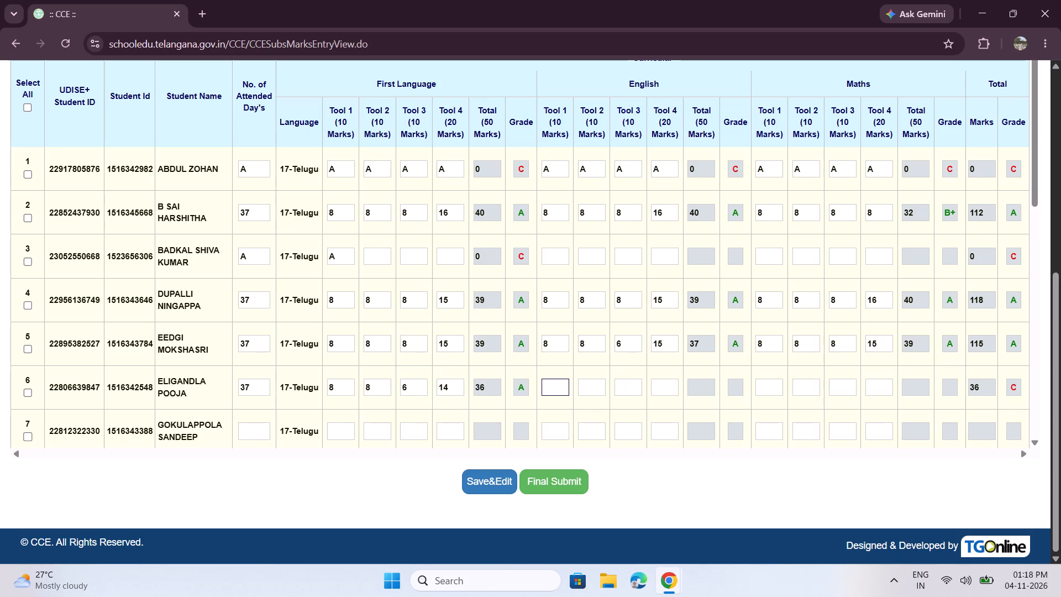
{"action": "key", "text": "6"}
{"action": "left_click", "coordinate": [581, 387]}
{"action": "key", "text": "8"}
{"action": "left_click", "coordinate": [627, 384]}
{"action": "key", "text": "6"}
{"action": "left_click", "coordinate": [657, 384]}
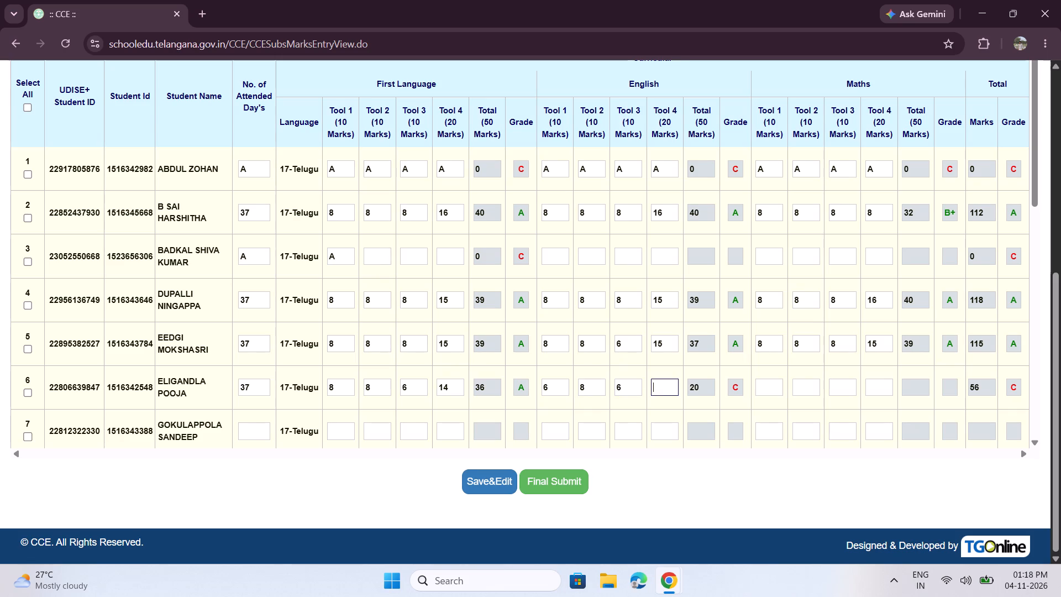
{"action": "key", "text": "1"}
{"action": "key", "text": "3"}
Enter the sixth student's Maths marks: 8 for Tools 1, 2 and 3, and 15 for Tool 4.
{"action": "left_click", "coordinate": [769, 391]}
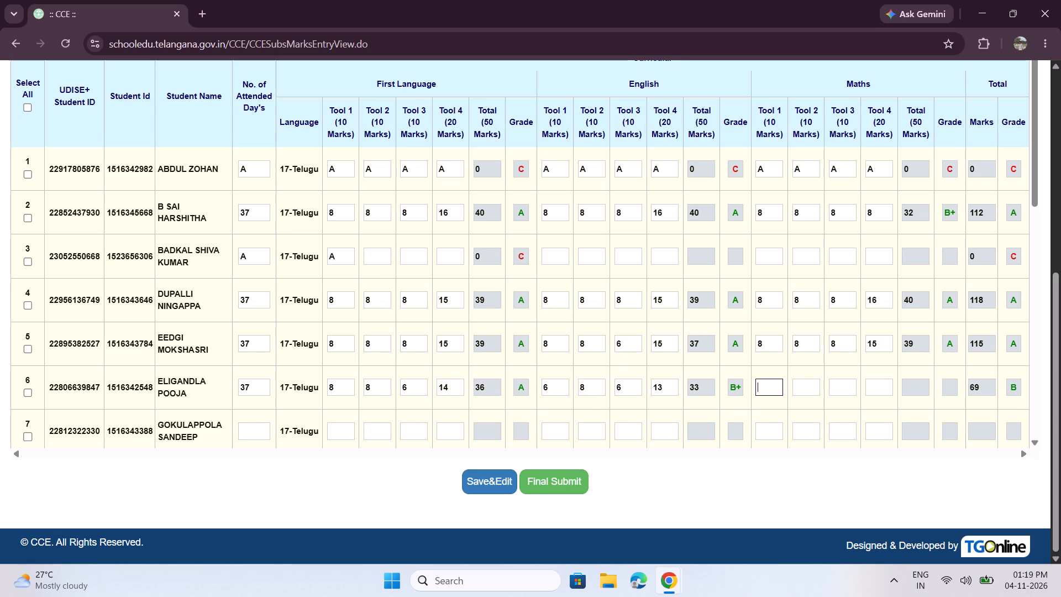
{"action": "key", "text": "8"}
{"action": "left_click", "coordinate": [796, 387]}
{"action": "key", "text": "8"}
{"action": "left_click", "coordinate": [838, 383]}
{"action": "key", "text": "8"}
{"action": "left_click", "coordinate": [871, 384]}
{"action": "key", "text": "1"}
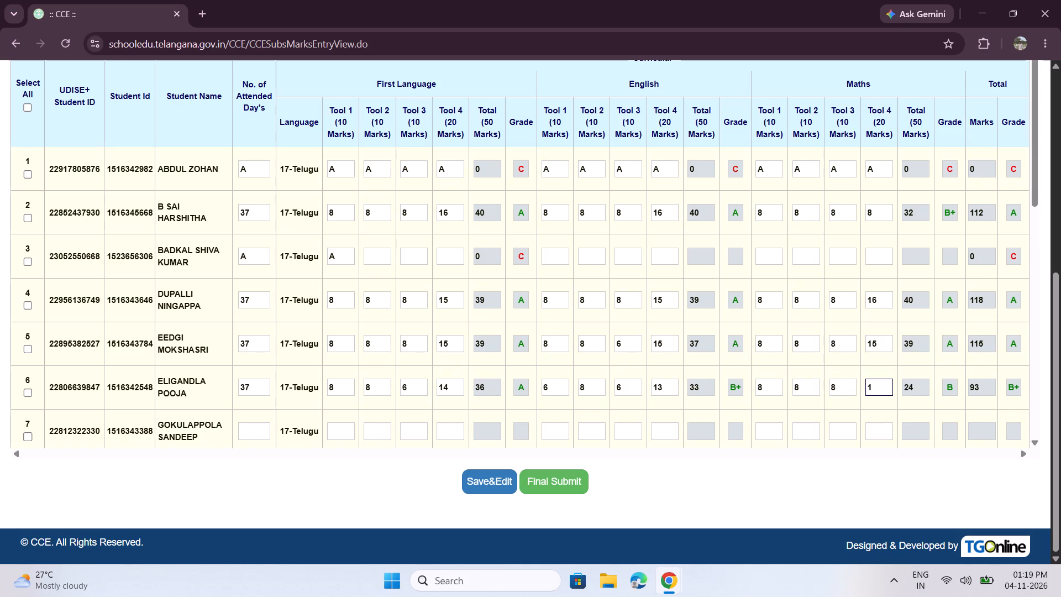
{"action": "key", "text": "5"}
{"action": "left_click_drag", "start_coordinate": [981, 389], "coordinate": [484, 442]}
Set the seventh student's number of attended days to 37.
{"action": "left_click", "coordinate": [270, 433]}
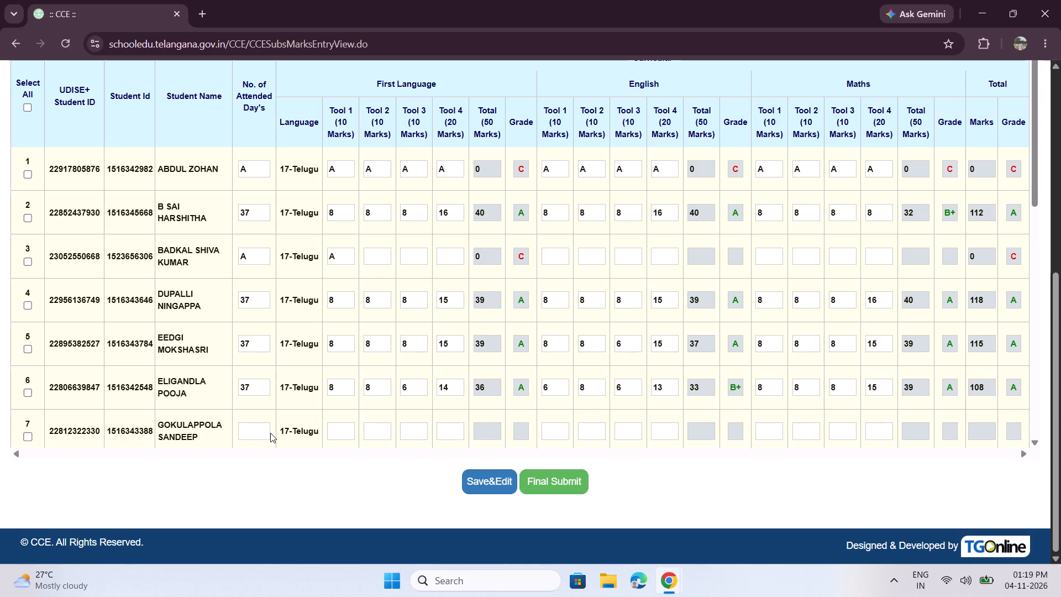
{"action": "left_click", "coordinate": [261, 432]}
{"action": "type", "text": "37"}
Enter the seventh student's First Language marks: 8 for Tool 1, 6 for Tools 2 and 3, and 13 for Tool 4.
{"action": "left_click", "coordinate": [338, 434]}
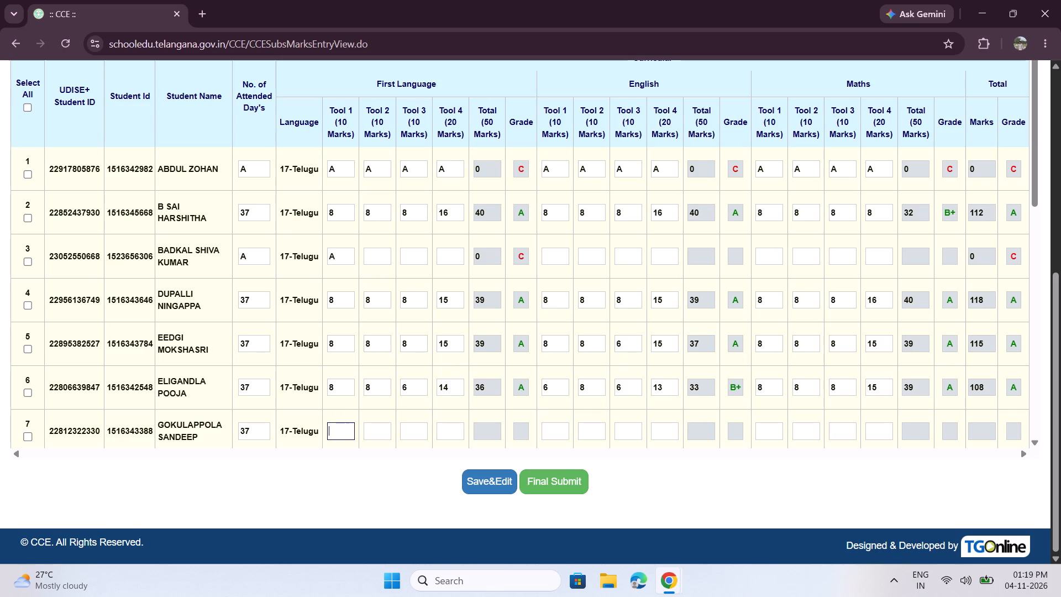
{"action": "left_click", "coordinate": [339, 431]}
{"action": "key", "text": "8"}
{"action": "left_click", "coordinate": [366, 427]}
{"action": "key", "text": "6"}
{"action": "key", "text": "6"}
{"action": "key", "text": "BackSpace"}
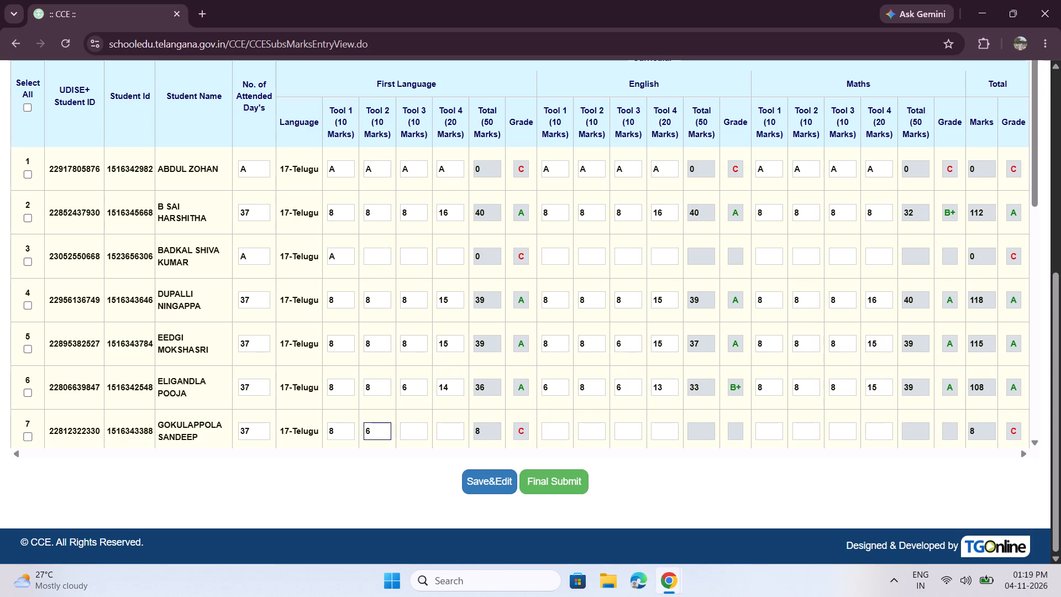
{"action": "left_click", "coordinate": [408, 431]}
{"action": "key", "text": "6"}
{"action": "left_click", "coordinate": [450, 433]}
{"action": "type", "text": "13"}
Enter the seventh student's English marks: 6 for Tools 1, 2 and 3, and 12 for Tool 4.
{"action": "left_click", "coordinate": [552, 432]}
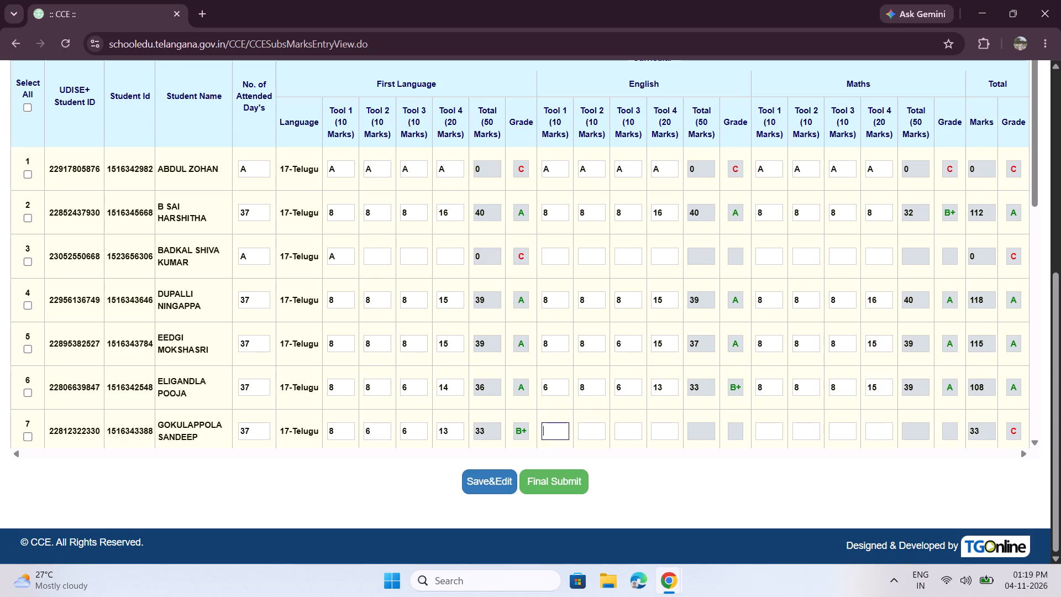
{"action": "key", "text": "6"}
{"action": "left_click", "coordinate": [586, 426]}
{"action": "key", "text": "6"}
{"action": "left_click", "coordinate": [621, 431]}
{"action": "key", "text": "6"}
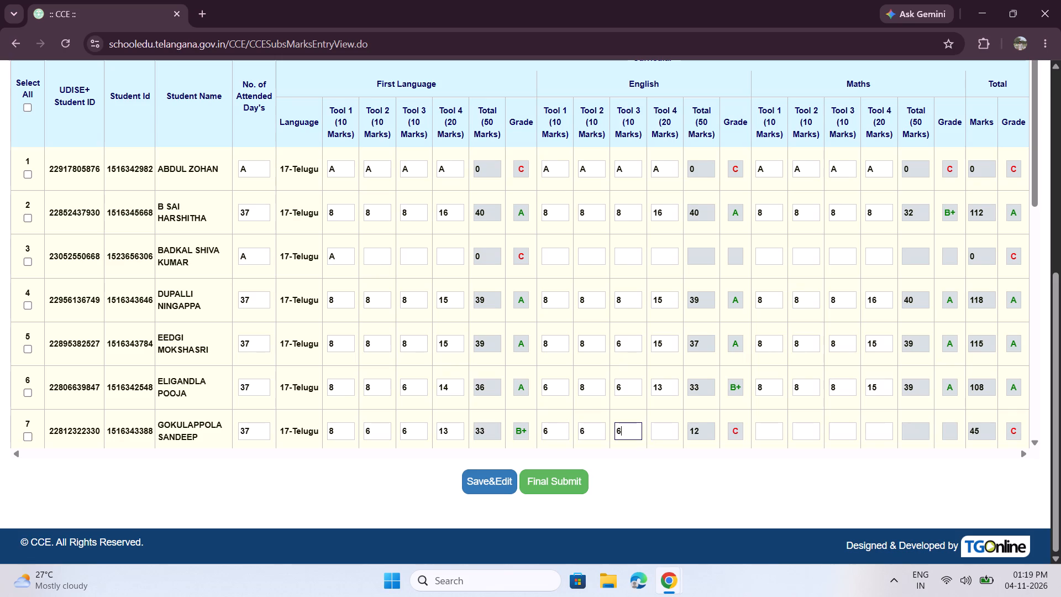
{"action": "left_click", "coordinate": [656, 434]}
{"action": "type", "text": "22"}
{"action": "key", "text": "BackSpace"}
{"action": "key", "text": "BackSpace"}
{"action": "type", "text": "12"}
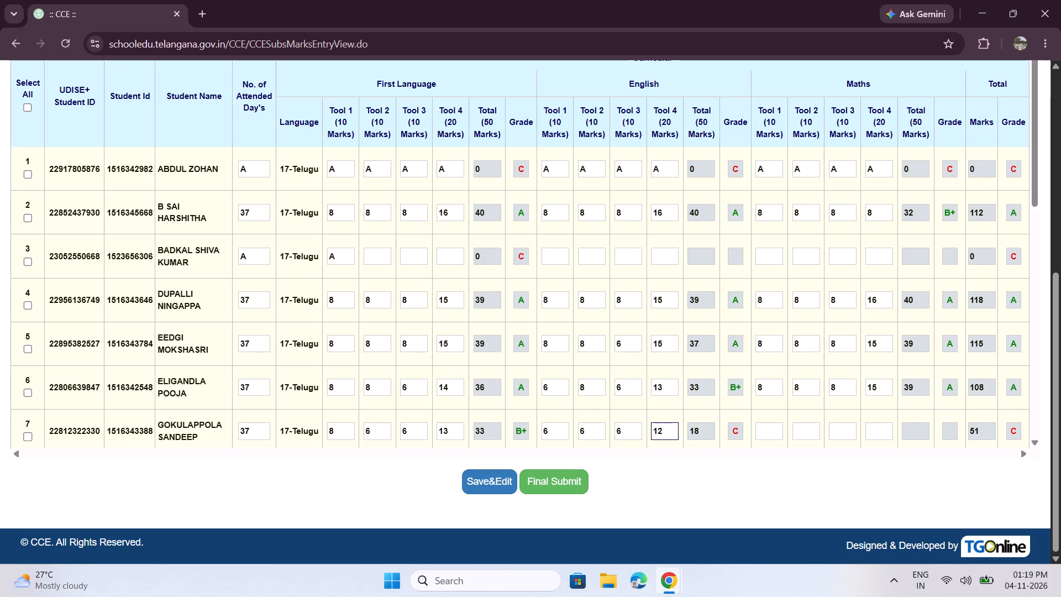
Enter the seventh student's Maths marks: 6 for Tools 1, 2 and 3, and 12 for Tool 4.
{"action": "left_click", "coordinate": [768, 437]}
{"action": "key", "text": "6"}
{"action": "left_click", "coordinate": [800, 434]}
{"action": "key", "text": "6"}
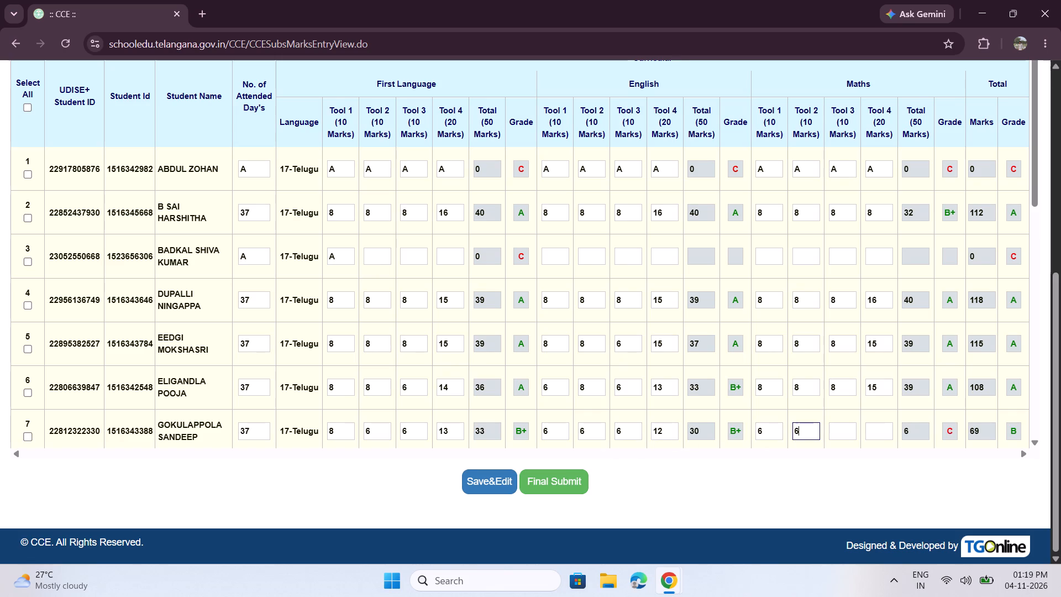
{"action": "left_click_drag", "start_coordinate": [827, 434], "coordinate": [833, 433]}
{"action": "left_click", "coordinate": [833, 433]}
{"action": "type", "text": "66"}
{"action": "key", "text": "BackSpace"}
{"action": "left_click", "coordinate": [870, 432]}
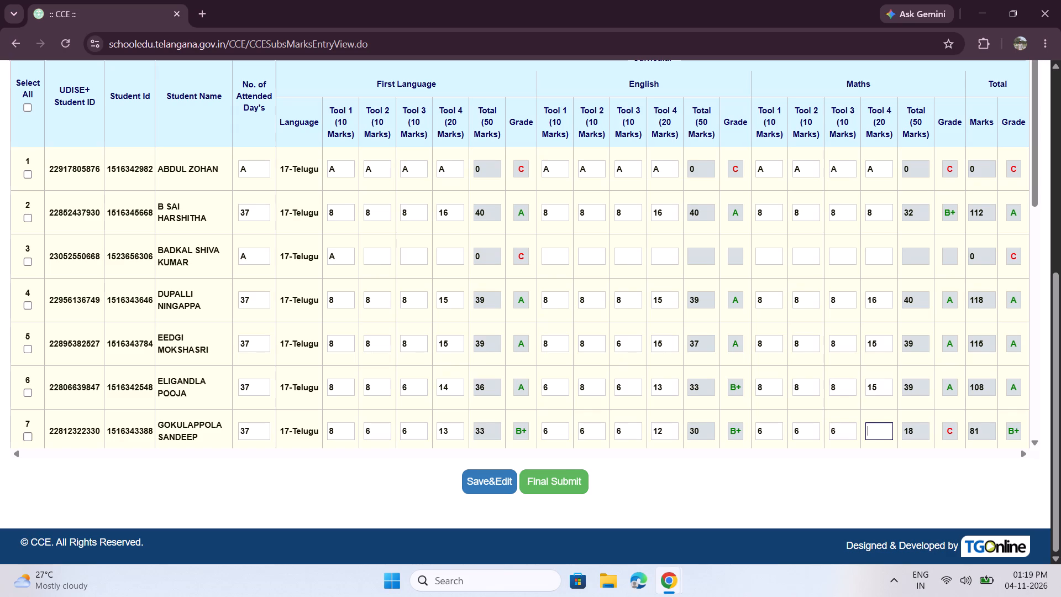
{"action": "type", "text": "12"}
{"action": "left_click_drag", "start_coordinate": [982, 435], "coordinate": [694, 460]}
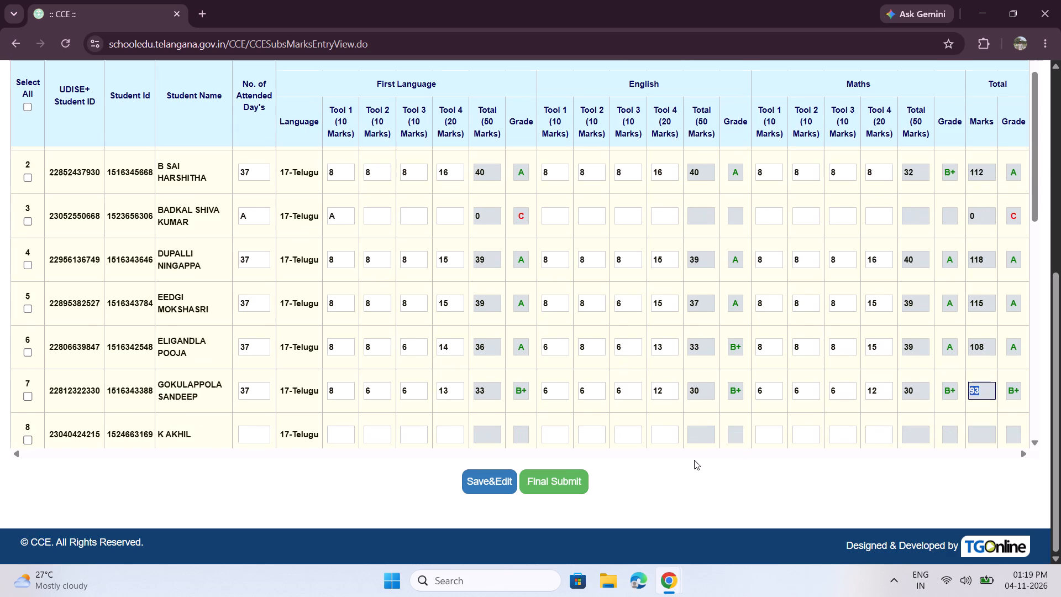
{"action": "left_click", "coordinate": [694, 460]}
Set the eighth student's number of attended days to 37.
{"action": "left_click", "coordinate": [603, 405]}
{"action": "key", "text": "Down"}
{"action": "key", "text": "Down"}
{"action": "key", "text": "Down"}
{"action": "key", "text": "Down"}
{"action": "key", "text": "Down"}
{"action": "key", "text": "Down"}
{"action": "key", "text": "Down"}
{"action": "key", "text": "Down"}
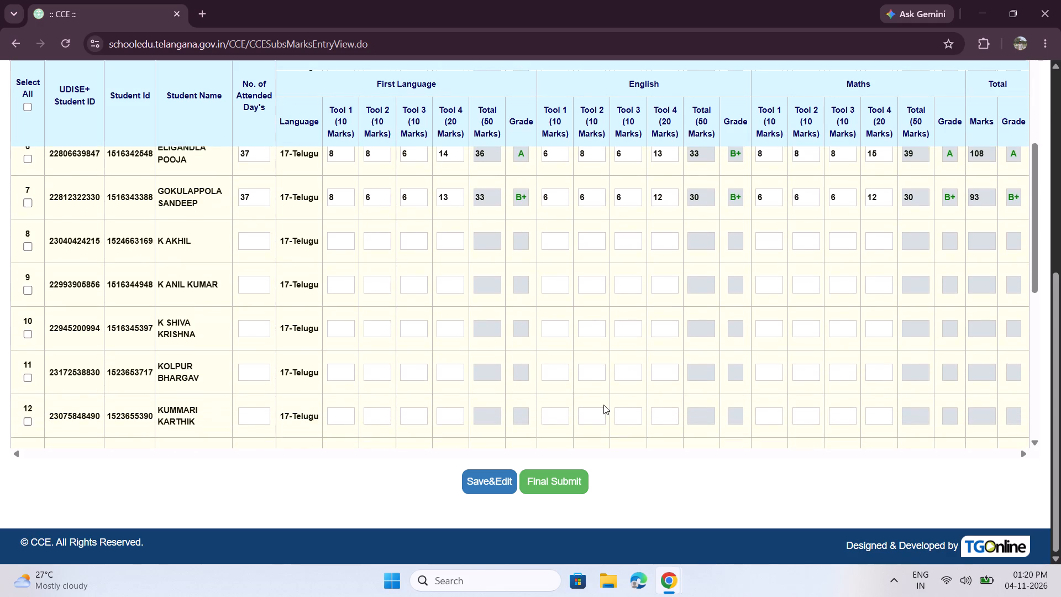
{"action": "key", "text": "Down"}
{"action": "key", "text": "Down"}
{"action": "key", "text": "Down"}
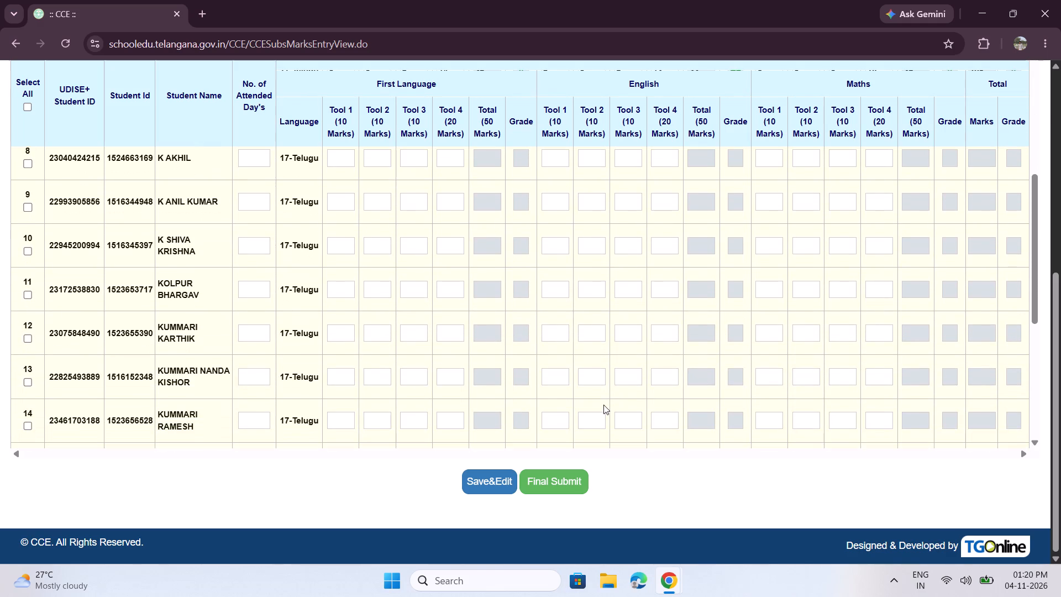
{"action": "key", "text": "Up"}
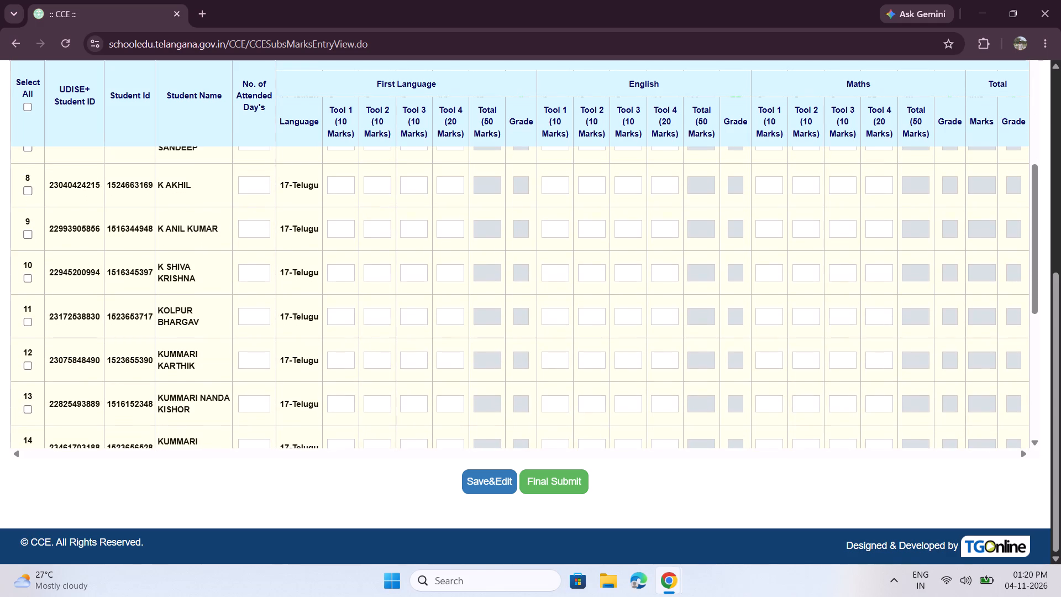
{"action": "key", "text": "Up"}
{"action": "key", "text": "Down"}
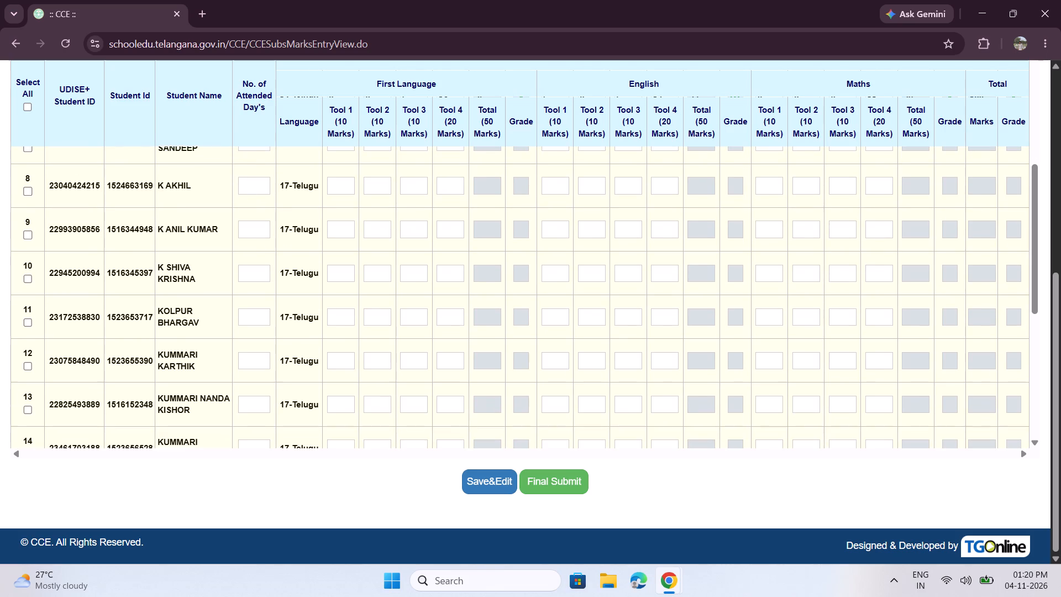
{"action": "left_click", "coordinate": [241, 180]}
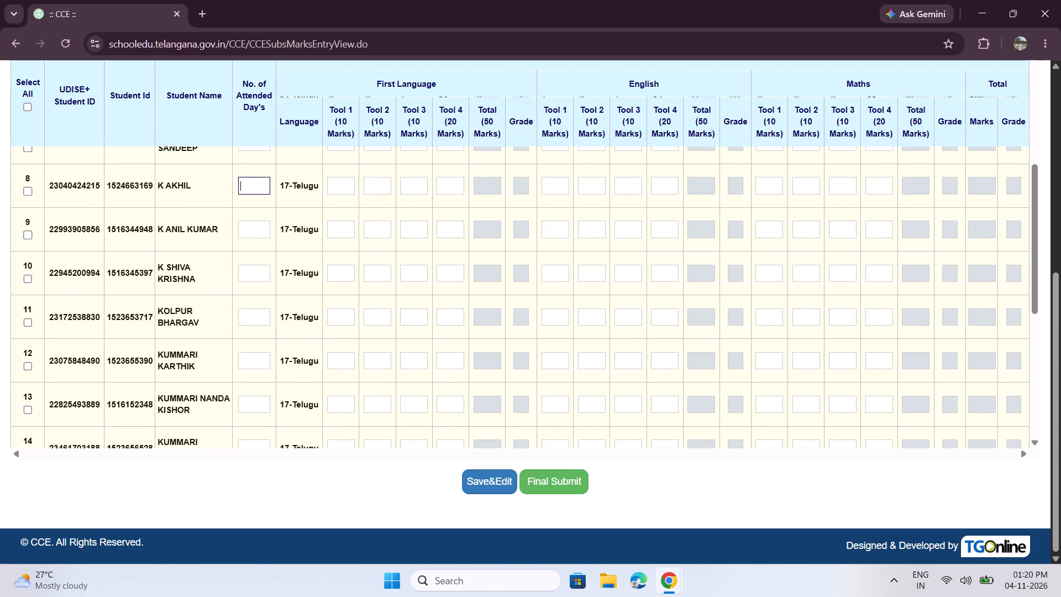
{"action": "left_click", "coordinate": [243, 184]}
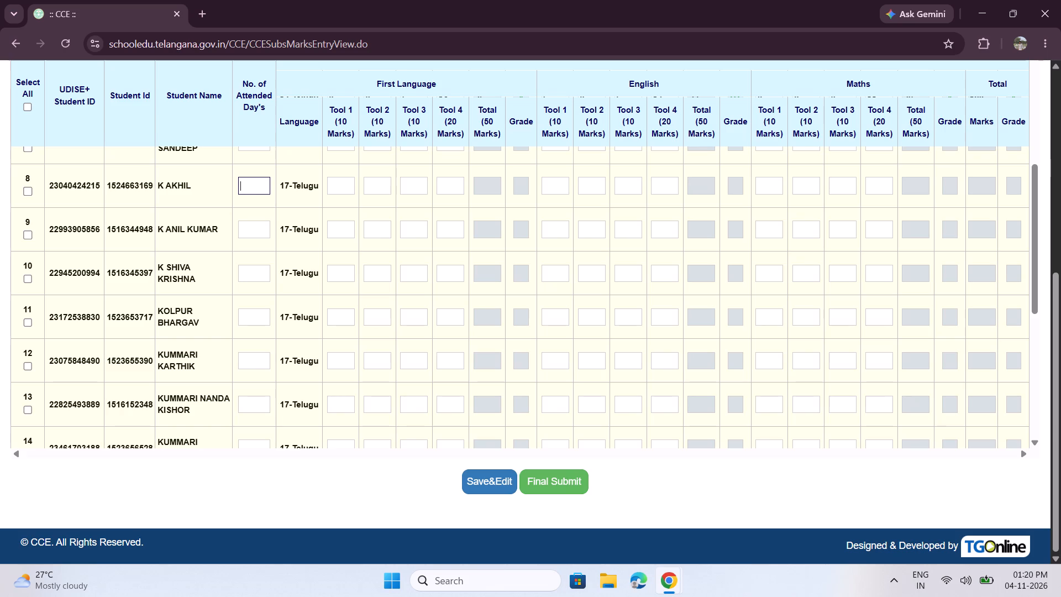
{"action": "left_click", "coordinate": [243, 184]}
{"action": "type", "text": "37"}
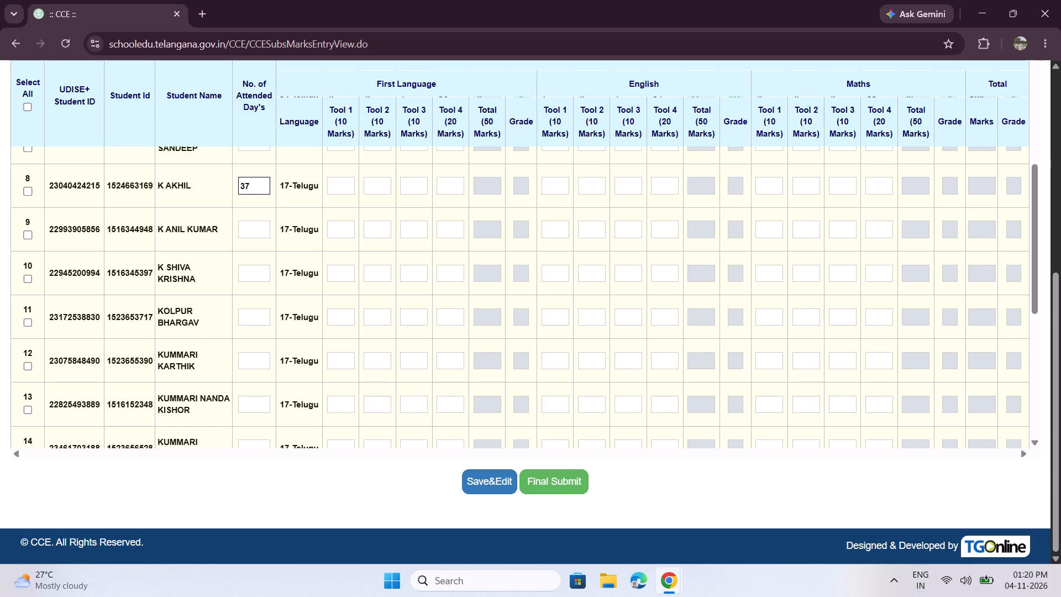
Enter the eighth student's First Language marks: 6 for Tools 1, 2 and 3, and 12 for Tool 4.
{"action": "left_click", "coordinate": [337, 184]}
{"action": "key", "text": "6"}
{"action": "key", "text": "6"}
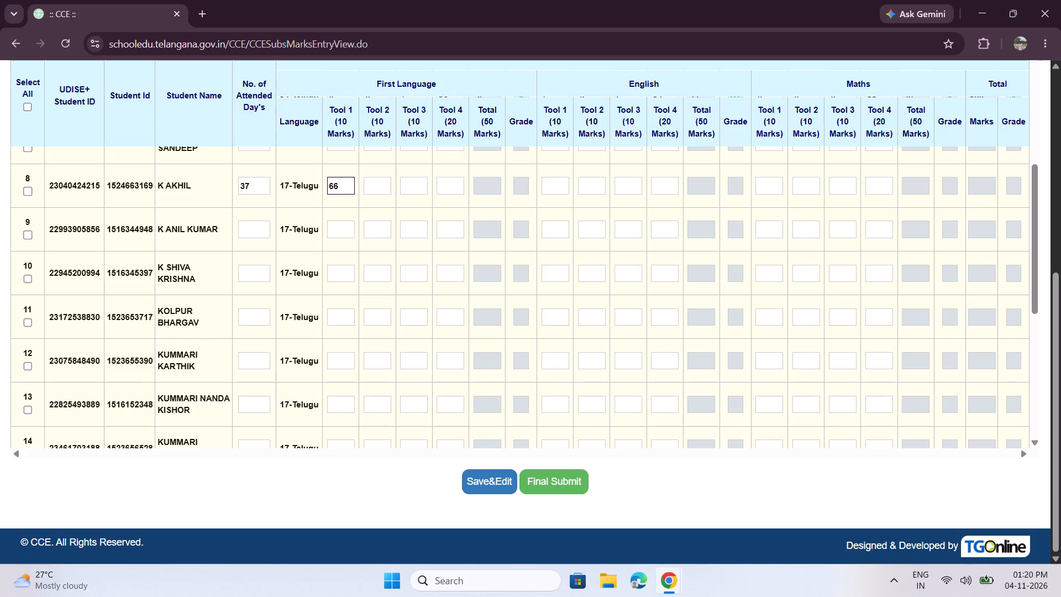
{"action": "key", "text": "BackSpace"}
{"action": "left_click", "coordinate": [376, 190]}
{"action": "key", "text": "6"}
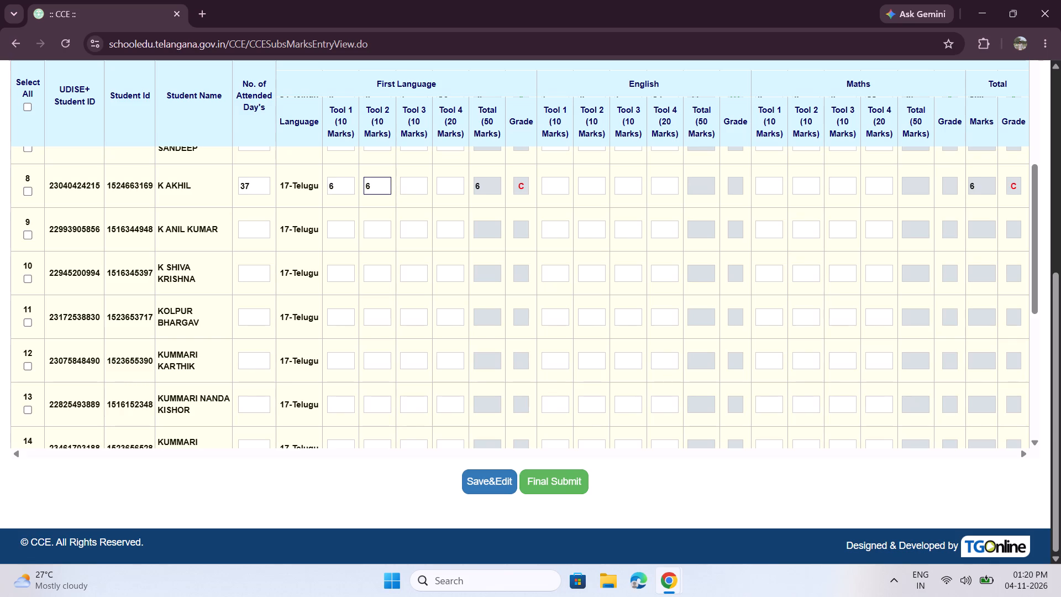
{"action": "left_click", "coordinate": [402, 188]}
{"action": "key", "text": "6"}
{"action": "left_click", "coordinate": [442, 185]}
{"action": "type", "text": "12"}
Enter the eighth student's English marks: 6 for Tools 1, 2 and 3, and 11 for Tool 4.
{"action": "left_click", "coordinate": [545, 180]}
{"action": "key", "text": "6"}
{"action": "left_click", "coordinate": [580, 185]}
{"action": "key", "text": "6"}
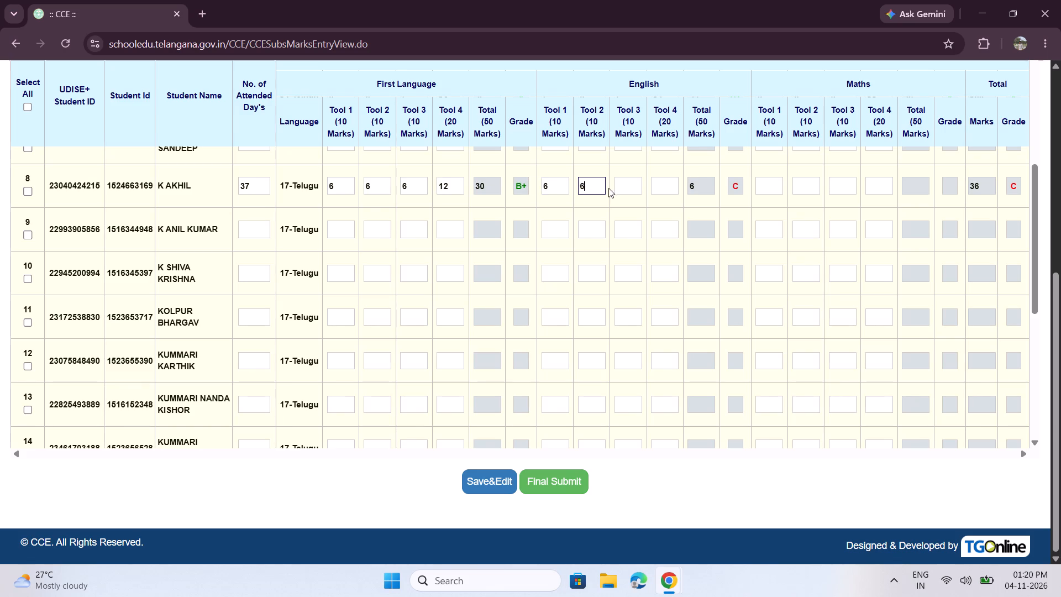
{"action": "left_click", "coordinate": [625, 182]}
{"action": "key", "text": "6"}
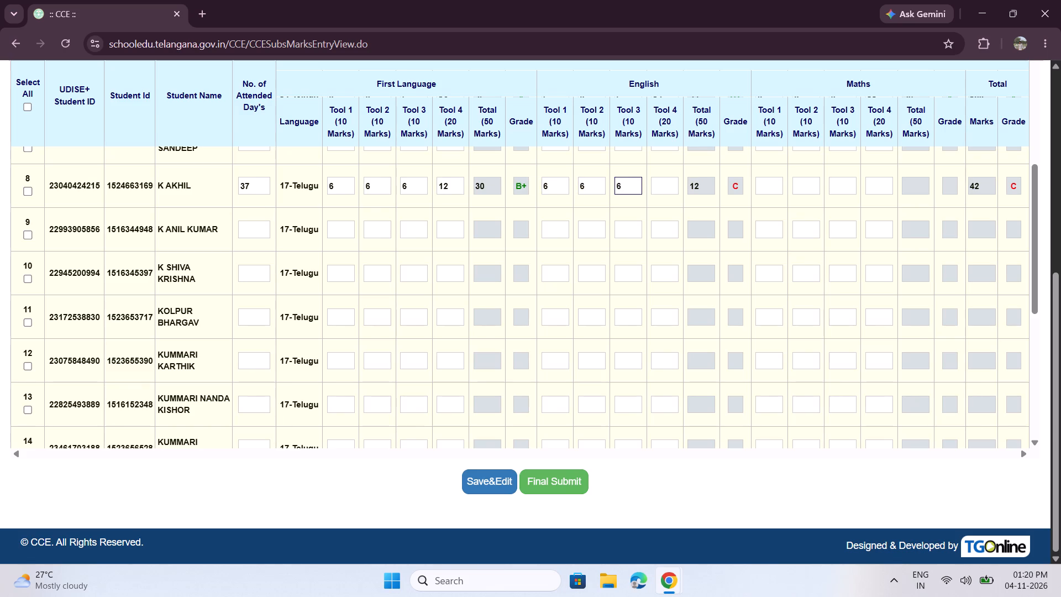
{"action": "left_click", "coordinate": [654, 184]}
{"action": "type", "text": "11"}
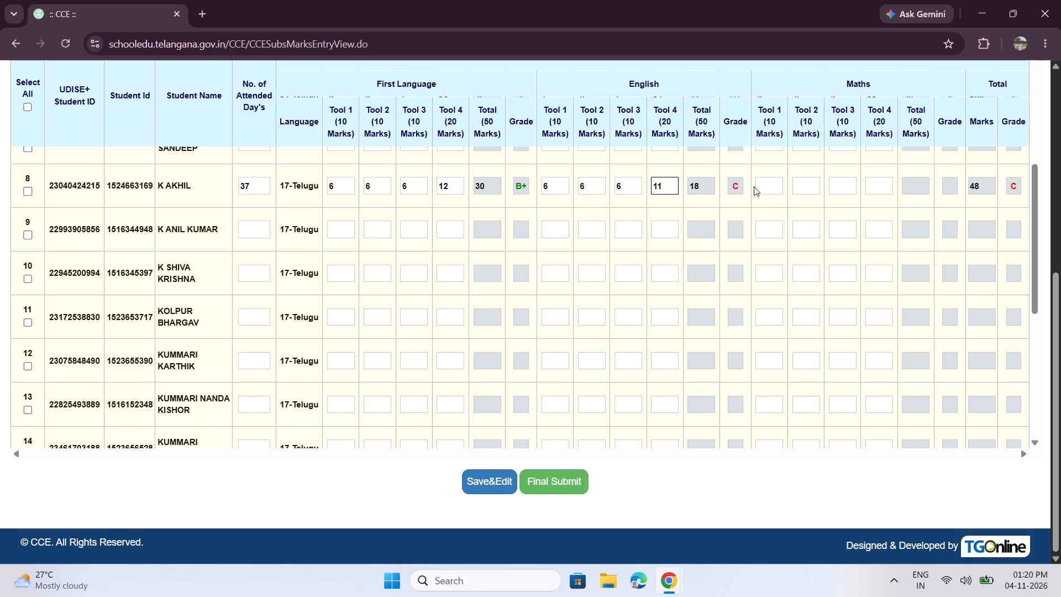
Enter the eighth student's Maths marks: 6 for Tools 1, 2 and 3, and 12 for Tool 4.
{"action": "left_click", "coordinate": [765, 185]}
{"action": "key", "text": "6"}
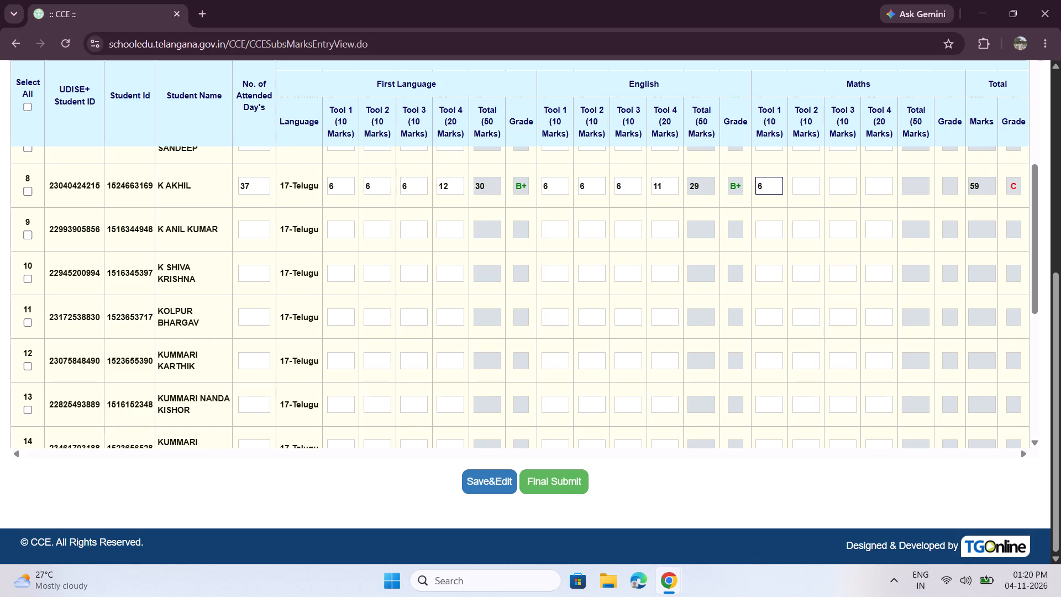
{"action": "left_click", "coordinate": [804, 184]}
{"action": "key", "text": "6"}
{"action": "left_click", "coordinate": [849, 188]}
{"action": "key", "text": "6"}
{"action": "left_click", "coordinate": [872, 188]}
{"action": "type", "text": "12"}
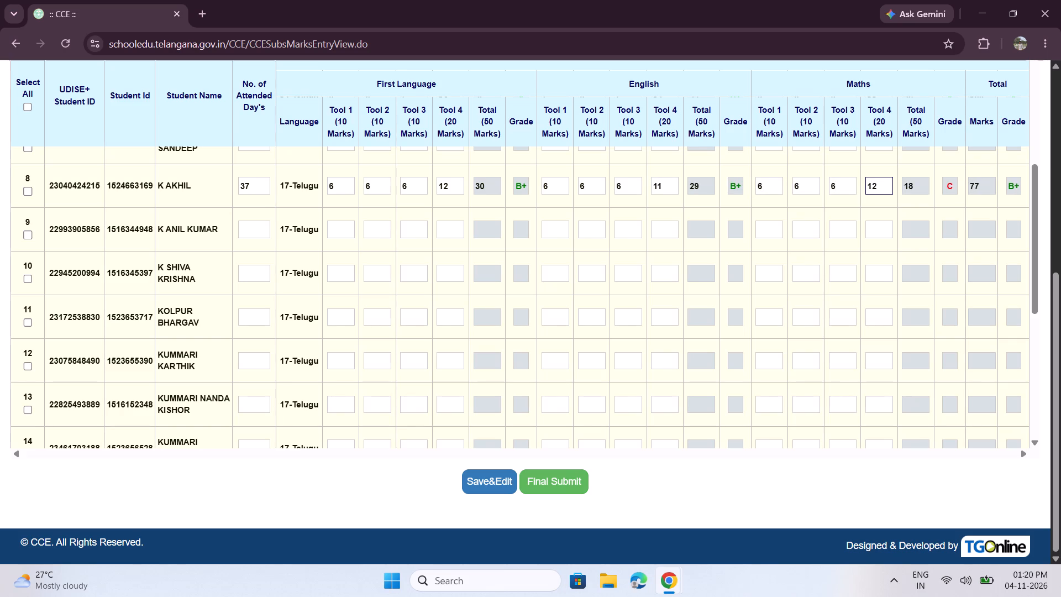
{"action": "left_click_drag", "start_coordinate": [942, 182], "coordinate": [671, 232]}
Set the ninth student's number of attended days to 37.
{"action": "left_click", "coordinate": [249, 227]}
{"action": "type", "text": "37"}
Enter the ninth student's First Language marks: 8 for Tools 1 and 2, 6 for Tool 3, and 14 for Tool 4.
{"action": "left_click", "coordinate": [334, 228]}
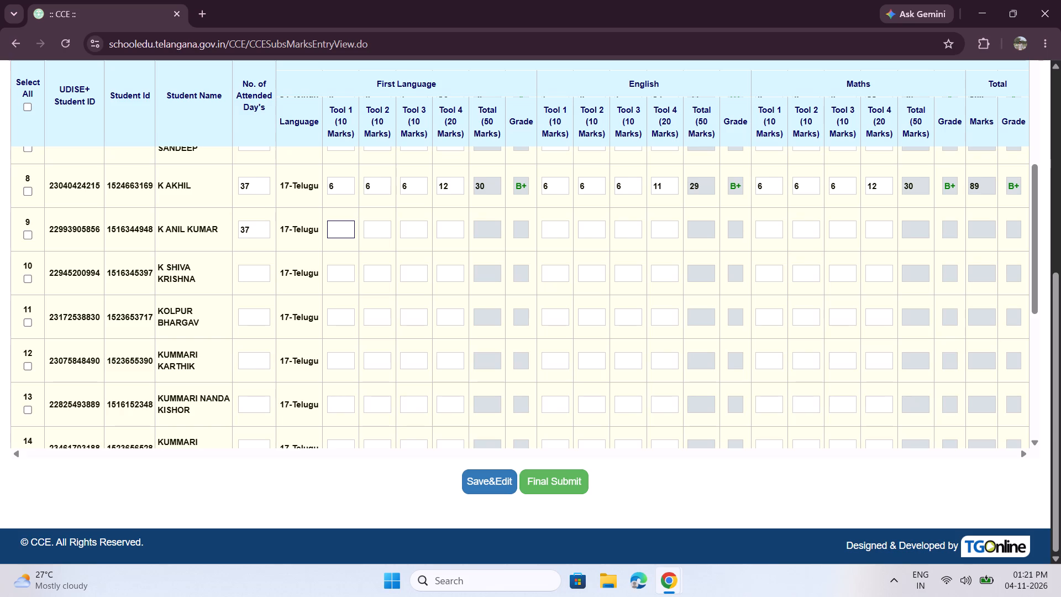
{"action": "key", "text": "8"}
{"action": "left_click", "coordinate": [374, 231]}
{"action": "key", "text": "8"}
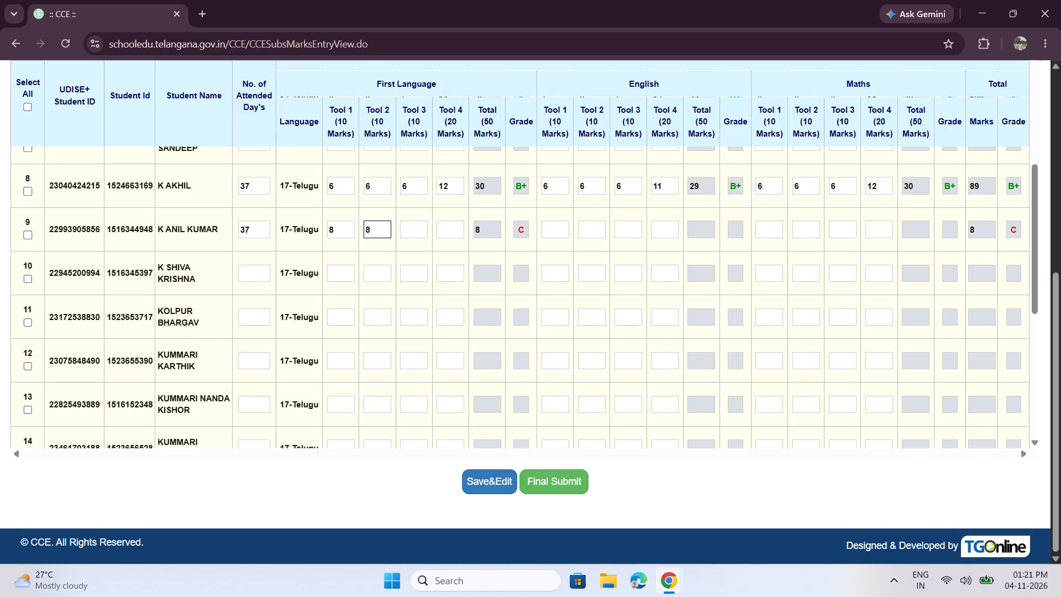
{"action": "double_click", "coordinate": [408, 225]}
{"action": "key", "text": "6"}
{"action": "left_click", "coordinate": [443, 226]}
{"action": "type", "text": "14"}
Enter the ninth student's English marks: 6 for Tools 1 and 2, 4 for Tool 3, and 13 for Tool 4.
{"action": "left_click", "coordinate": [557, 235]}
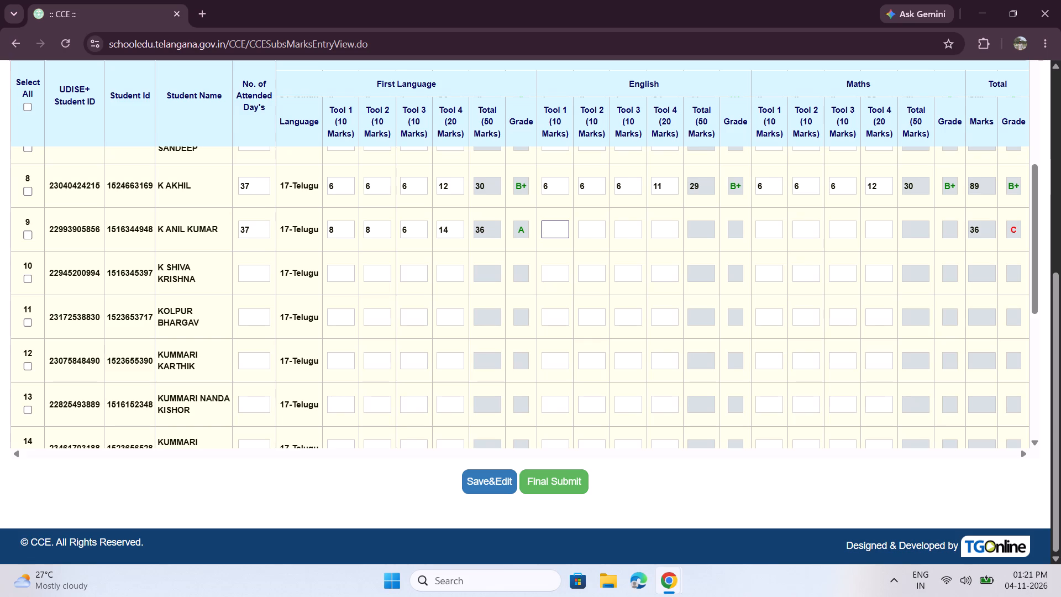
{"action": "key", "text": "6"}
{"action": "left_click", "coordinate": [579, 233]}
{"action": "key", "text": "6"}
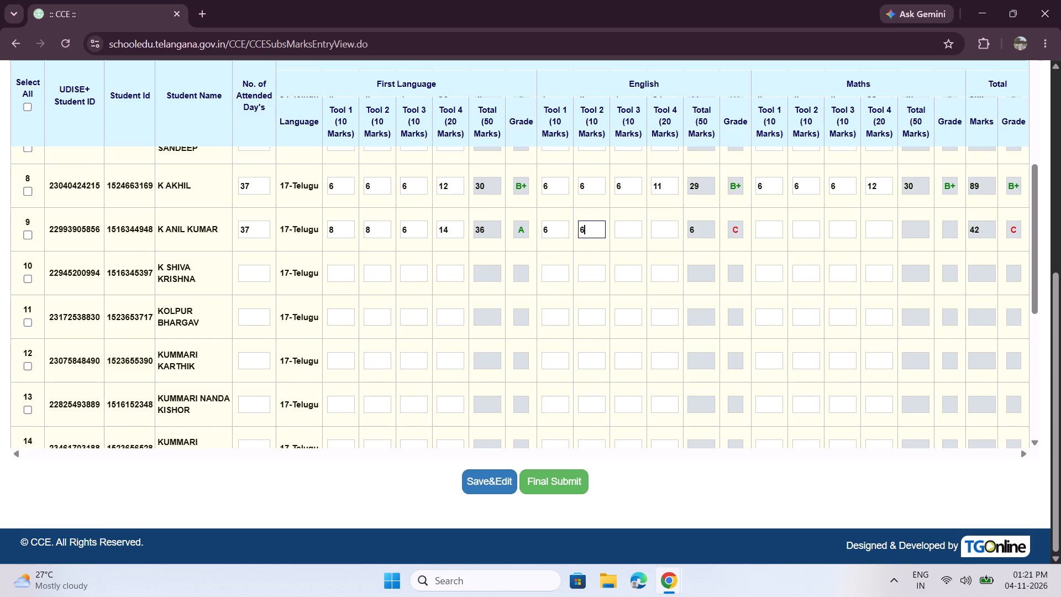
{"action": "left_click", "coordinate": [617, 231]}
{"action": "key", "text": "4"}
{"action": "left_click", "coordinate": [665, 227]}
{"action": "key", "text": "1"}
{"action": "key", "text": "3"}
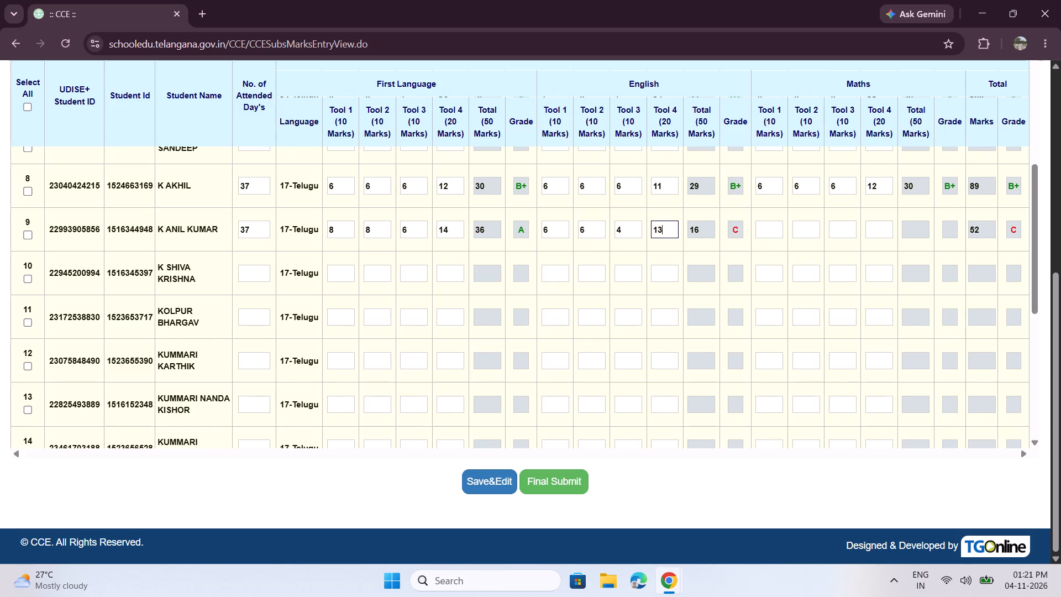
Enter the ninth student's Maths marks: 8 for Tools 1 and 2, 6 for Tool 3, and 14 for Tool 4.
{"action": "left_click", "coordinate": [764, 231]}
{"action": "key", "text": "8"}
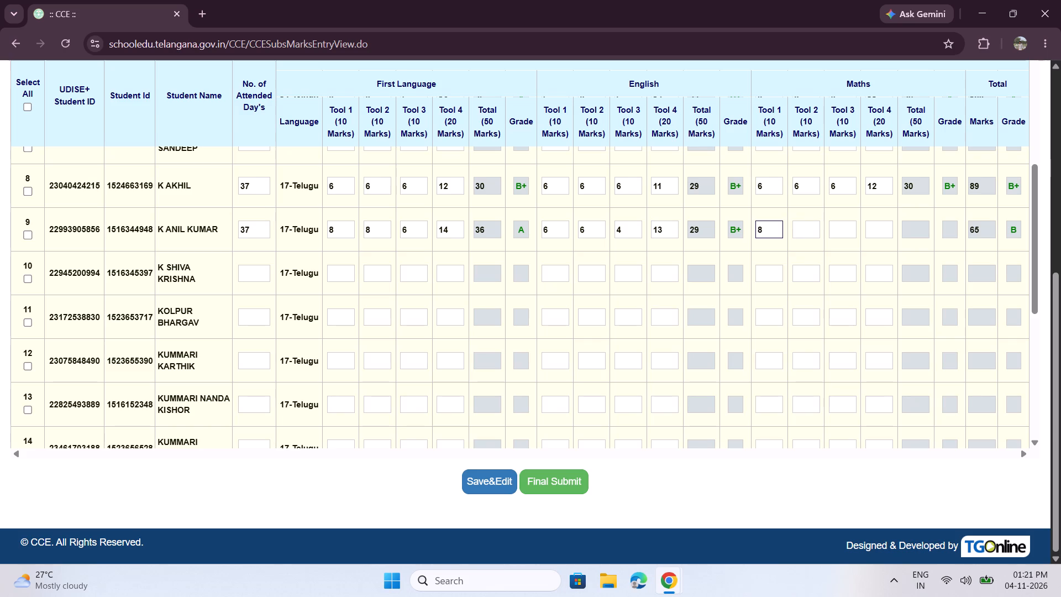
{"action": "left_click", "coordinate": [794, 227]}
{"action": "key", "text": "8"}
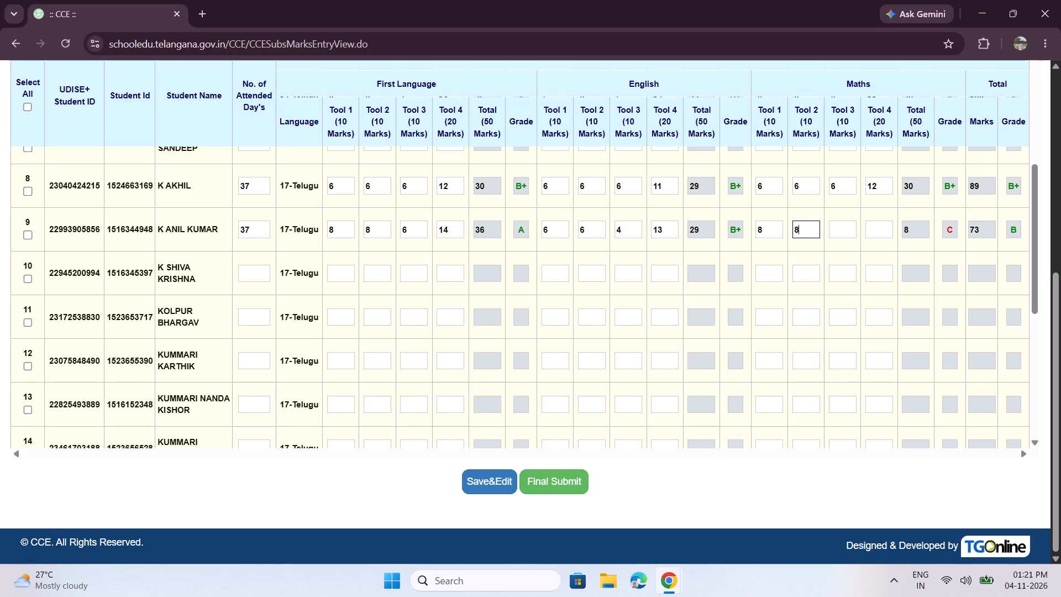
{"action": "left_click", "coordinate": [833, 228]}
{"action": "key", "text": "6"}
{"action": "left_click", "coordinate": [886, 237]}
{"action": "type", "text": "14"}
{"action": "left_click_drag", "start_coordinate": [968, 231], "coordinate": [253, 312]}
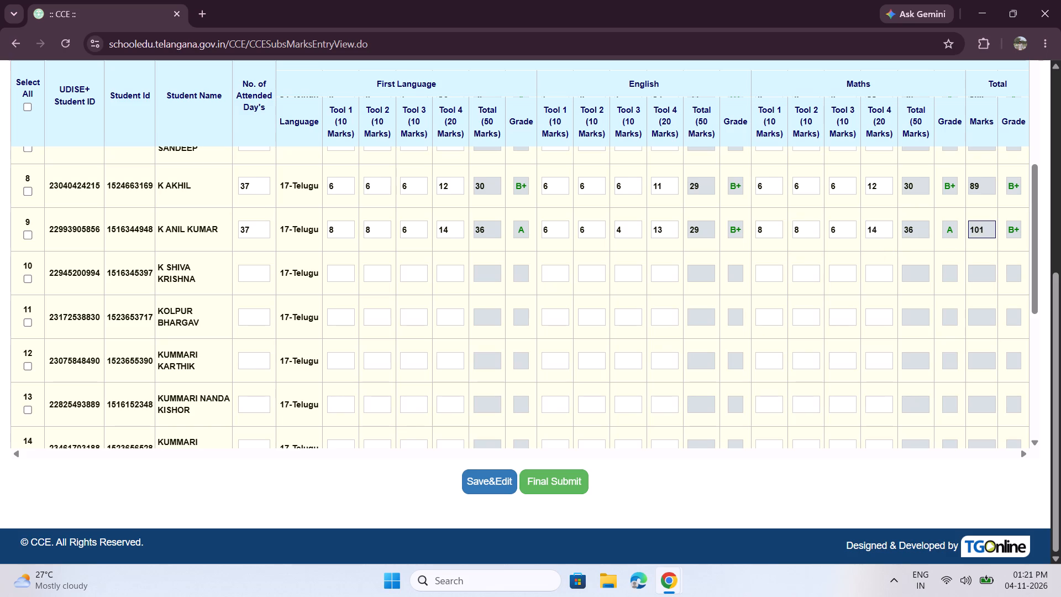
Set the tenth student's number of attended days to 37.
{"action": "left_click", "coordinate": [245, 268]}
{"action": "type", "text": "37"}
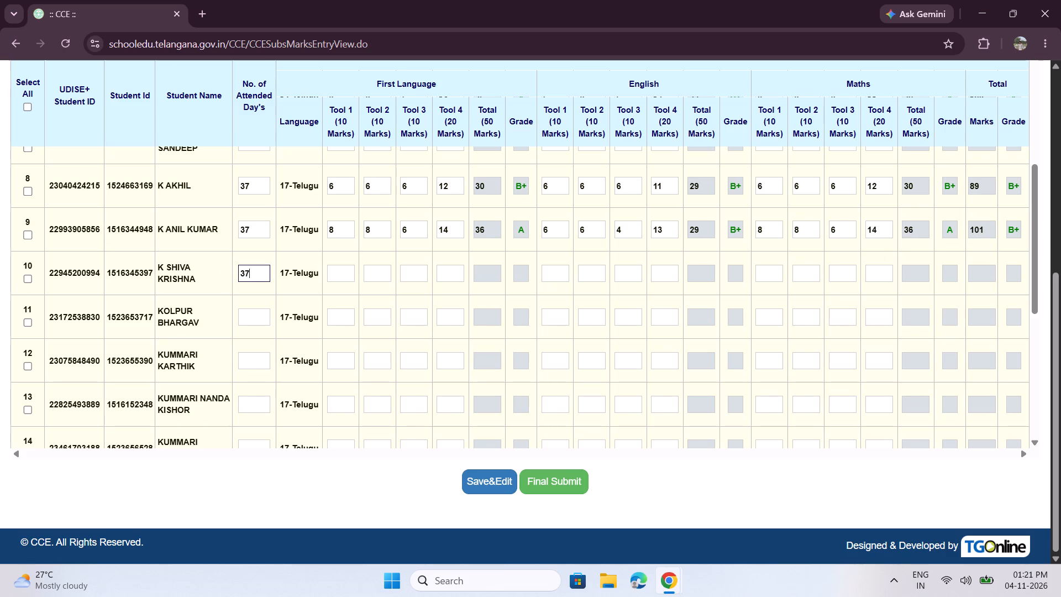
Enter the tenth student's First Language marks: 8 for Tools 1 and 2, 6 for Tool 3, and 14 for Tool 4.
{"action": "left_click", "coordinate": [345, 267]}
{"action": "key", "text": "8"}
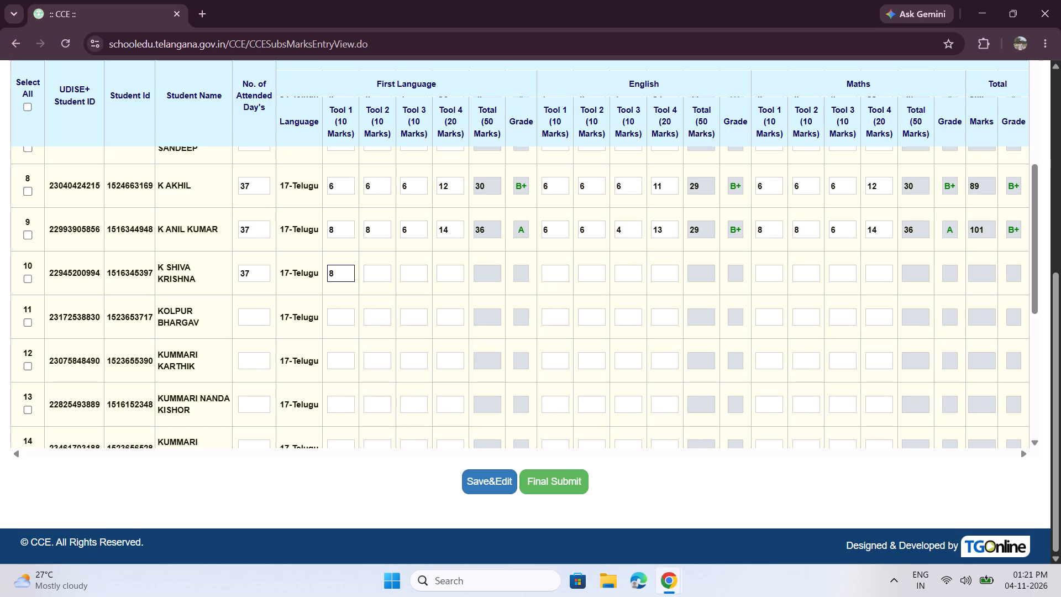
{"action": "left_click", "coordinate": [377, 273]}
{"action": "key", "text": "8"}
{"action": "left_click", "coordinate": [411, 271]}
{"action": "key", "text": "6"}
{"action": "left_click", "coordinate": [458, 272]}
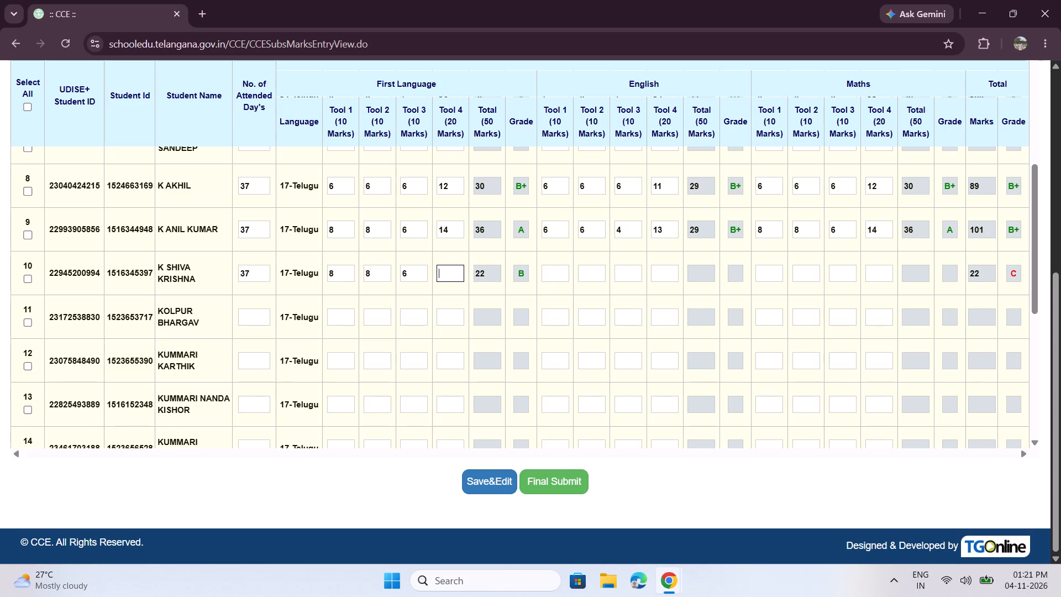
{"action": "type", "text": "14"}
Enter the tenth student's English marks: 8 for Tools 1 and 2, 6 for Tool 3, and 14 for Tool 4.
{"action": "left_click", "coordinate": [554, 278]}
{"action": "key", "text": "8"}
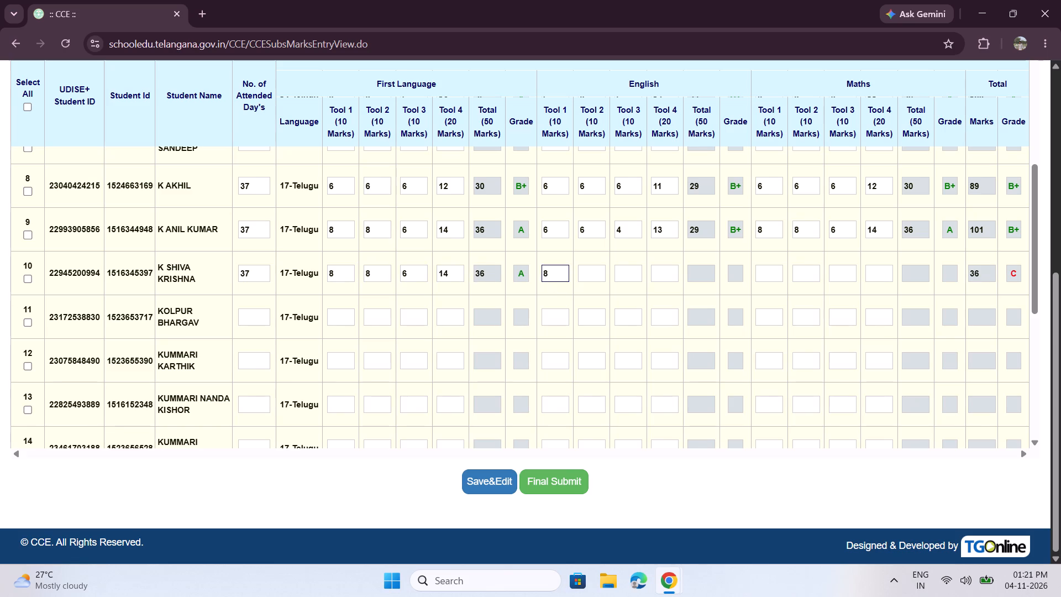
{"action": "left_click", "coordinate": [582, 274]}
{"action": "key", "text": "8"}
{"action": "left_click", "coordinate": [623, 273]}
{"action": "key", "text": "6"}
{"action": "left_click", "coordinate": [658, 272]}
{"action": "type", "text": "14"}
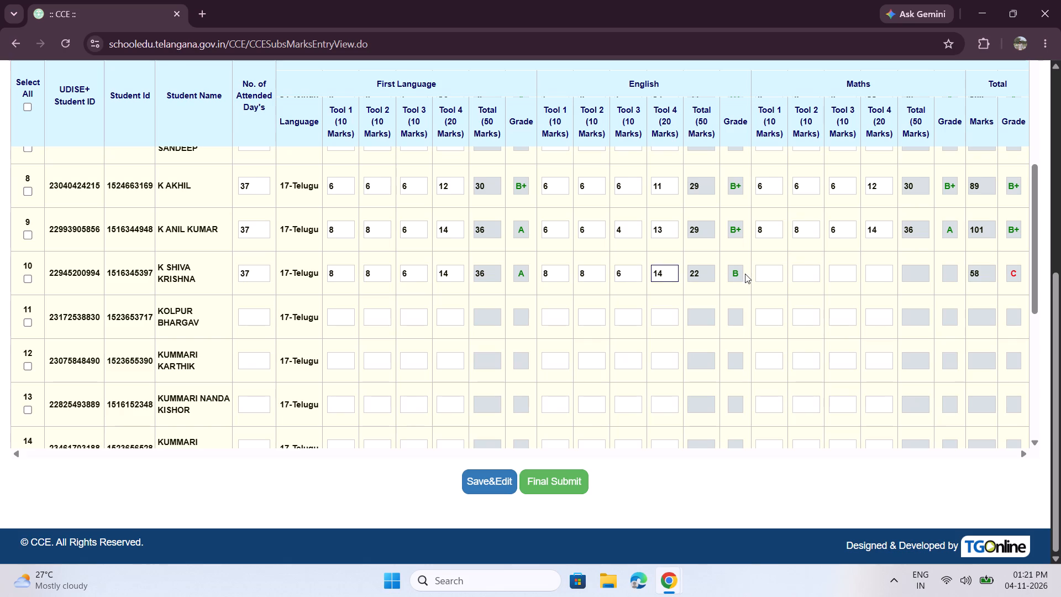
Enter the tenth student's Maths marks: 6 for Tools 1 and 2, 8 for Tool 3, and 13 for Tool 4.
{"action": "left_click", "coordinate": [765, 275]}
{"action": "key", "text": "6"}
{"action": "left_click", "coordinate": [803, 275]}
{"action": "key", "text": "6"}
{"action": "left_click", "coordinate": [842, 274]}
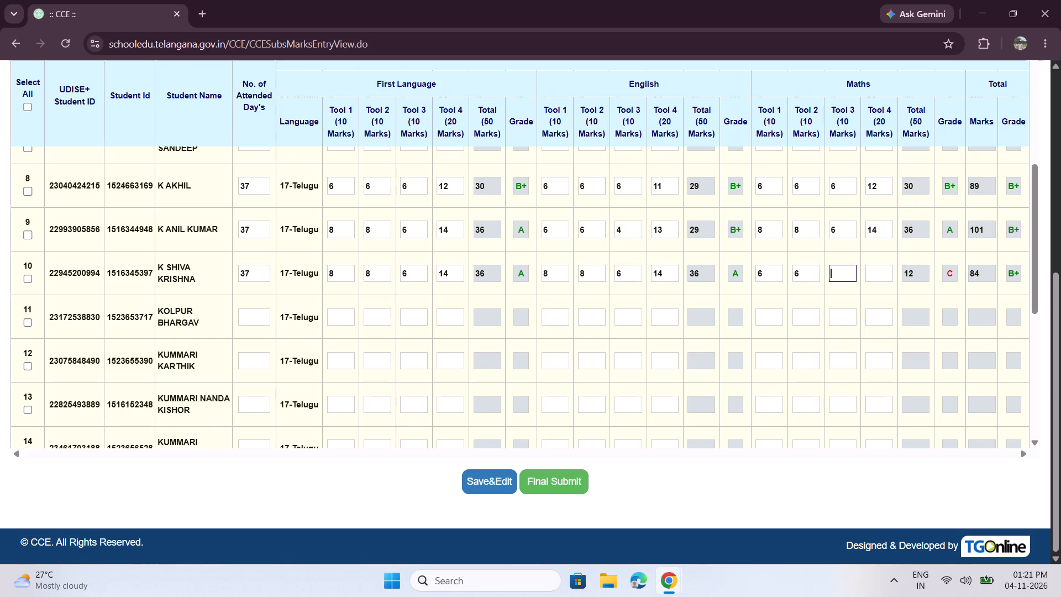
{"action": "key", "text": "8"}
{"action": "left_click", "coordinate": [892, 274]}
{"action": "type", "text": "13"}
{"action": "left_click_drag", "start_coordinate": [958, 275], "coordinate": [608, 333]}
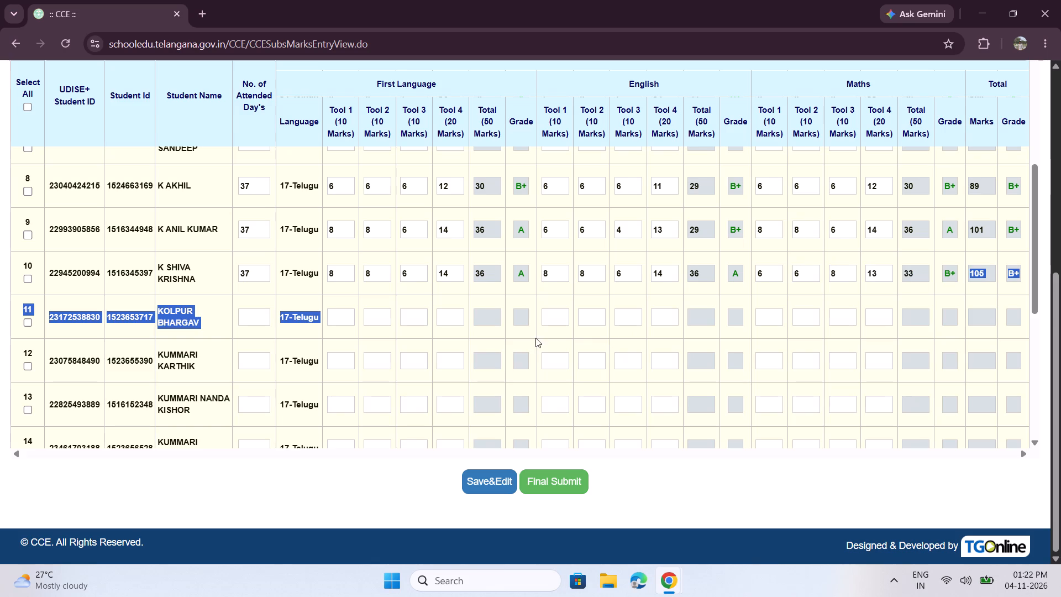
Set the eleventh student's number of attended days to 37.
{"action": "left_click", "coordinate": [255, 317]}
{"action": "type", "text": "37"}
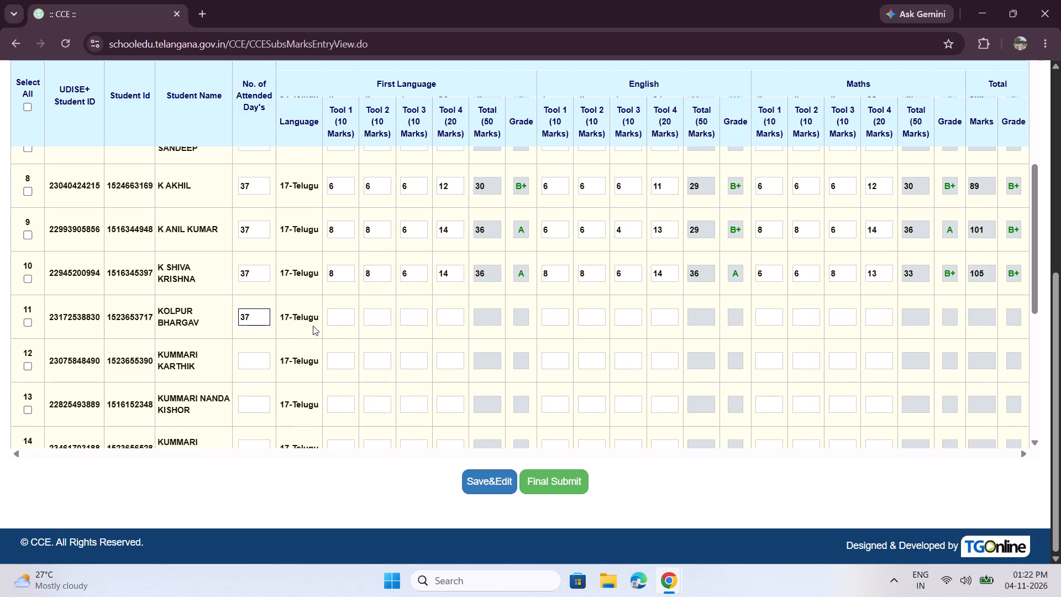
Enter the eleventh student's First Language marks: 8 for Tools 1, 2 and 3, and 15 for Tool 4.
{"action": "left_click", "coordinate": [339, 317]}
{"action": "key", "text": "8"}
{"action": "left_click", "coordinate": [385, 317]}
{"action": "key", "text": "8"}
{"action": "left_click", "coordinate": [416, 316]}
{"action": "key", "text": "8"}
{"action": "left_click", "coordinate": [451, 318]}
{"action": "type", "text": "15"}
Enter the eleventh student's English marks: 8 for Tools 1, 2 and 3, and 15 for Tool 4.
{"action": "left_click", "coordinate": [559, 322]}
{"action": "key", "text": "8"}
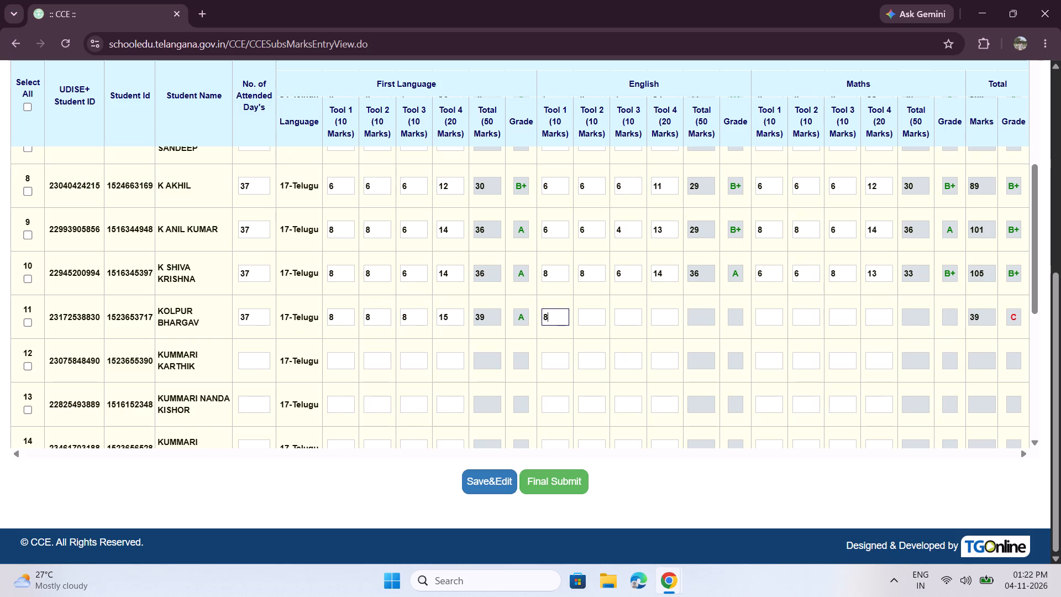
{"action": "left_click", "coordinate": [593, 318]}
{"action": "key", "text": "8"}
{"action": "left_click", "coordinate": [625, 315]}
{"action": "key", "text": "8"}
{"action": "left_click", "coordinate": [656, 315]}
{"action": "key", "text": "1"}
{"action": "key", "text": "5"}
Enter the eleventh student's Maths marks: 8 for Tools 1, 2 and 3, and 15 for Tool 4.
{"action": "left_click", "coordinate": [765, 316]}
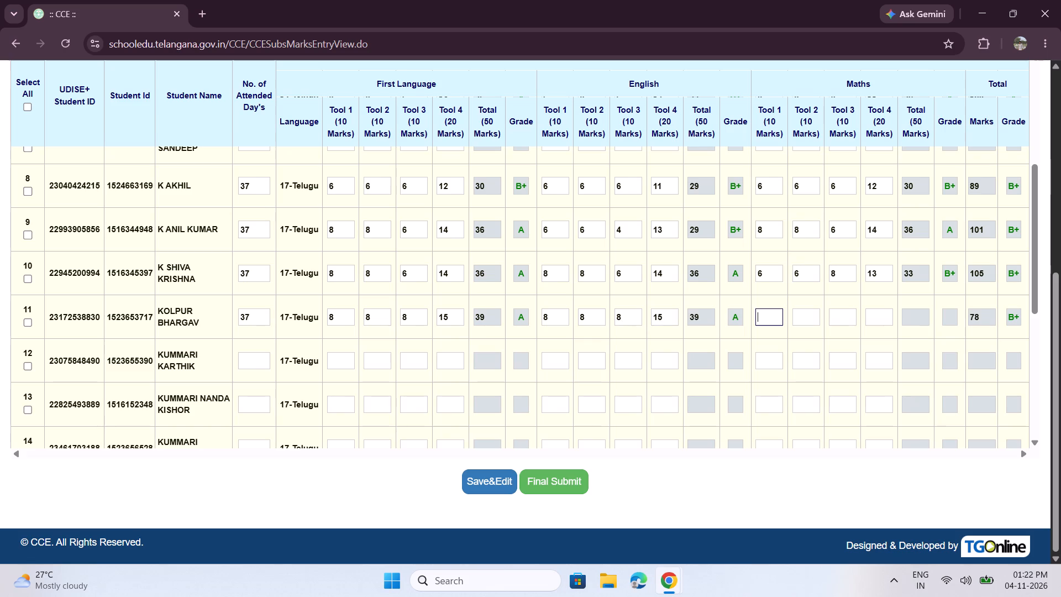
{"action": "key", "text": "8"}
{"action": "left_click", "coordinate": [807, 321]}
{"action": "key", "text": "8"}
{"action": "left_click", "coordinate": [846, 312]}
{"action": "key", "text": "8"}
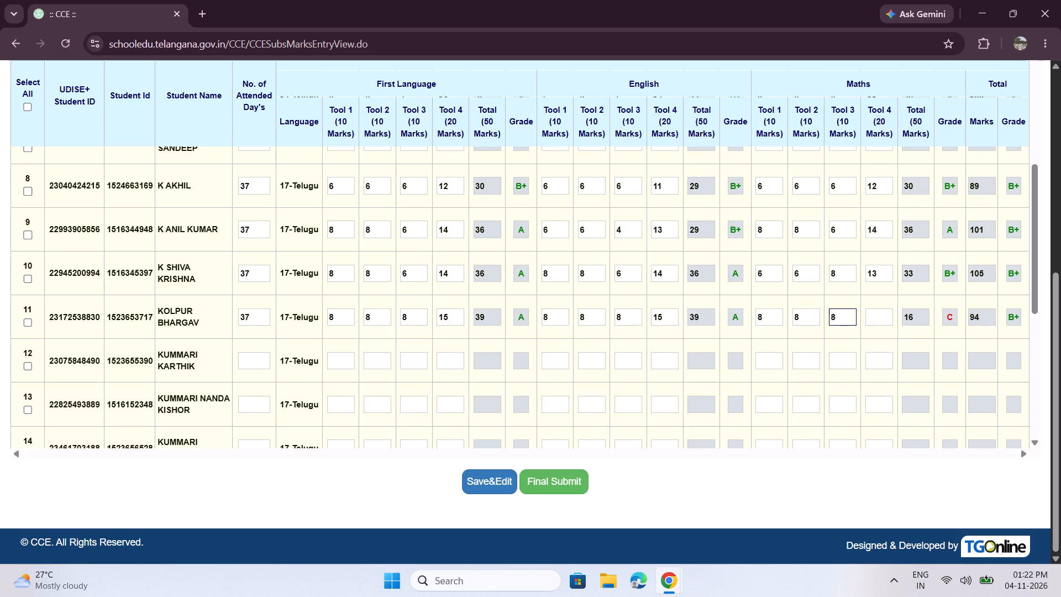
{"action": "left_click", "coordinate": [873, 321]}
{"action": "type", "text": "15"}
{"action": "left_click", "coordinate": [991, 316]}
Set the twelfth student's number of attended days to 37.
{"action": "left_click", "coordinate": [249, 364]}
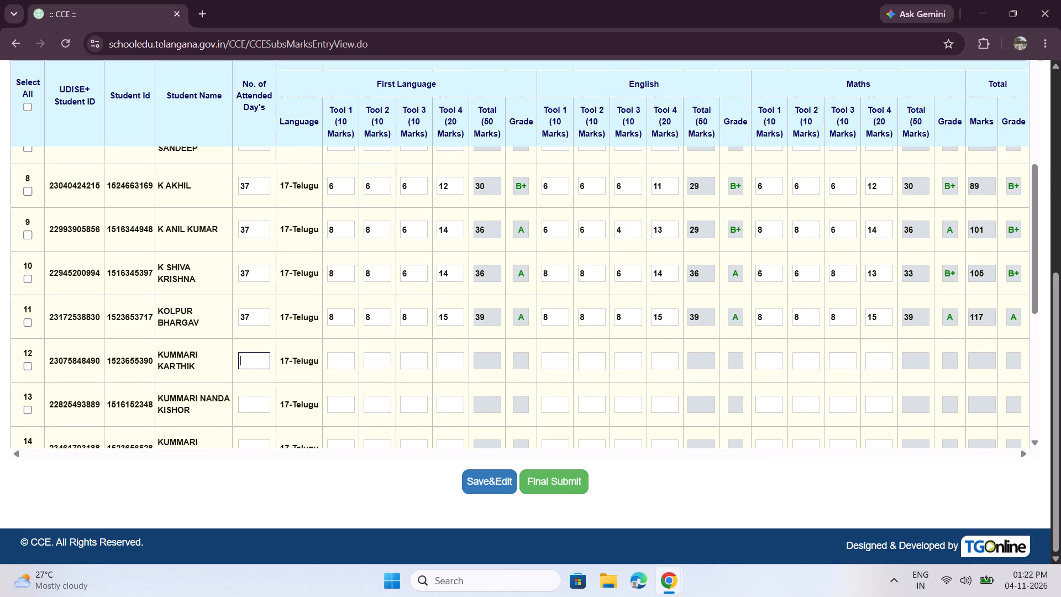
{"action": "left_click", "coordinate": [253, 362]}
{"action": "type", "text": "37"}
Enter the twelfth student's First Language marks: 8 for Tools 1 and 2, 6 for Tool 3, and 14 for Tool 4.
{"action": "left_click", "coordinate": [334, 359]}
{"action": "key", "text": "8"}
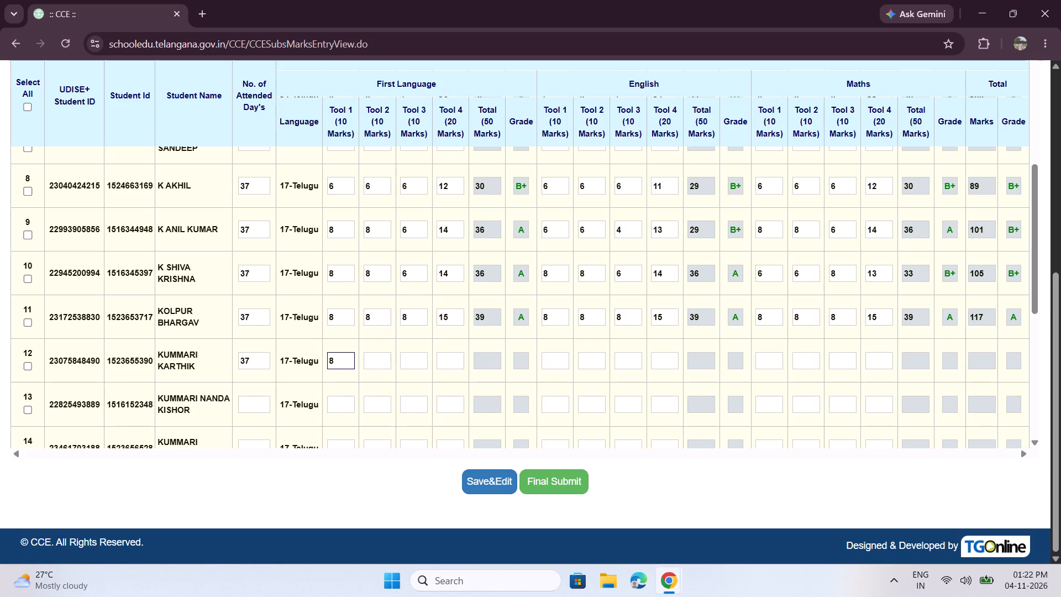
{"action": "left_click", "coordinate": [375, 360]}
{"action": "key", "text": "8"}
{"action": "left_click", "coordinate": [415, 354]}
{"action": "key", "text": "6"}
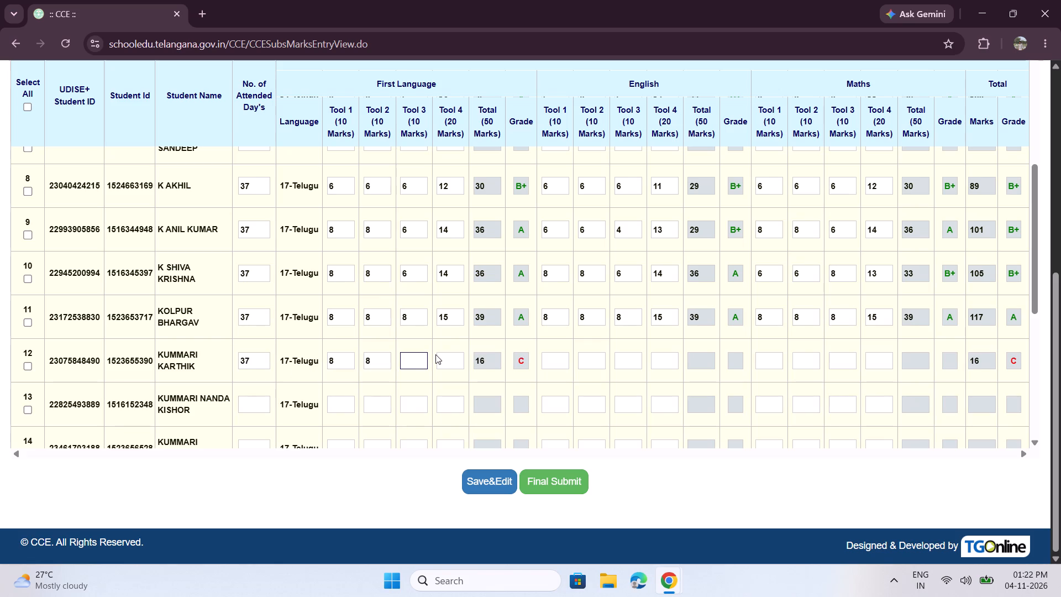
{"action": "left_click", "coordinate": [442, 357]}
{"action": "type", "text": "14"}
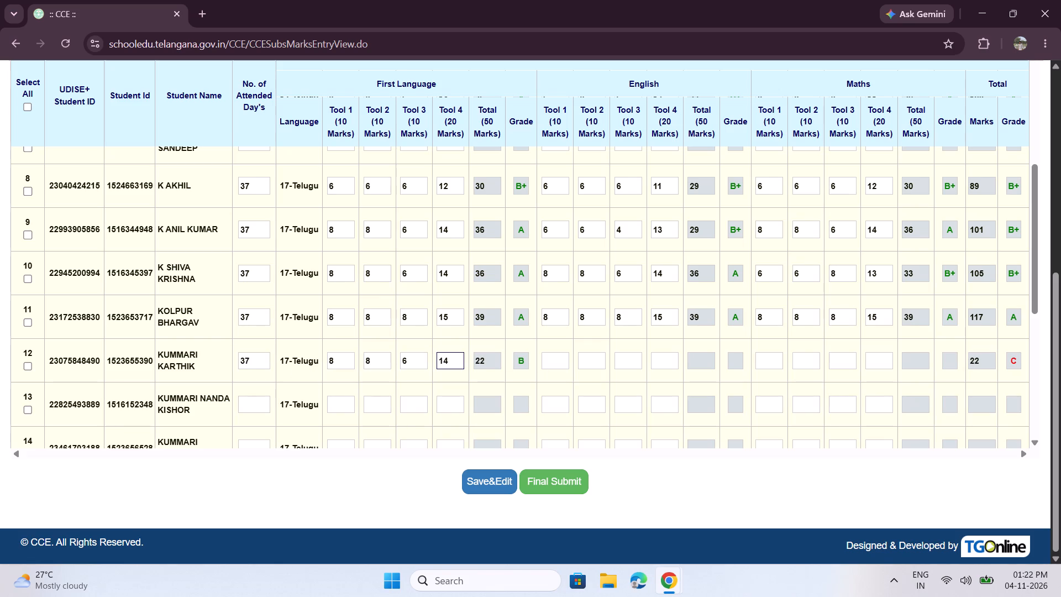
Enter the twelfth student's English marks: 8 for Tools 1 and 2, 6 for Tool 3, and 14 for Tool 4.
{"action": "left_click", "coordinate": [551, 364]}
{"action": "key", "text": "8"}
{"action": "left_click", "coordinate": [596, 356]}
{"action": "key", "text": "8"}
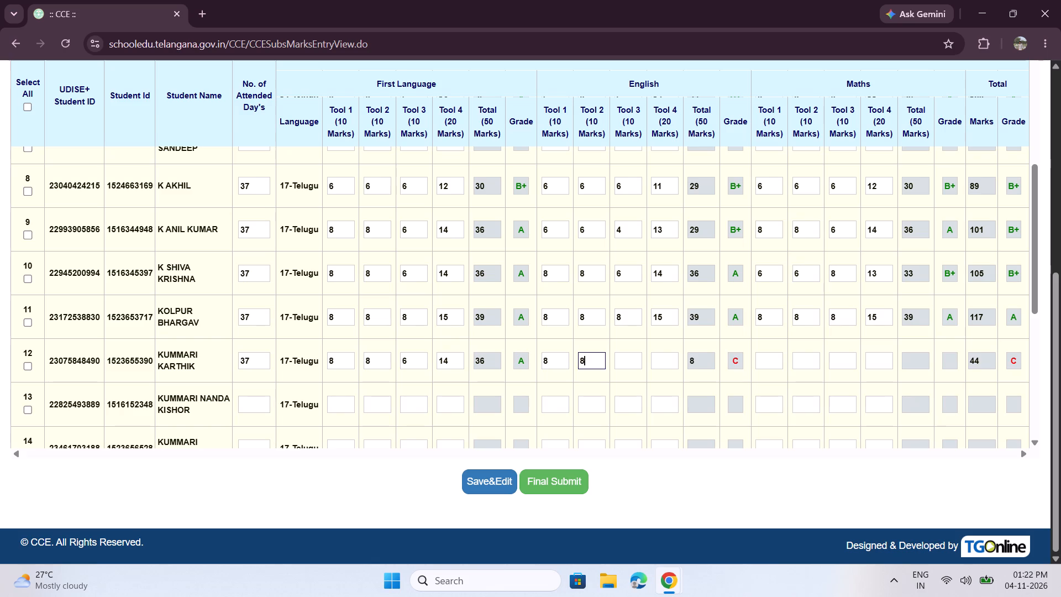
{"action": "left_click", "coordinate": [617, 357]}
{"action": "key", "text": "8"}
{"action": "key", "text": "BackSpace"}
{"action": "key", "text": "6"}
{"action": "left_click", "coordinate": [661, 363]}
{"action": "key", "text": "1"}
{"action": "key", "text": "4"}
Enter the twelfth student's Maths marks: 8 for Tools 1, 2 and 3, and 16 for Tool 4.
{"action": "left_click", "coordinate": [770, 360]}
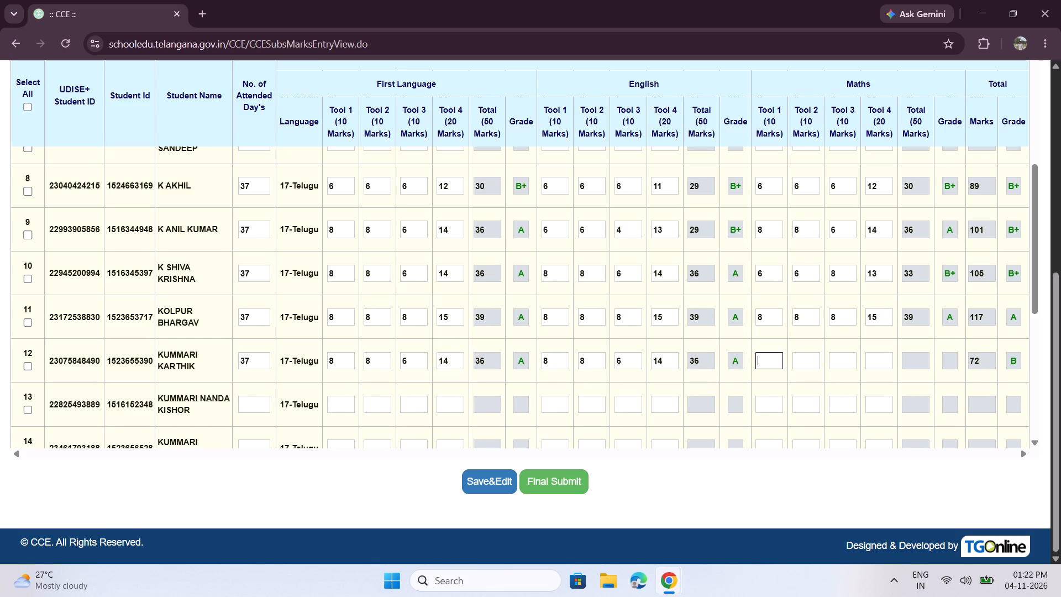
{"action": "key", "text": "8"}
{"action": "left_click", "coordinate": [803, 358]}
{"action": "key", "text": "8"}
{"action": "left_click", "coordinate": [832, 358]}
{"action": "key", "text": "8"}
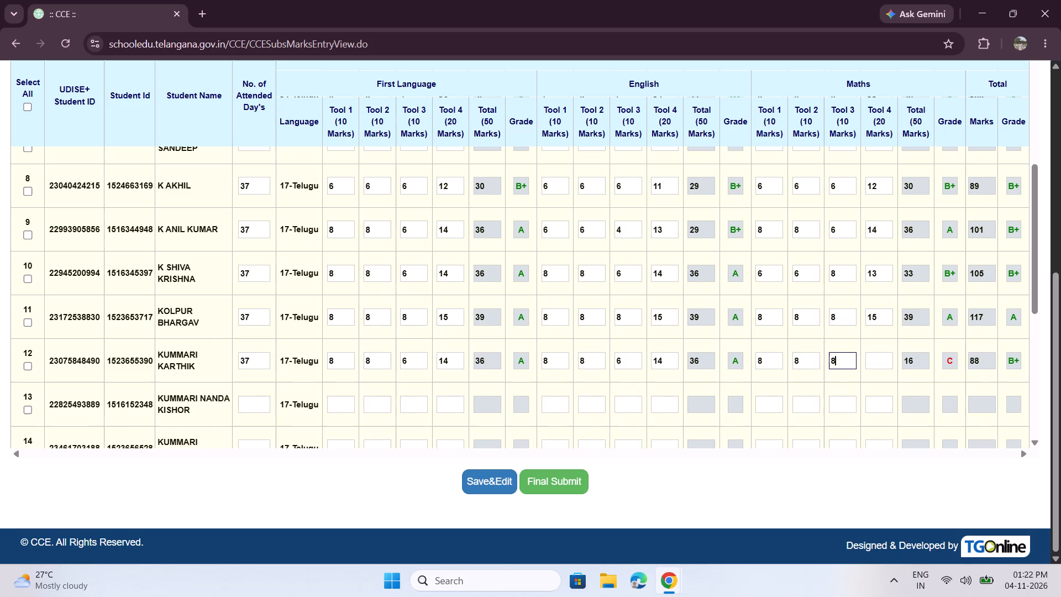
{"action": "left_click", "coordinate": [871, 360]}
{"action": "key", "text": "1"}
{"action": "key", "text": "5"}
{"action": "key", "text": "BackSpace"}
{"action": "key", "text": "6"}
{"action": "left_click_drag", "start_coordinate": [946, 364], "coordinate": [423, 360]}
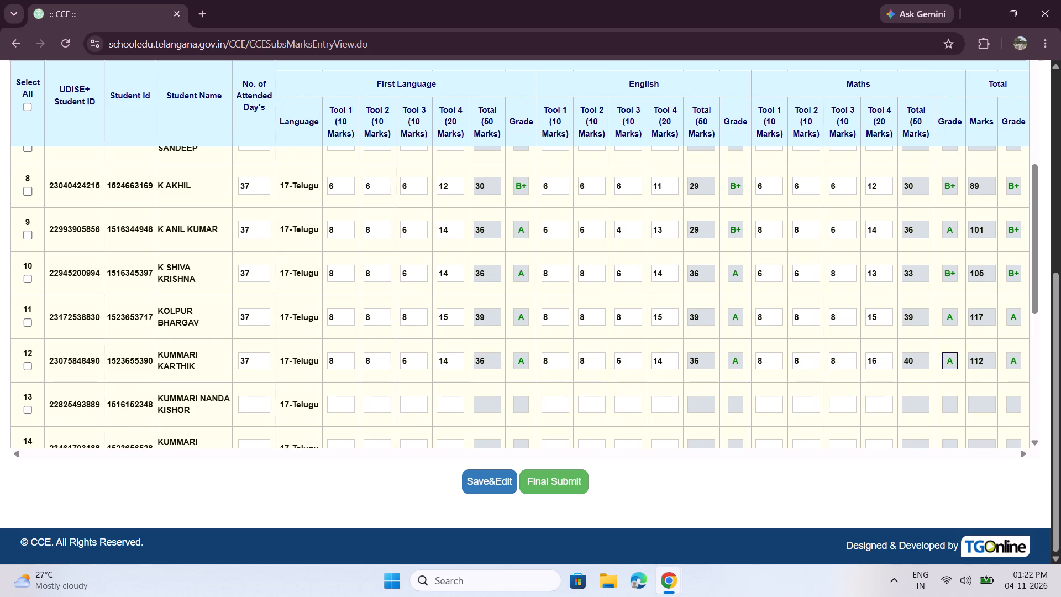
Set the thirteenth student's number of attended days to 37.
{"action": "left_click", "coordinate": [270, 408]}
{"action": "type", "text": "37"}
Enter the thirteenth student's First Language marks: 6 for Tools 1, 2 and 3, and 12 for Tool 4.
{"action": "left_click", "coordinate": [347, 408]}
{"action": "key", "text": "6"}
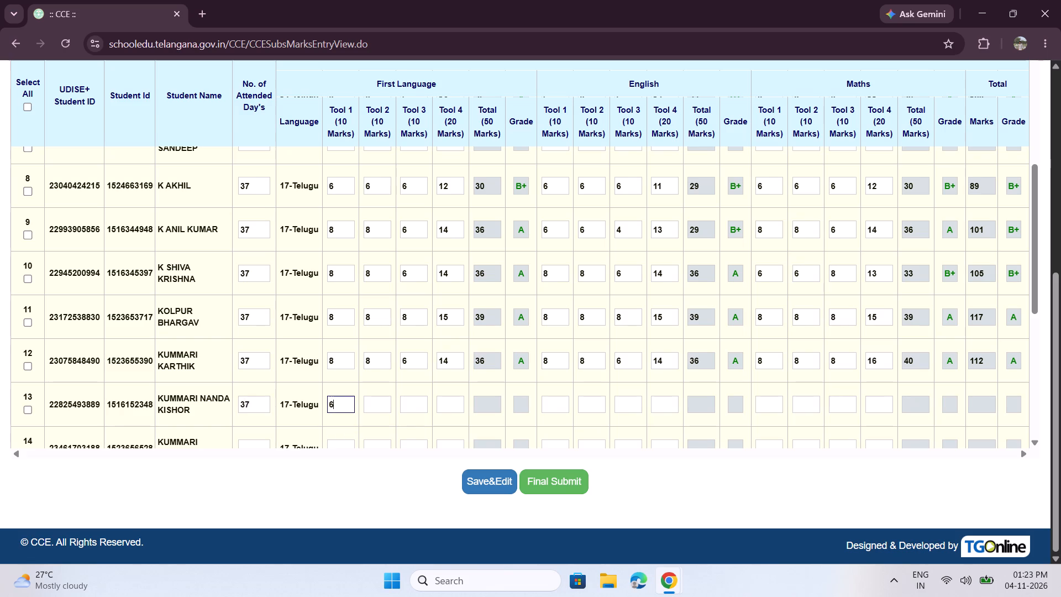
{"action": "left_click", "coordinate": [371, 404]}
{"action": "key", "text": "6"}
{"action": "left_click", "coordinate": [430, 409]}
{"action": "left_click_drag", "start_coordinate": [418, 408], "coordinate": [446, 406]}
{"action": "key", "text": "6"}
{"action": "left_click", "coordinate": [446, 406]}
{"action": "key", "text": "1"}
{"action": "key", "text": "2"}
Enter the thirteenth student's English marks: 6 for Tools 1, 2 and 3, and 12 for Tool 4.
{"action": "left_click", "coordinate": [552, 406]}
{"action": "key", "text": "6"}
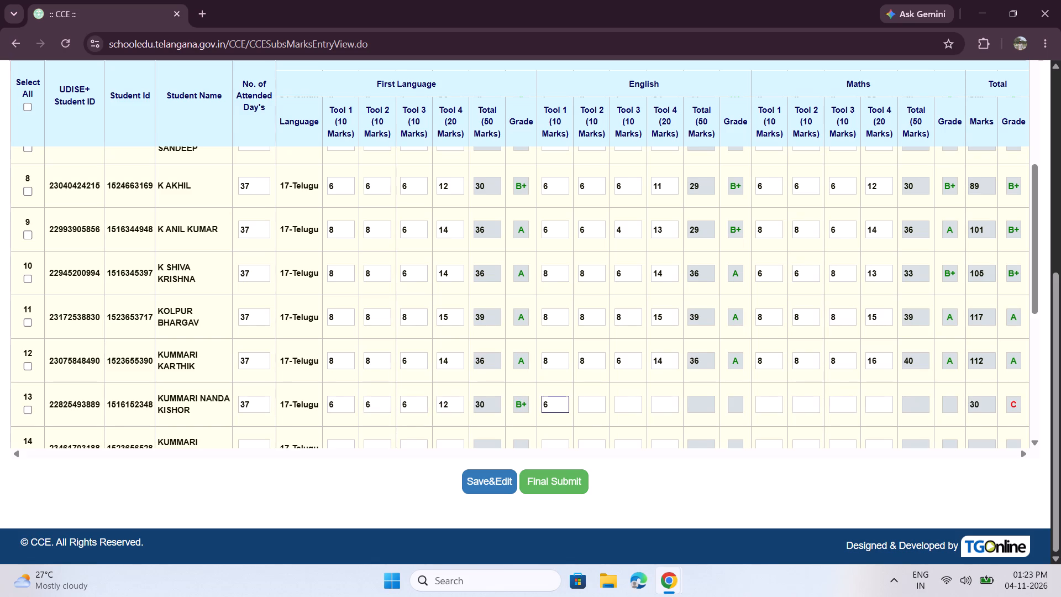
{"action": "left_click", "coordinate": [591, 401]}
{"action": "key", "text": "6"}
{"action": "left_click", "coordinate": [617, 402]}
{"action": "key", "text": "6"}
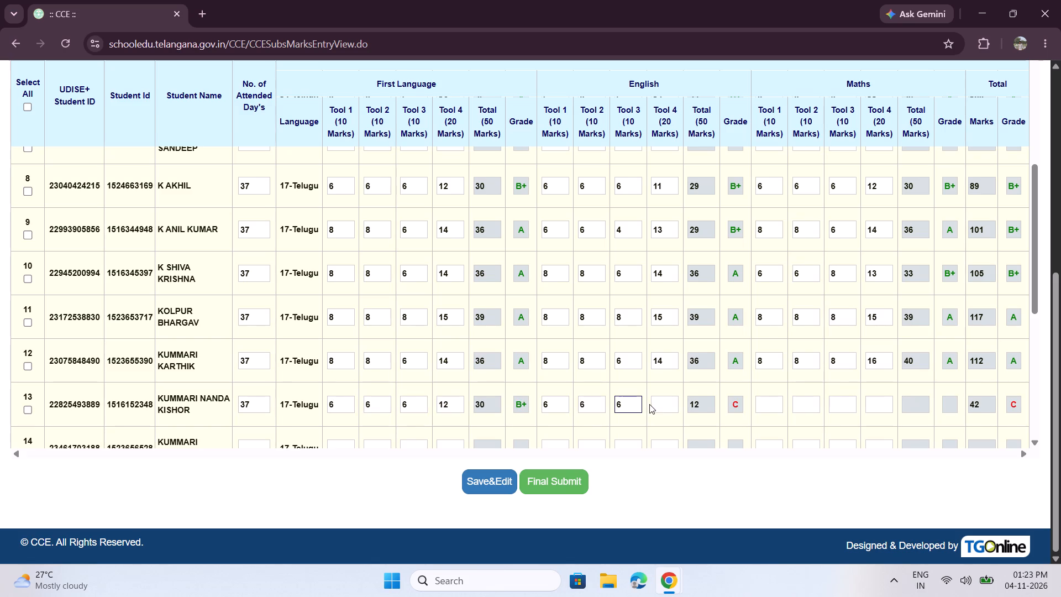
{"action": "left_click", "coordinate": [649, 404]}
{"action": "left_click", "coordinate": [658, 404]}
{"action": "type", "text": "12"}
Enter the thirteenth student's Maths marks: 6 for Tools 1, 2 and 3, and 12 for Tool 4.
{"action": "left_click", "coordinate": [768, 406]}
{"action": "key", "text": "6"}
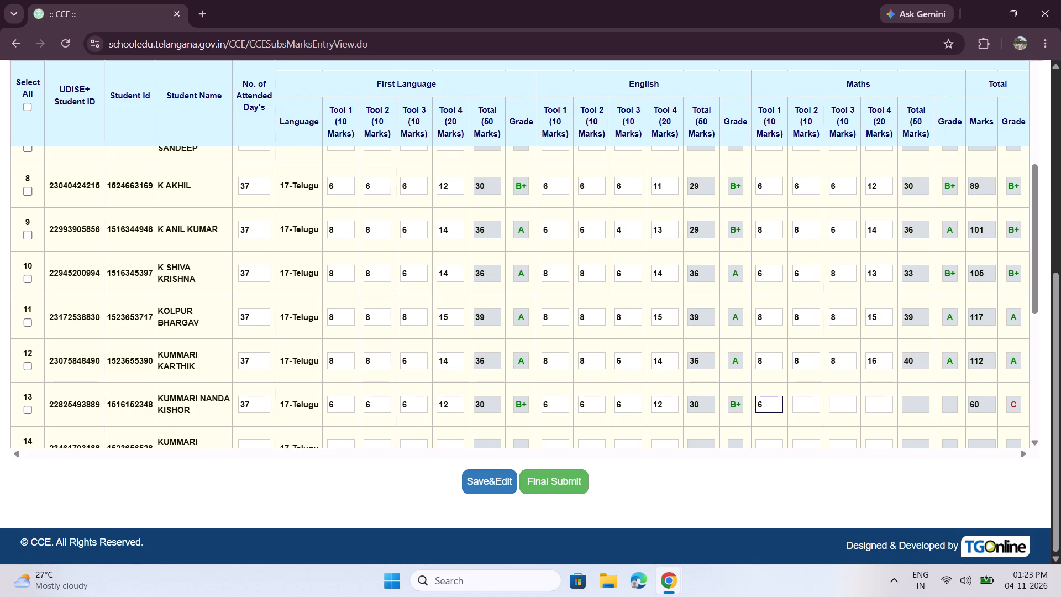
{"action": "left_click", "coordinate": [811, 405]}
{"action": "key", "text": "6"}
{"action": "left_click", "coordinate": [843, 409]}
{"action": "key", "text": "6"}
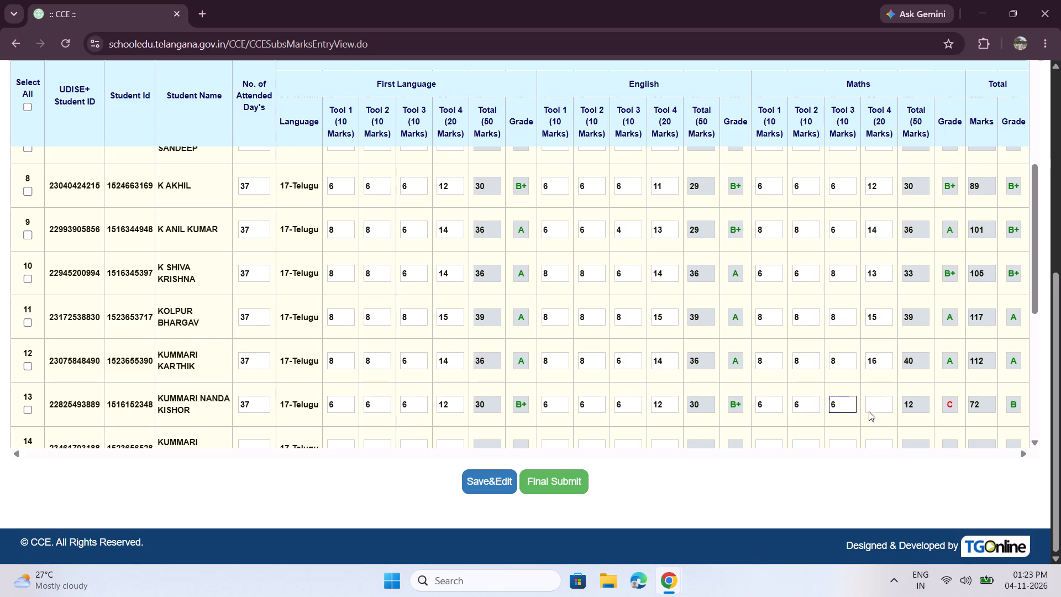
{"action": "left_click", "coordinate": [880, 411]}
{"action": "key", "text": "1"}
{"action": "key", "text": "5"}
{"action": "key", "text": "BackSpace"}
{"action": "key", "text": "2"}
{"action": "left_click_drag", "start_coordinate": [975, 412], "coordinate": [586, 437]}
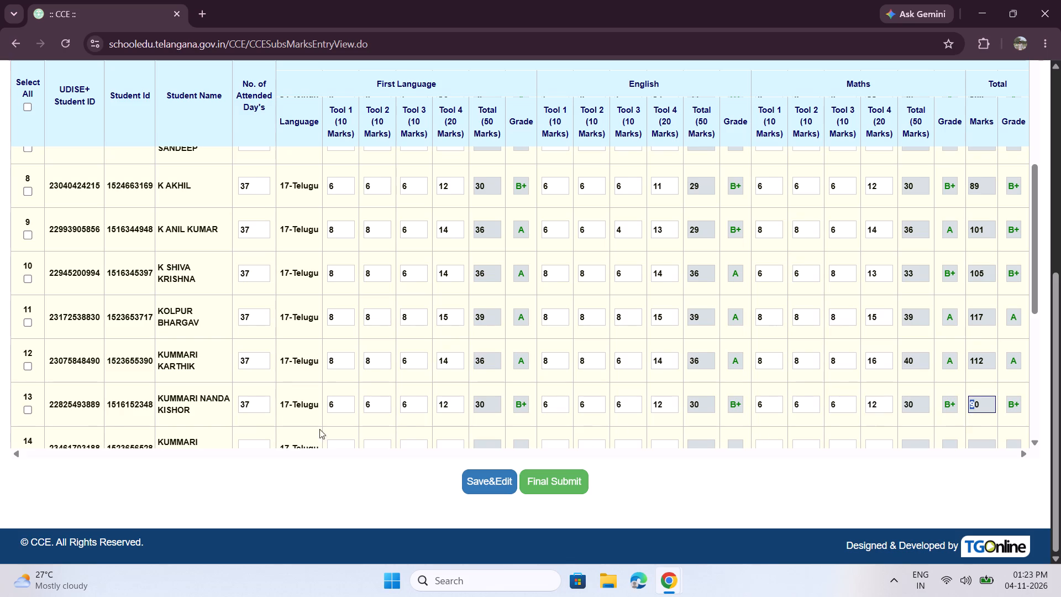
Enter A as the fourteenth student's number of attended days.
{"action": "left_click", "coordinate": [273, 419]}
{"action": "key", "text": "Down"}
{"action": "key", "text": "Down"}
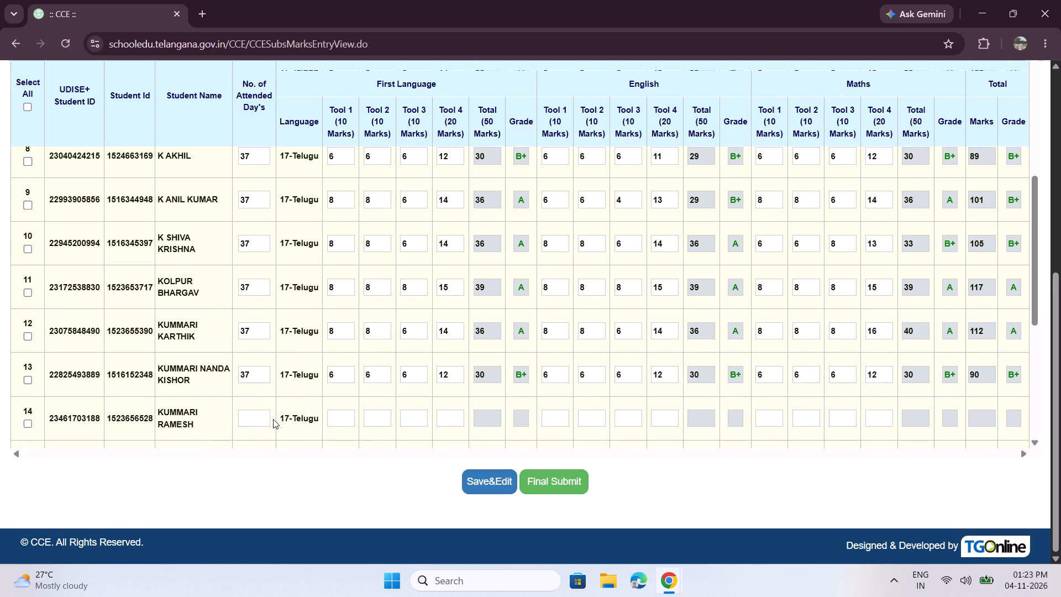
{"action": "key", "text": "Down"}
{"action": "key", "text": "Down"}
{"action": "key", "text": "Down"}
{"action": "key", "text": "Down"}
{"action": "key", "text": "Down"}
{"action": "key", "text": "Down"}
{"action": "key", "text": "Down"}
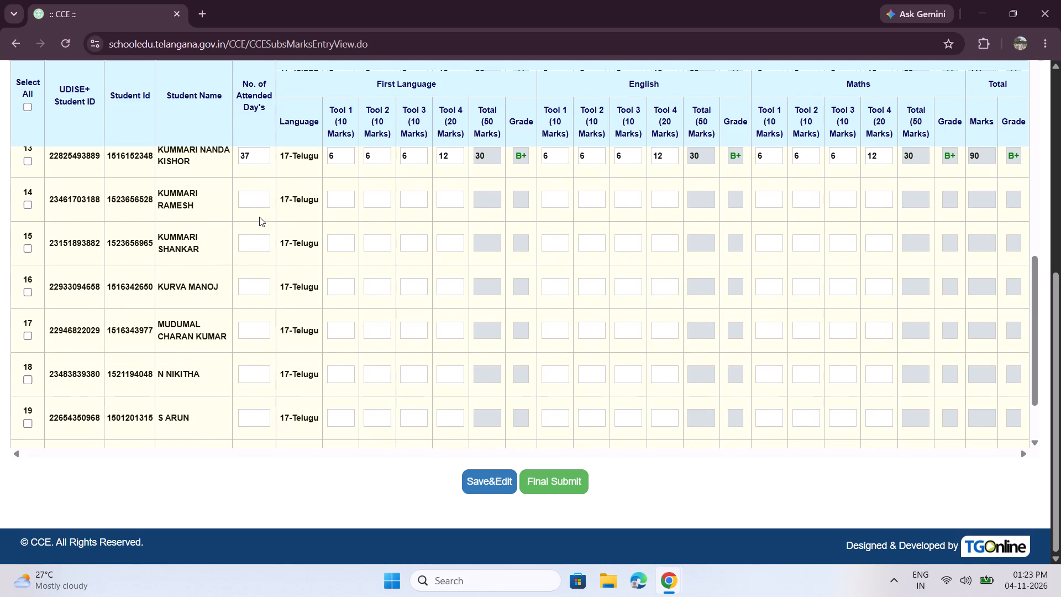
{"action": "left_click", "coordinate": [259, 202]}
{"action": "type", "text": "37"}
{"action": "key", "text": "BackSpace"}
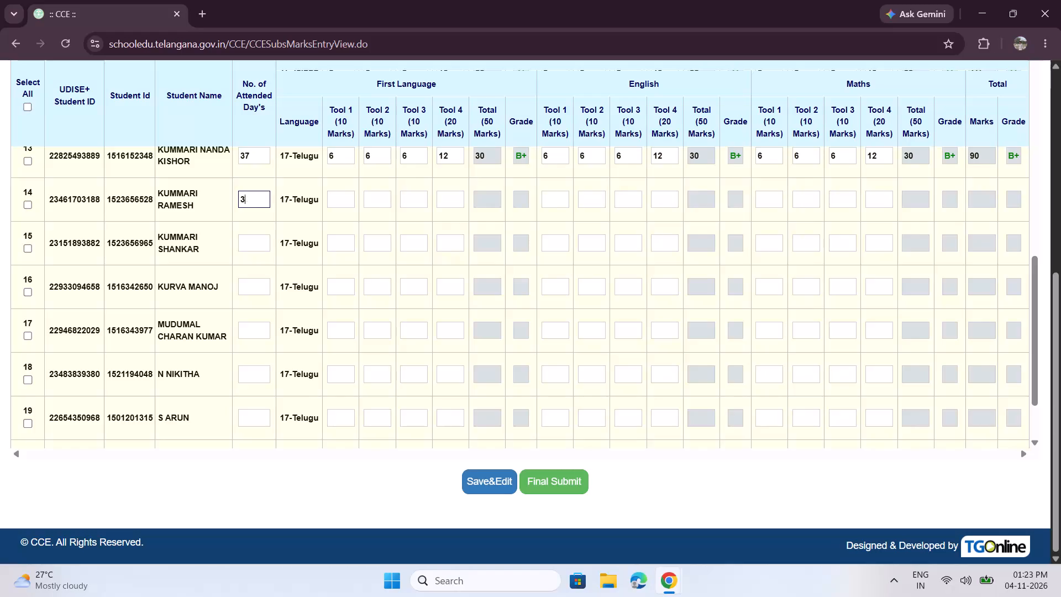
{"action": "key", "text": "BackSpace"}
{"action": "key", "text": "a"}
{"action": "key", "text": "a"}
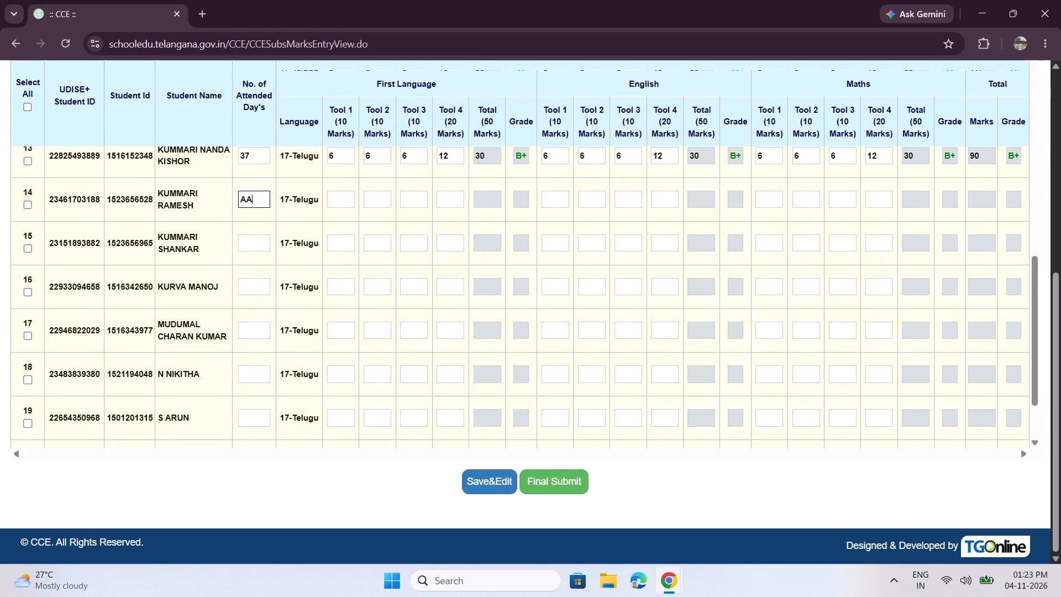
{"action": "key", "text": "BackSpace"}
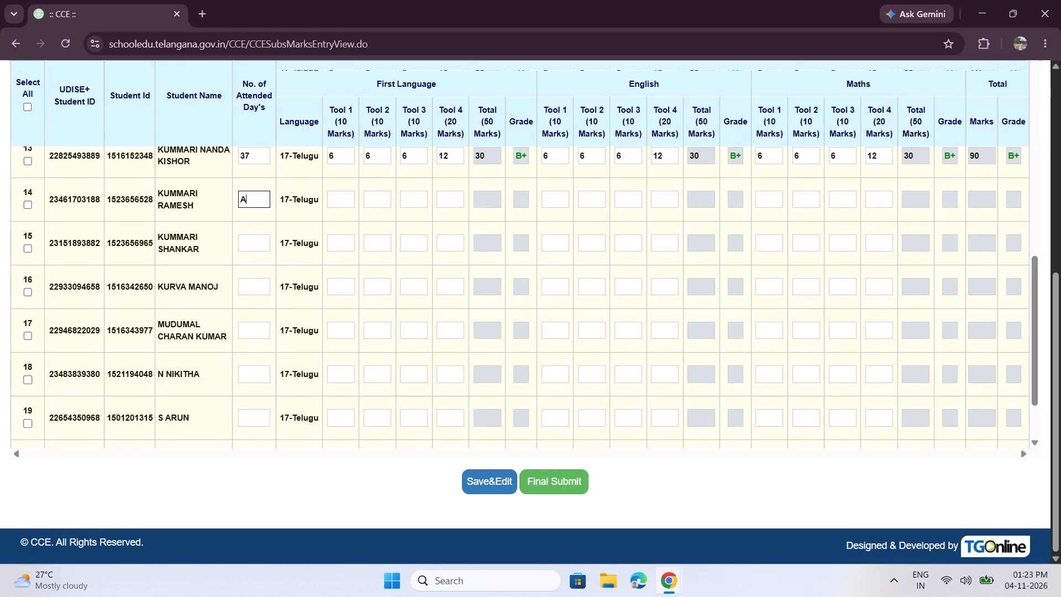
Enter A for the fourteenth student's First Language Tools 1 and 2.
{"action": "left_click", "coordinate": [338, 202]}
{"action": "key", "text": "a"}
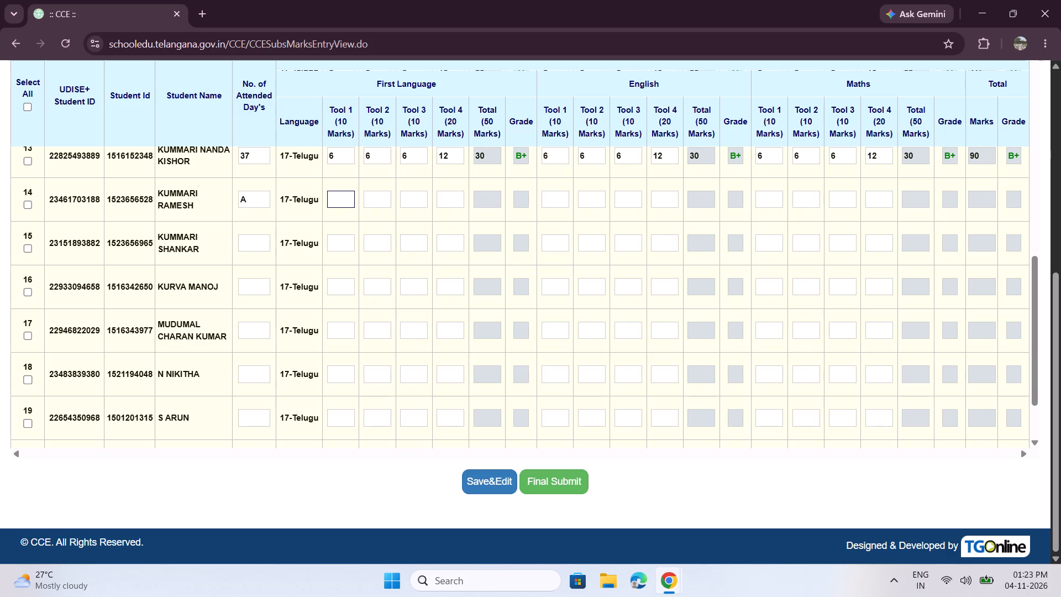
{"action": "left_click", "coordinate": [369, 196]}
{"action": "key", "text": "a"}
Enter 37 as the fifteenth student's number of attended days.
{"action": "left_click", "coordinate": [247, 241]}
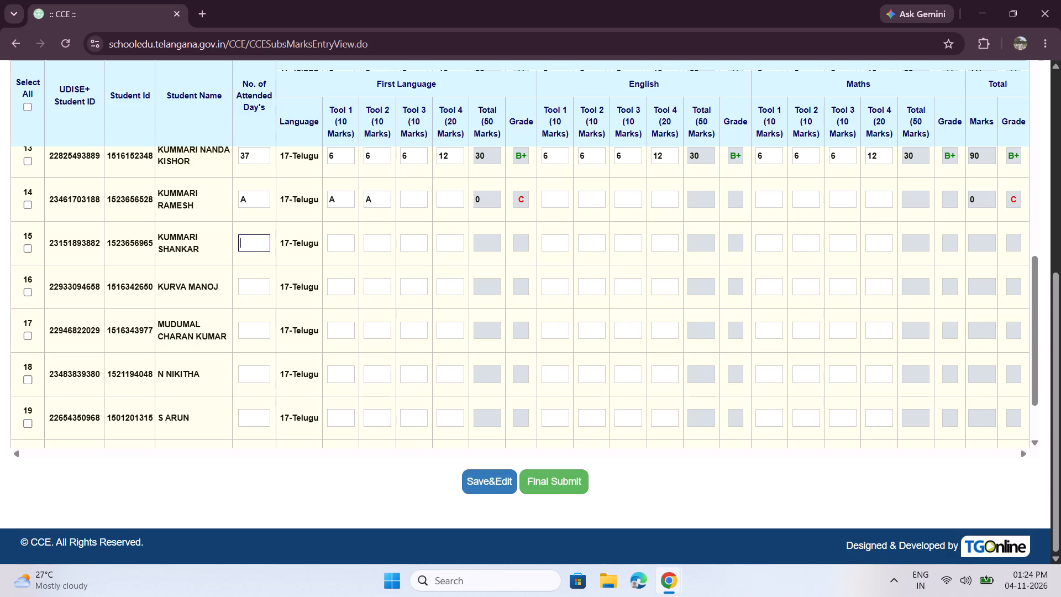
{"action": "left_click", "coordinate": [247, 241]}
{"action": "type", "text": "37"}
Enter the fifteenth student's First Language marks: 8 for Tools 1, 2 and 3, and 15 for Tool 4.
{"action": "left_click", "coordinate": [345, 245]}
{"action": "key", "text": "7"}
{"action": "key", "text": "BackSpace"}
{"action": "key", "text": "8"}
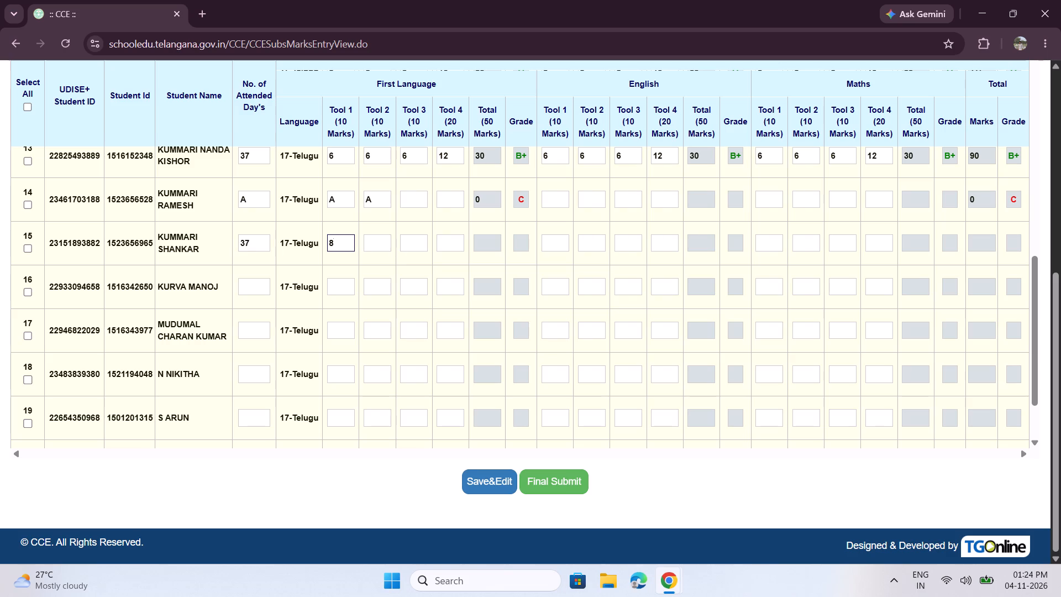
{"action": "left_click", "coordinate": [386, 242]}
{"action": "key", "text": "8"}
{"action": "left_click", "coordinate": [419, 239]}
{"action": "key", "text": "8"}
{"action": "left_click", "coordinate": [445, 245]}
{"action": "type", "text": "15"}
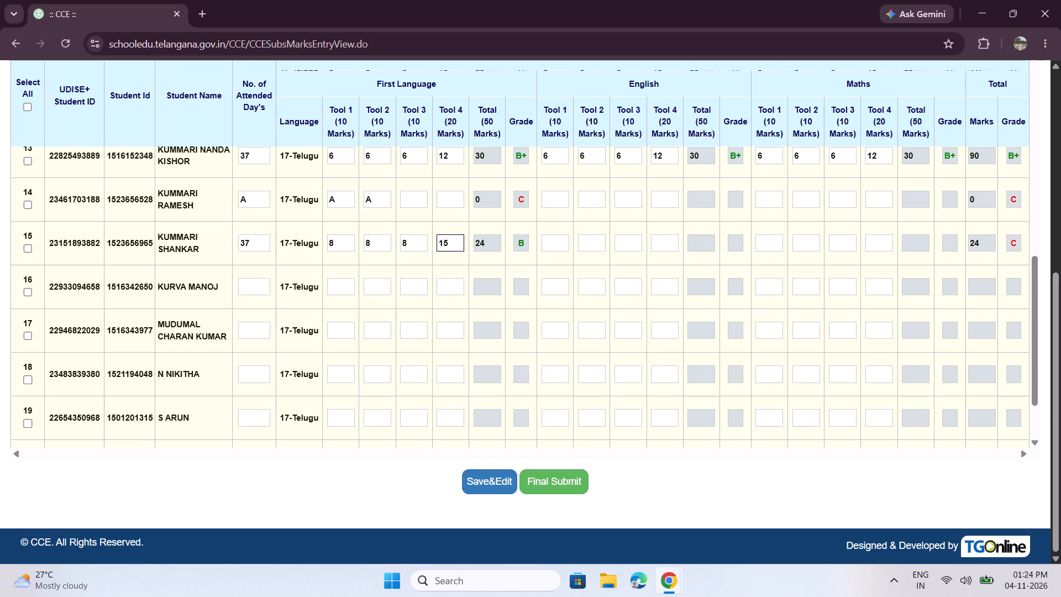
Enter the fifteenth student's English marks: 8 for Tools 1, 2 and 3, and 16 for Tool 4.
{"action": "left_click", "coordinate": [544, 245]}
{"action": "key", "text": "8"}
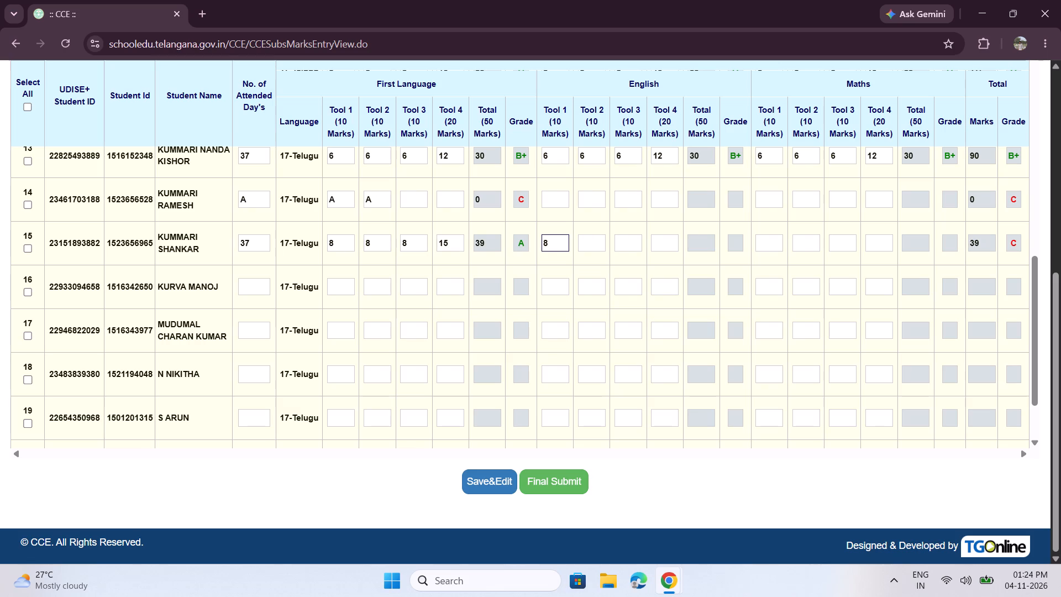
{"action": "left_click", "coordinate": [591, 249]}
{"action": "key", "text": "8"}
{"action": "left_click", "coordinate": [623, 244]}
{"action": "key", "text": "8"}
{"action": "left_click", "coordinate": [658, 242]}
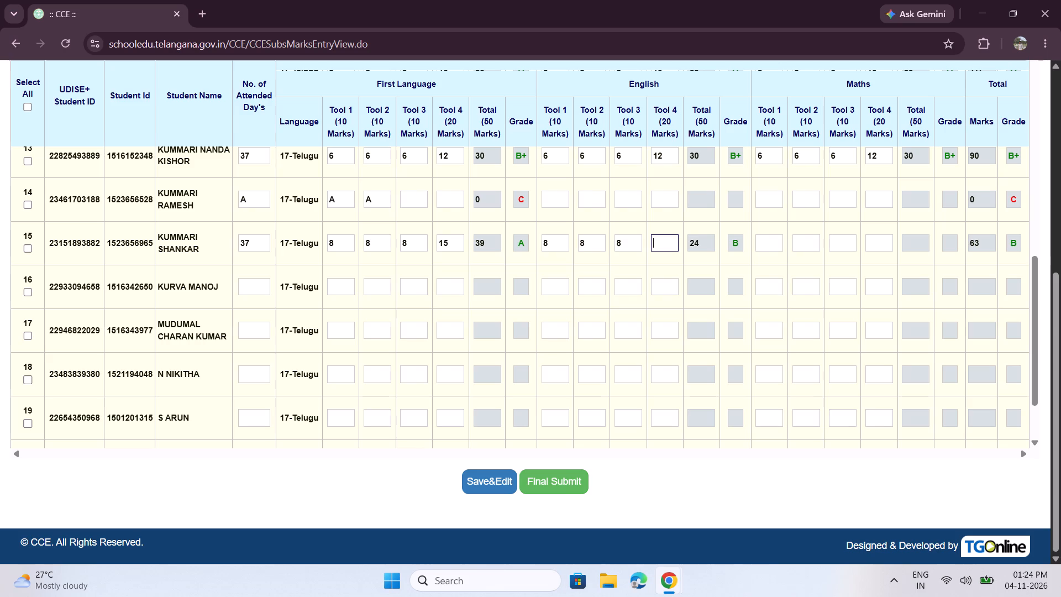
{"action": "type", "text": "15"}
{"action": "key", "text": "BackSpace"}
{"action": "key", "text": "6"}
Begin entering the fifteenth student's Maths marks, starting with Tool 1.
{"action": "left_click", "coordinate": [764, 245]}
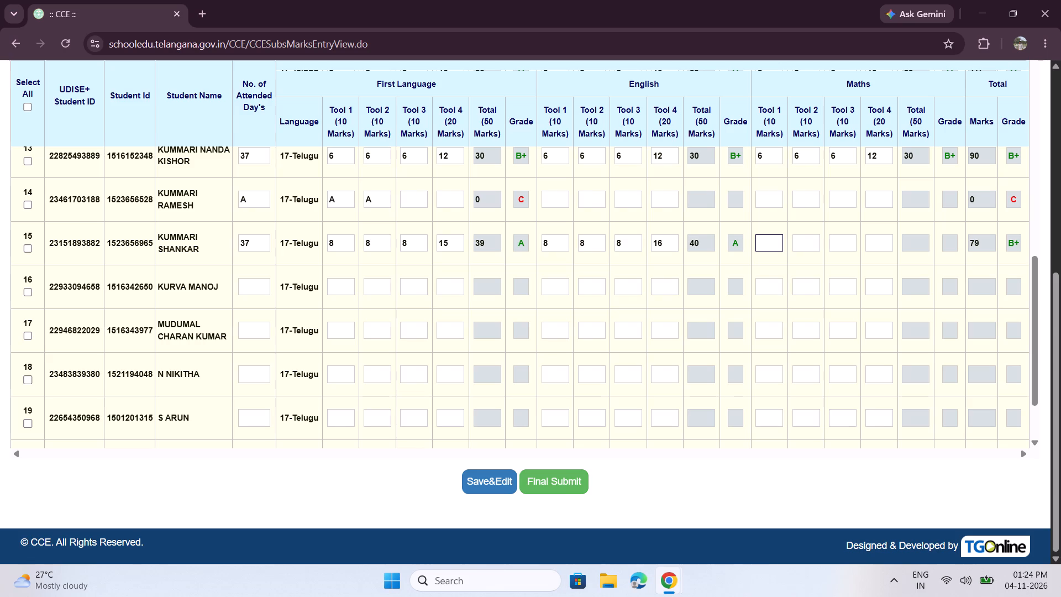
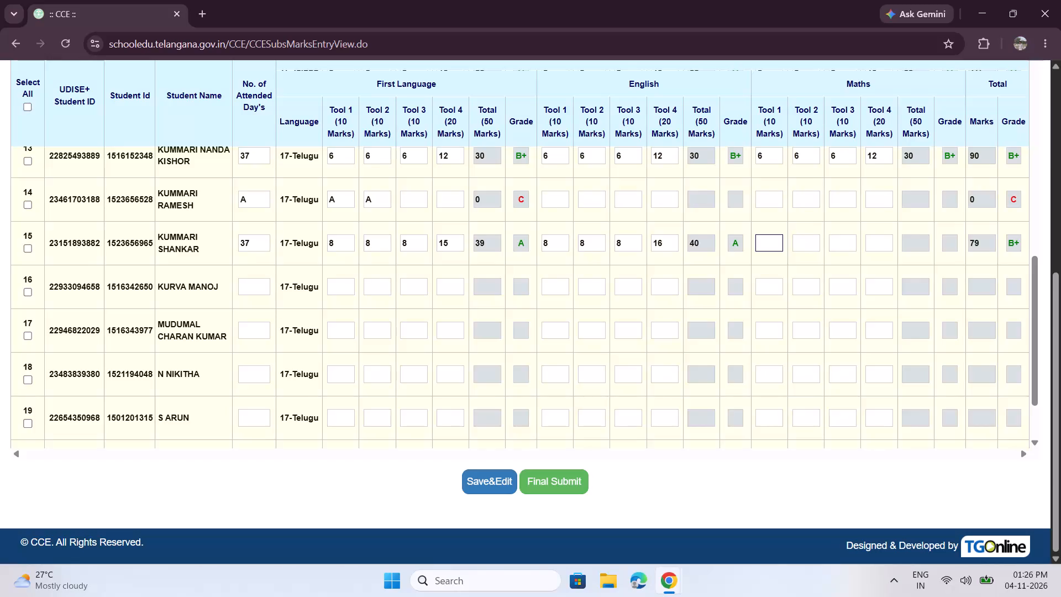
Enter the fifteenth student's Maths marks: 8 for Tools 1, 2 and 3, and 16 for Tool 4.
{"action": "key", "text": "8"}
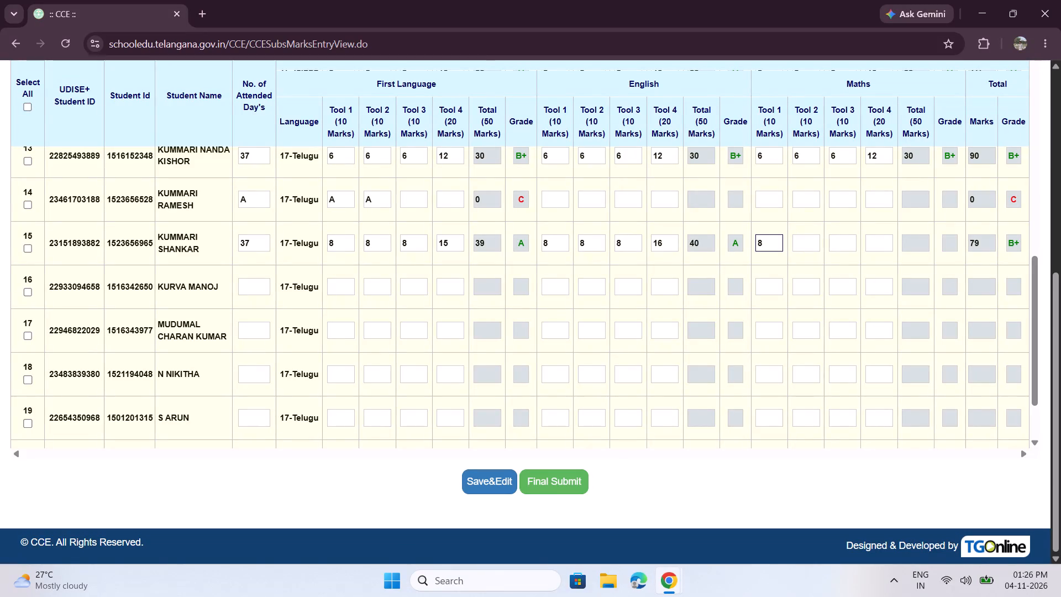
{"action": "left_click", "coordinate": [805, 244]}
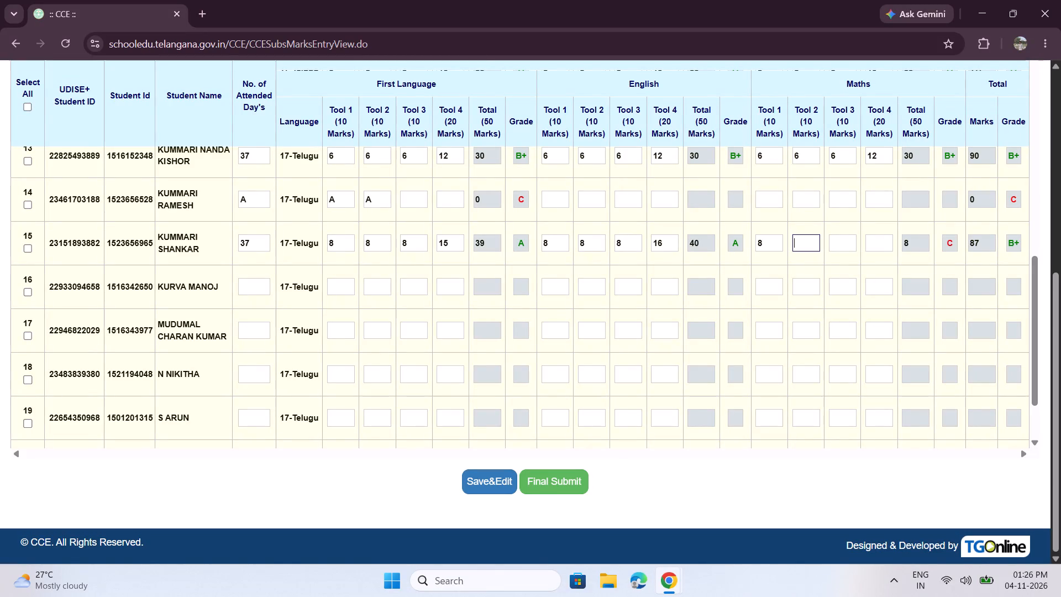
{"action": "key", "text": "8"}
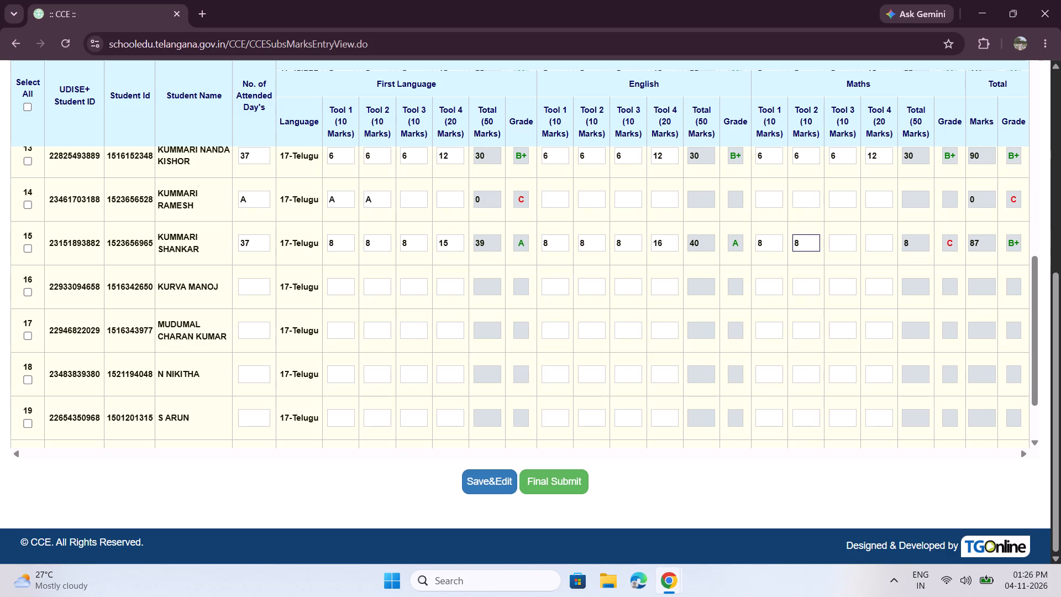
{"action": "left_click", "coordinate": [849, 239]}
{"action": "key", "text": "6"}
{"action": "left_click", "coordinate": [885, 243]}
{"action": "type", "text": "14"}
{"action": "double_click", "coordinate": [878, 242]}
{"action": "type", "text": "16"}
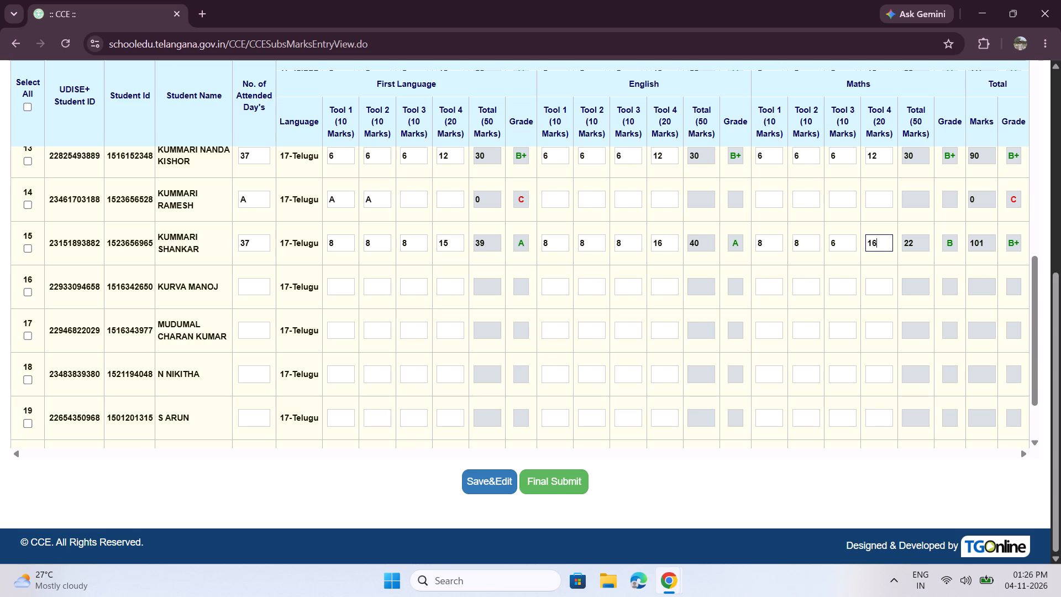
{"action": "double_click", "coordinate": [852, 242]}
{"action": "key", "text": "8"}
{"action": "left_click", "coordinate": [975, 253]}
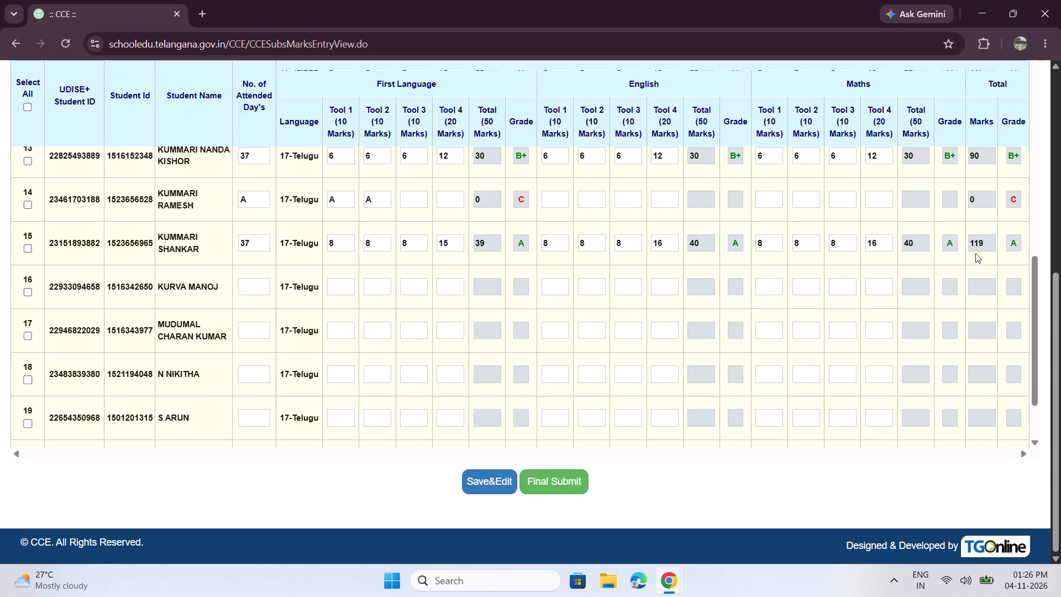
Enter 37 as the sixteenth student's number of attended days.
{"action": "left_click", "coordinate": [248, 291]}
{"action": "type", "text": "37"}
{"action": "key", "text": "8"}
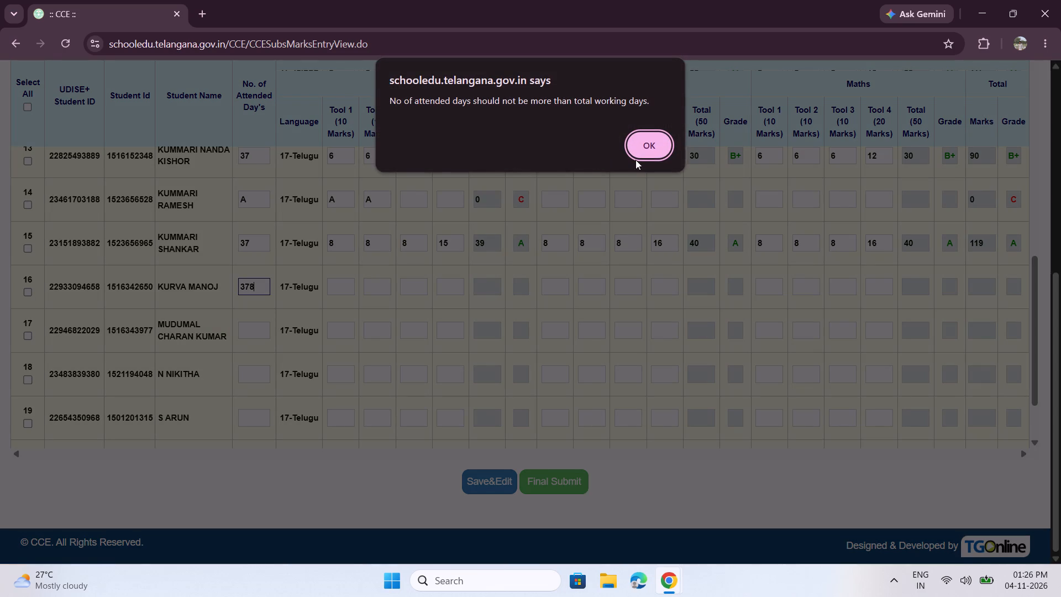
{"action": "left_click", "coordinate": [647, 149]}
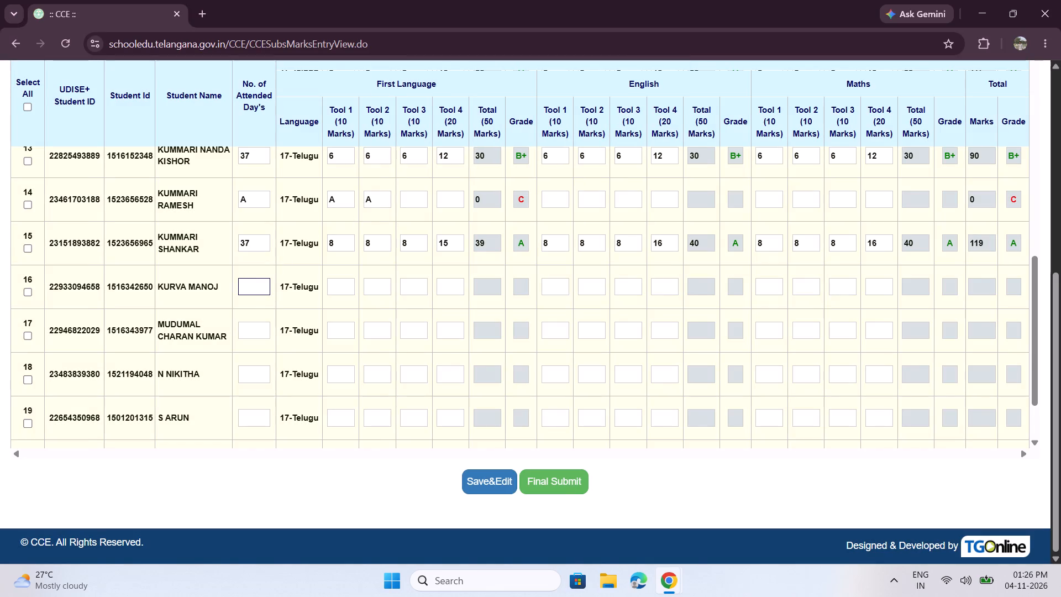
{"action": "type", "text": "37"}
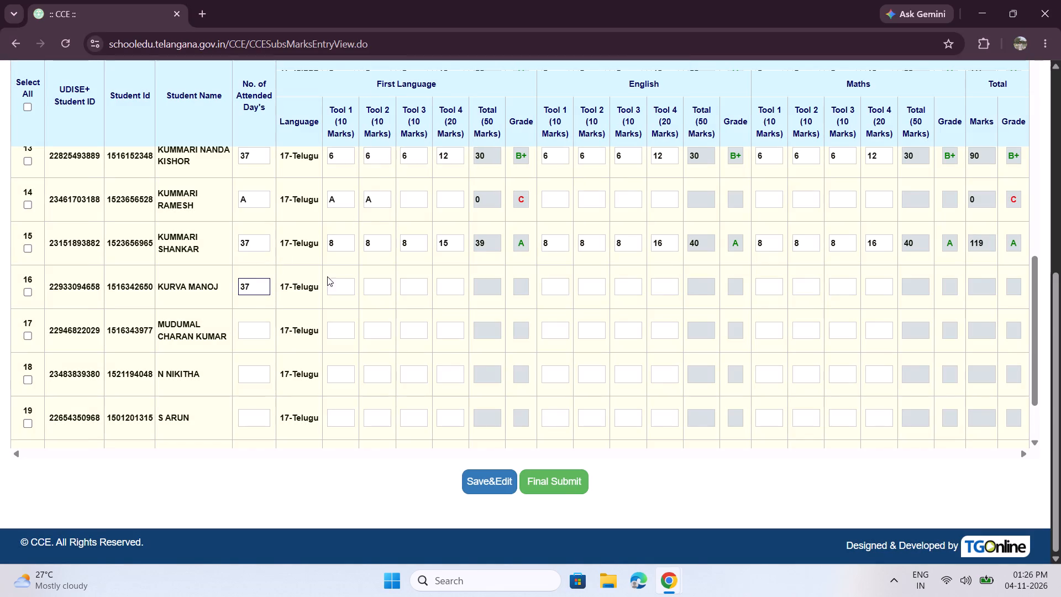
Enter the sixteenth student's First Language marks: 8 for Tools 1, 2 and 3, and 16 for Tool 4.
{"action": "left_click", "coordinate": [336, 282]}
{"action": "key", "text": "8"}
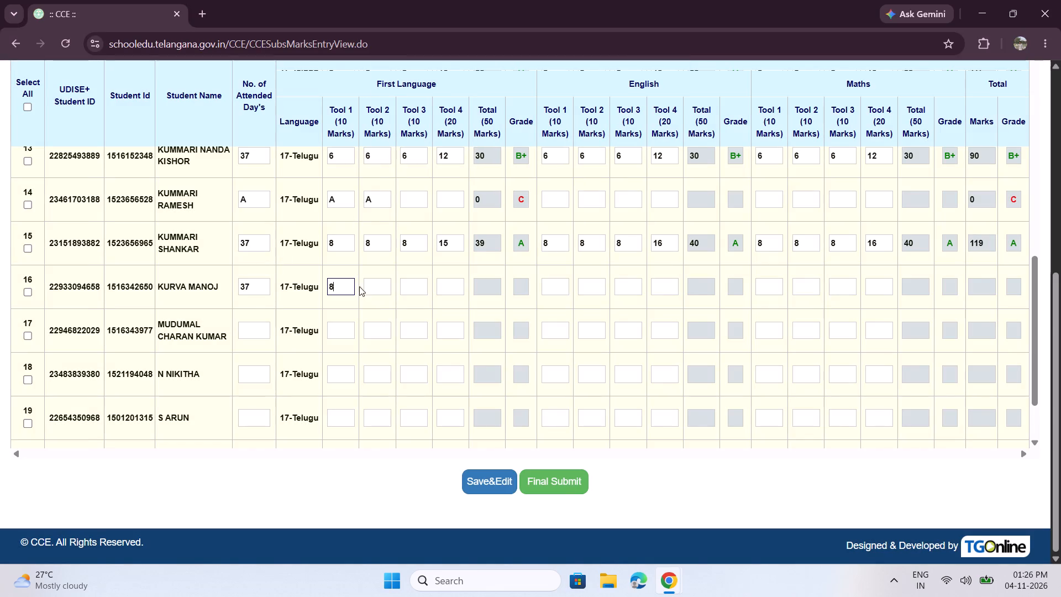
{"action": "left_click", "coordinate": [366, 287]}
{"action": "key", "text": "8"}
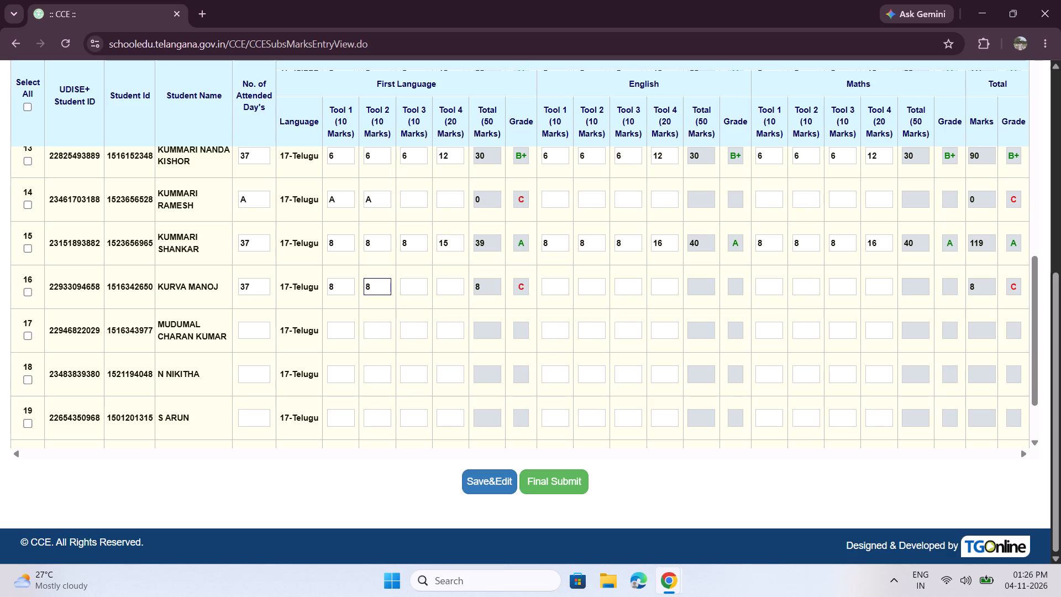
{"action": "left_click", "coordinate": [408, 290]}
{"action": "key", "text": "8"}
{"action": "key", "text": "Right"}
{"action": "key", "text": "Right"}
{"action": "left_click", "coordinate": [451, 287]}
{"action": "type", "text": "16"}
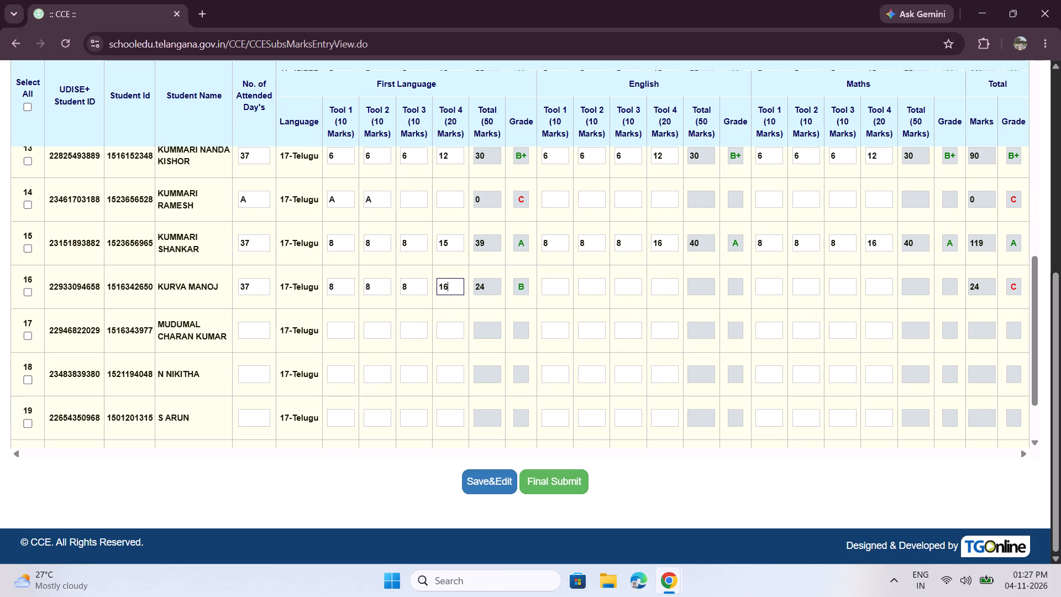
Enter 8 for each of Tools 1, 2 and 3 in the sixteenth student's English marks.
{"action": "left_click", "coordinate": [544, 285]}
{"action": "key", "text": "8"}
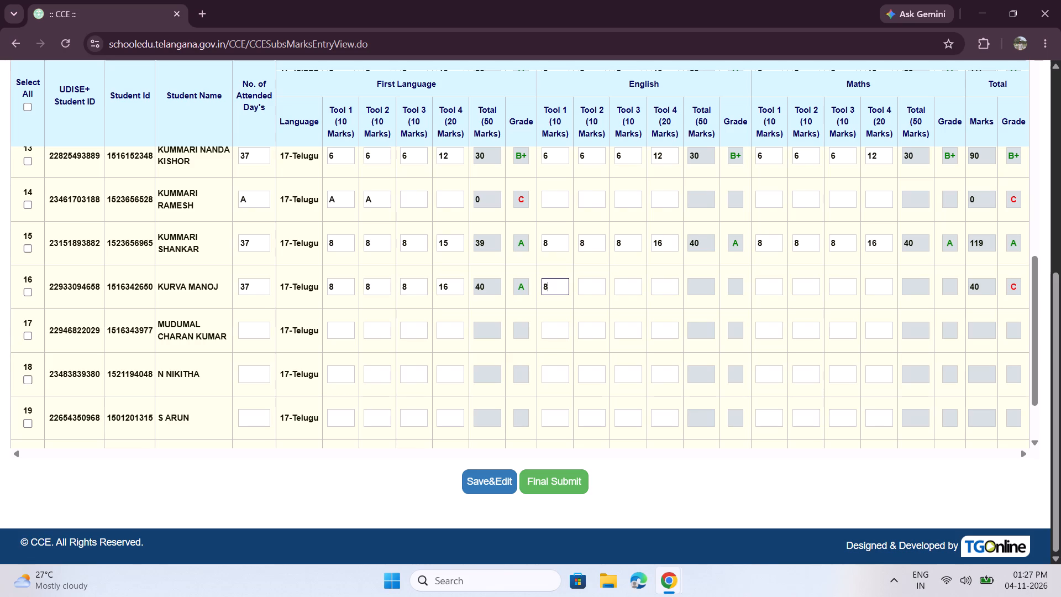
{"action": "left_click", "coordinate": [585, 283]}
{"action": "key", "text": "8"}
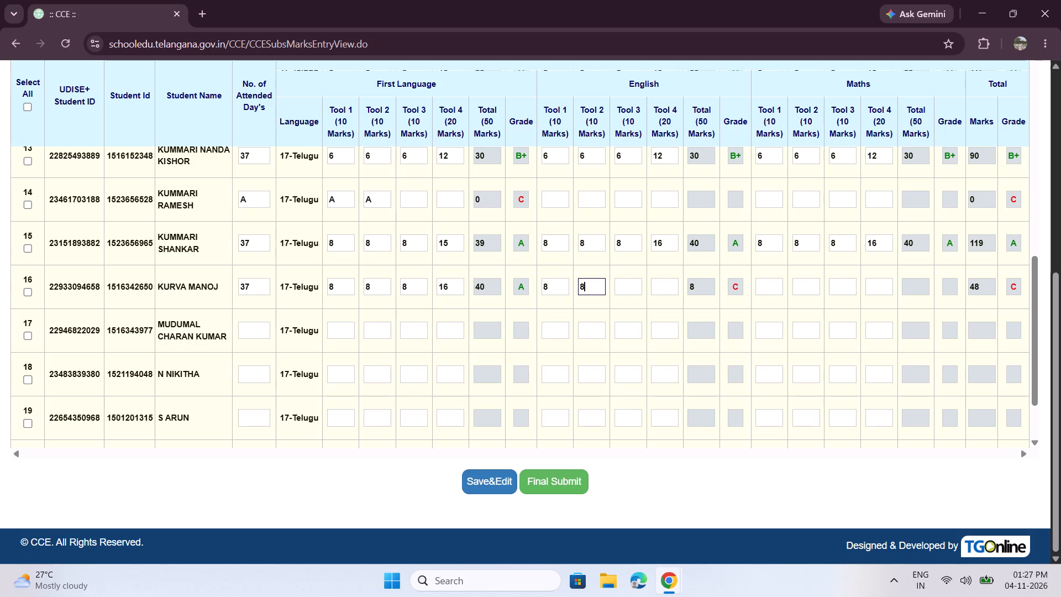
{"action": "left_click", "coordinate": [623, 290]}
{"action": "key", "text": "8"}
Change the sixteenth student's First Language marks to 6 for Tool 3 and 14 for Tool 4.
{"action": "double_click", "coordinate": [415, 288]}
{"action": "key", "text": "6"}
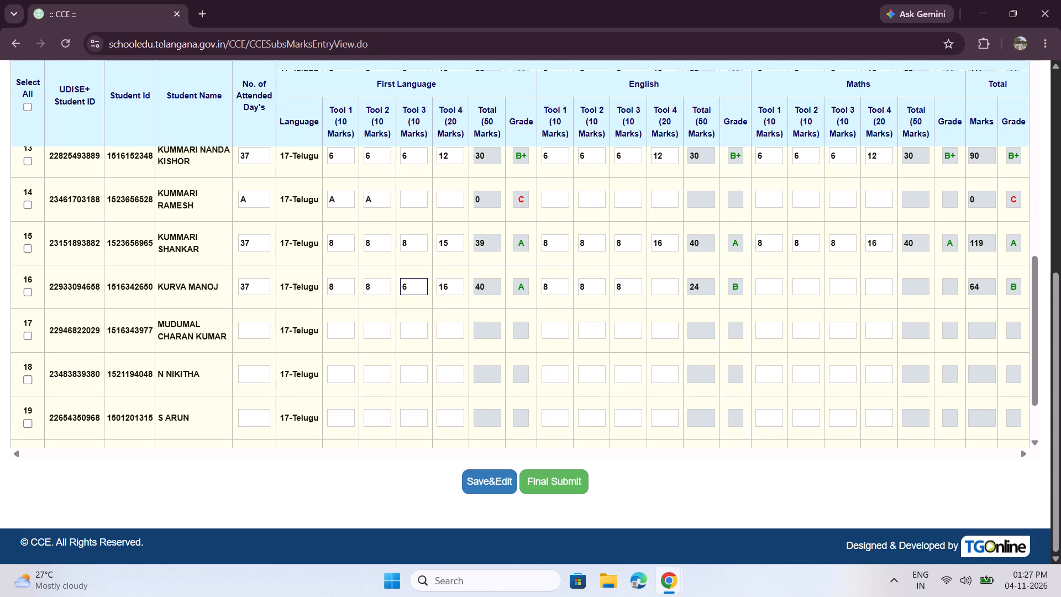
{"action": "double_click", "coordinate": [454, 289]}
{"action": "type", "text": "14"}
Set the sixteenth student's English marks to 6 for Tool 3 and 14 for Tool 4.
{"action": "double_click", "coordinate": [629, 287]}
{"action": "key", "text": "6"}
{"action": "left_click", "coordinate": [653, 287]}
{"action": "type", "text": "14"}
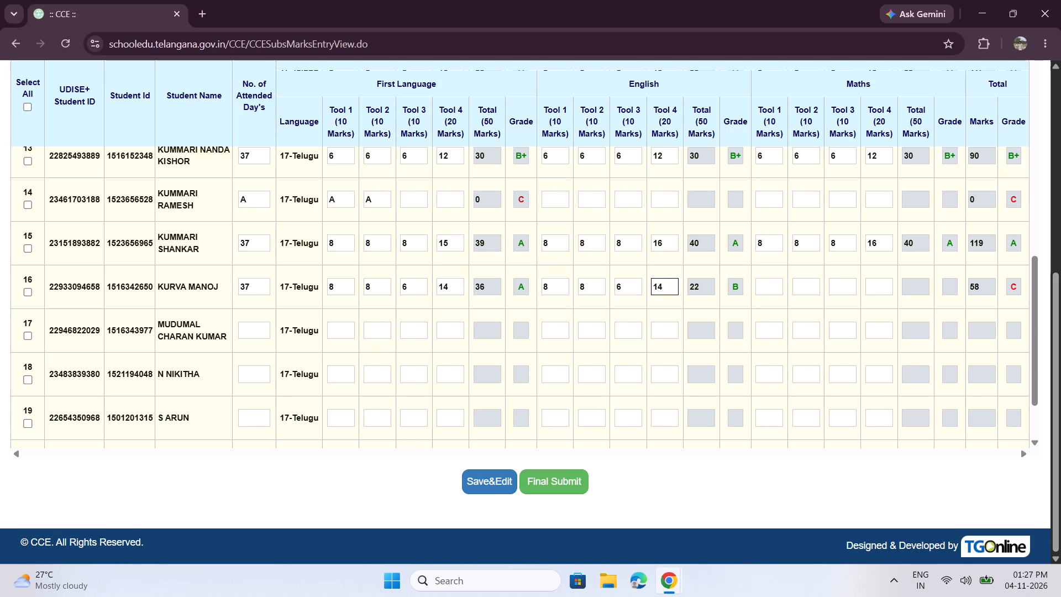
Enter the sixteenth student's Maths marks: 8 for Tools 1, 2 and 3, and 15 for Tool 4.
{"action": "left_click", "coordinate": [761, 289]}
{"action": "key", "text": "8"}
{"action": "key", "text": "8"}
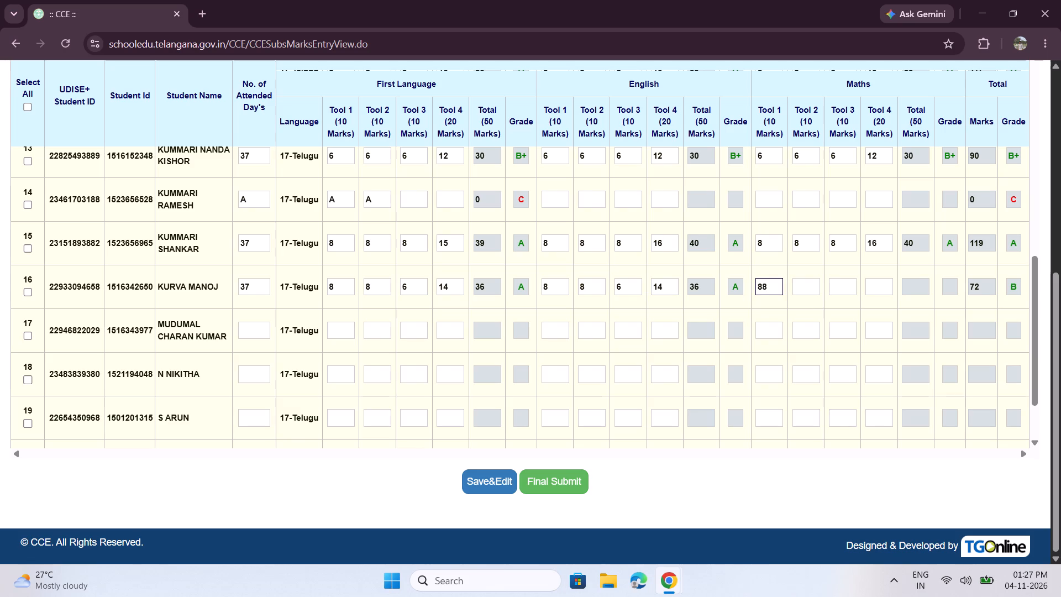
{"action": "key", "text": "BackSpace"}
{"action": "left_click", "coordinate": [811, 288]}
{"action": "key", "text": "5"}
{"action": "key", "text": "BackSpace"}
{"action": "key", "text": "5"}
{"action": "key", "text": "BackSpace"}
{"action": "key", "text": "8"}
{"action": "left_click", "coordinate": [846, 289]}
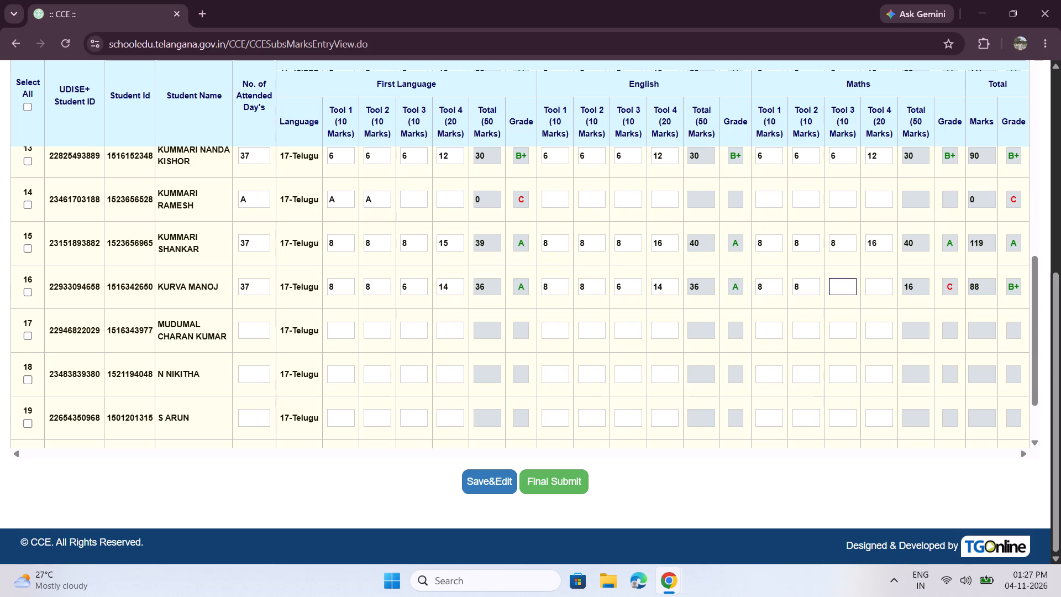
{"action": "key", "text": "8"}
{"action": "left_click", "coordinate": [884, 292]}
{"action": "type", "text": "15"}
{"action": "left_click_drag", "start_coordinate": [924, 300], "coordinate": [700, 296]}
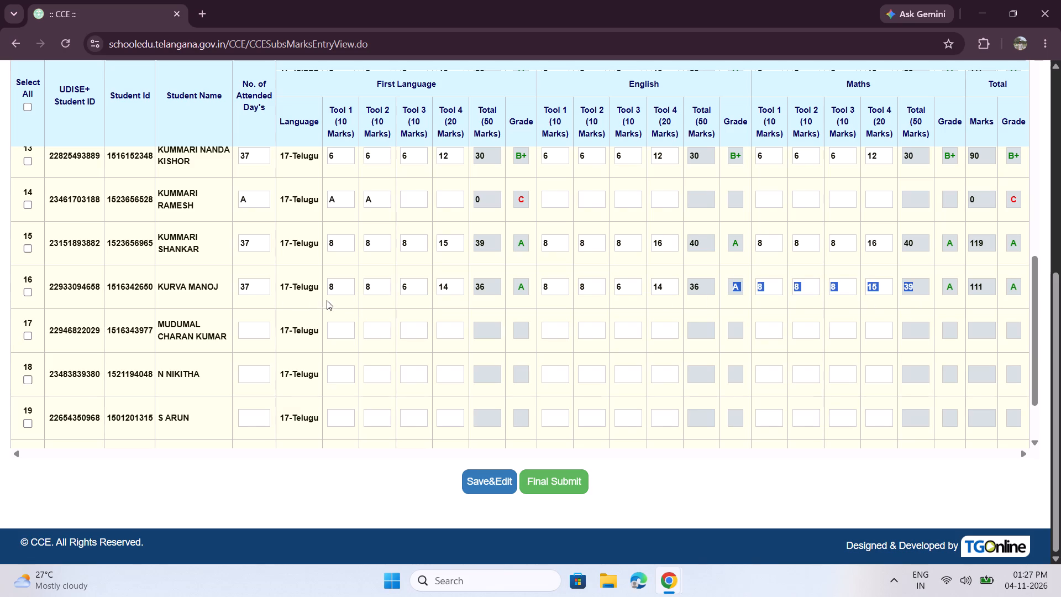
{"action": "left_click", "coordinate": [250, 297]}
Enter 37 as the seventeenth student's number of attended days.
{"action": "left_click_drag", "start_coordinate": [232, 331], "coordinate": [246, 333]}
{"action": "left_click", "coordinate": [246, 333]}
{"action": "type", "text": "37"}
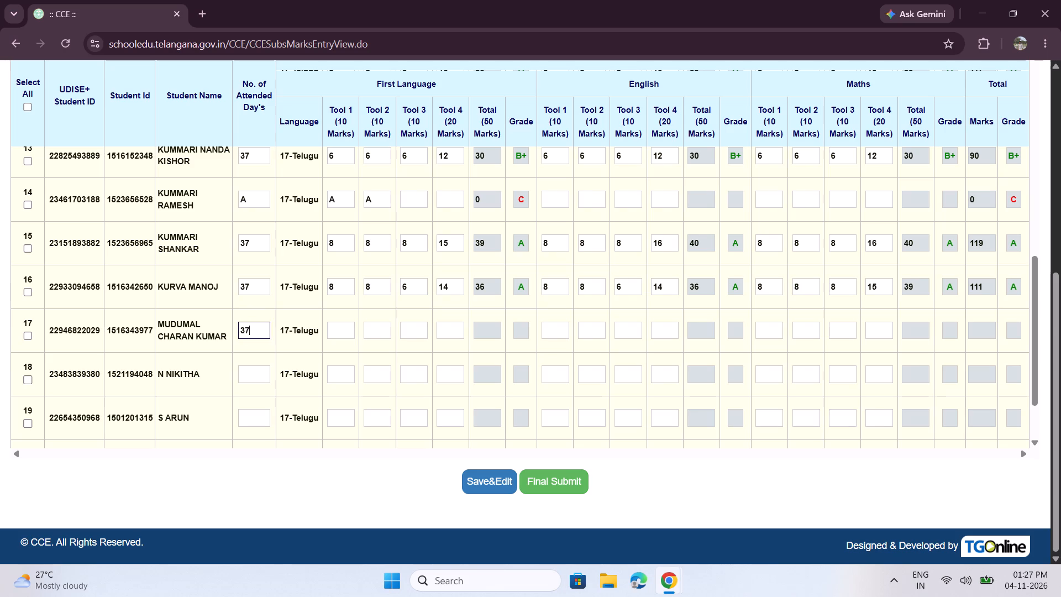
Enter the seventeenth student's First Language marks: 6 for Tools 1, 2 and 3, and 12 for Tool 4.
{"action": "left_click", "coordinate": [342, 326]}
{"action": "key", "text": "6"}
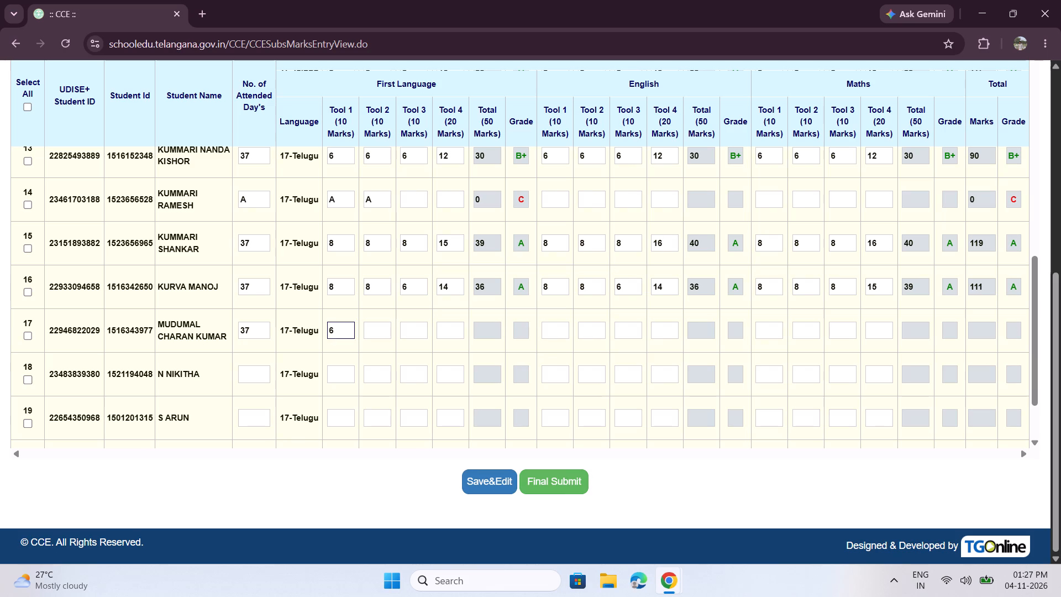
{"action": "left_click", "coordinate": [369, 326]}
{"action": "key", "text": "6"}
{"action": "left_click", "coordinate": [408, 329]}
{"action": "key", "text": "6"}
{"action": "left_click", "coordinate": [443, 332]}
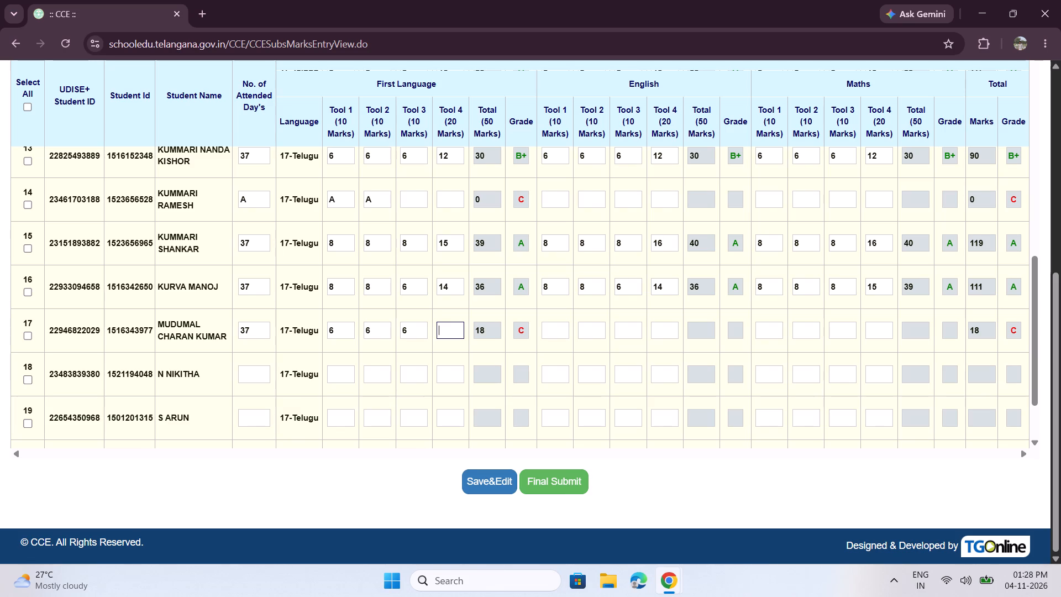
{"action": "scroll", "coordinate": [452, 317], "scroll_direction": "up", "scroll_amount": 1}
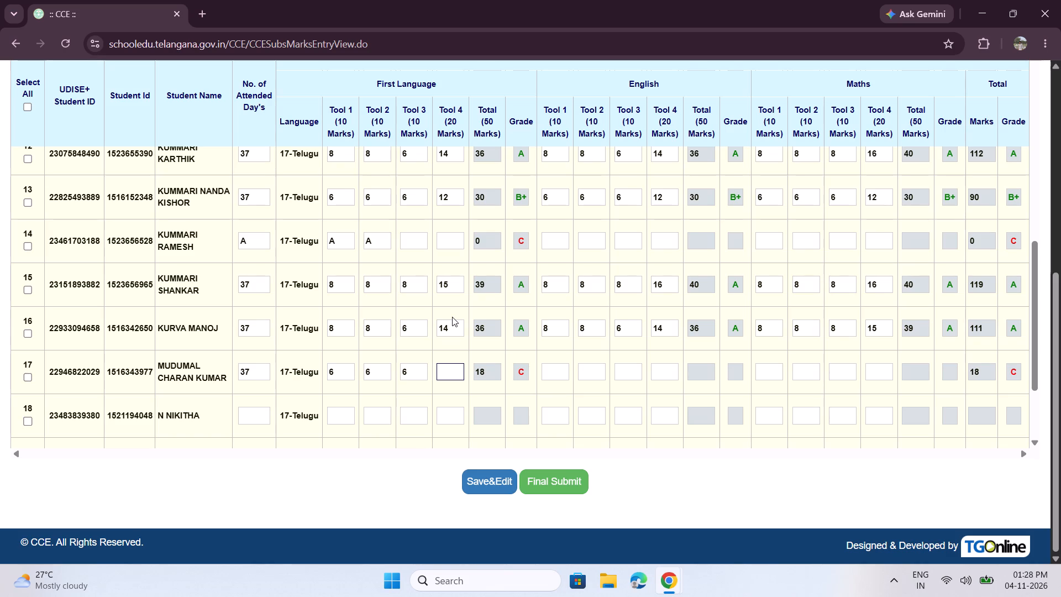
{"action": "left_click", "coordinate": [451, 371]}
{"action": "type", "text": "12"}
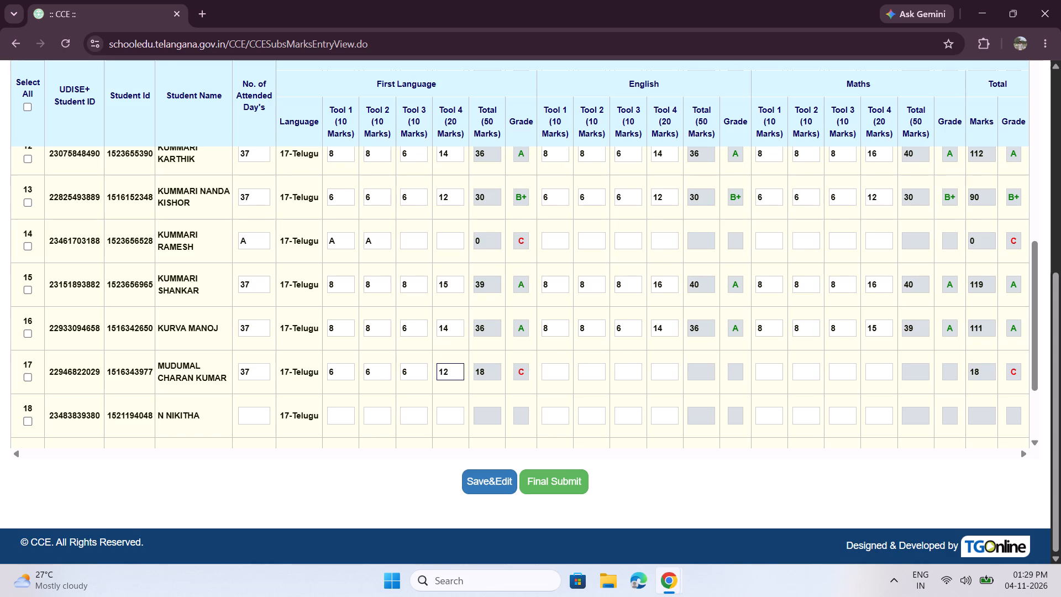
Enter the seventeenth student's English marks: 6 for Tools 1 and 2, 8 for Tool 3, and 13 for Tool 4.
{"action": "left_click", "coordinate": [559, 369]}
{"action": "key", "text": "6"}
{"action": "key", "text": "6"}
{"action": "key", "text": "BackSpace"}
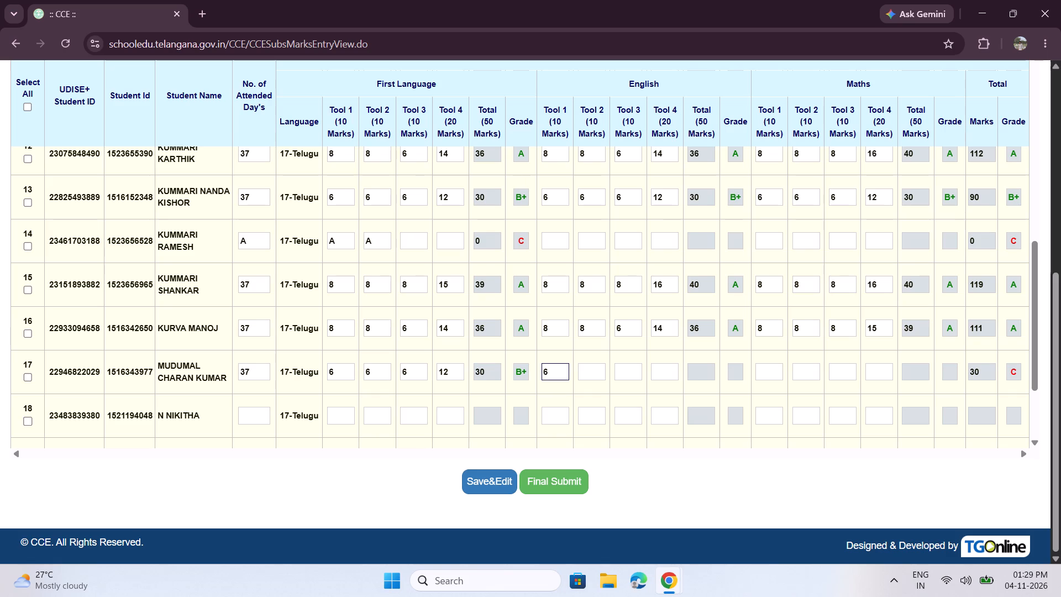
{"action": "left_click", "coordinate": [599, 368]}
{"action": "key", "text": "6"}
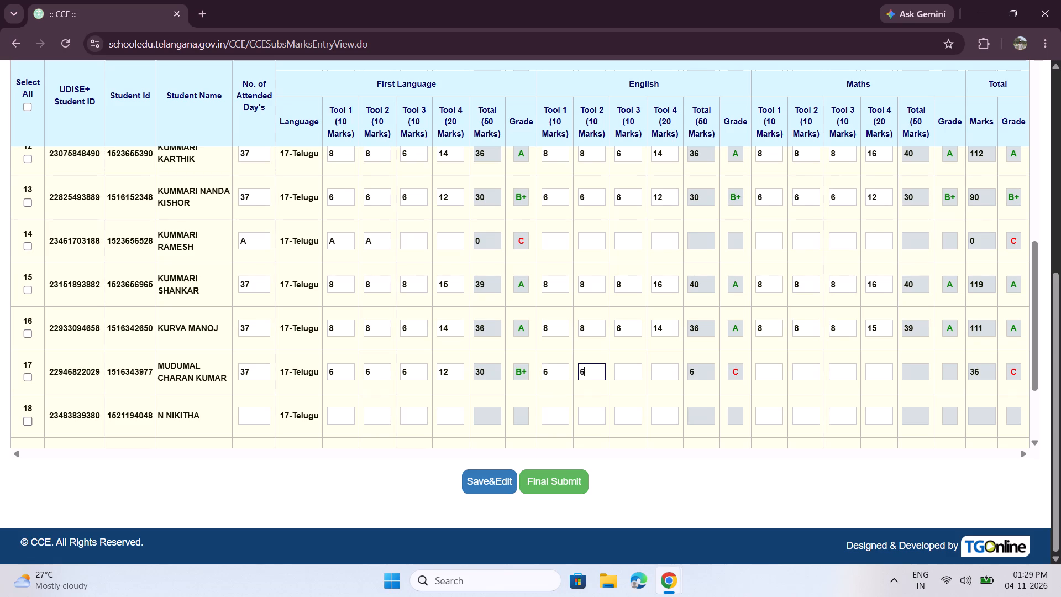
{"action": "left_click", "coordinate": [616, 368]}
{"action": "key", "text": "8"}
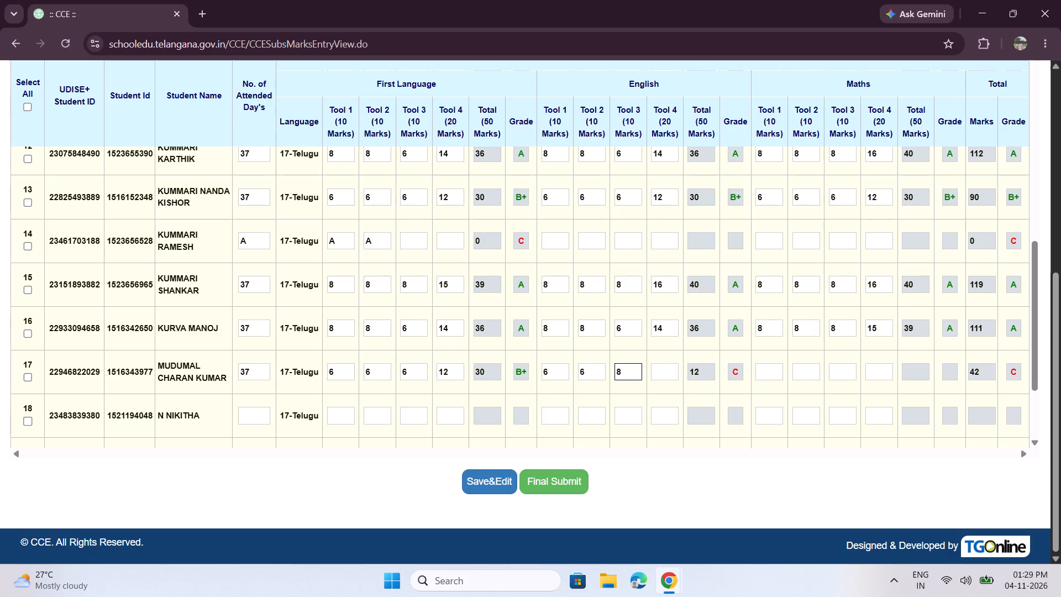
{"action": "left_click", "coordinate": [660, 370]}
{"action": "type", "text": "12"}
{"action": "key", "text": "BackSpace"}
{"action": "key", "text": "3"}
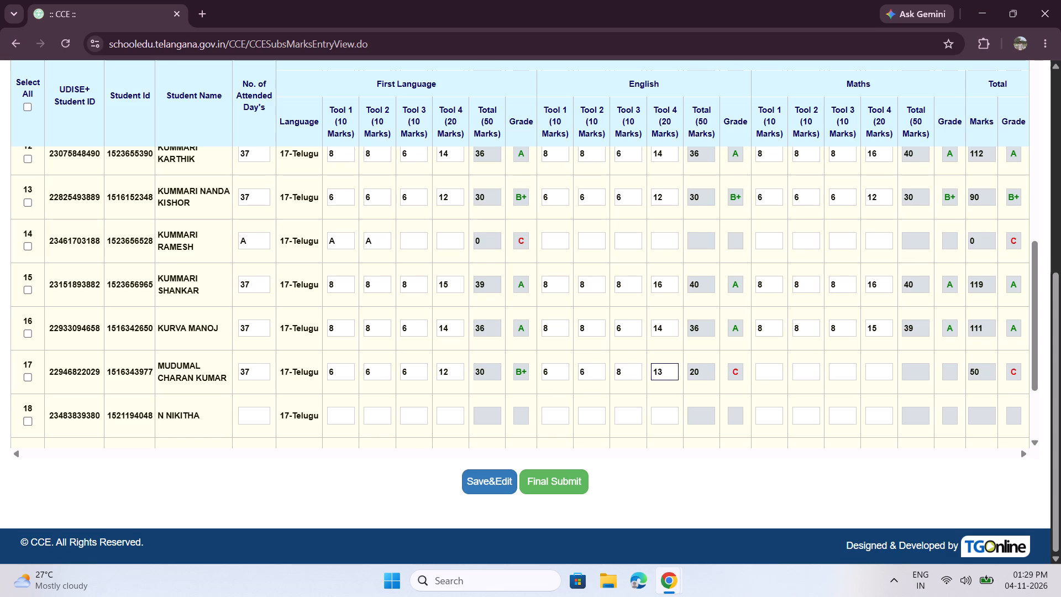
Enter the seventeenth student's Maths marks: 8 for Tools 1, 2 and 3, and 15 for Tool 4.
{"action": "left_click", "coordinate": [781, 376]}
{"action": "key", "text": "8"}
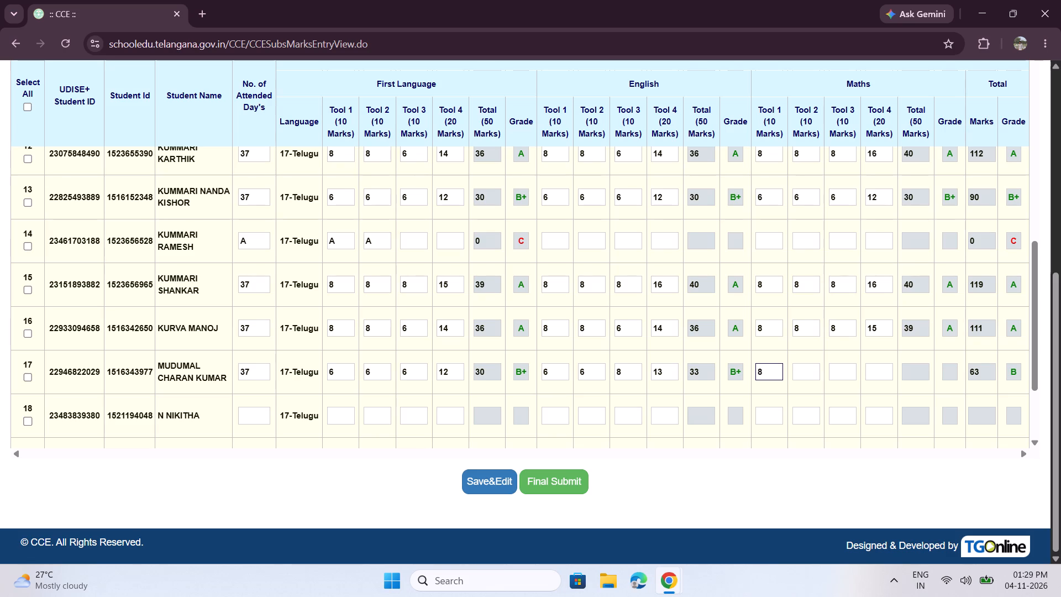
{"action": "left_click", "coordinate": [802, 374]}
{"action": "key", "text": "8"}
{"action": "left_click", "coordinate": [847, 373]}
{"action": "key", "text": "8"}
{"action": "left_click", "coordinate": [874, 373]}
{"action": "type", "text": "15"}
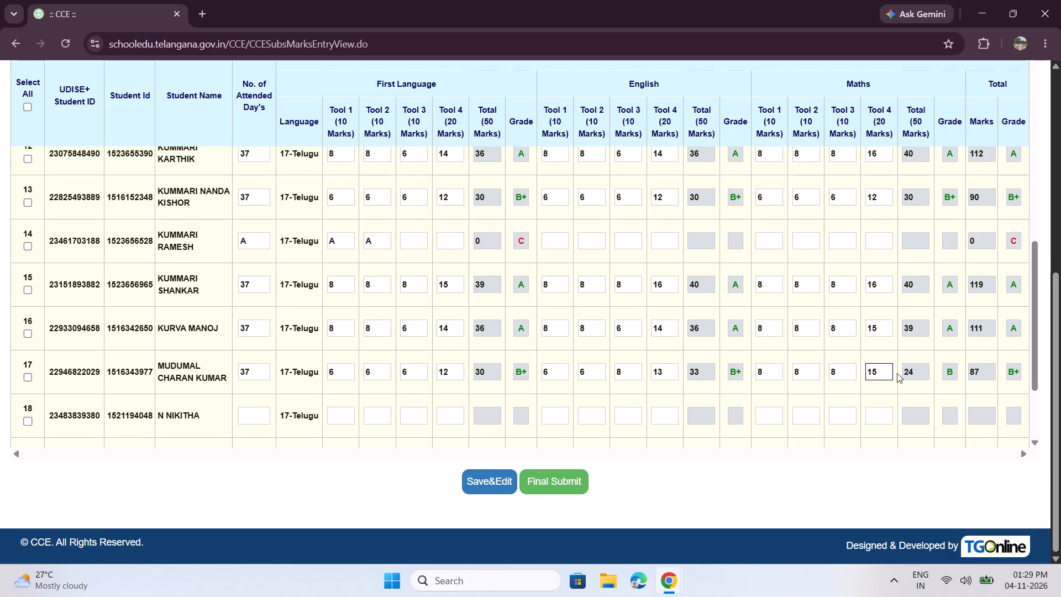
{"action": "scroll", "coordinate": [732, 400], "scroll_direction": "left", "scroll_amount": 3}
{"action": "double_click", "coordinate": [986, 390]}
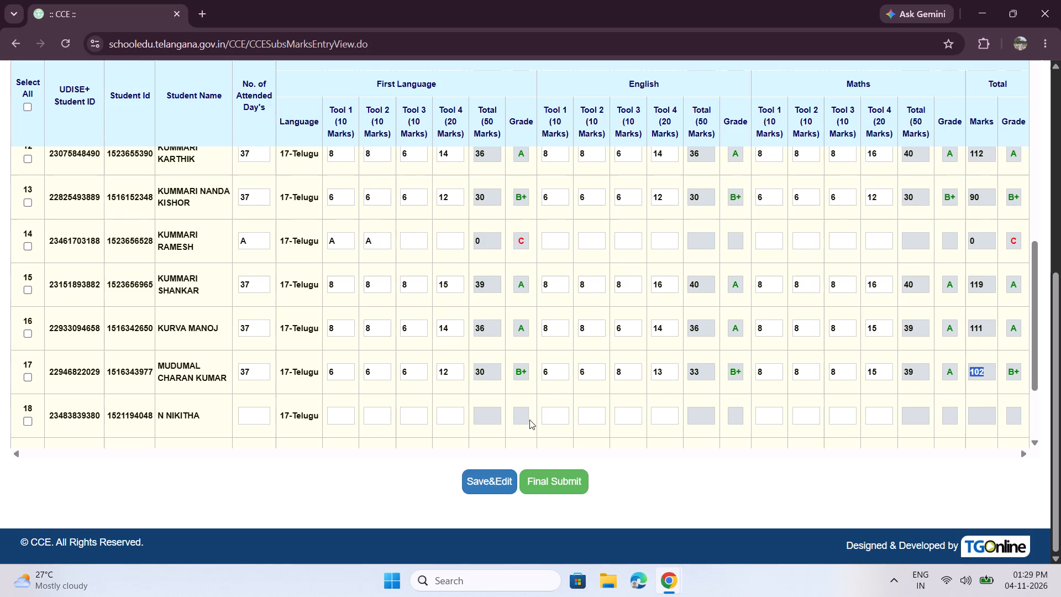
Enter 37 as the eighteenth student's number of attended days.
{"action": "left_click", "coordinate": [257, 420]}
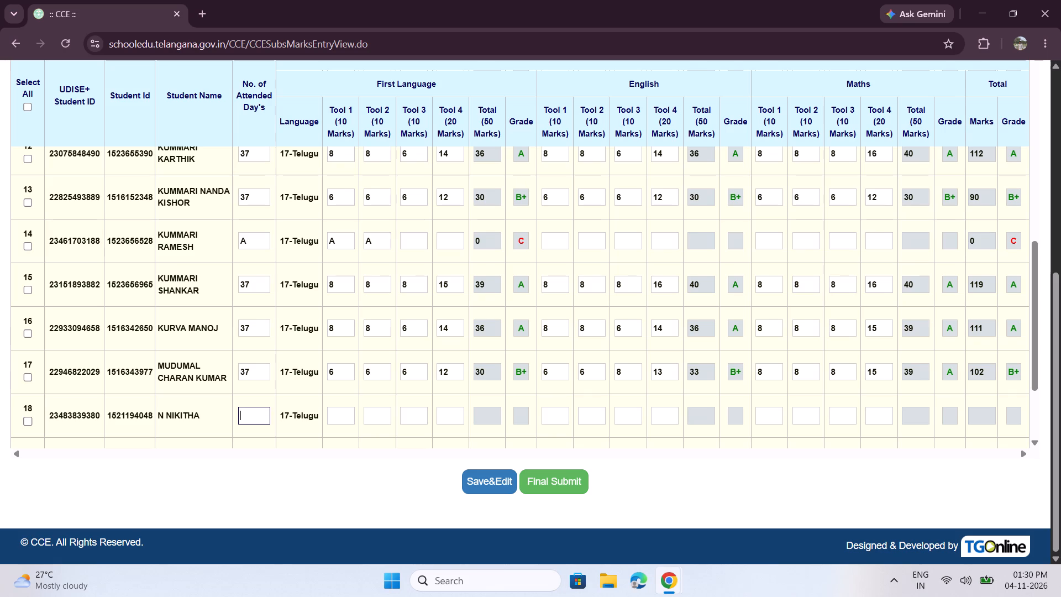
{"action": "type", "text": "37"}
Enter the eighteenth student's First Language marks: 6 for Tools 1, 2 and 3, and 12 for Tool 4.
{"action": "left_click", "coordinate": [343, 420]}
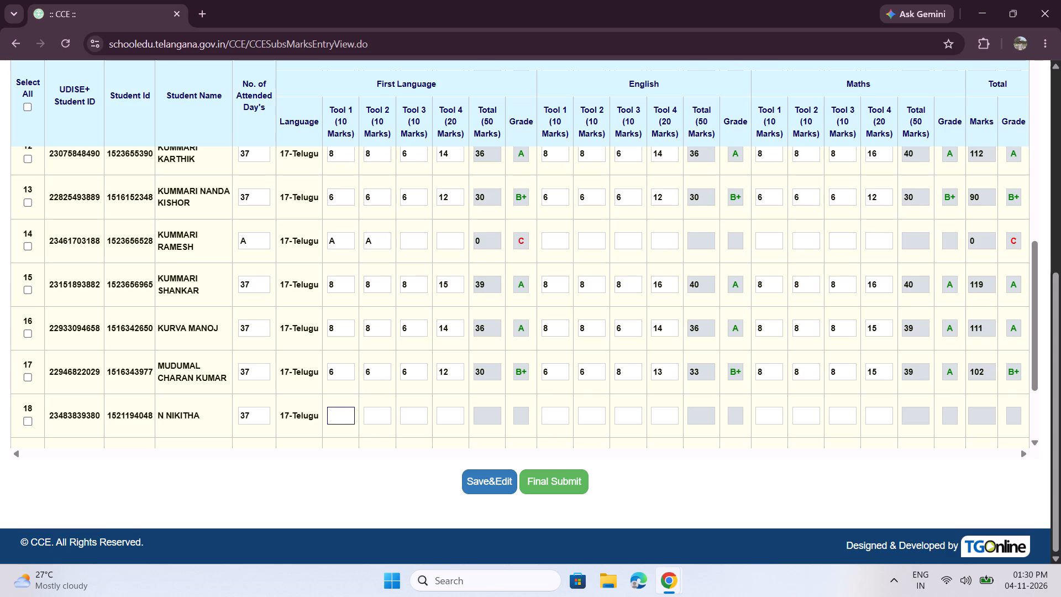
{"action": "left_click", "coordinate": [340, 415]}
{"action": "key", "text": "6"}
{"action": "left_click", "coordinate": [367, 411]}
{"action": "key", "text": "6"}
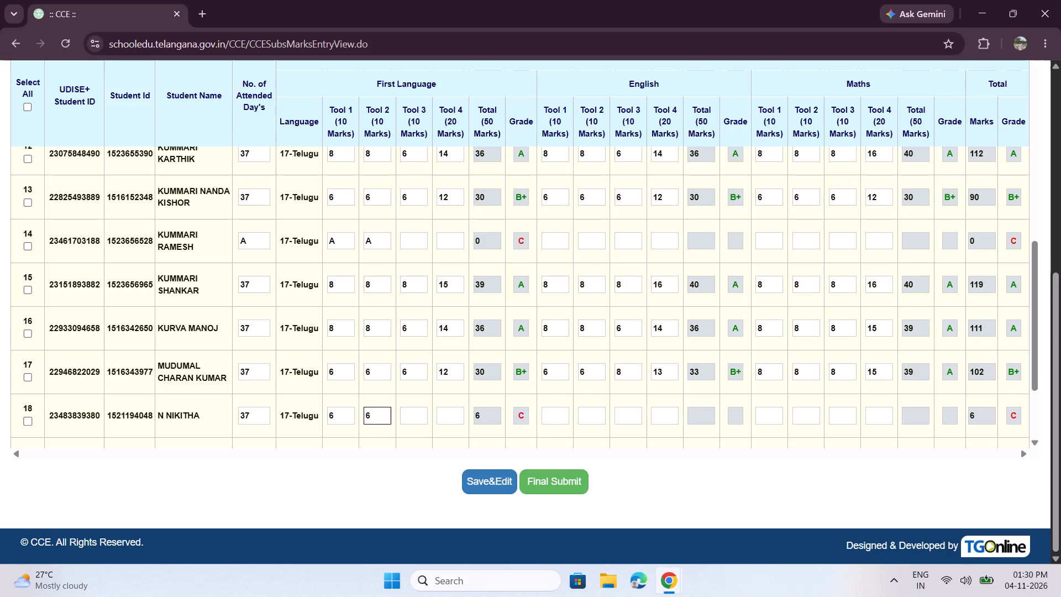
{"action": "left_click", "coordinate": [411, 412]}
{"action": "key", "text": "6"}
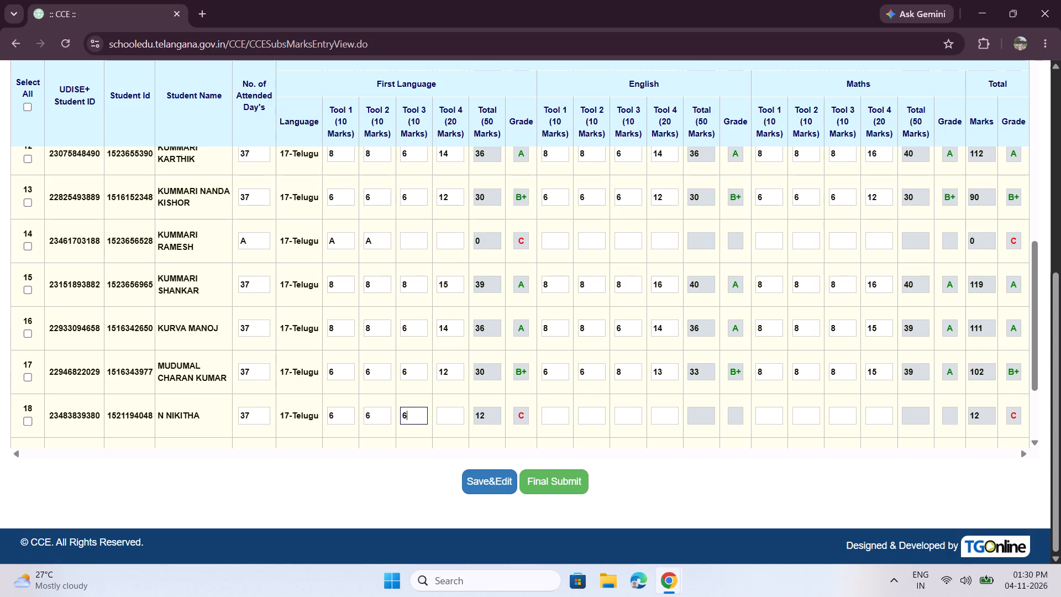
{"action": "left_click", "coordinate": [440, 414]}
{"action": "type", "text": "12"}
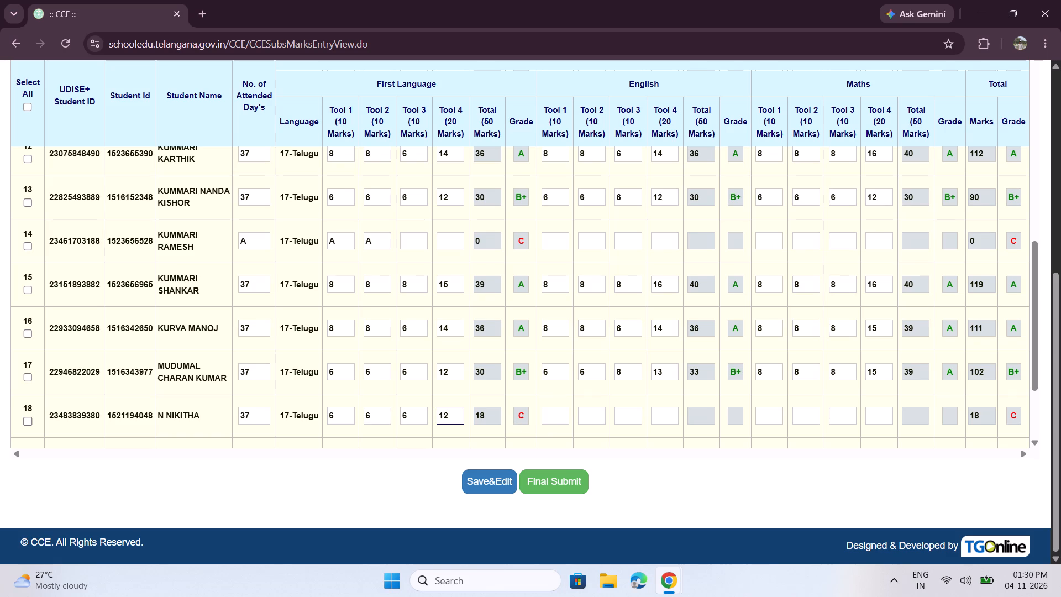
Enter the eighteenth student's English marks: 6 for Tools 1, 2 and 3, and 12 for Tool 4.
{"action": "left_click", "coordinate": [550, 420]}
{"action": "key", "text": "6"}
{"action": "key", "text": "6"}
{"action": "left_click", "coordinate": [589, 415]}
{"action": "left_click", "coordinate": [589, 415]}
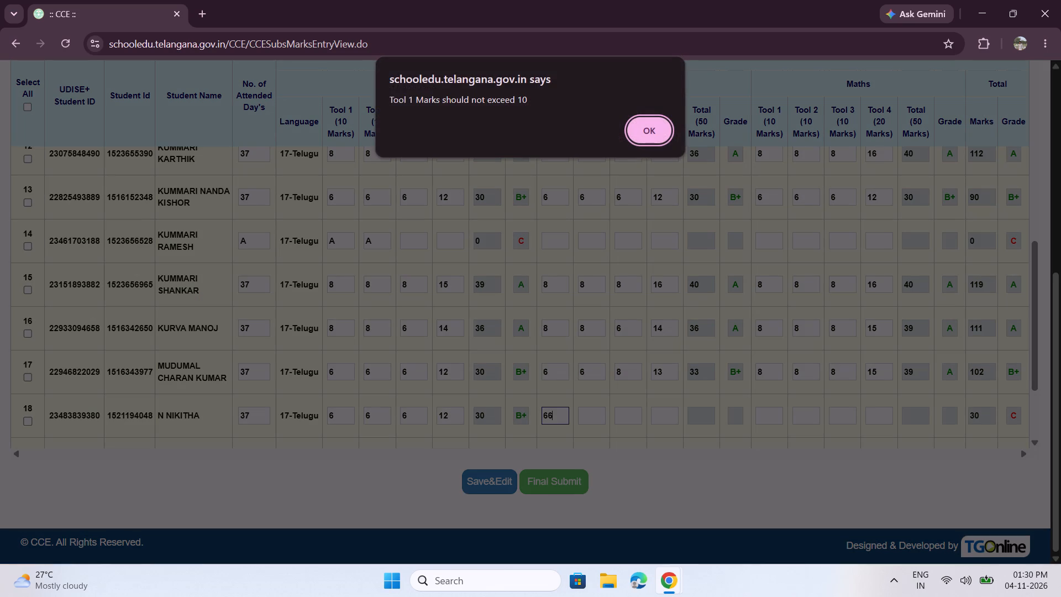
{"action": "left_click", "coordinate": [632, 138]}
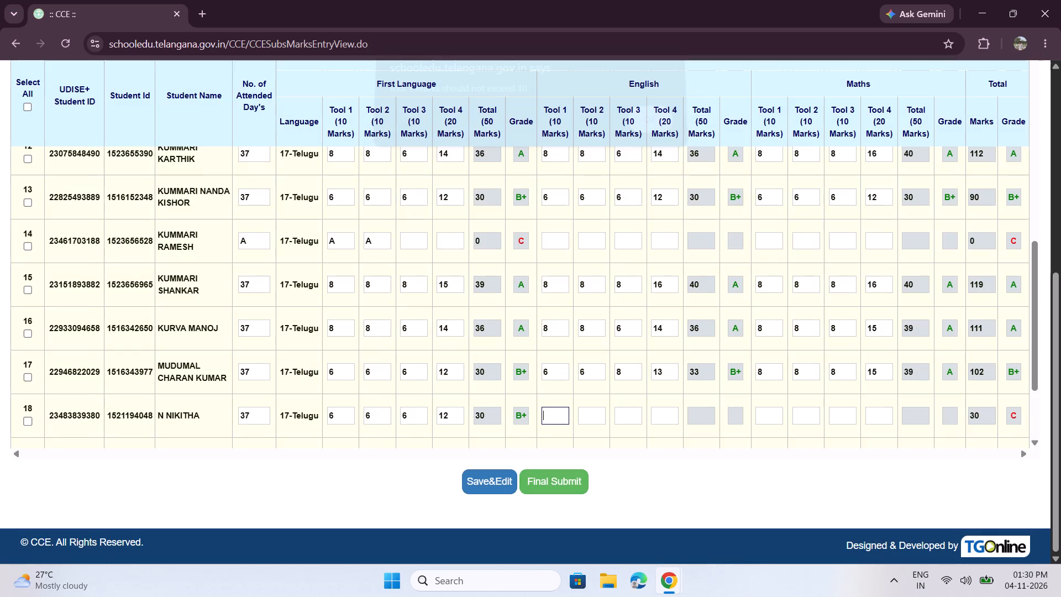
{"action": "key", "text": "6"}
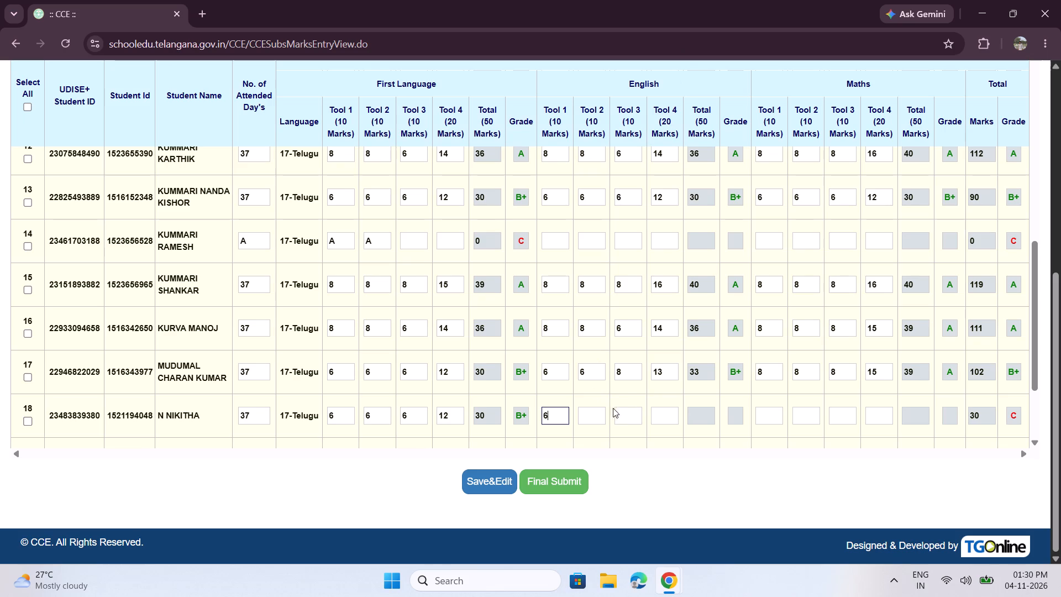
{"action": "left_click", "coordinate": [582, 410]}
{"action": "key", "text": "6"}
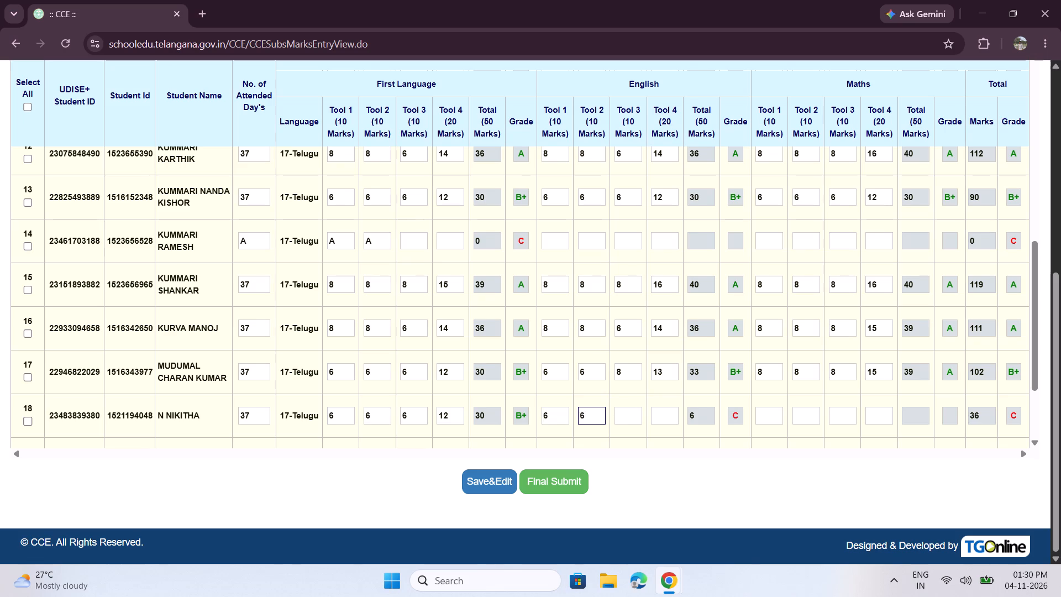
{"action": "left_click", "coordinate": [628, 413]}
{"action": "key", "text": "6"}
{"action": "left_click", "coordinate": [656, 415]}
{"action": "type", "text": "12"}
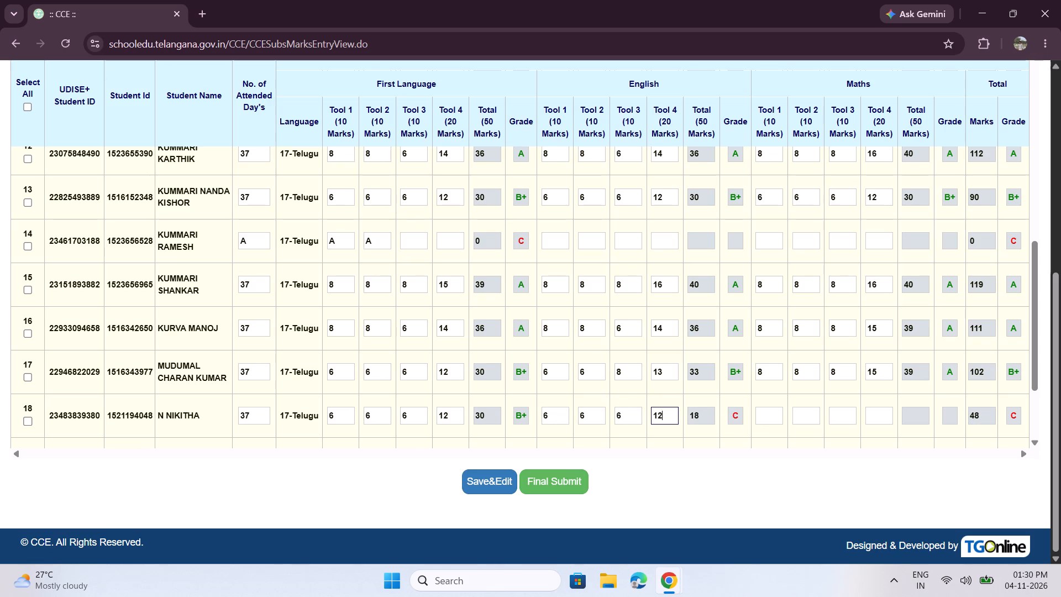
Enter the eighteenth student's Maths marks: 6 for Tools 1, 2 and 3, and 11 for Tool 4.
{"action": "left_click", "coordinate": [761, 417]}
{"action": "key", "text": "6"}
{"action": "left_click", "coordinate": [799, 416]}
{"action": "key", "text": "6"}
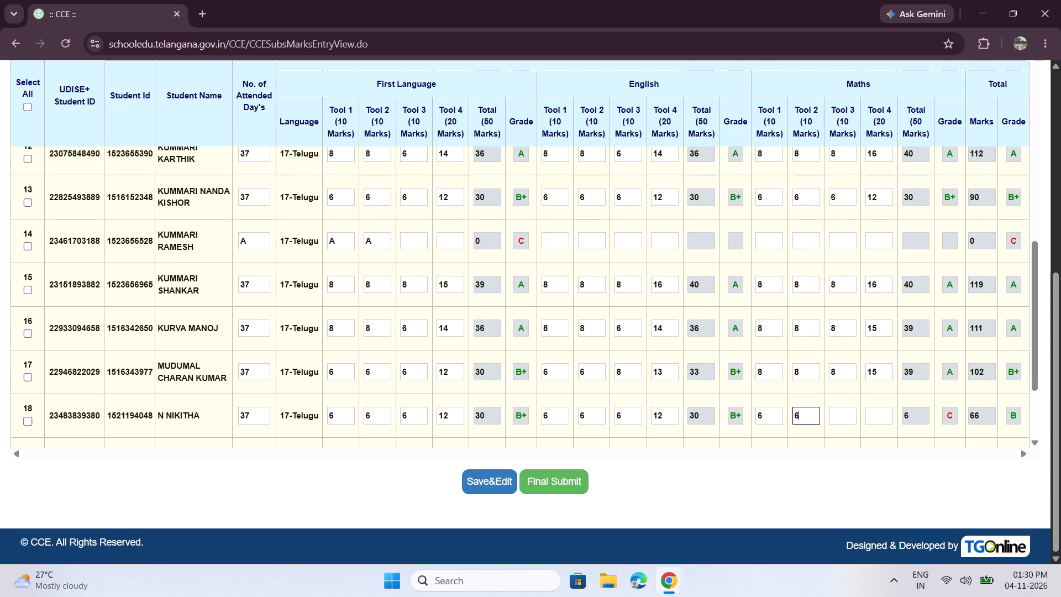
{"action": "left_click", "coordinate": [840, 420]}
{"action": "key", "text": "6"}
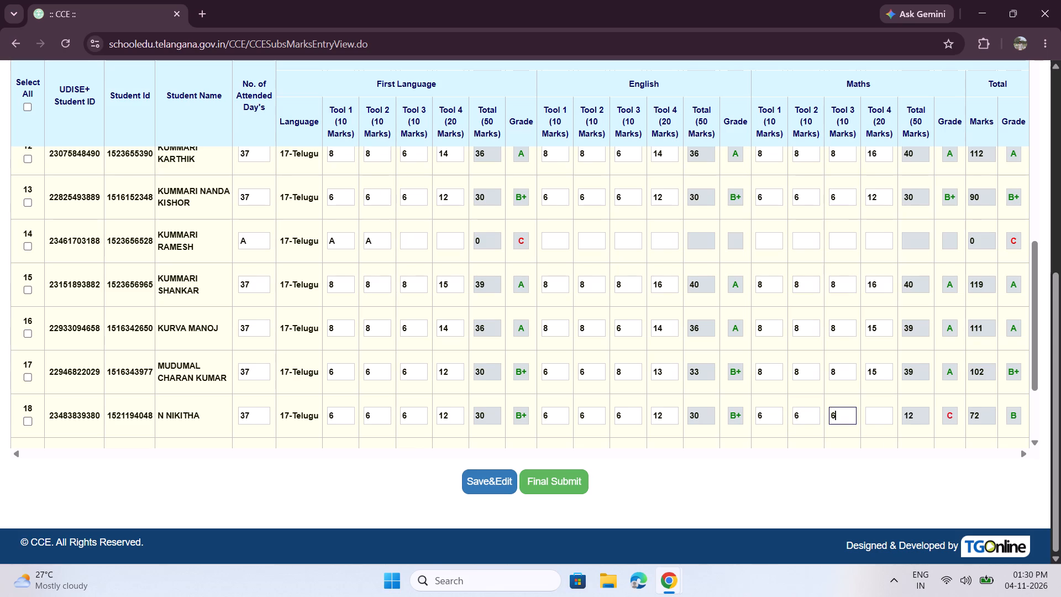
{"action": "left_click", "coordinate": [875, 421]}
{"action": "type", "text": "11"}
{"action": "left_click", "coordinate": [948, 414]}
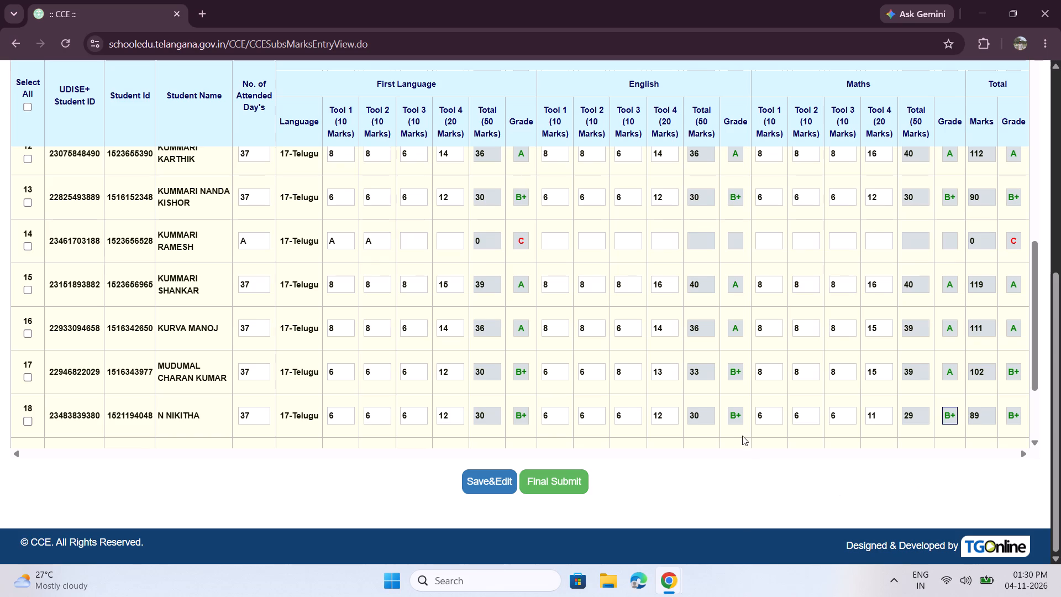
Enter 37 as the nineteenth student's number of attended days.
{"action": "key", "text": "Down"}
{"action": "key", "text": "Down"}
{"action": "key", "text": "Down"}
{"action": "key", "text": "Down"}
{"action": "key", "text": "Down"}
{"action": "key", "text": "Down"}
{"action": "key", "text": "Down"}
{"action": "key", "text": "Down"}
{"action": "key", "text": "Down"}
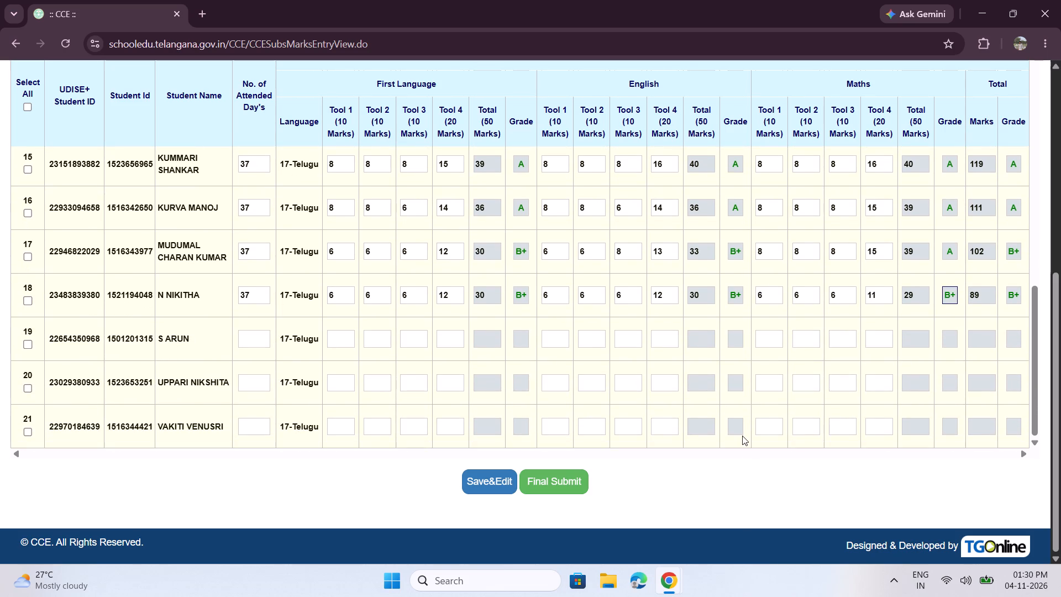
{"action": "key", "text": "Down"}
{"action": "left_click", "coordinate": [252, 328]}
{"action": "type", "text": "37"}
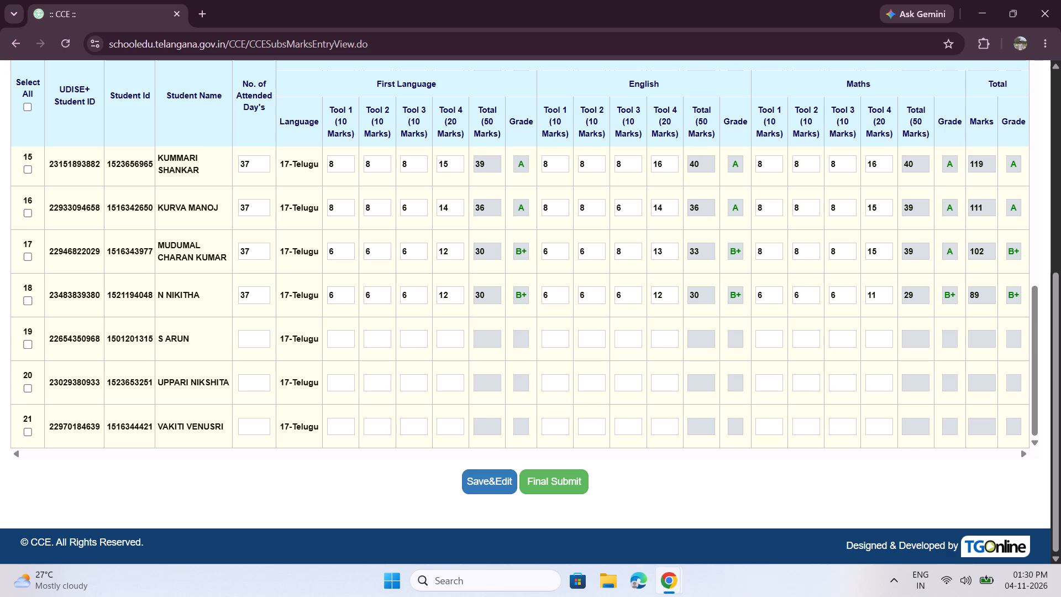
{"action": "left_click", "coordinate": [250, 339]}
{"action": "type", "text": "37"}
Begin entering the nineteenth student's First Language marks, starting with Tool 1.
{"action": "left_click", "coordinate": [340, 334]}
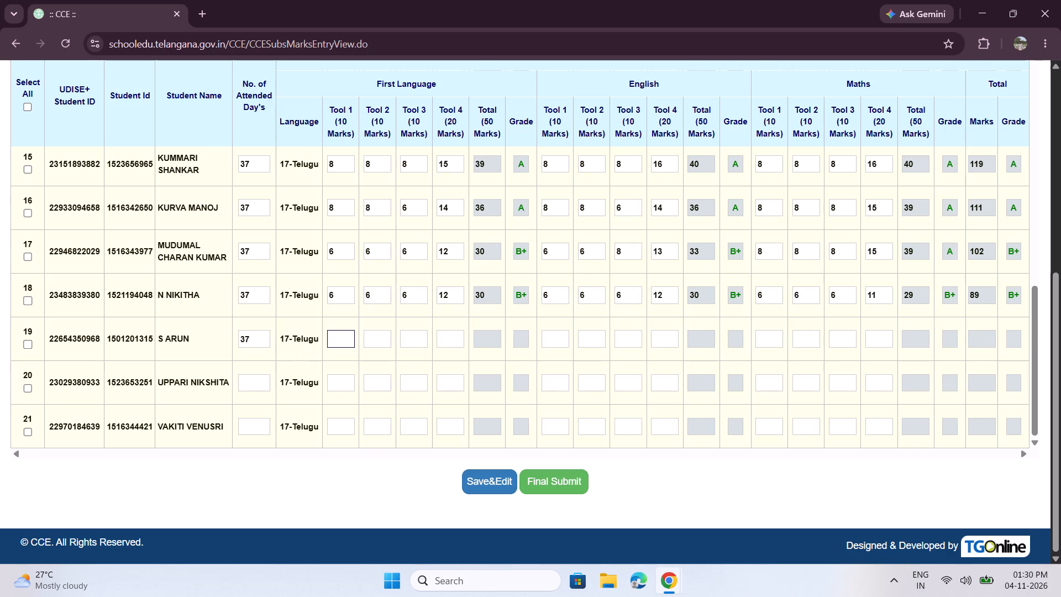
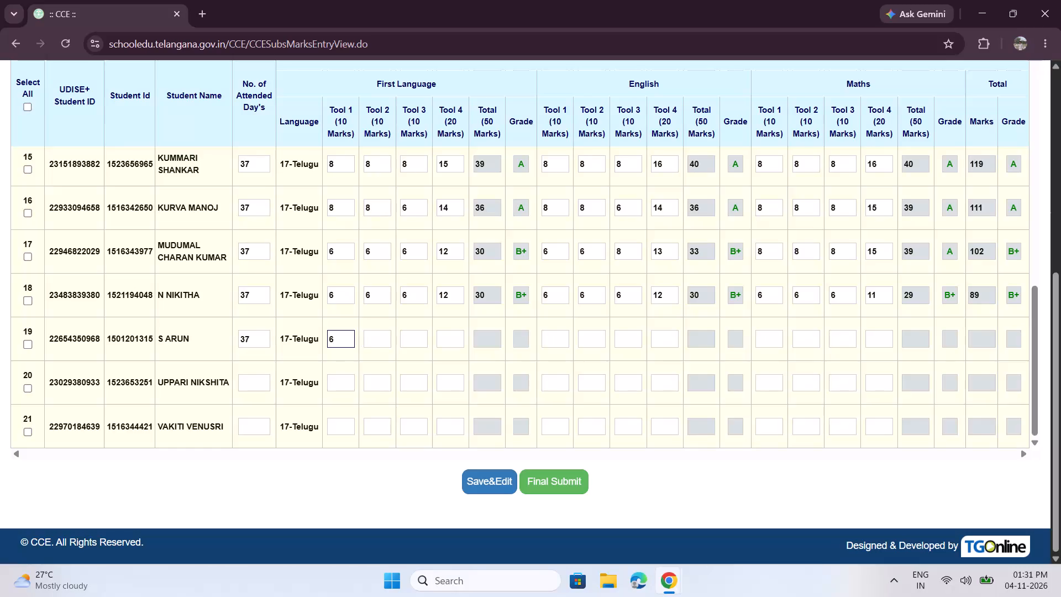
Complete the nineteenth student's First Language marks: 6 for Tools 2 and 3, and 11 for Tool 4.
{"action": "left_click", "coordinate": [374, 336]}
{"action": "key", "text": "6"}
{"action": "left_click", "coordinate": [411, 336]}
{"action": "key", "text": "6"}
{"action": "left_click", "coordinate": [460, 342]}
{"action": "key", "text": "6"}
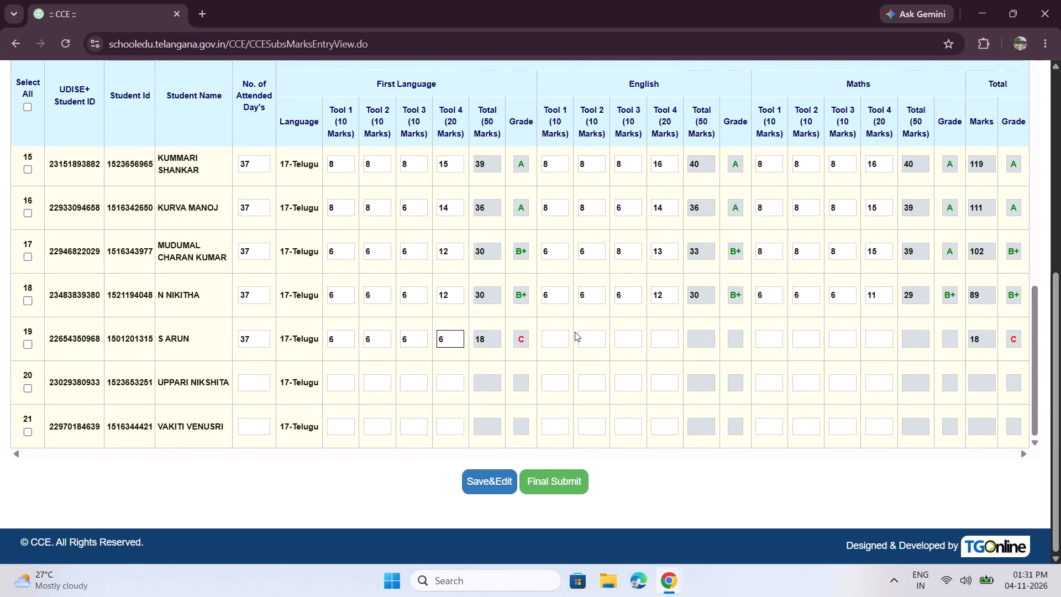
{"action": "double_click", "coordinate": [450, 337]}
{"action": "type", "text": "11"}
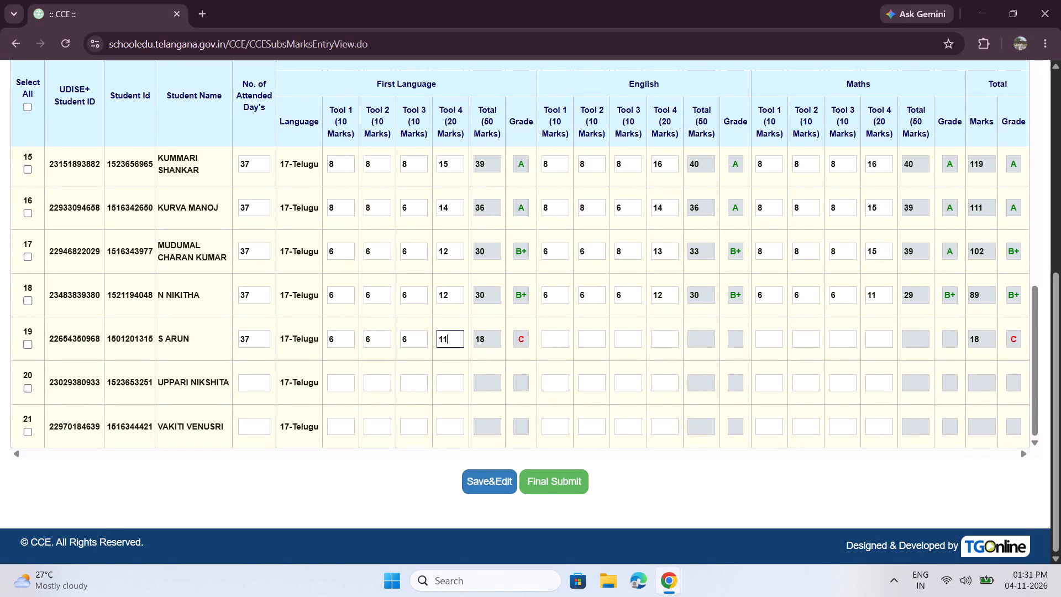
Enter the nineteenth student's English marks for the first three tools: 6 for Tools 1 and 2, and 8 for Tool 3.
{"action": "left_click", "coordinate": [546, 336]}
{"action": "key", "text": "6"}
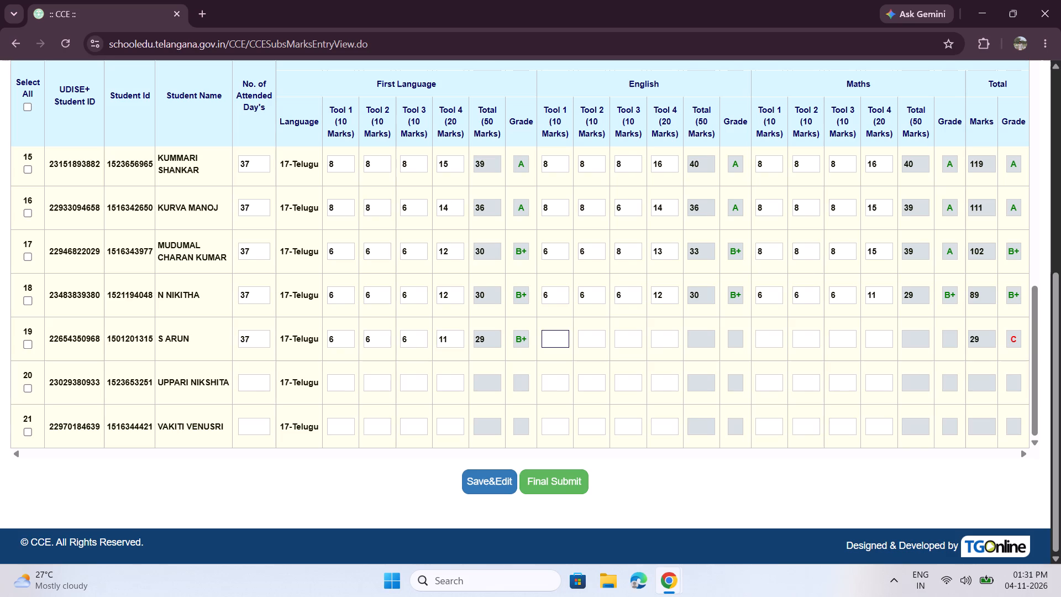
{"action": "left_click", "coordinate": [585, 341]}
{"action": "key", "text": "6"}
{"action": "left_click", "coordinate": [619, 342]}
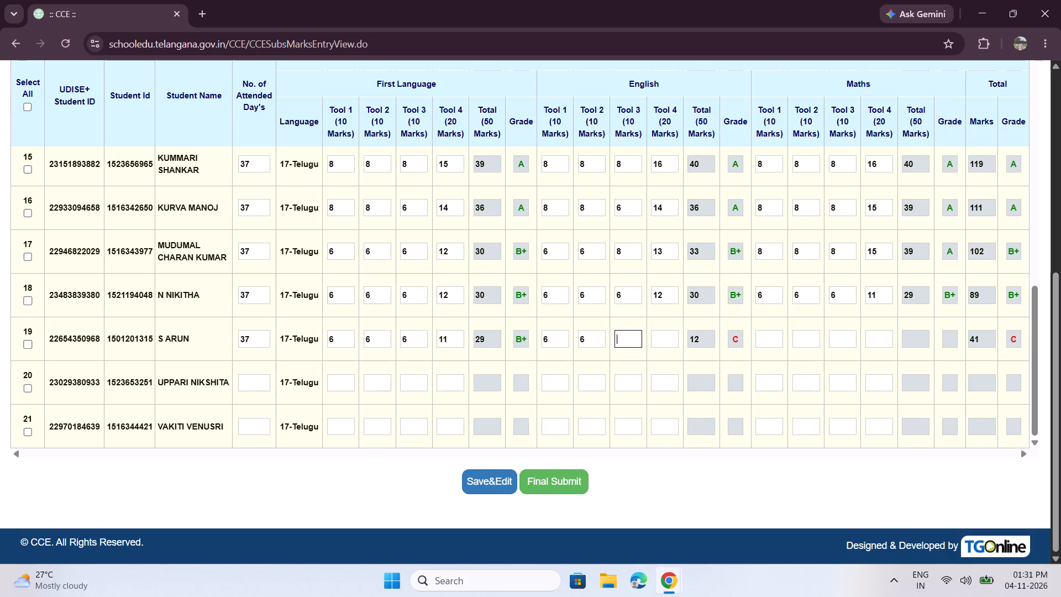
{"action": "type", "text": "58"}
{"action": "key", "text": "BackSpace"}
{"action": "key", "text": "BackSpace"}
{"action": "key", "text": "8"}
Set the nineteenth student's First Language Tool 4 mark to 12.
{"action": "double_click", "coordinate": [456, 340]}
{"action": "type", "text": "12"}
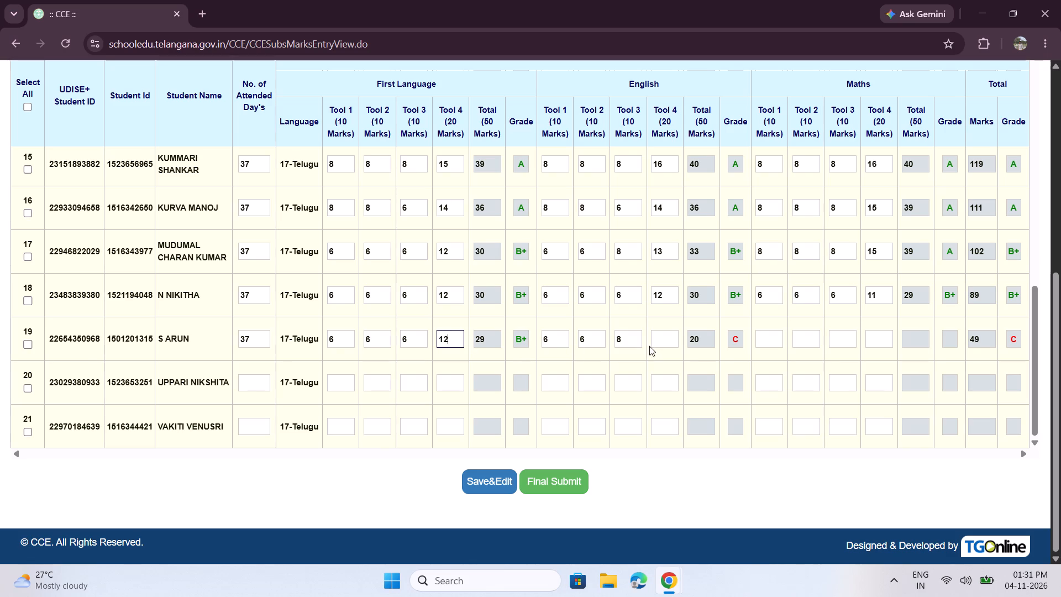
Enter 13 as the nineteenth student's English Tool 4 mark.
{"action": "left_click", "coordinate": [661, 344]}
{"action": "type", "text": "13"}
Change the nineteenth student's English marks to 6 for Tool 3 and 12 for Tool 4.
{"action": "double_click", "coordinate": [625, 341]}
{"action": "key", "text": "6"}
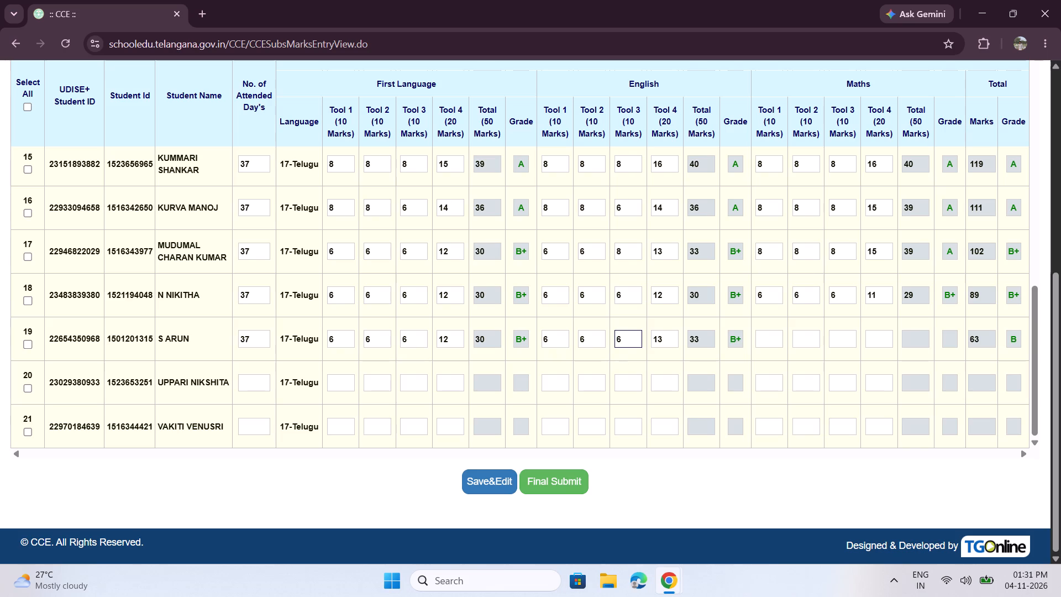
{"action": "double_click", "coordinate": [668, 341]}
{"action": "key", "text": "6"}
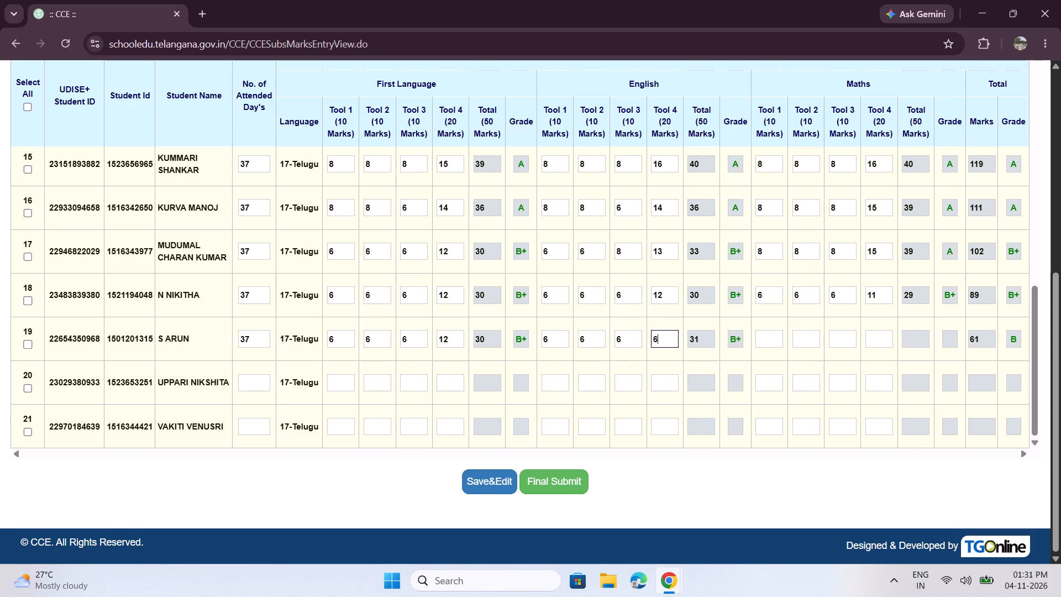
{"action": "left_click", "coordinate": [668, 341]}
{"action": "double_click", "coordinate": [668, 341]}
{"action": "type", "text": "12"}
Set the nineteenth student's First Language Tool 4 mark to 11.
{"action": "left_click", "coordinate": [455, 337]}
{"action": "key", "text": "BackSpace"}
{"action": "key", "text": "1"}
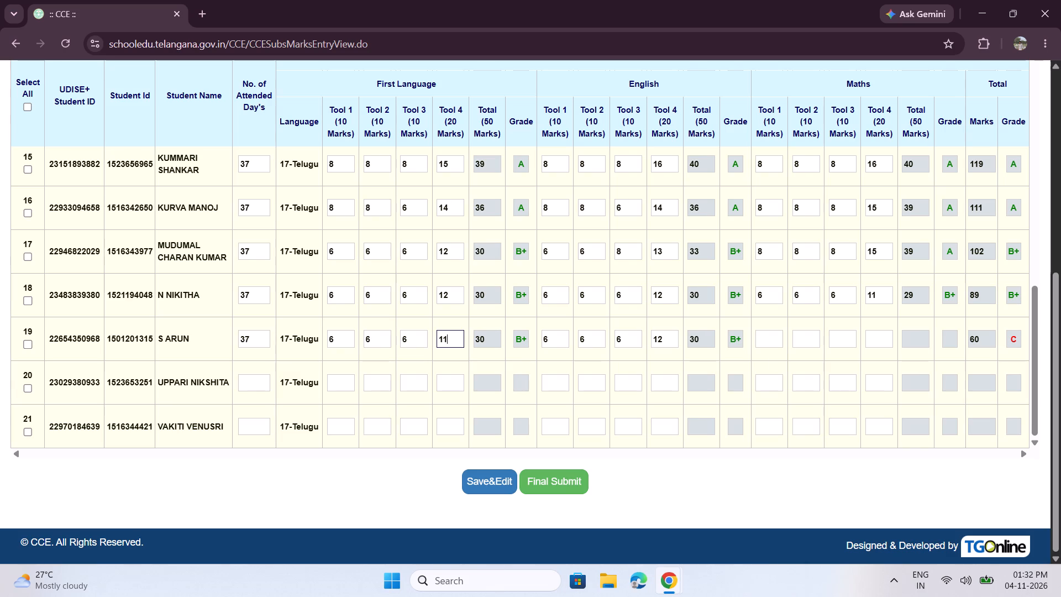
Enter the nineteenth student's Maths marks: 6 for Tools 1 and 2, 8 for Tool 3, and 13 for Tool 4.
{"action": "double_click", "coordinate": [761, 339]}
{"action": "type", "text": "66"}
{"action": "key", "text": "BackSpace"}
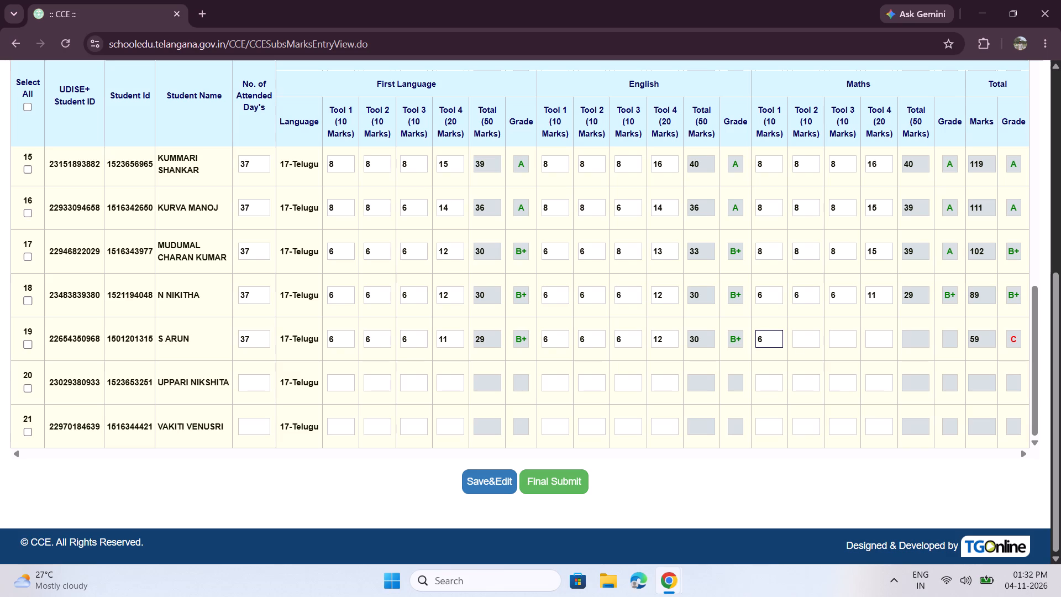
{"action": "left_click", "coordinate": [812, 337]}
{"action": "key", "text": "6"}
{"action": "left_click", "coordinate": [847, 339]}
{"action": "key", "text": "8"}
{"action": "left_click", "coordinate": [866, 339]}
{"action": "key", "text": "1"}
{"action": "key", "text": "3"}
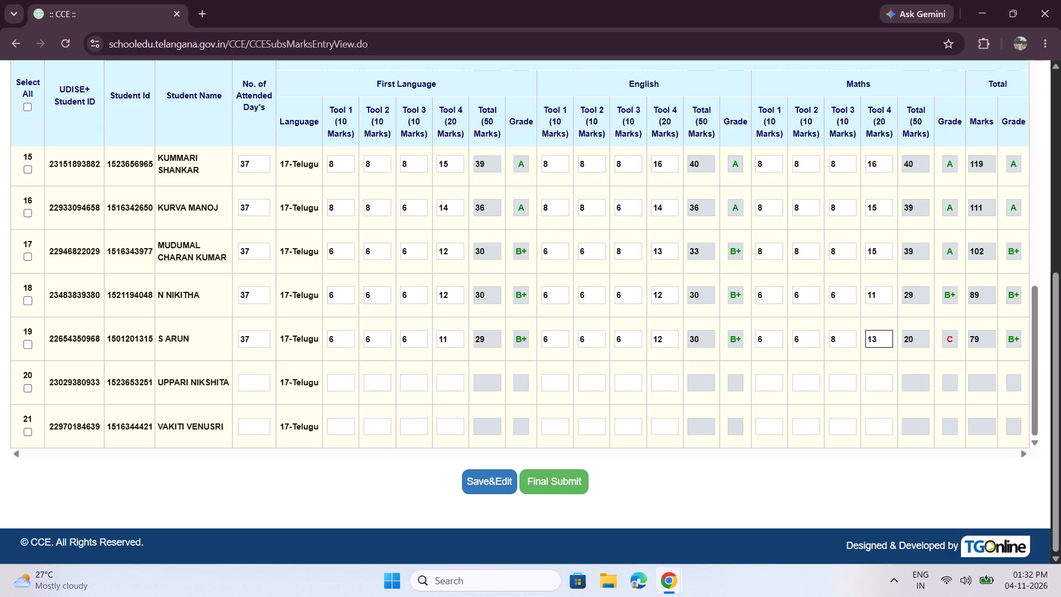
{"action": "left_click_drag", "start_coordinate": [955, 337], "coordinate": [253, 349]}
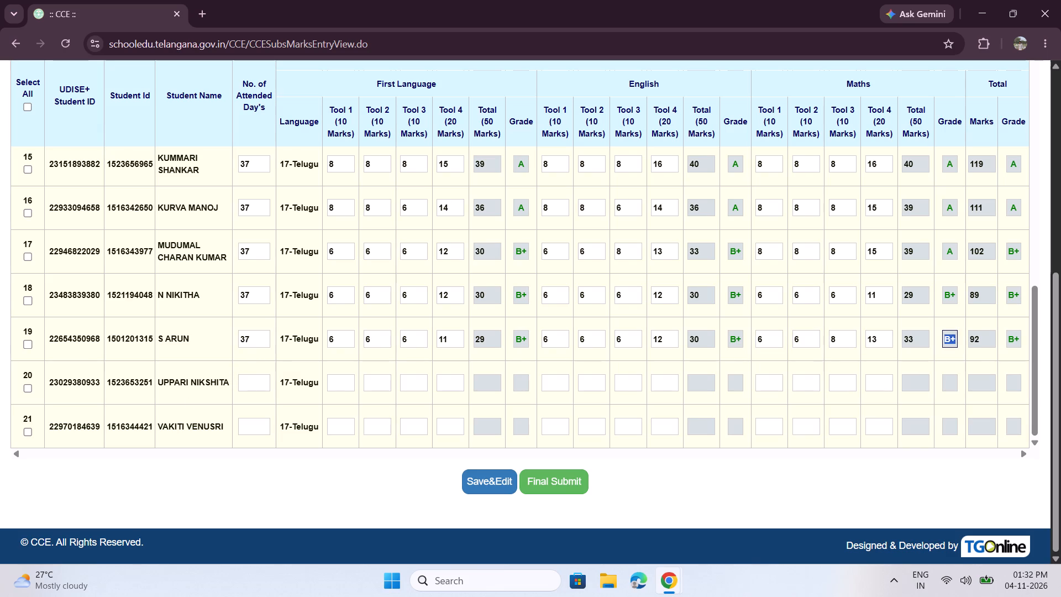
Enter 37 as the twentieth student's number of attended days.
{"action": "left_click", "coordinate": [243, 384]}
{"action": "type", "text": "37"}
Select all the students in the marks entry table.
{"action": "left_click", "coordinate": [333, 380]}
{"action": "left_click_drag", "start_coordinate": [333, 380], "coordinate": [269, 154]}
{"action": "left_click_drag", "start_coordinate": [269, 154], "coordinate": [41, 107]}
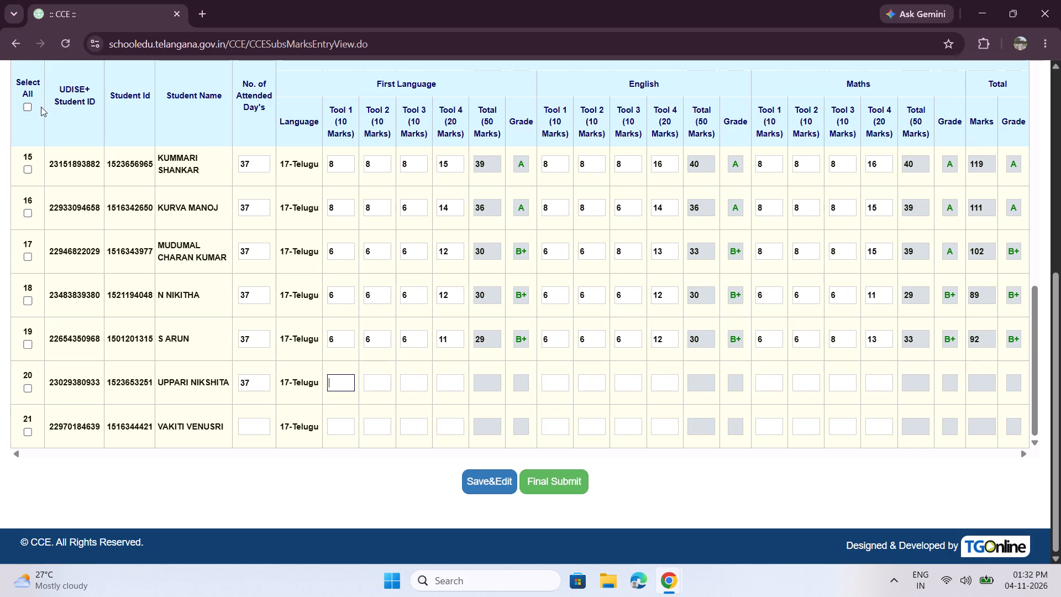
{"action": "left_click_drag", "start_coordinate": [41, 107], "coordinate": [29, 108]}
{"action": "left_click", "coordinate": [29, 108]}
{"action": "left_click_drag", "start_coordinate": [29, 108], "coordinate": [302, 322]}
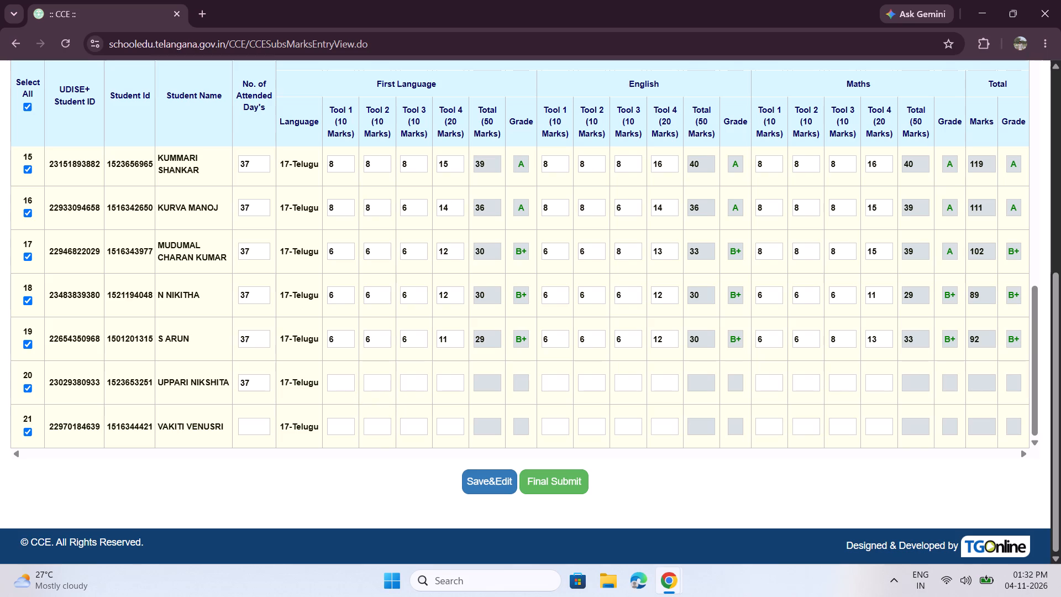
Enter the twentieth student's First Language marks: 6 for Tools 1, 2 and 3, and 12 for Tool 4.
{"action": "left_click", "coordinate": [343, 386]}
{"action": "key", "text": "6"}
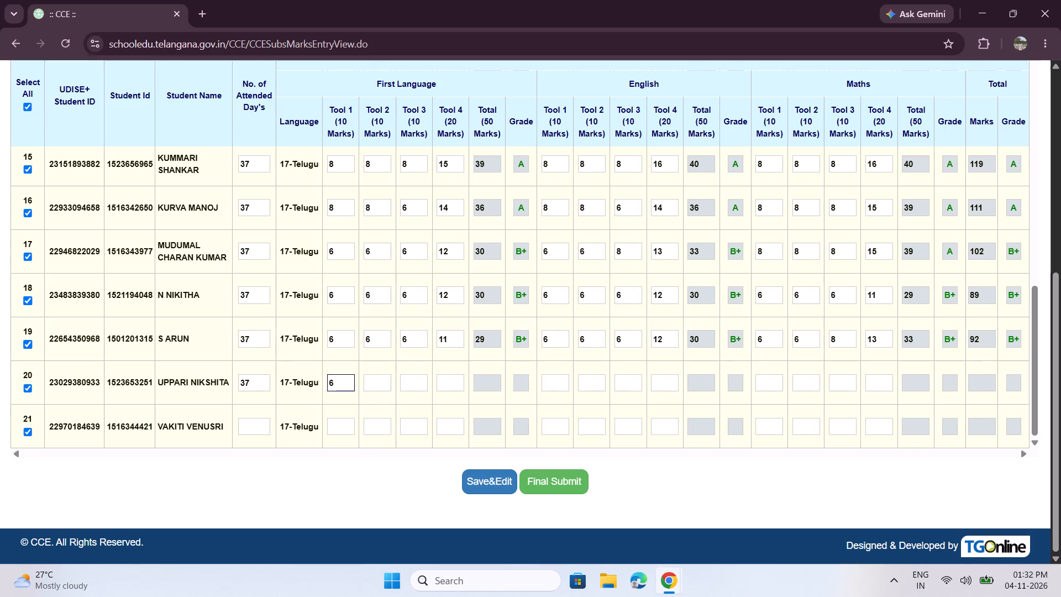
{"action": "left_click", "coordinate": [383, 389]}
{"action": "key", "text": "6"}
{"action": "key", "text": "6"}
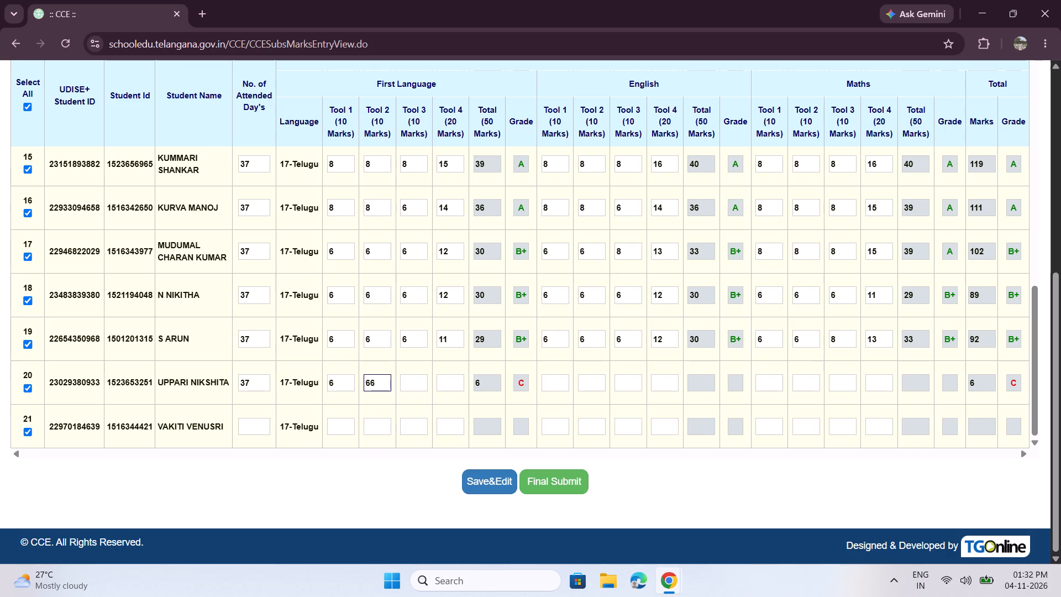
{"action": "key", "text": "BackSpace"}
{"action": "left_click", "coordinate": [418, 389]}
{"action": "key", "text": "6"}
{"action": "left_click", "coordinate": [444, 381]}
{"action": "type", "text": "12"}
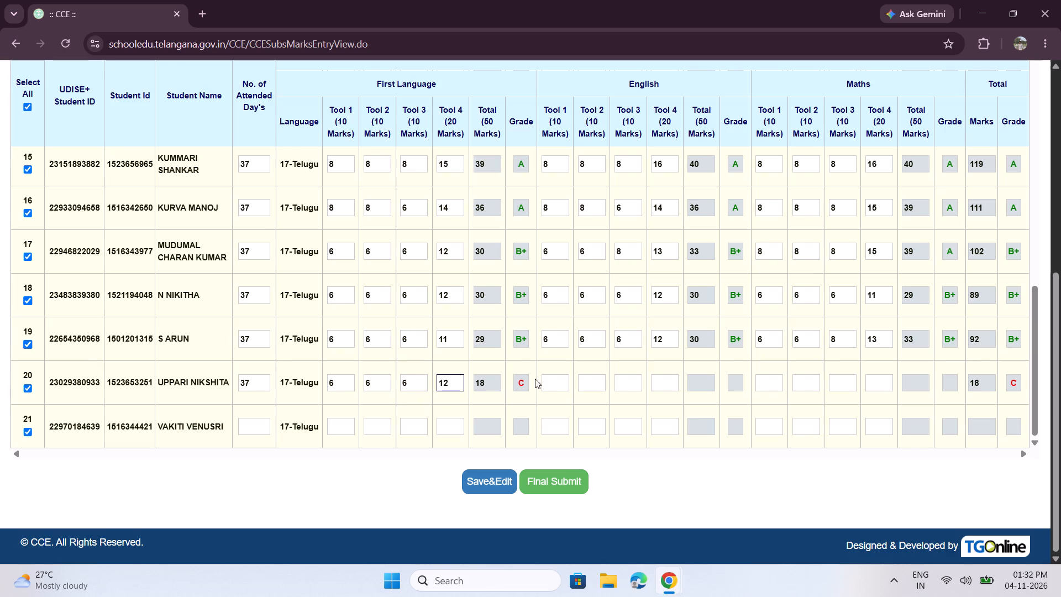
Enter the twentieth student's English marks: 6 for Tools 1, 2 and 3, and 12 for Tool 4.
{"action": "left_click", "coordinate": [550, 382]}
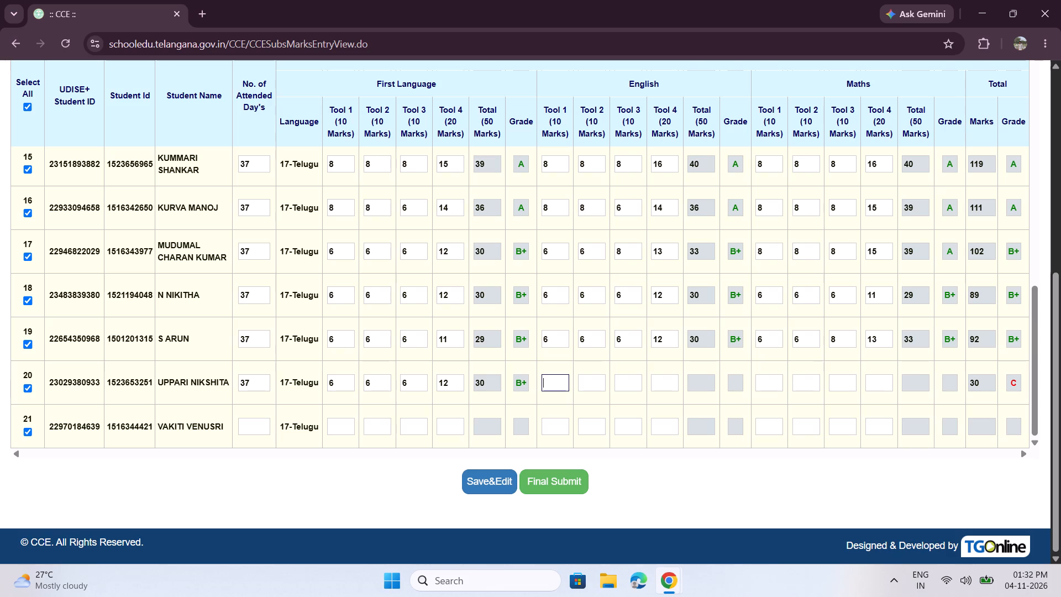
{"action": "key", "text": "6"}
{"action": "left_click", "coordinate": [585, 381]}
{"action": "key", "text": "6"}
{"action": "left_click", "coordinate": [618, 379]}
{"action": "key", "text": "6"}
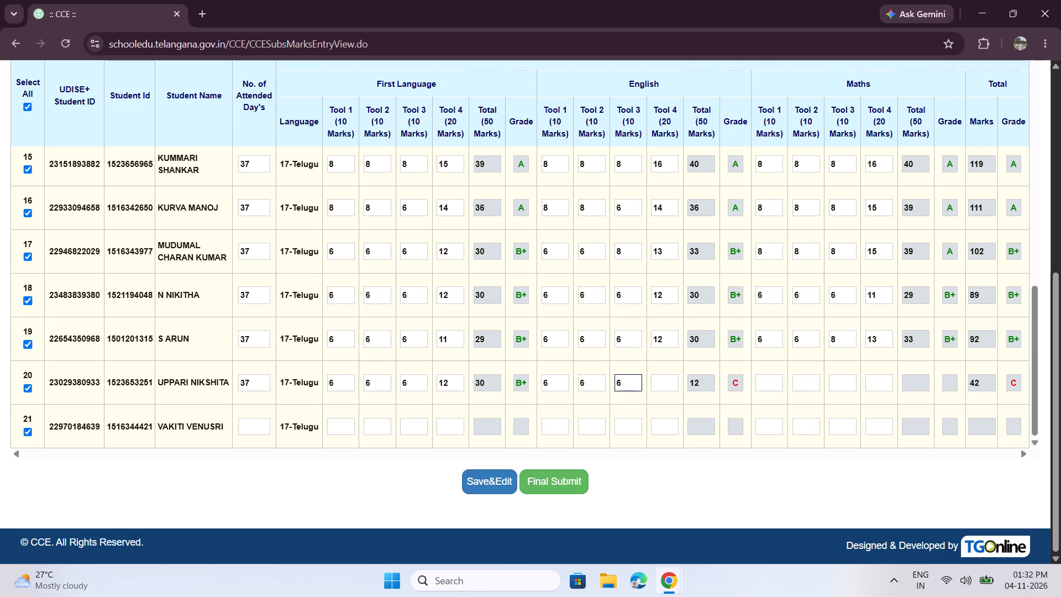
{"action": "left_click", "coordinate": [660, 379]}
{"action": "type", "text": "12"}
Enter the twentieth student's Maths marks: 6 for Tools 1, 2 and 3, and 12 for Tool 4.
{"action": "left_click", "coordinate": [767, 381]}
{"action": "key", "text": "6"}
{"action": "left_click", "coordinate": [807, 380]}
{"action": "key", "text": "6"}
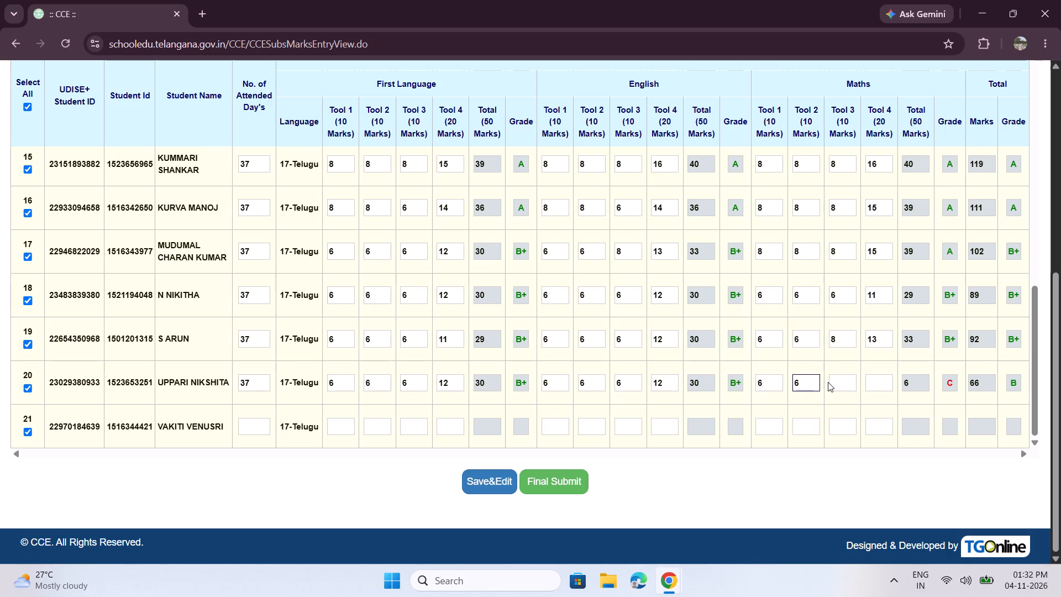
{"action": "left_click", "coordinate": [829, 382]}
{"action": "key", "text": "6"}
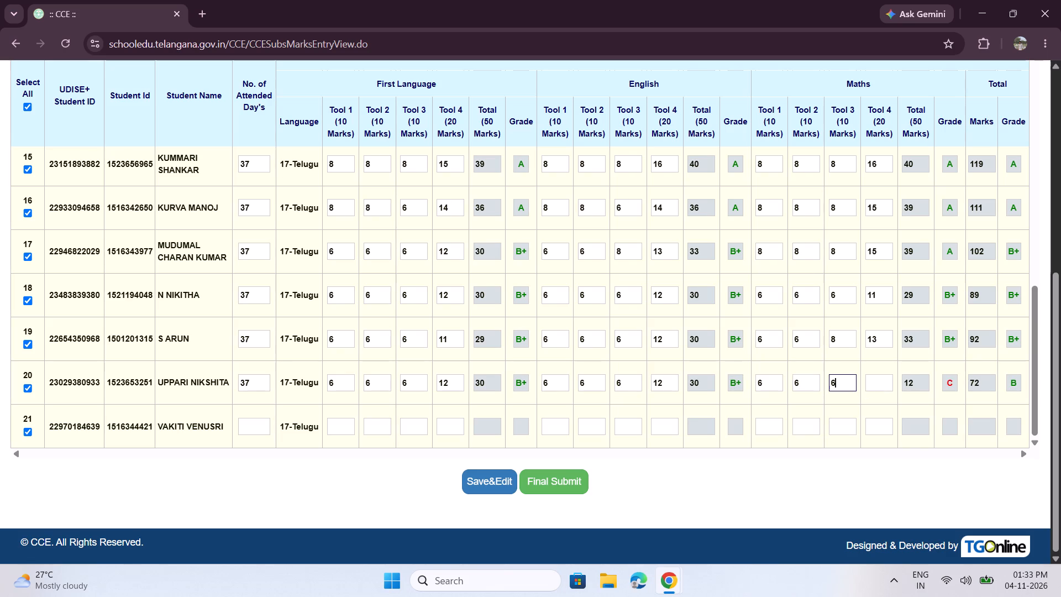
{"action": "left_click", "coordinate": [868, 385]}
{"action": "key", "text": "1"}
{"action": "key", "text": "2"}
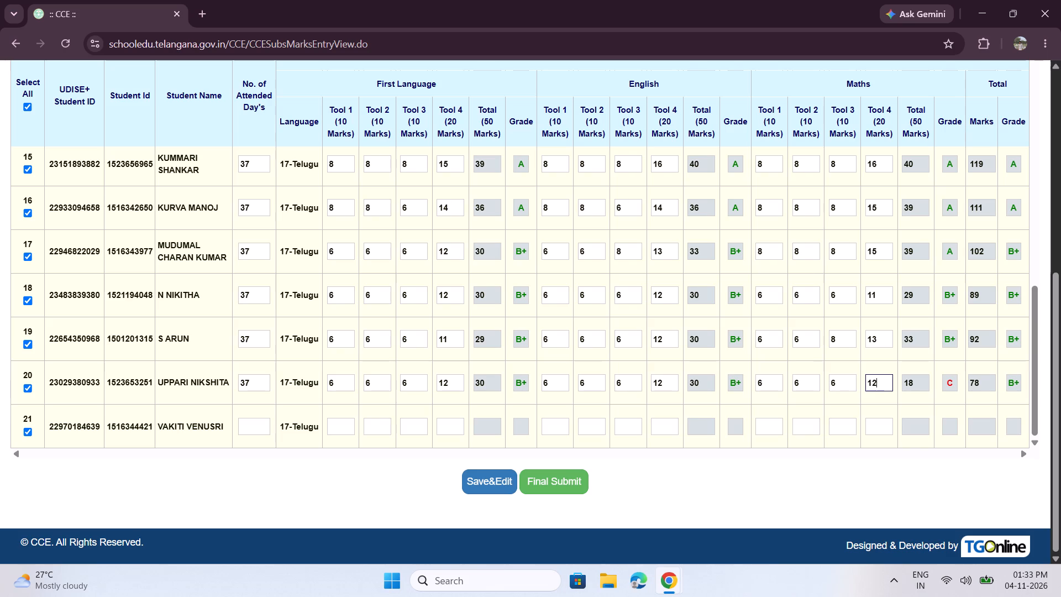
{"action": "left_click", "coordinate": [970, 374]}
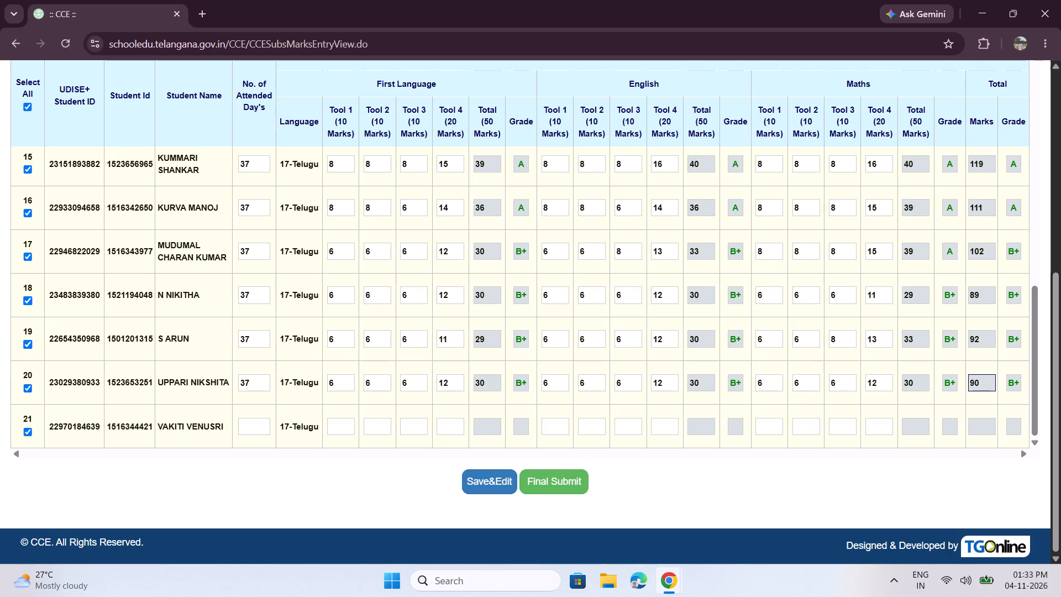
Enter 37 as the twenty-first student's number of attended days.
{"action": "left_click", "coordinate": [251, 426]}
{"action": "type", "text": "37"}
Enter the twenty-first student's First Language marks: 8 for Tools 1, 2 and 3, and 16 for Tool 4.
{"action": "left_click", "coordinate": [340, 425]}
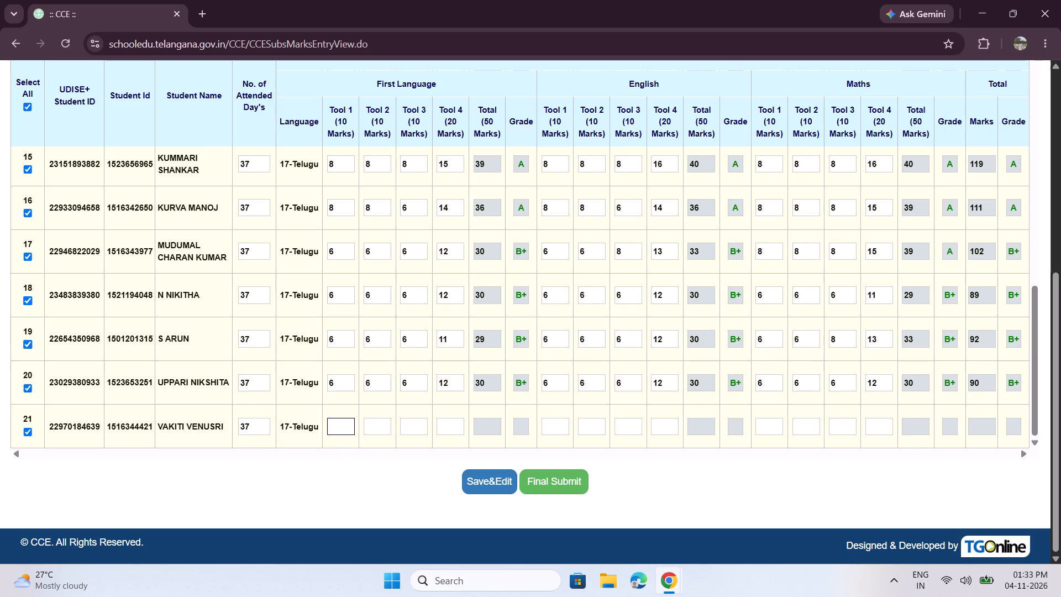
{"action": "key", "text": "8"}
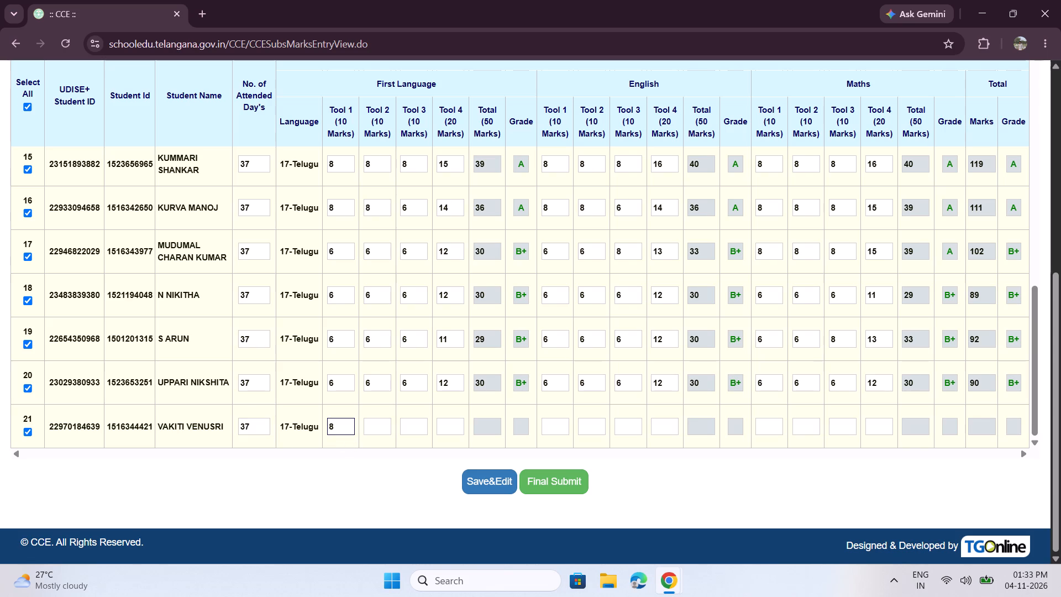
{"action": "left_click", "coordinate": [379, 428]}
{"action": "key", "text": "8"}
{"action": "left_click", "coordinate": [413, 430]}
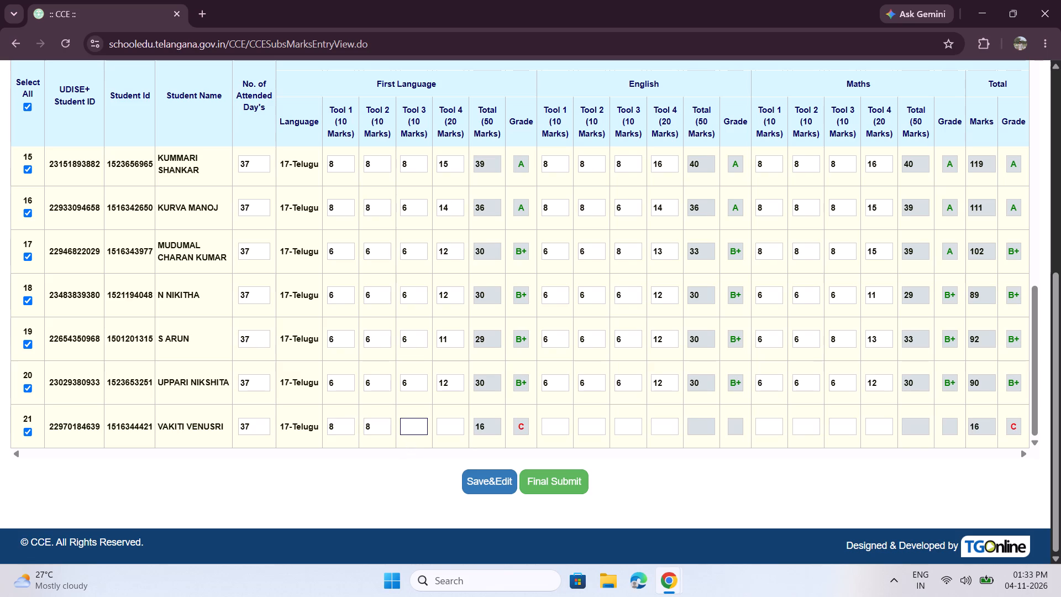
{"action": "key", "text": "8"}
{"action": "left_click", "coordinate": [442, 422]}
{"action": "type", "text": "16"}
Enter the twenty-first student's English marks: 8 for Tools 1, 2 and 3, and 16 for Tool 4.
{"action": "left_click", "coordinate": [558, 431]}
{"action": "key", "text": "8"}
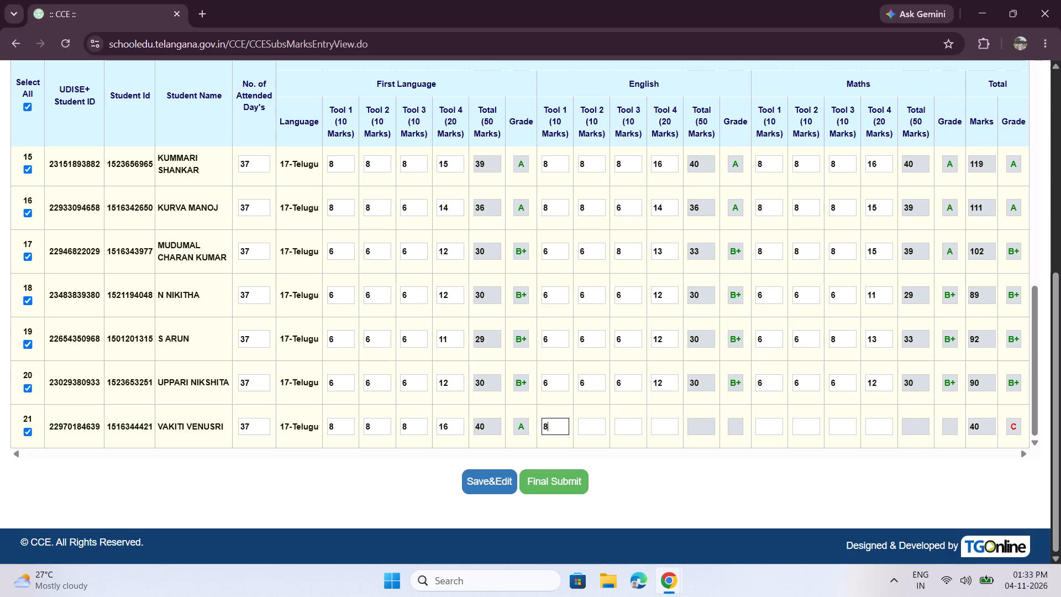
{"action": "left_click", "coordinate": [599, 422]}
{"action": "key", "text": "8"}
{"action": "left_click", "coordinate": [632, 421]}
{"action": "key", "text": "8"}
{"action": "left_click", "coordinate": [649, 420]}
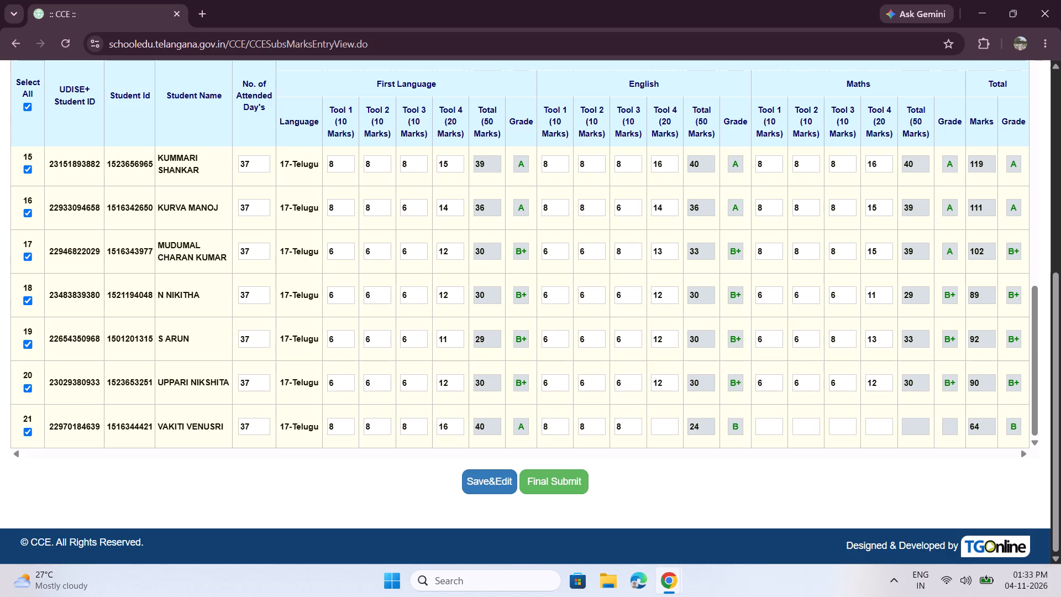
{"action": "left_click", "coordinate": [663, 436]}
{"action": "left_click", "coordinate": [667, 426]}
{"action": "type", "text": "16"}
Enter the twenty-first student's Maths marks: 8 for Tools 1, 2 and 3, and 16 for Tool 4.
{"action": "left_click", "coordinate": [764, 425]}
{"action": "key", "text": "8"}
{"action": "left_click", "coordinate": [795, 422]}
{"action": "key", "text": "8"}
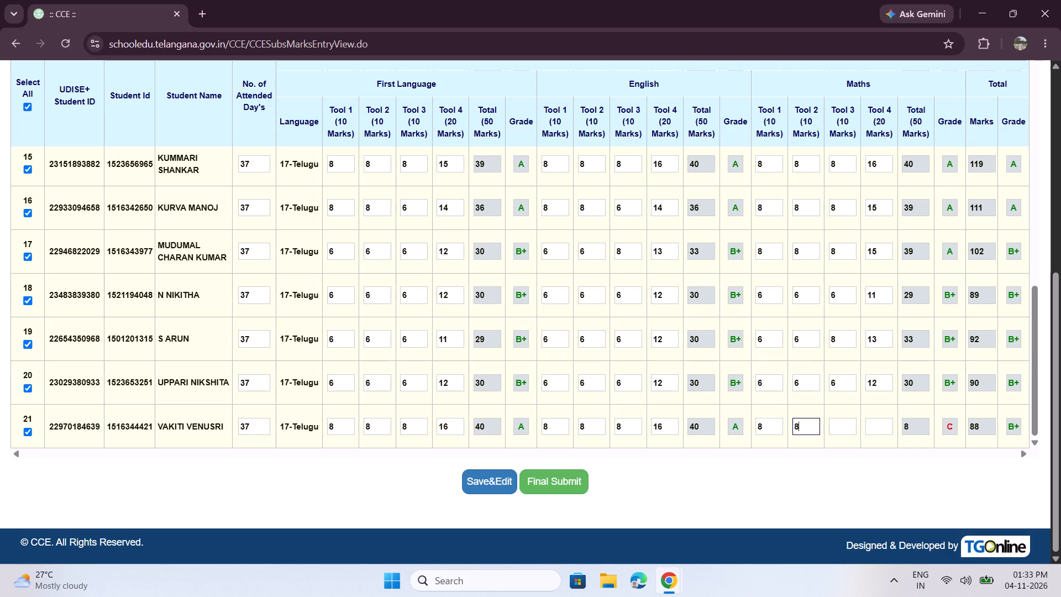
{"action": "left_click", "coordinate": [838, 427]}
{"action": "key", "text": "8"}
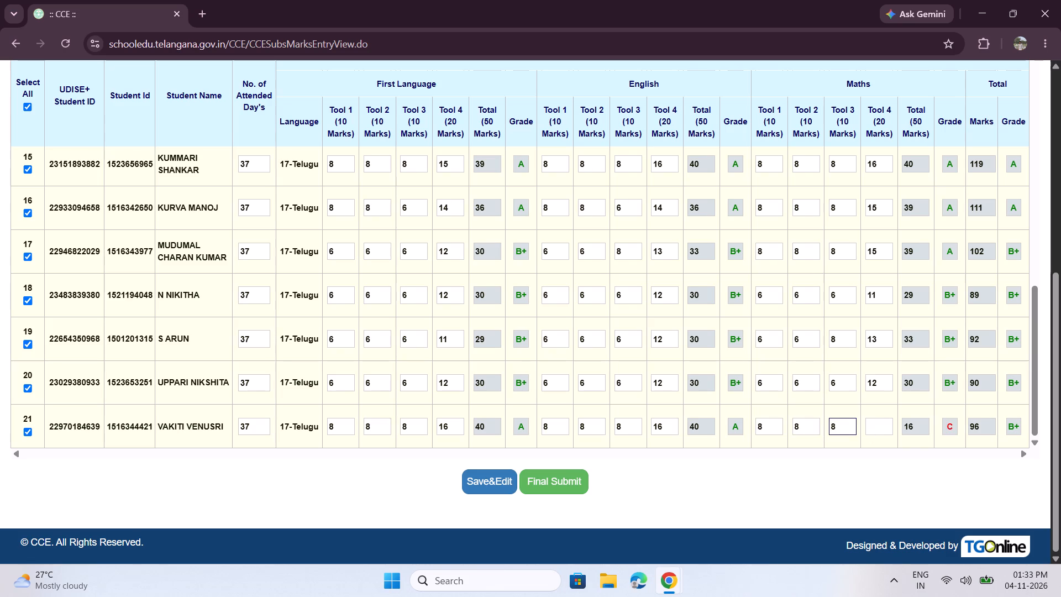
{"action": "left_click", "coordinate": [871, 427]}
{"action": "type", "text": "16"}
{"action": "left_click", "coordinate": [907, 423]}
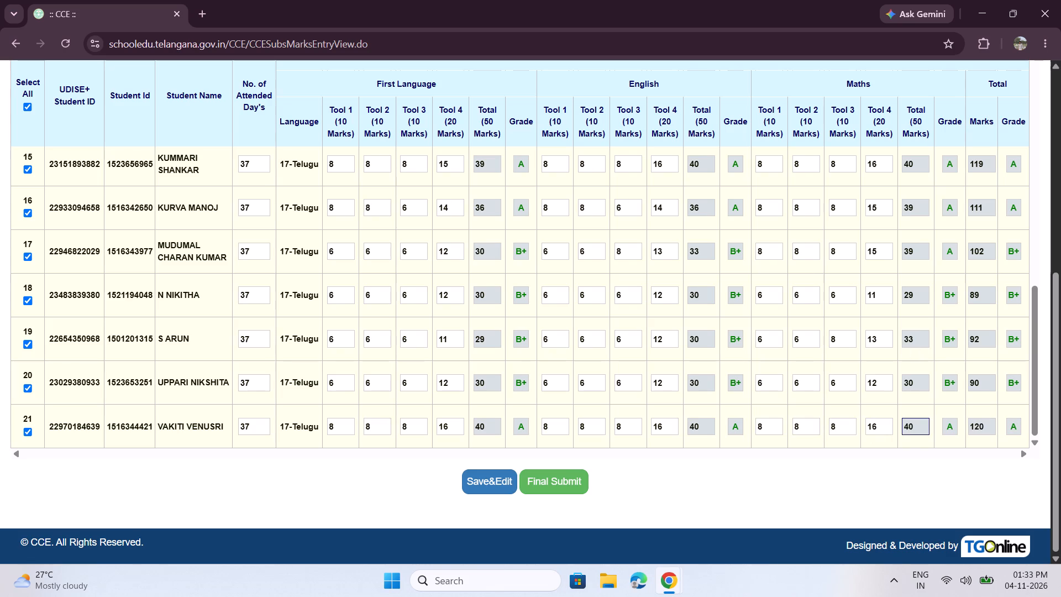
Review the class details and the attendance and marks entered in the student table.
{"action": "left_click", "coordinate": [896, 389]}
{"action": "key", "text": "Up"}
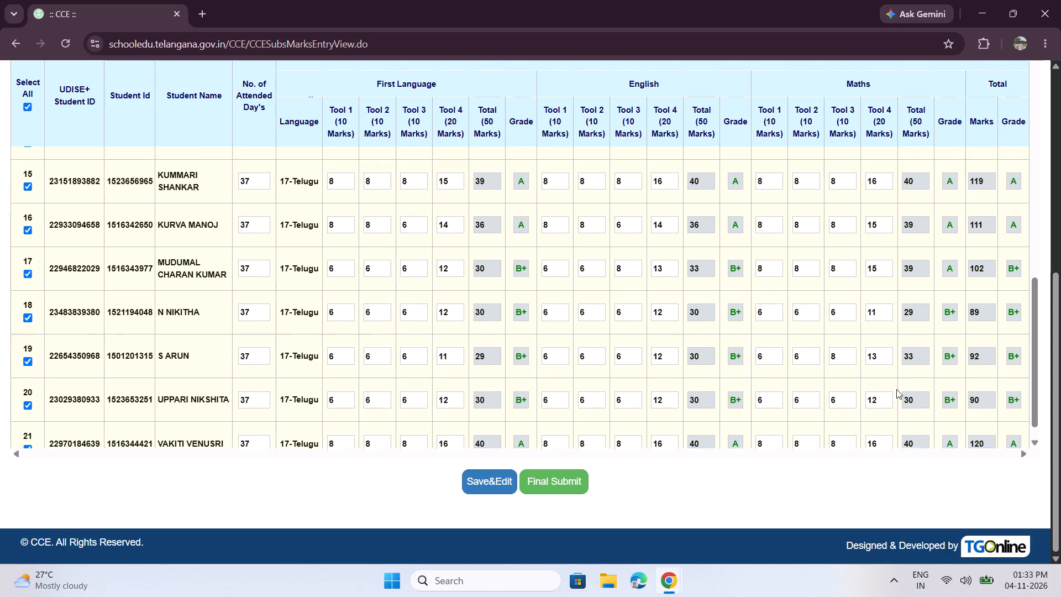
{"action": "key", "text": "Up"}
{"action": "key", "text": "Up"}
{"action": "key", "text": "Up"}
{"action": "key", "text": "Up"}
{"action": "key", "text": "Up"}
{"action": "key", "text": "Up"}
{"action": "key", "text": "Up"}
{"action": "key", "text": "Up"}
{"action": "key", "text": "Up"}
{"action": "key", "text": "Up"}
{"action": "key", "text": "Up"}
{"action": "key", "text": "Up"}
{"action": "key", "text": "Up"}
{"action": "key", "text": "Up"}
{"action": "key", "text": "Up"}
{"action": "key", "text": "Up"}
{"action": "key", "text": "Up"}
{"action": "key", "text": "Up"}
{"action": "key", "text": "Up"}
{"action": "key", "text": "Up"}
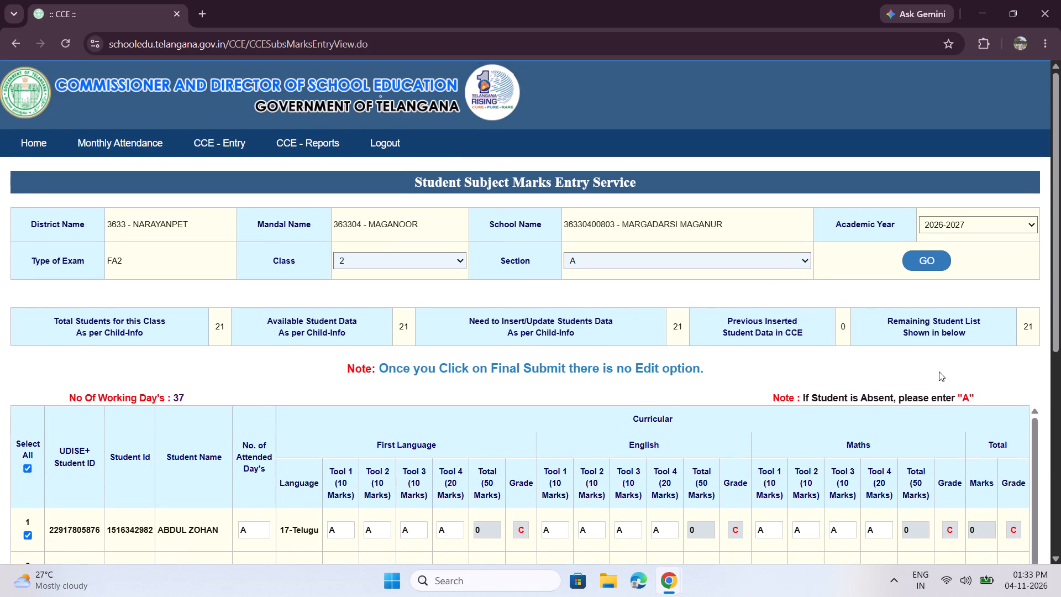
{"action": "key", "text": "Down"}
{"action": "key", "text": "Down"}
{"action": "key", "text": "Down"}
{"action": "key", "text": "Down"}
{"action": "key", "text": "Down"}
{"action": "key", "text": "Down"}
{"action": "key", "text": "Down"}
{"action": "key", "text": "Down"}
{"action": "key", "text": "Down"}
{"action": "key", "text": "Down"}
{"action": "key", "text": "Down"}
{"action": "key", "text": "Down"}
{"action": "key", "text": "Down"}
{"action": "key", "text": "Down"}
{"action": "key", "text": "Down"}
{"action": "key", "text": "Down"}
{"action": "key", "text": "Down"}
{"action": "key", "text": "Down"}
{"action": "key", "text": "Down"}
{"action": "key", "text": "Down"}
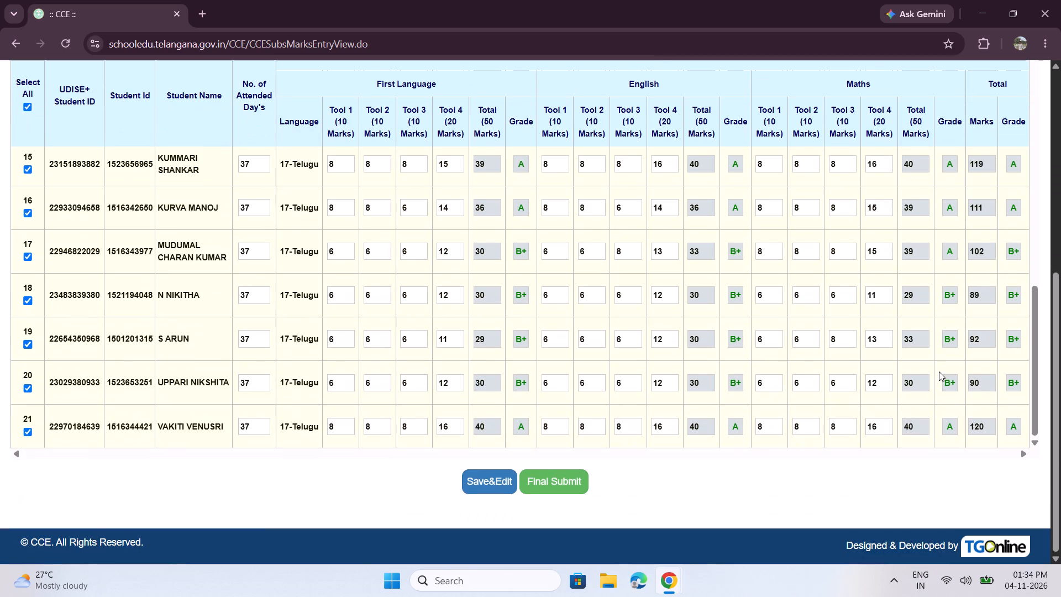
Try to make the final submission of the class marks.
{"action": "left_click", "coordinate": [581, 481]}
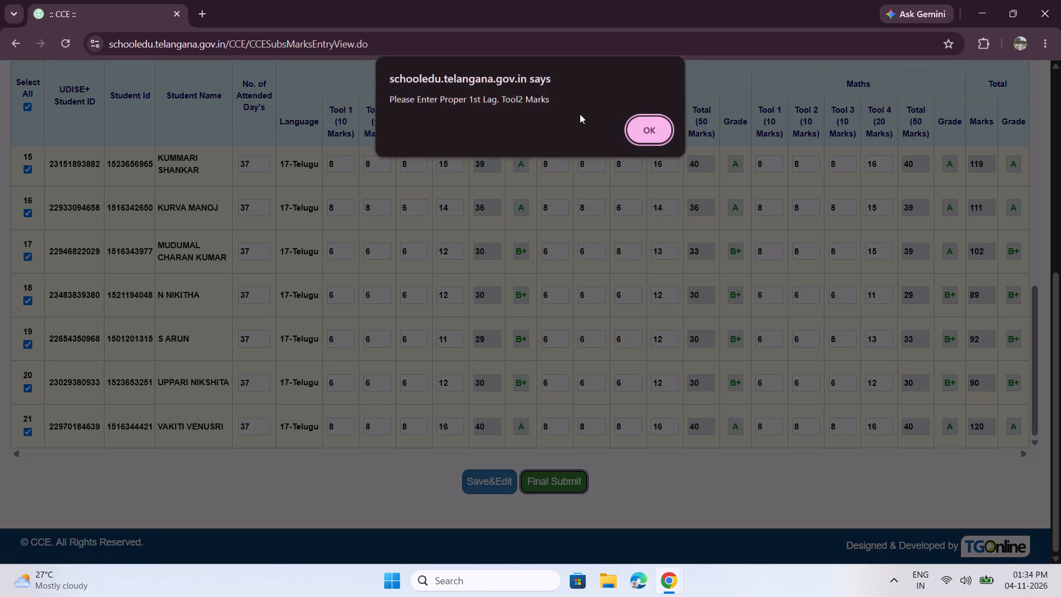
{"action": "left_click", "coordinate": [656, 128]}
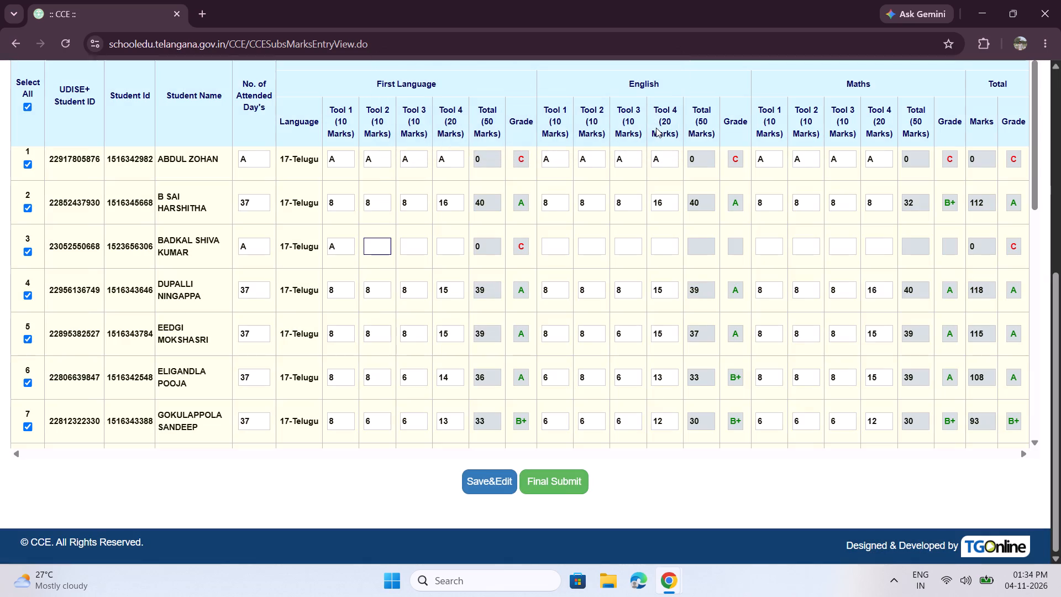
Enter A for absent in the third student's English Tool 1 and Maths Tool 1 marks.
{"action": "key", "text": "Up"}
{"action": "key", "text": "Up"}
{"action": "key", "text": "Up"}
{"action": "key", "text": "Up"}
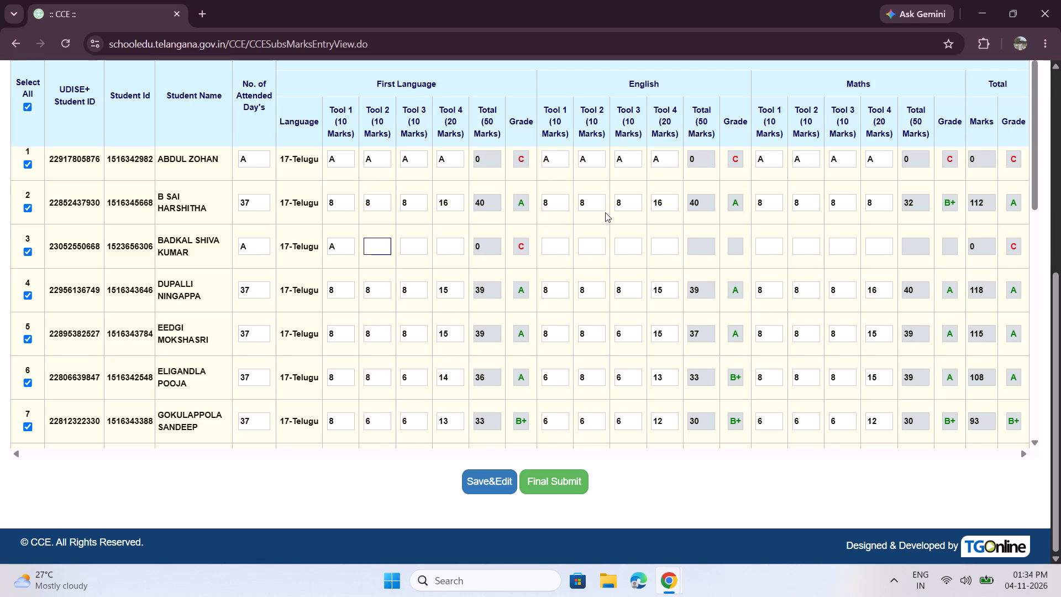
{"action": "key", "text": "Up"}
{"action": "key", "text": "Up"}
{"action": "key", "text": "Up"}
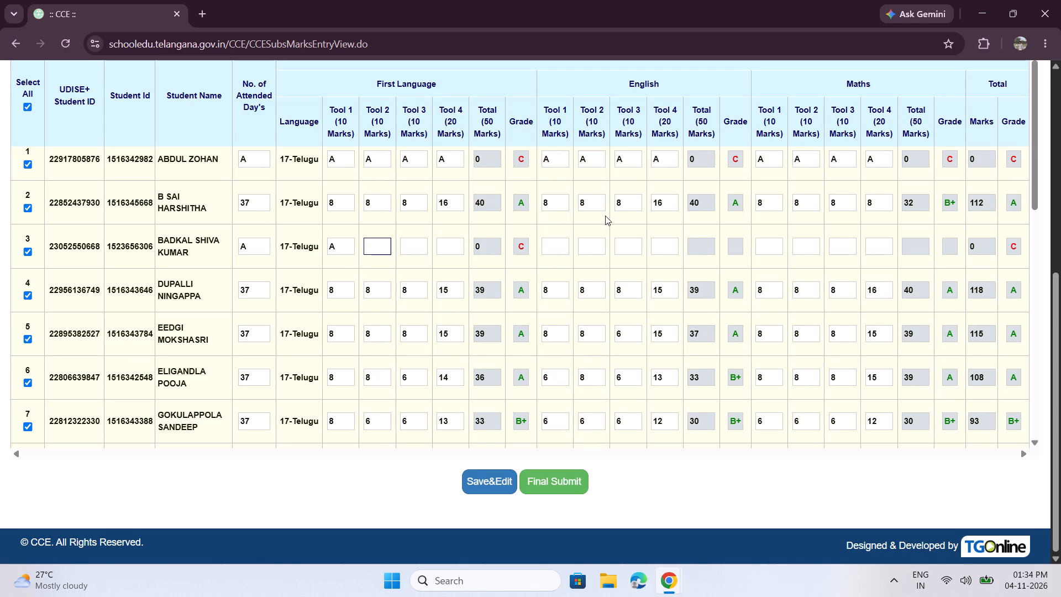
{"action": "left_click", "coordinate": [605, 216]}
{"action": "left_click", "coordinate": [605, 216]}
{"action": "key", "text": "Up"}
{"action": "key", "text": "Up"}
{"action": "key", "text": "Up"}
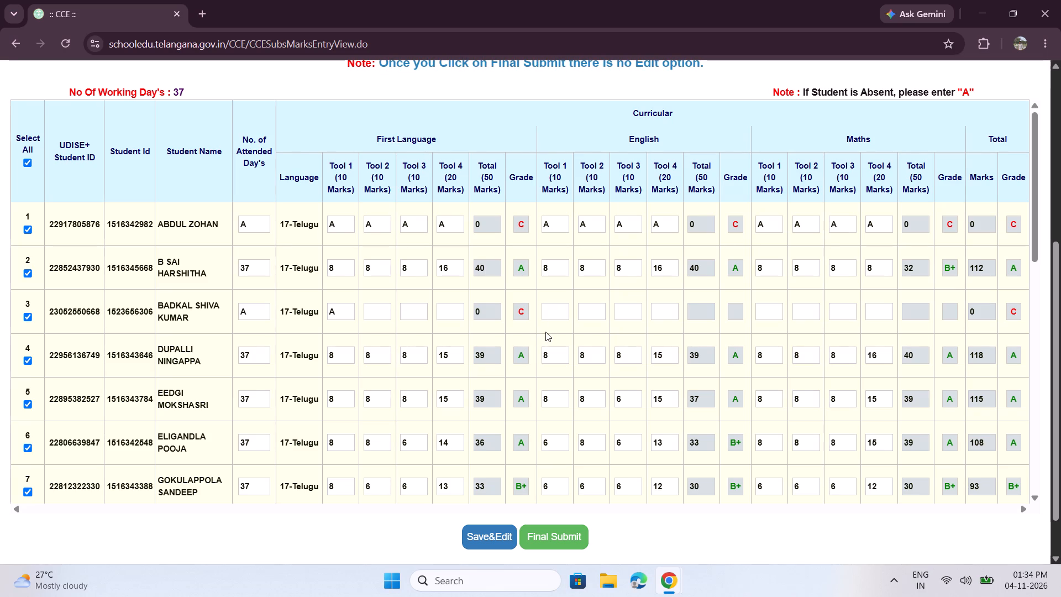
{"action": "left_click", "coordinate": [551, 314]}
{"action": "key", "text": "a"}
{"action": "left_click", "coordinate": [769, 311]}
{"action": "key", "text": "a"}
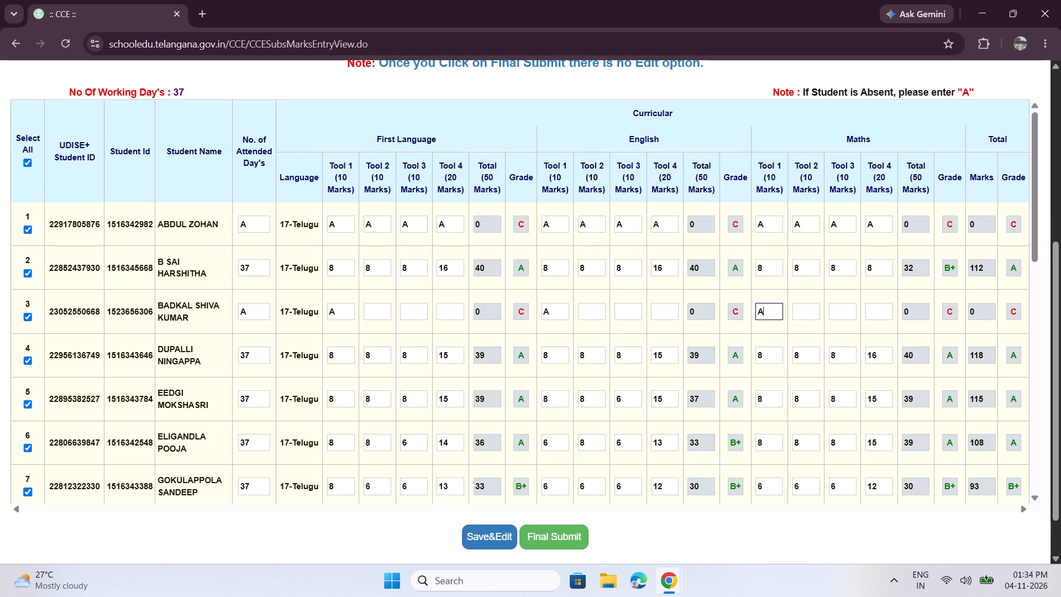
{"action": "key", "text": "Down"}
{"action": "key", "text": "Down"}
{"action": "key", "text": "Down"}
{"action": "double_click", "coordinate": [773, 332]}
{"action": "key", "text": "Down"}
Enter A for absent in the fourteenth student's English Tool 1 and Maths Tool 1 marks.
{"action": "key", "text": "Down"}
{"action": "key", "text": "Down"}
{"action": "key", "text": "Down"}
{"action": "key", "text": "Down"}
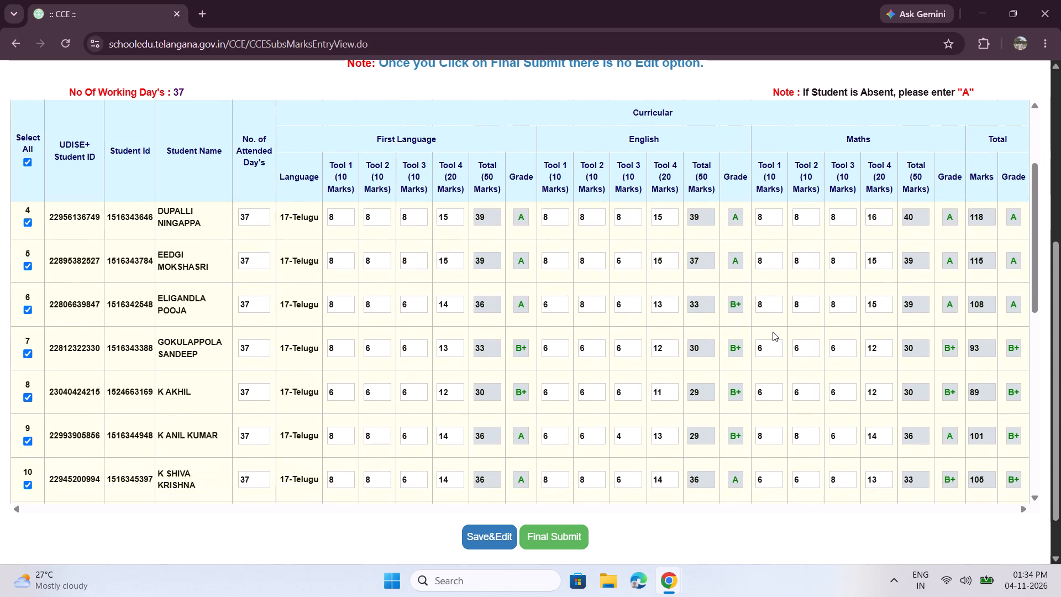
{"action": "key", "text": "Down"}
{"action": "key", "text": "Down"}
{"action": "key", "text": "Down"}
{"action": "key", "text": "Down"}
{"action": "key", "text": "Down"}
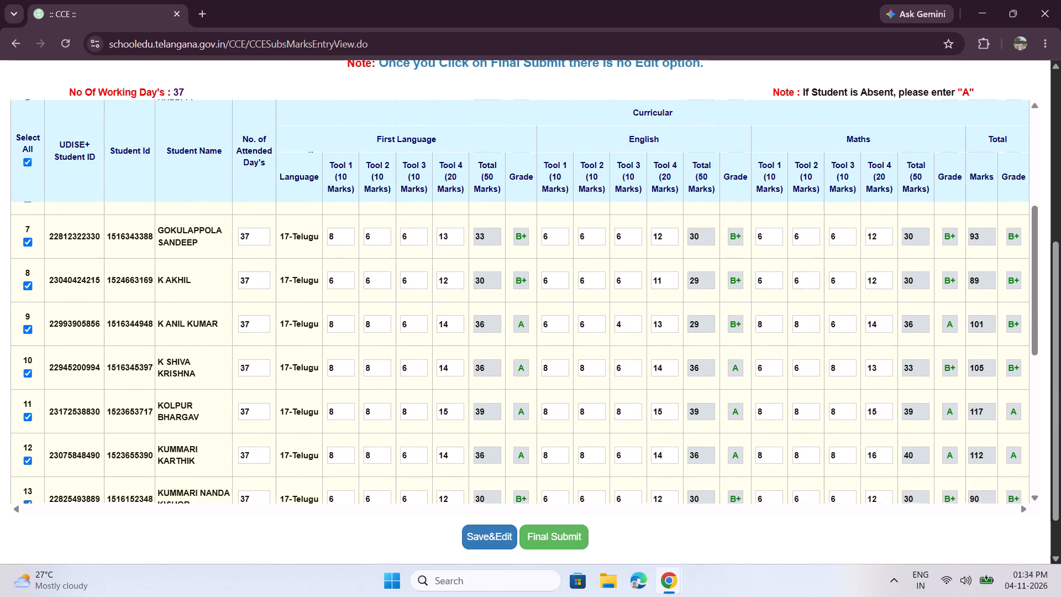
{"action": "key", "text": "Down"}
{"action": "key", "text": "Down"}
{"action": "key", "text": "Down"}
{"action": "key", "text": "Down"}
{"action": "key", "text": "Down"}
{"action": "key", "text": "Down"}
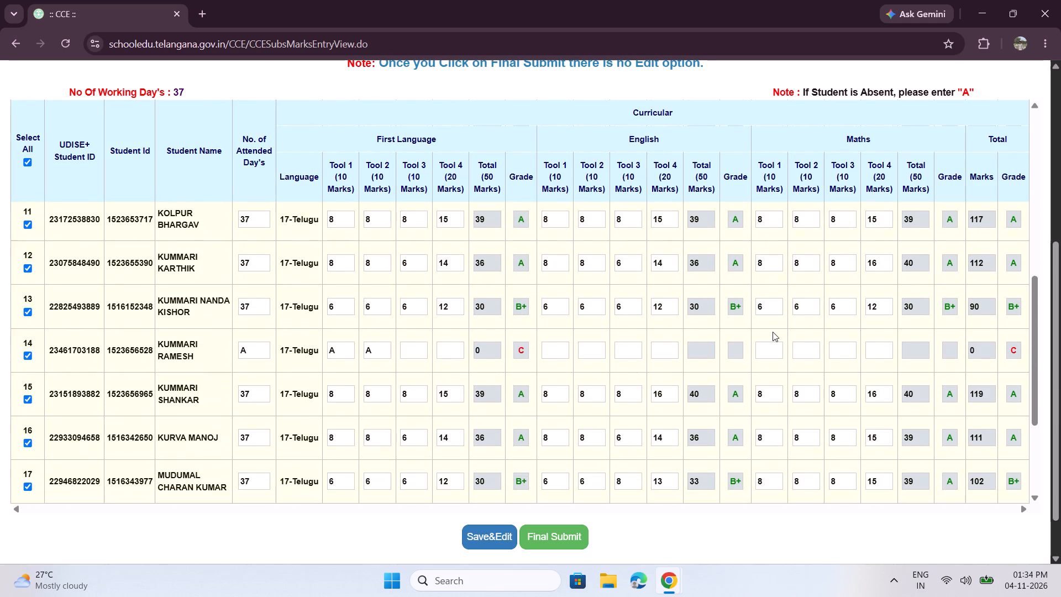
{"action": "left_click", "coordinate": [557, 340]}
{"action": "left_click", "coordinate": [553, 352]}
{"action": "key", "text": "a"}
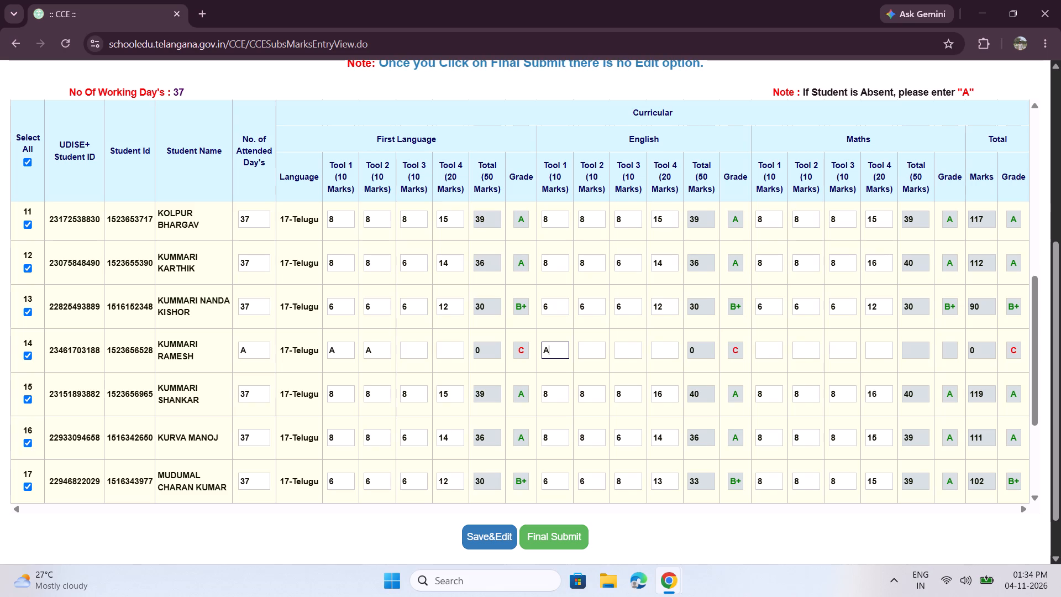
{"action": "left_click", "coordinate": [779, 352]}
{"action": "key", "text": "a"}
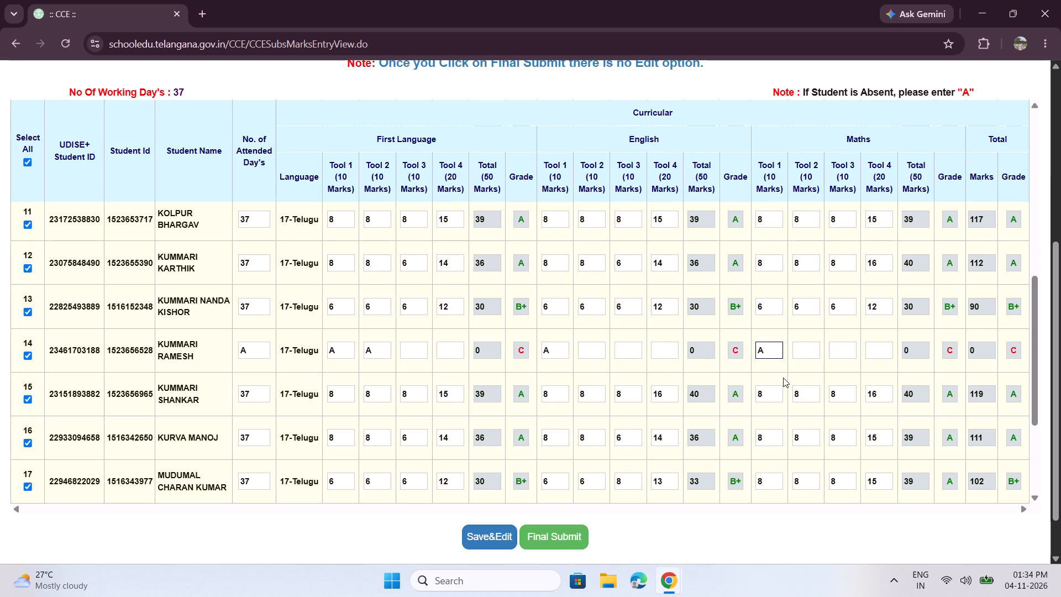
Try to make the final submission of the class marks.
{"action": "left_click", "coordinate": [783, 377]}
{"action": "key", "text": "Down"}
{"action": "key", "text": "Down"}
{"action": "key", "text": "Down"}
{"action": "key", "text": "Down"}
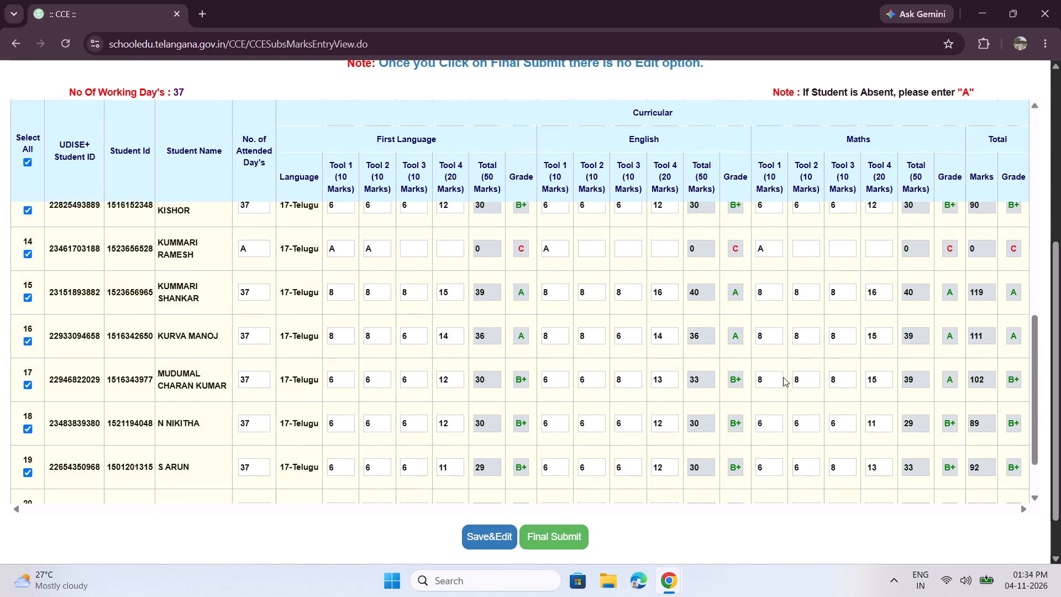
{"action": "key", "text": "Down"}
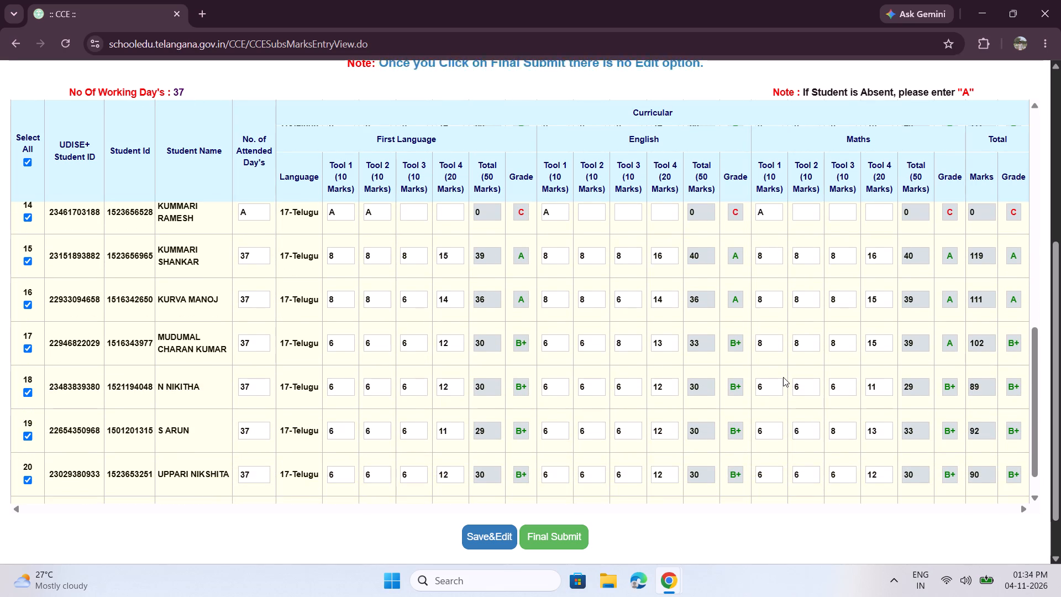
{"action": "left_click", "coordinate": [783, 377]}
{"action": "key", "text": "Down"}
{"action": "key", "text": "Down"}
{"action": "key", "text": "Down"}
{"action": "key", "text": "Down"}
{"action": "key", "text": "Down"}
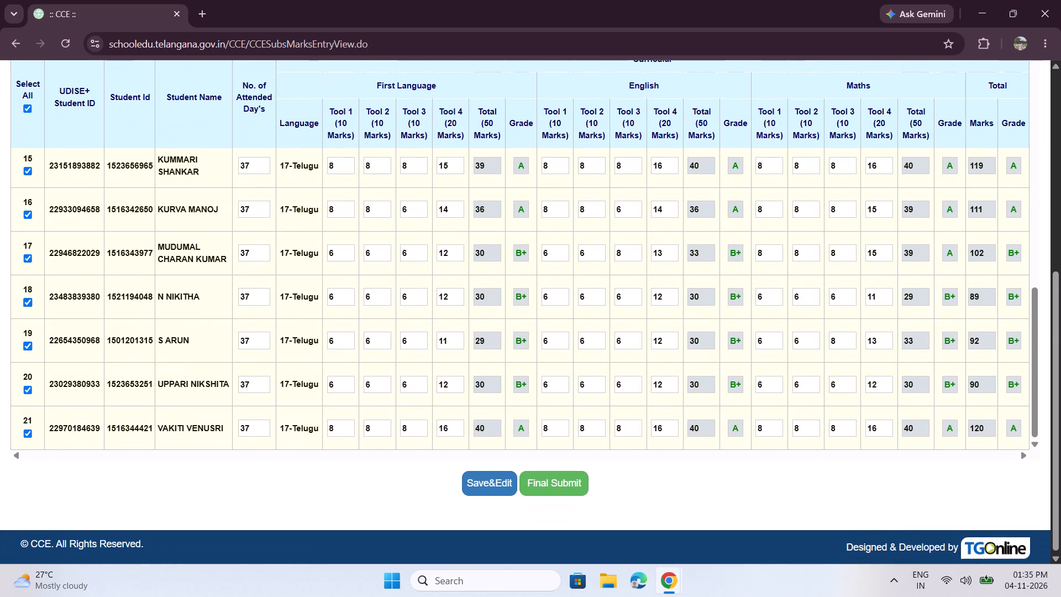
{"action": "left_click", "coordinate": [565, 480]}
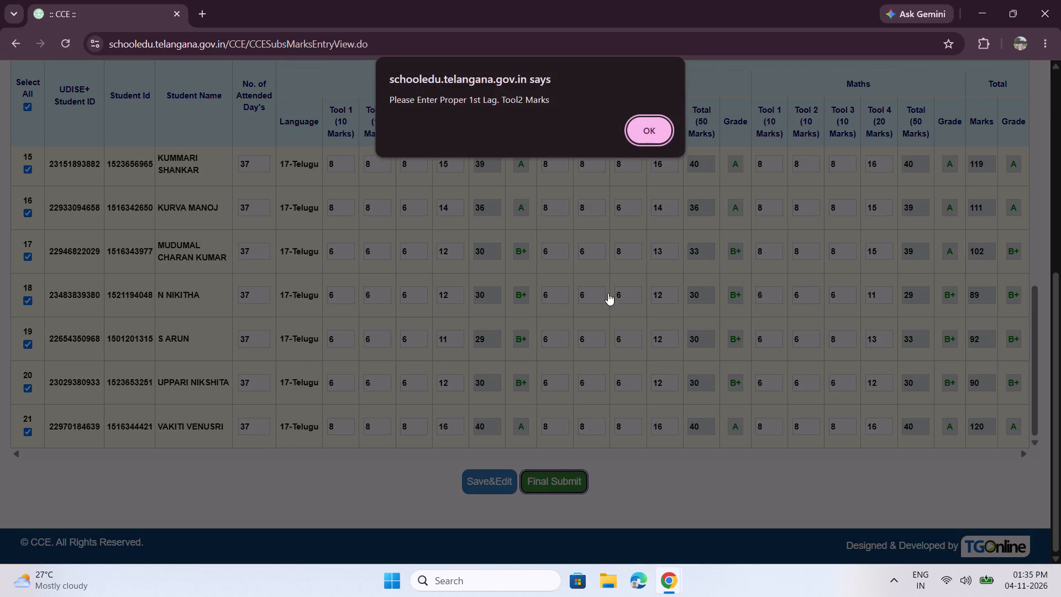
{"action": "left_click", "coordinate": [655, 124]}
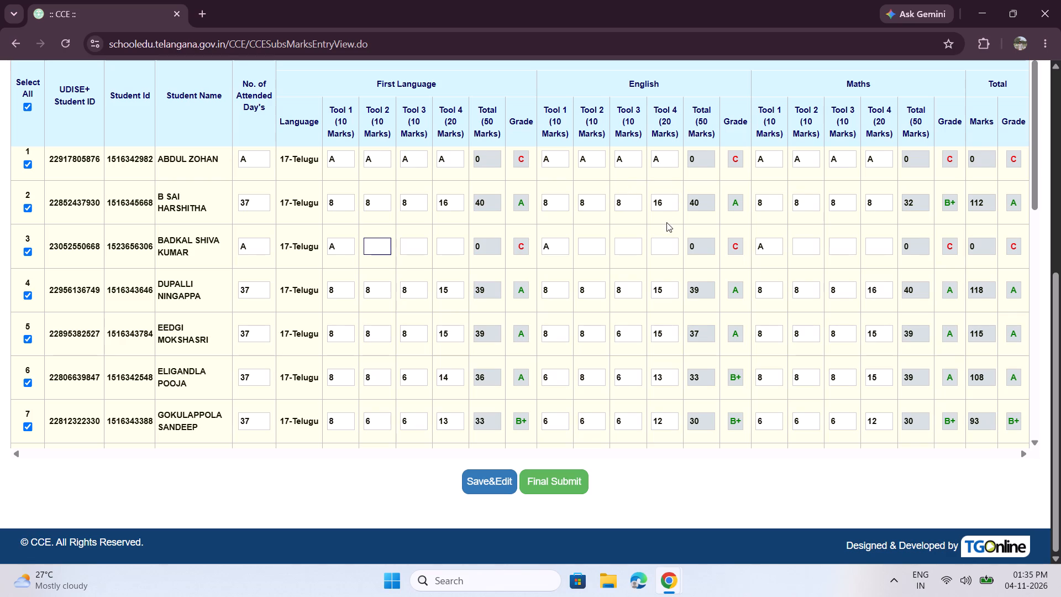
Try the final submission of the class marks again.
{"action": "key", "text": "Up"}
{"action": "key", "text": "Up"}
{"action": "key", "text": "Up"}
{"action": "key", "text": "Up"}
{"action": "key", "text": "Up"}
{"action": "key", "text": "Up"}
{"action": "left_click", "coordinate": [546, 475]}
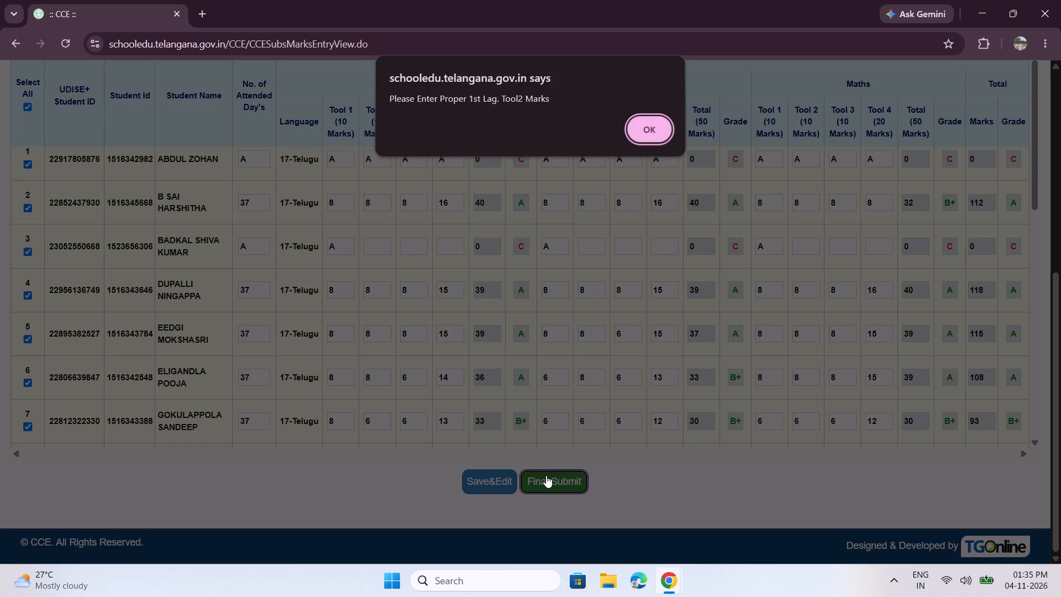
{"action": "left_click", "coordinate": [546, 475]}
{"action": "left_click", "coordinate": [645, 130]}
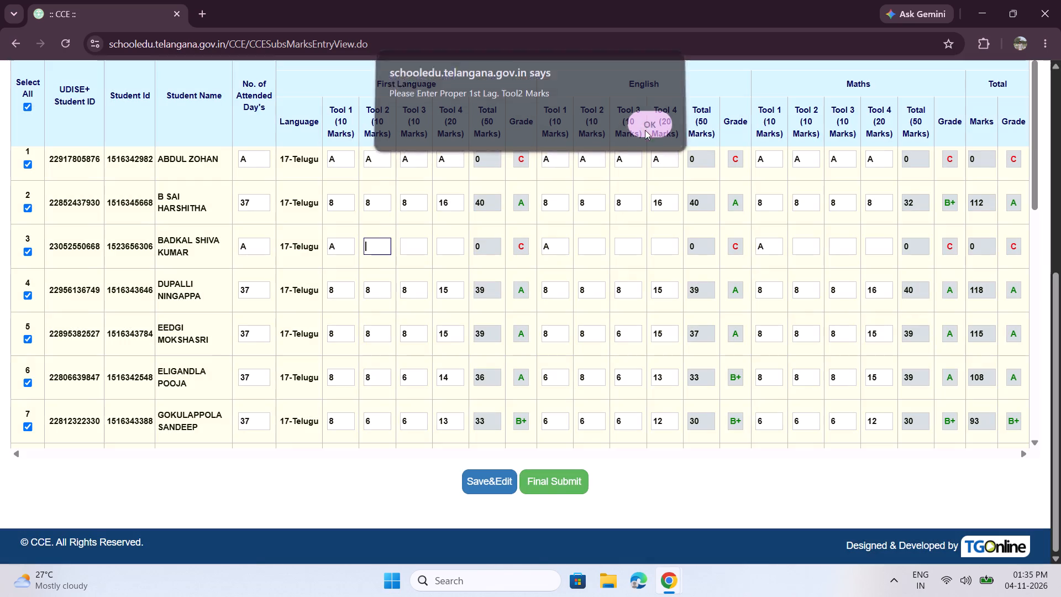
Review the student table from the first to the last row for mark fields that are still blank.
{"action": "key", "text": "Up"}
{"action": "key", "text": "Up"}
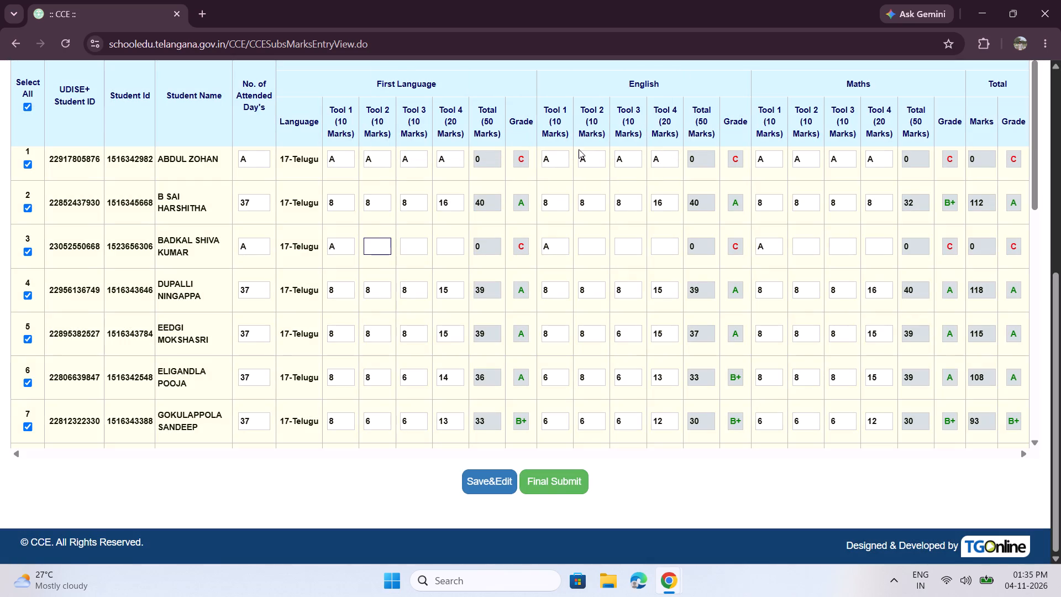
{"action": "left_click", "coordinate": [454, 226]}
{"action": "left_click", "coordinate": [454, 226]}
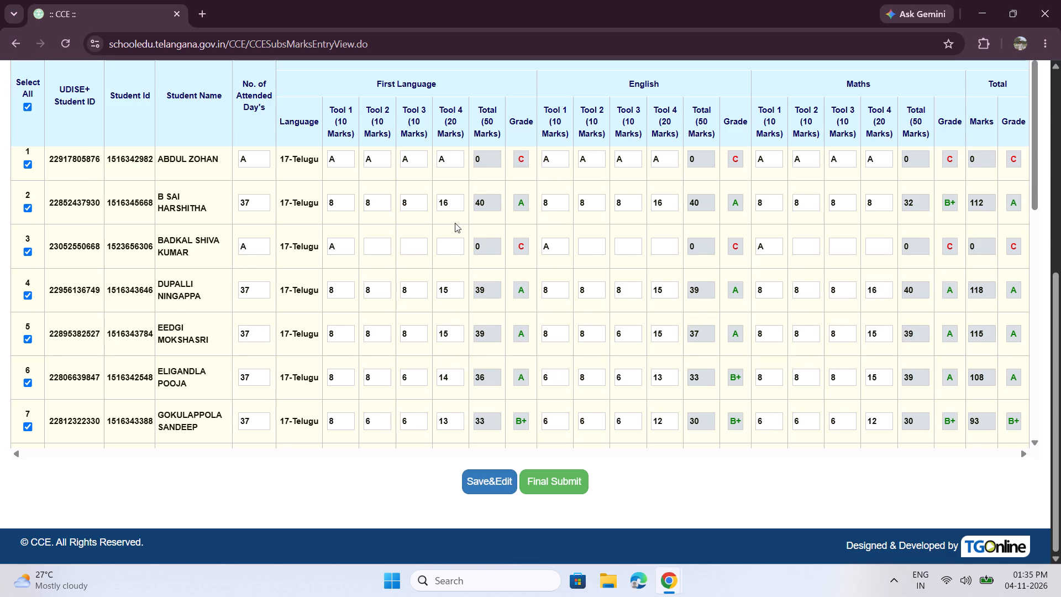
{"action": "double_click", "coordinate": [455, 223]}
{"action": "key", "text": "Up"}
{"action": "key", "text": "Up"}
{"action": "key", "text": "Up"}
{"action": "key", "text": "Up"}
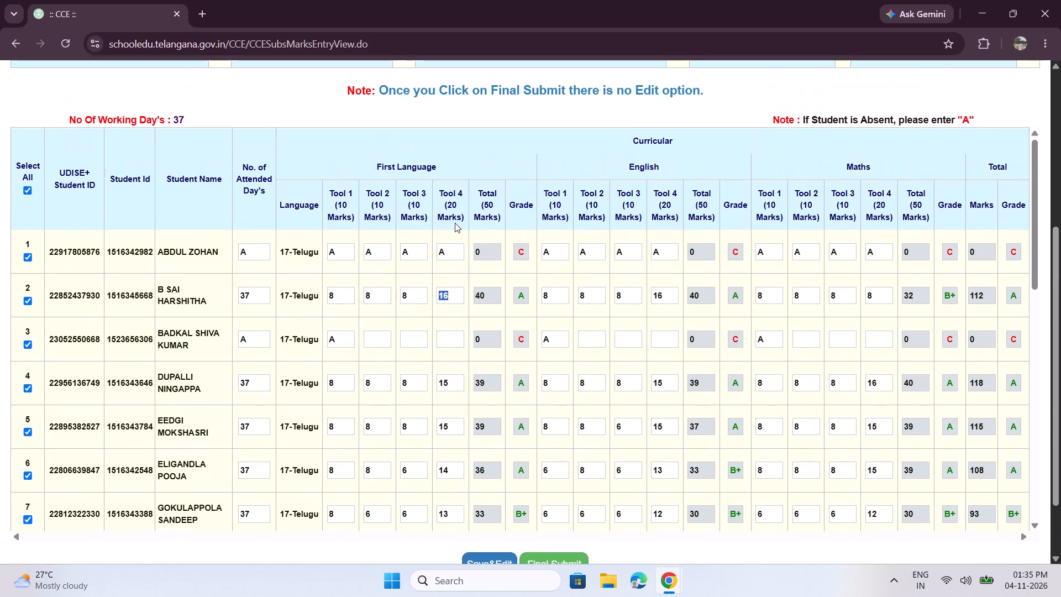
{"action": "key", "text": "Down"}
{"action": "key", "text": "Down"}
{"action": "key", "text": "Down"}
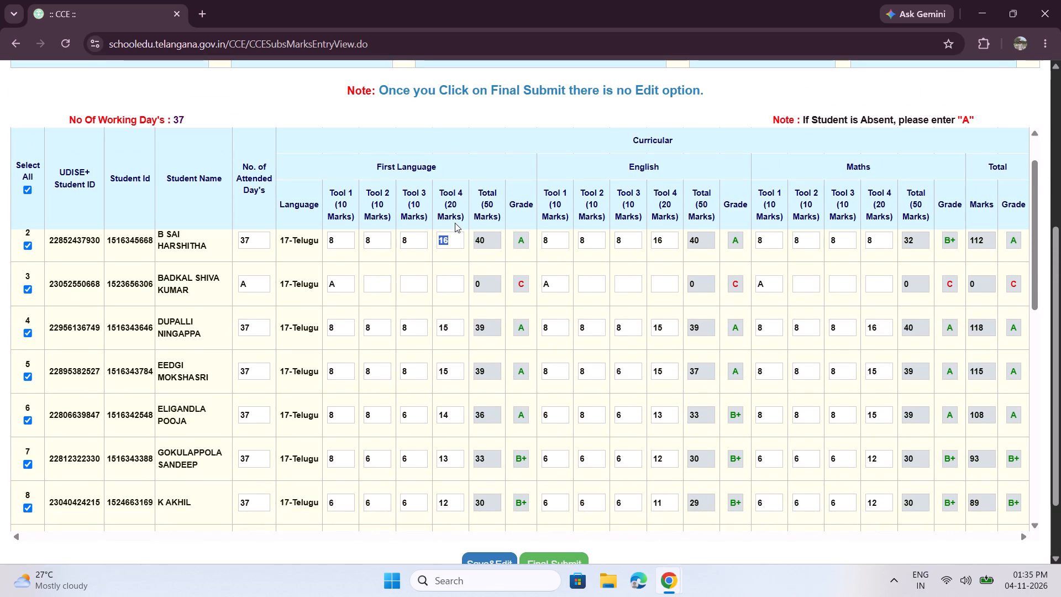
{"action": "key", "text": "Down"}
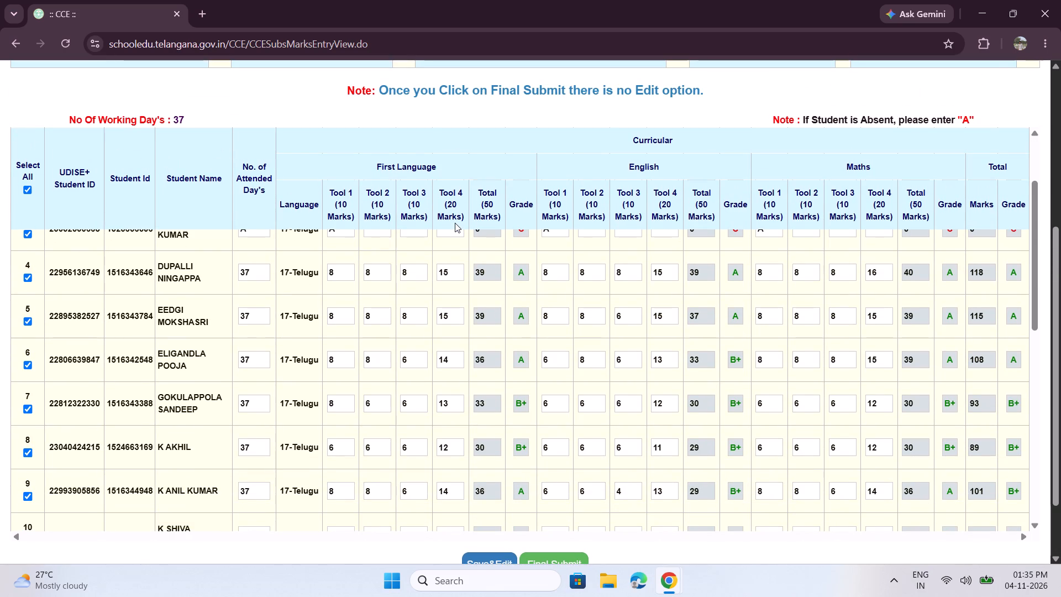
{"action": "key", "text": "Up"}
{"action": "key", "text": "Up"}
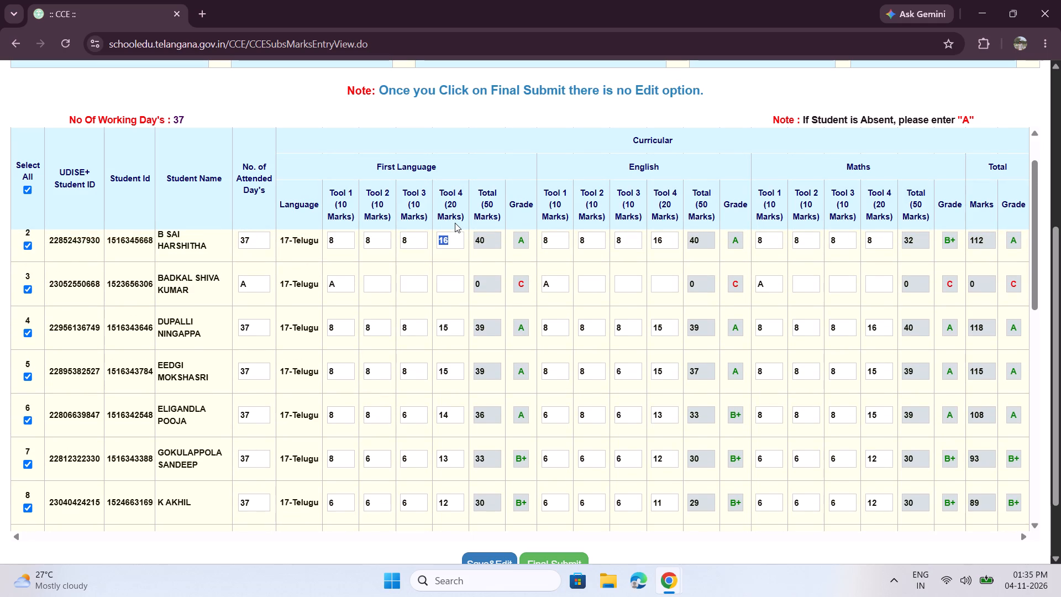
{"action": "key", "text": "Down"}
{"action": "key", "text": "Down"}
{"action": "key", "text": "Down"}
{"action": "key", "text": "Down"}
{"action": "key", "text": "Down"}
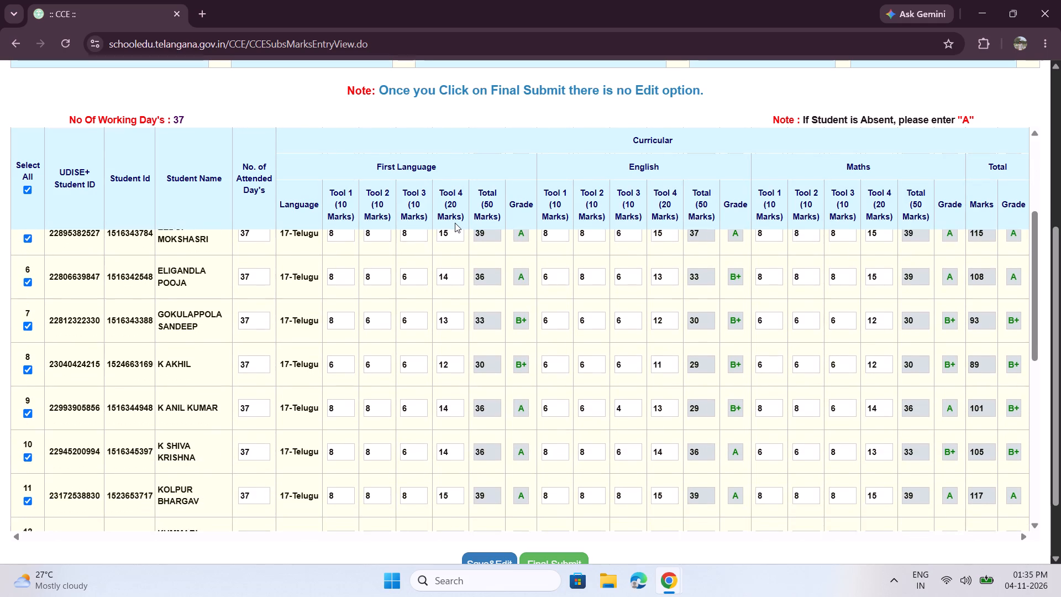
{"action": "key", "text": "Down"}
{"action": "key", "text": "Down"}
{"action": "key", "text": "Down"}
{"action": "key", "text": "Down"}
{"action": "key", "text": "Down"}
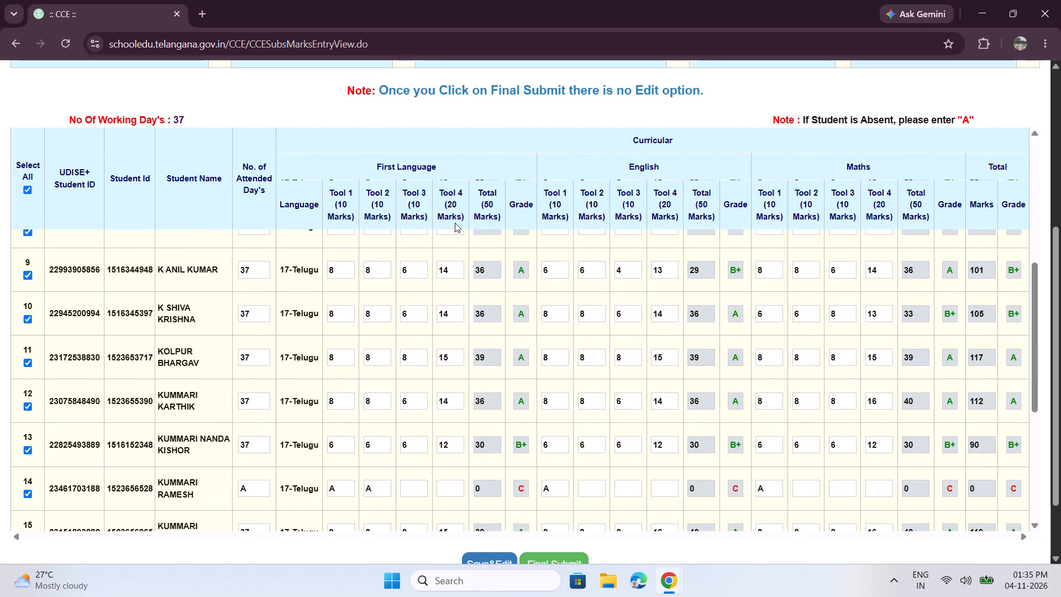
{"action": "key", "text": "Down"}
{"action": "key", "text": "Down"}
{"action": "key", "text": "Down"}
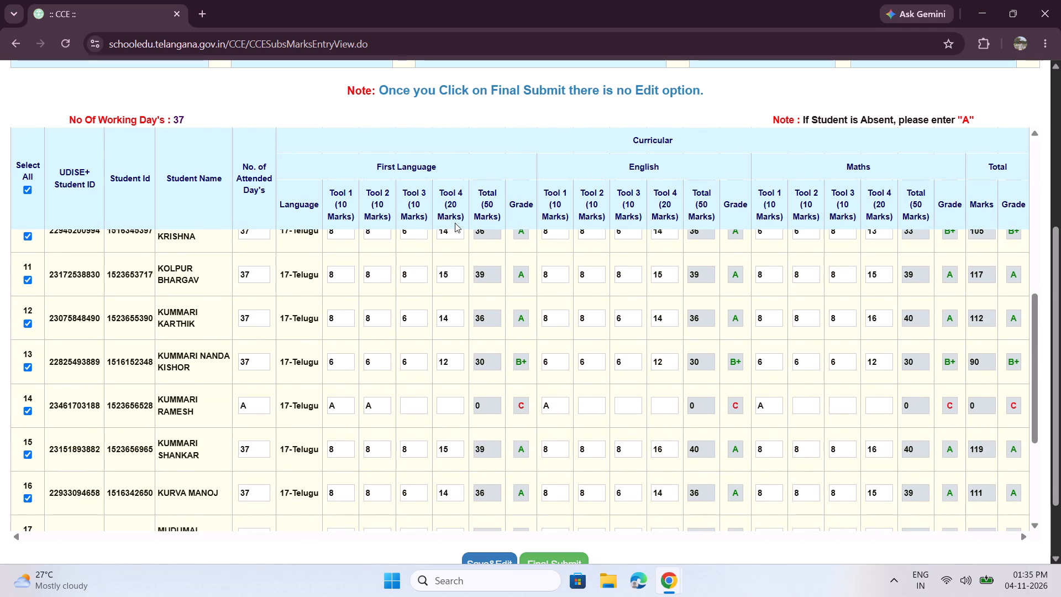
{"action": "key", "text": "Down"}
{"action": "key", "text": "Down"}
{"action": "key", "text": "Down"}
{"action": "key", "text": "Down"}
{"action": "key", "text": "Down"}
{"action": "key", "text": "Down"}
{"action": "key", "text": "Down"}
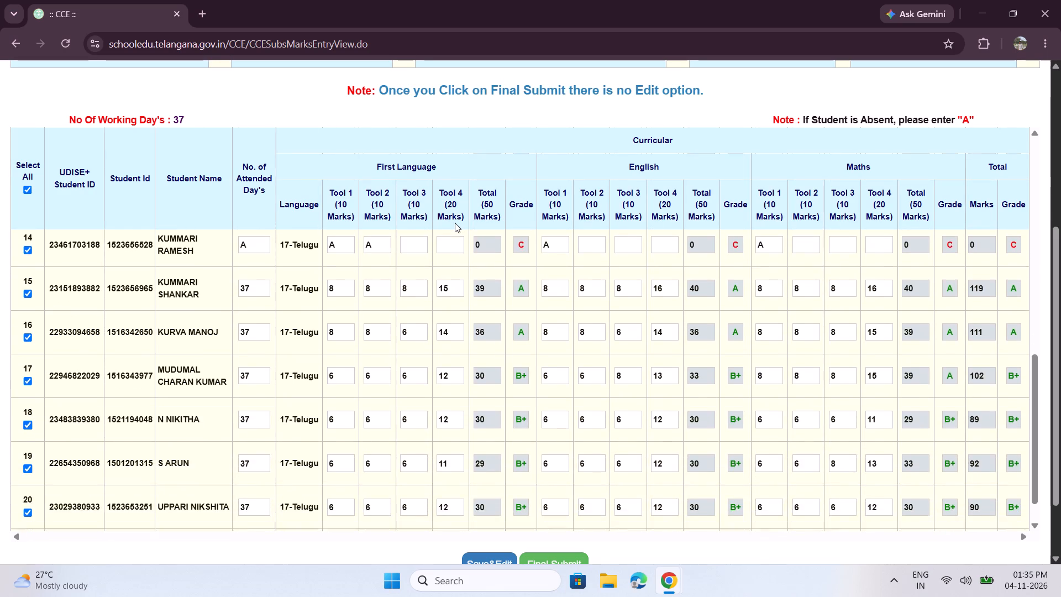
{"action": "key", "text": "Down"}
{"action": "key", "text": "Down"}
{"action": "key", "text": "Down"}
{"action": "key", "text": "Down"}
{"action": "key", "text": "Down"}
Enter A for absent in the fourteenth student's First Language Tool 3 and Tool 4 marks.
{"action": "key", "text": "Up"}
{"action": "key", "text": "Up"}
{"action": "key", "text": "Up"}
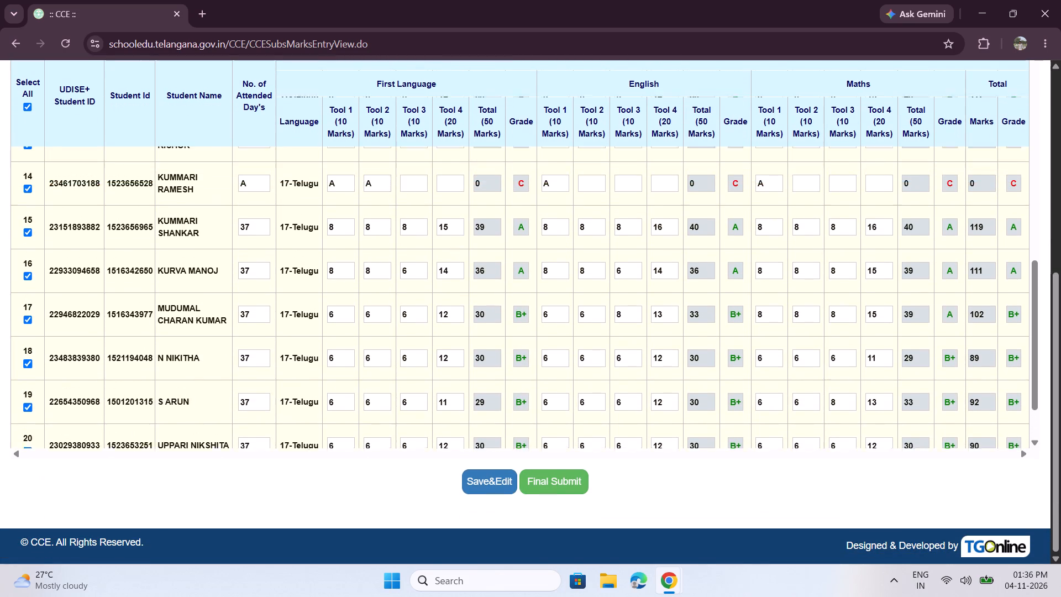
{"action": "key", "text": "Up"}
{"action": "key", "text": "Up"}
{"action": "key", "text": "Up"}
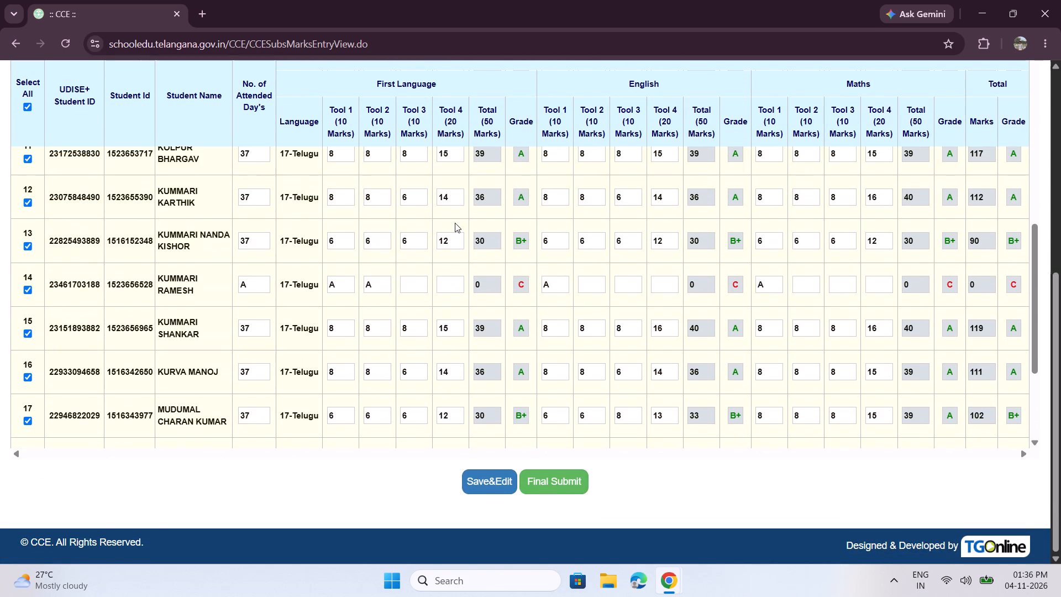
{"action": "left_click", "coordinate": [407, 286]}
{"action": "key", "text": "a"}
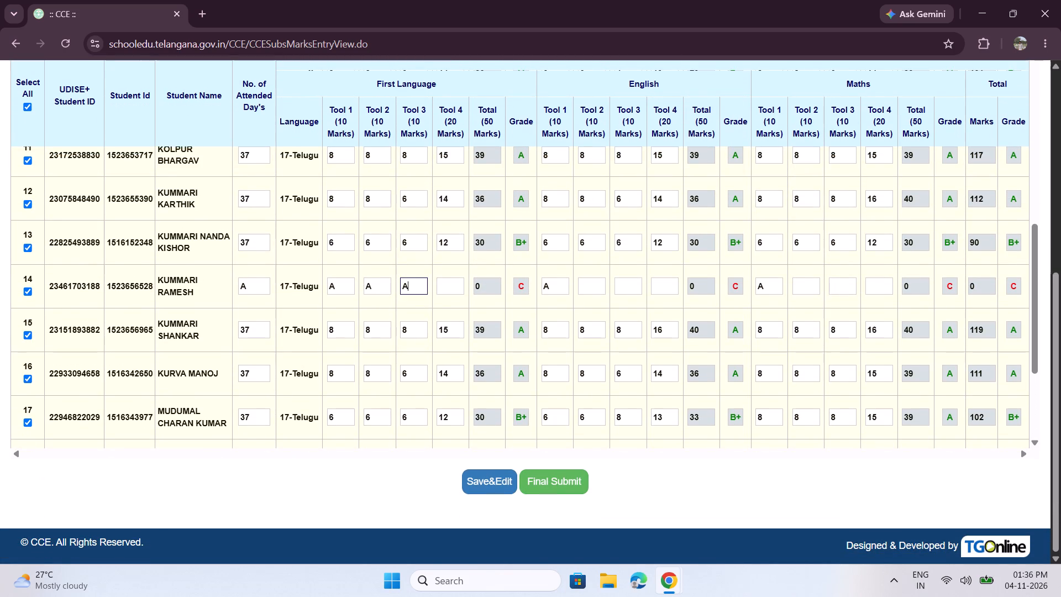
{"action": "left_click", "coordinate": [449, 286]}
{"action": "key", "text": "a"}
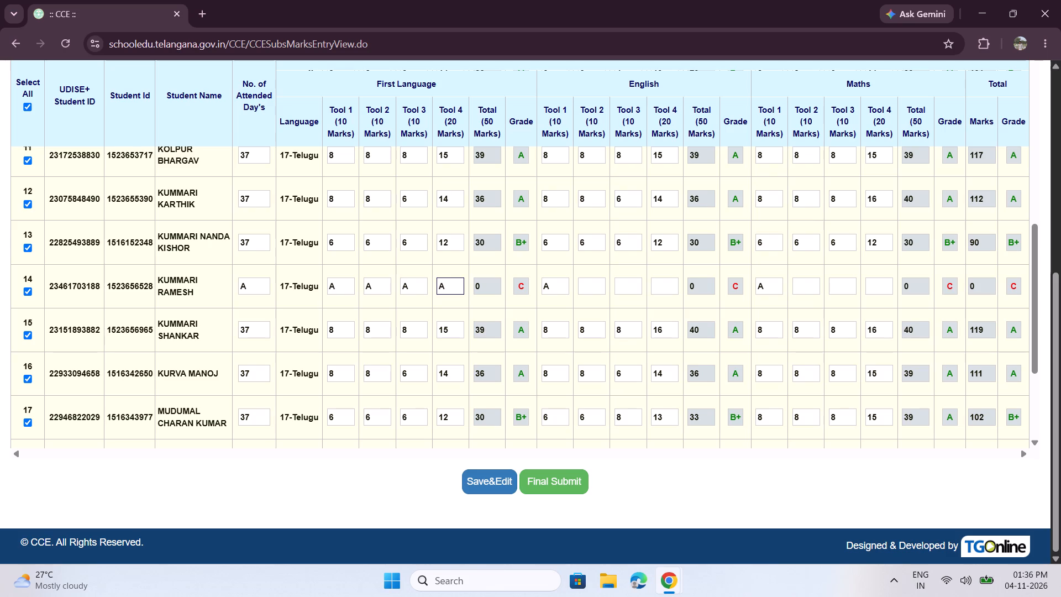
Enter A for absent in the third student's First Language Tool 2, Tool 3 and Tool 4 marks.
{"action": "left_click", "coordinate": [464, 180]}
{"action": "key", "text": "Up"}
{"action": "key", "text": "Up"}
{"action": "key", "text": "Up"}
{"action": "key", "text": "Up"}
{"action": "key", "text": "Up"}
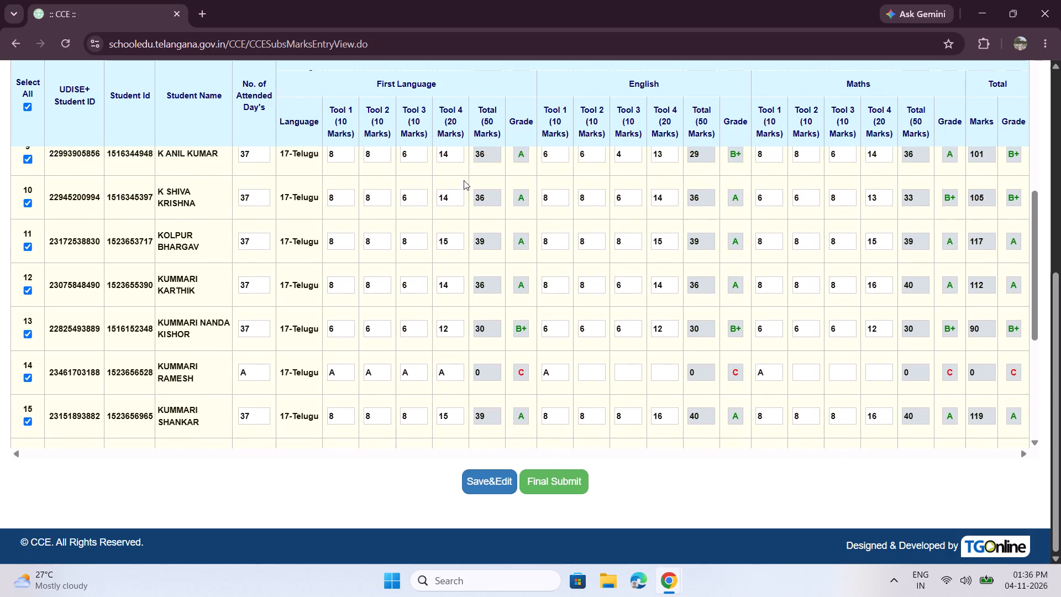
{"action": "key", "text": "Up"}
{"action": "key", "text": "Up"}
{"action": "key", "text": "Up"}
{"action": "key", "text": "Up"}
{"action": "key", "text": "Up"}
{"action": "key", "text": "Up"}
{"action": "key", "text": "Up"}
{"action": "key", "text": "Up"}
{"action": "key", "text": "Up"}
{"action": "key", "text": "Up"}
{"action": "key", "text": "Up"}
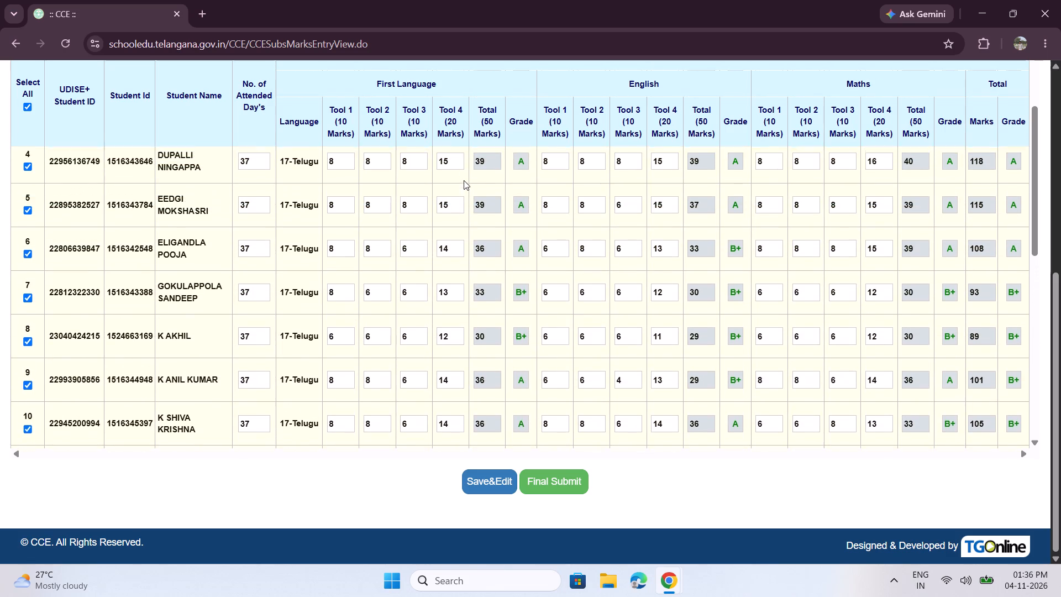
{"action": "key", "text": "Up"}
{"action": "key", "text": "Up"}
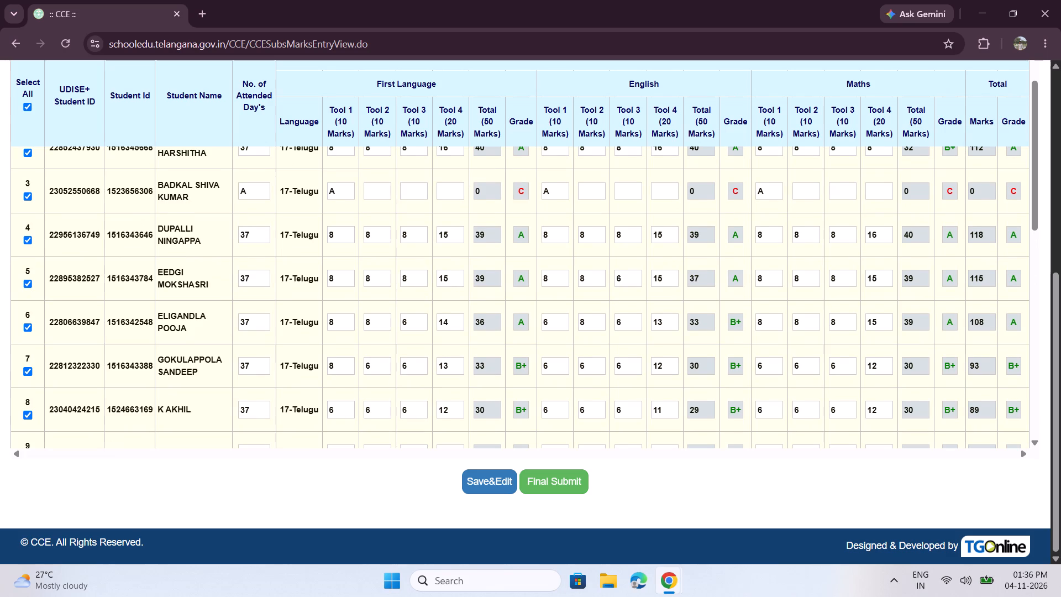
{"action": "left_click", "coordinate": [371, 190]}
{"action": "key", "text": "a"}
{"action": "left_click", "coordinate": [406, 190]}
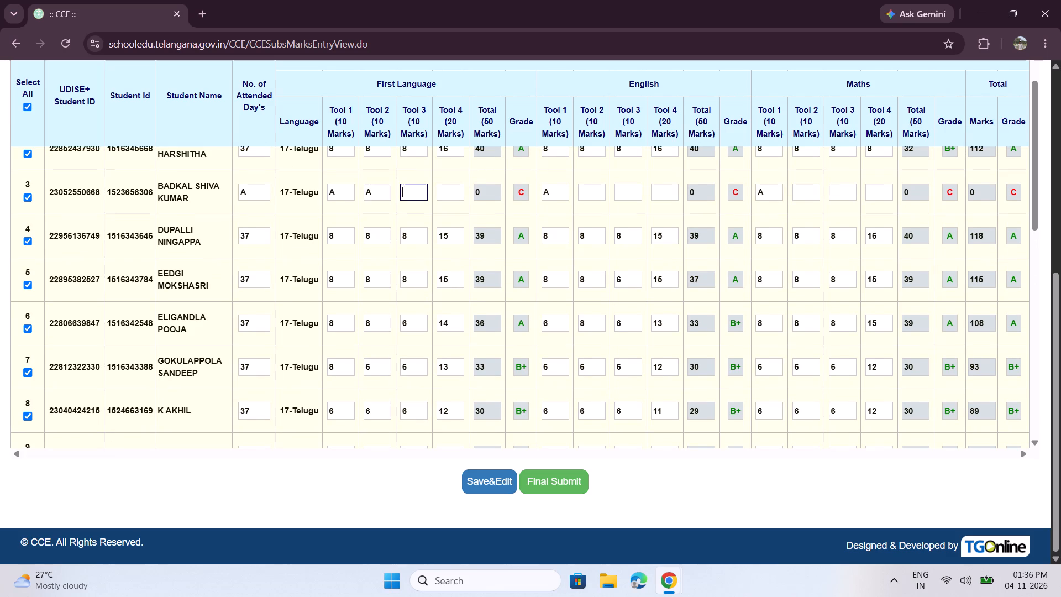
{"action": "key", "text": "a"}
{"action": "left_click", "coordinate": [456, 192]}
{"action": "key", "text": "a"}
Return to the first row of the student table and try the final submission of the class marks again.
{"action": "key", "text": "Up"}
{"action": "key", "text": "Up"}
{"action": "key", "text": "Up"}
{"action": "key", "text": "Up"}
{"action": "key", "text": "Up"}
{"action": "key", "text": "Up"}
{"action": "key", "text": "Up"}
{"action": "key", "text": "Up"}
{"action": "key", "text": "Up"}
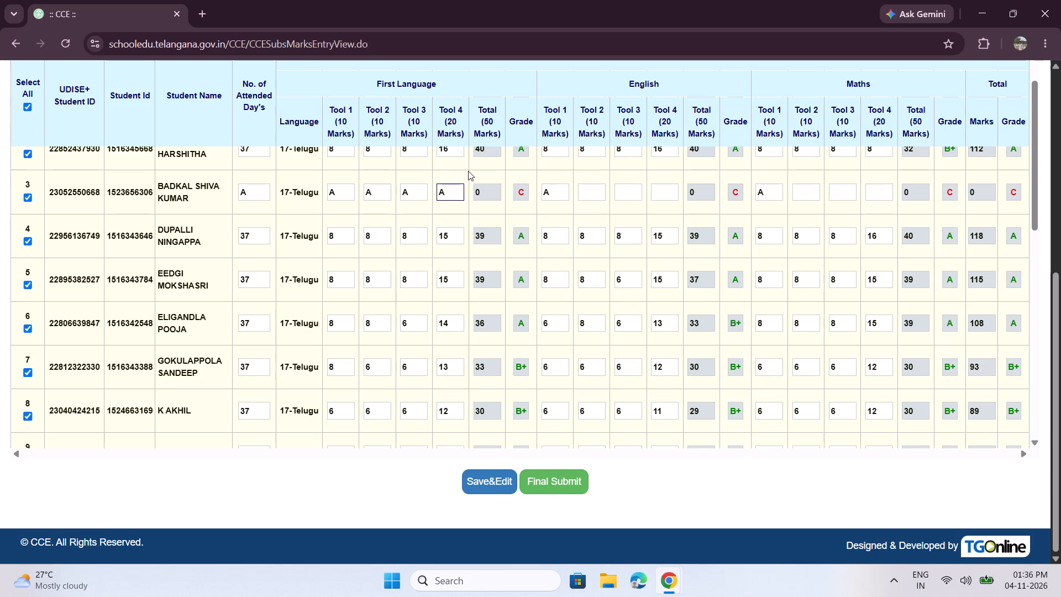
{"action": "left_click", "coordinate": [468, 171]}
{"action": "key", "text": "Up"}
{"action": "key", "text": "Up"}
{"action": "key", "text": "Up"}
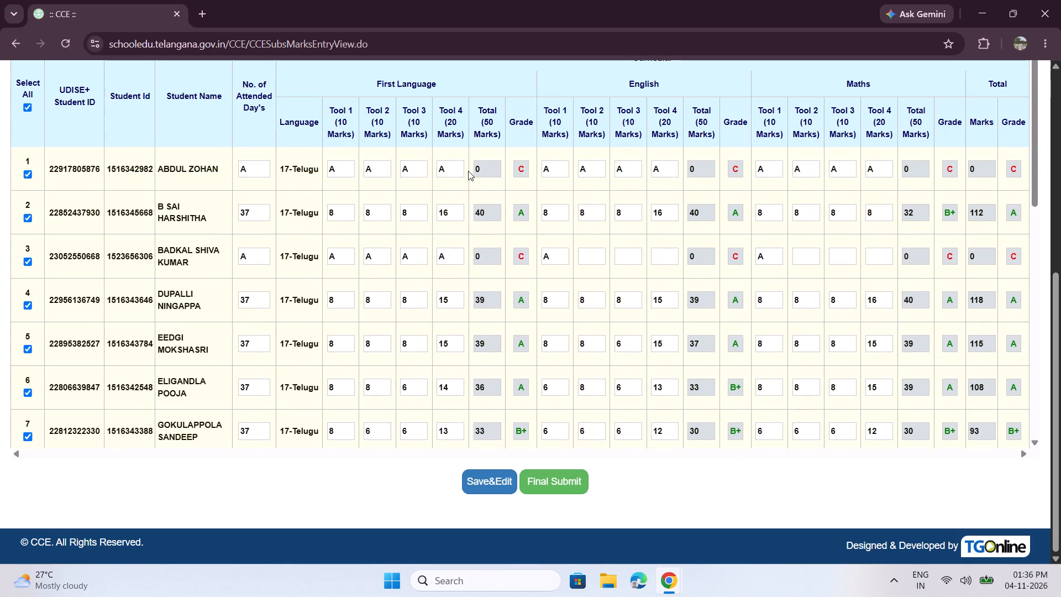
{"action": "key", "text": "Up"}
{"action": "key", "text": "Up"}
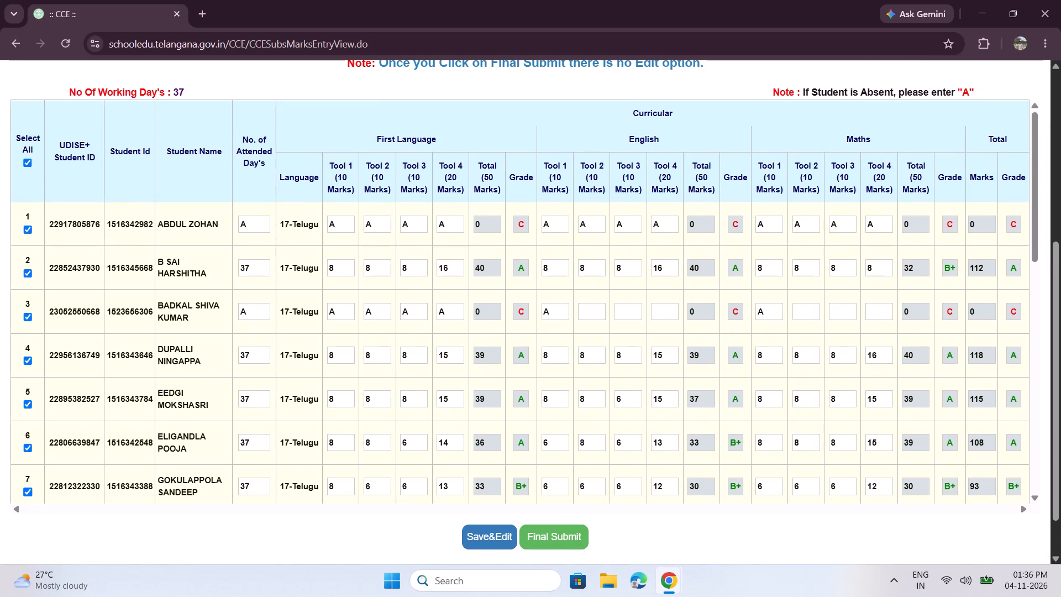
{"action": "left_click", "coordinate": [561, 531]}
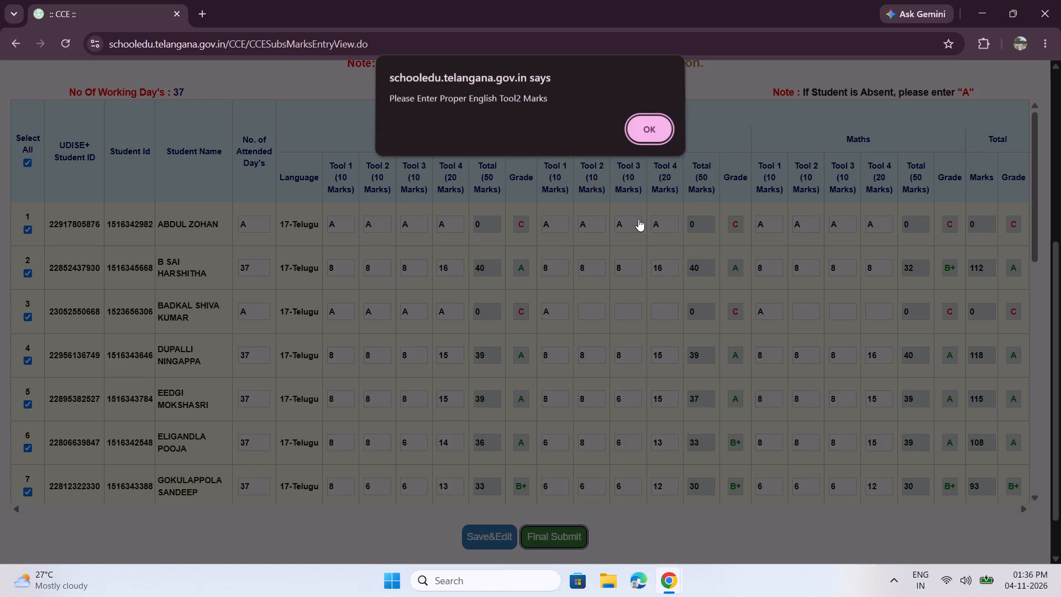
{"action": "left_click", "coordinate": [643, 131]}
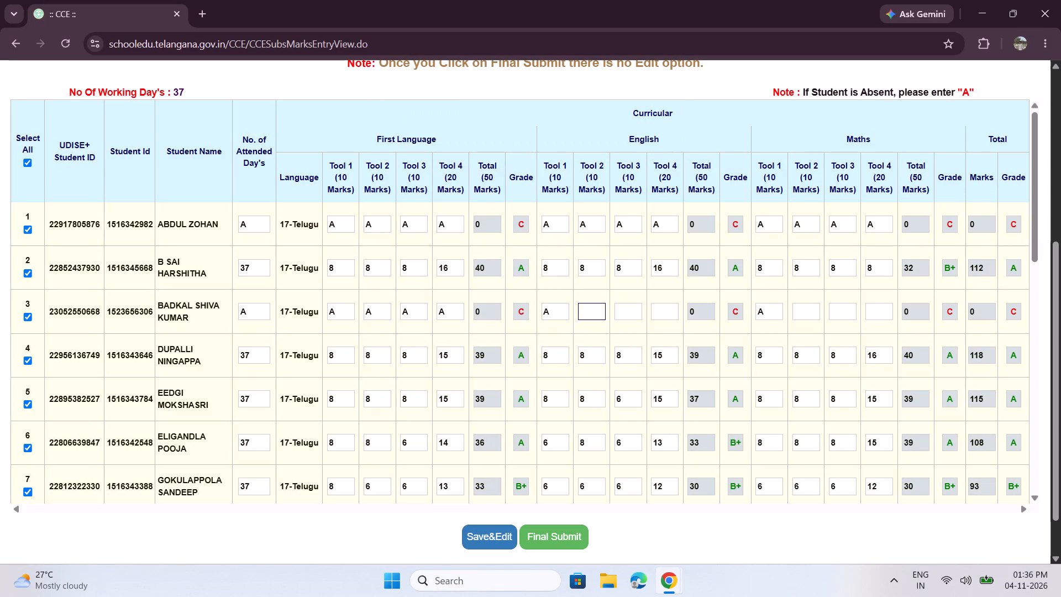
Enter A for absent in the third student's English and Maths Tool 2, Tool 3 and Tool 4 marks.
{"action": "left_click", "coordinate": [597, 311]}
{"action": "key", "text": "a"}
{"action": "left_click", "coordinate": [621, 311]}
{"action": "key", "text": "a"}
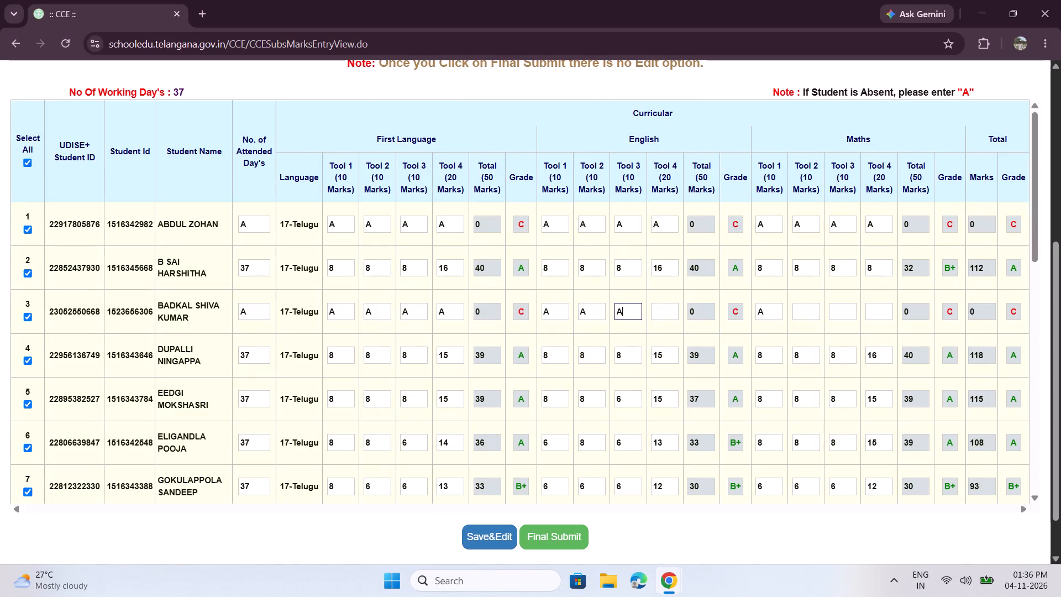
{"action": "left_click", "coordinate": [657, 307]}
{"action": "key", "text": "a"}
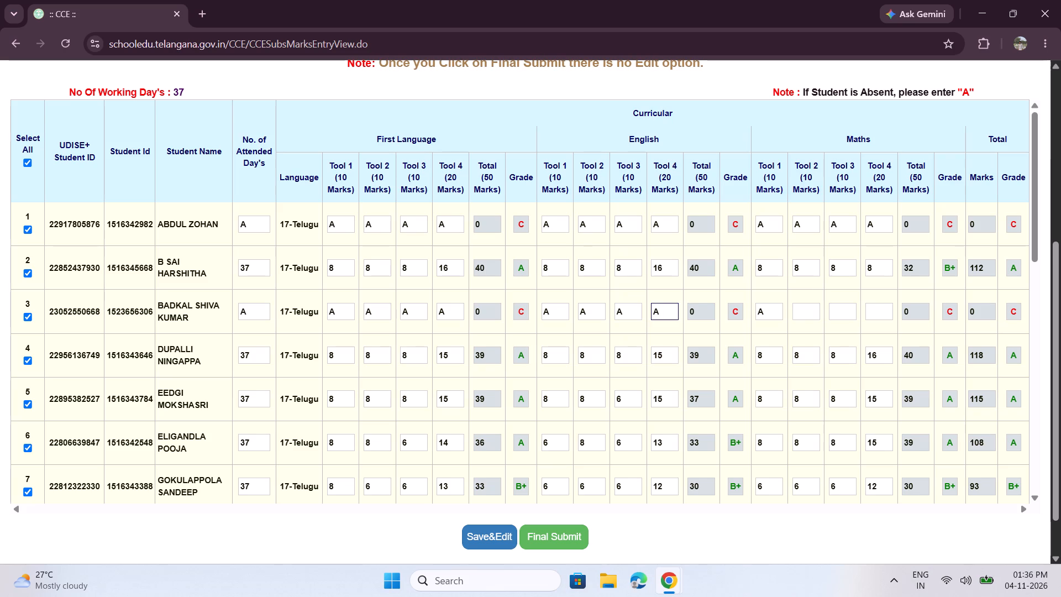
{"action": "left_click", "coordinate": [814, 311]}
{"action": "key", "text": "a"}
{"action": "left_click", "coordinate": [845, 311]}
{"action": "key", "text": "a"}
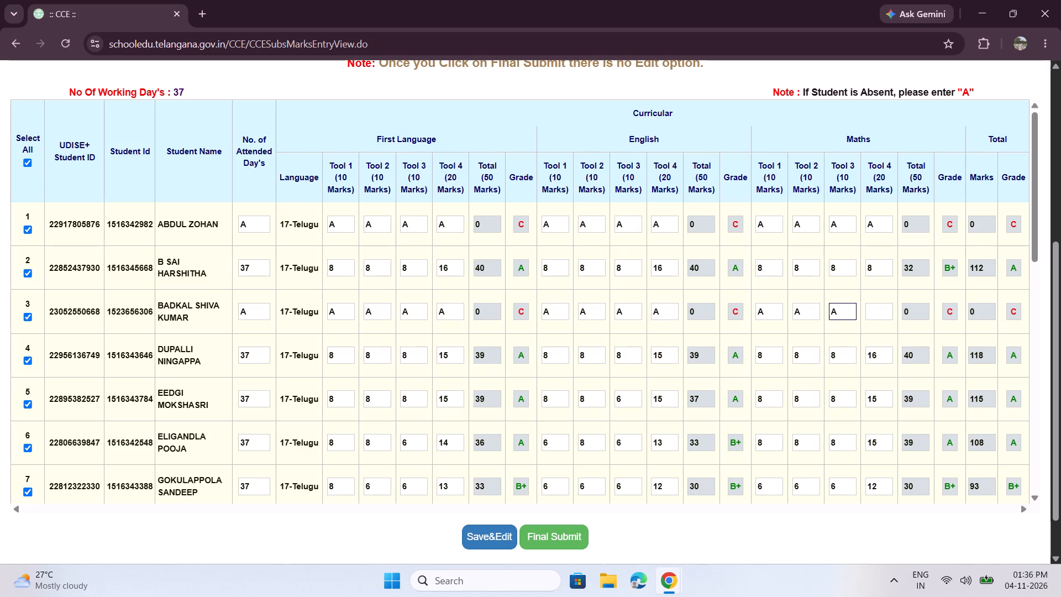
{"action": "left_click", "coordinate": [867, 311]}
{"action": "key", "text": "a"}
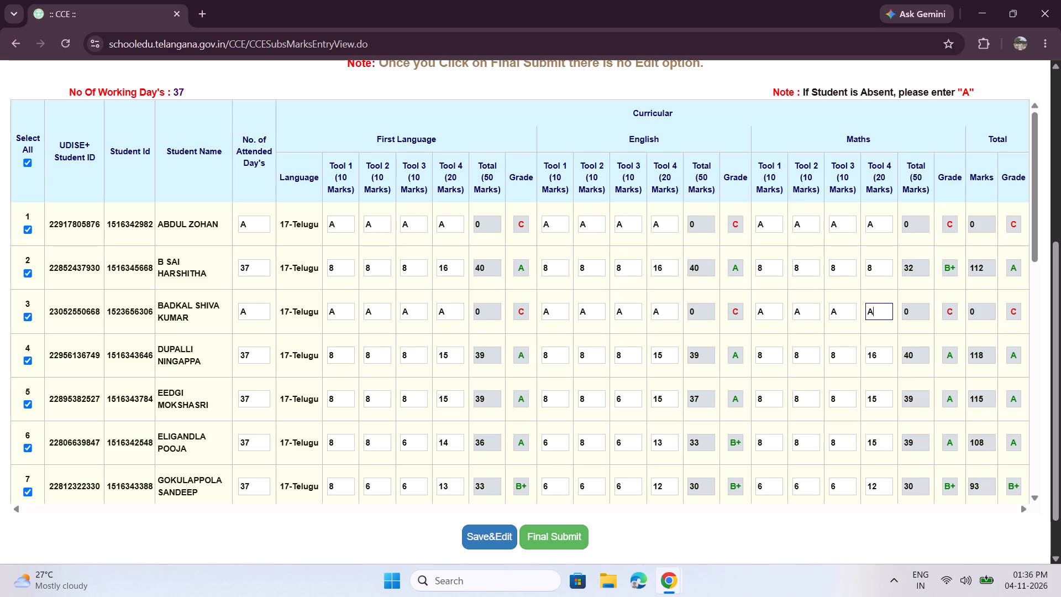
{"action": "left_click", "coordinate": [855, 312]}
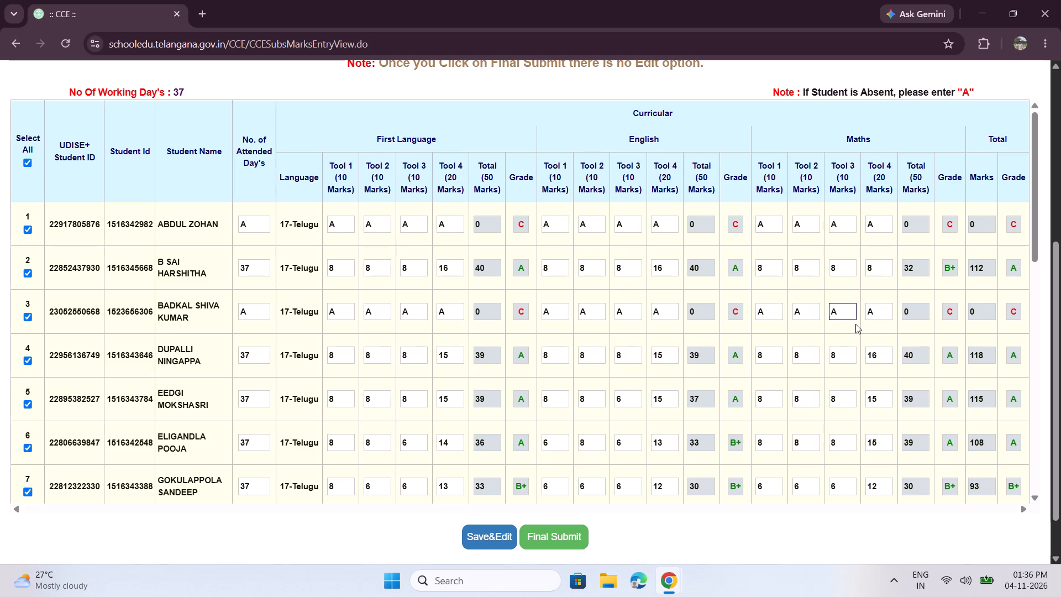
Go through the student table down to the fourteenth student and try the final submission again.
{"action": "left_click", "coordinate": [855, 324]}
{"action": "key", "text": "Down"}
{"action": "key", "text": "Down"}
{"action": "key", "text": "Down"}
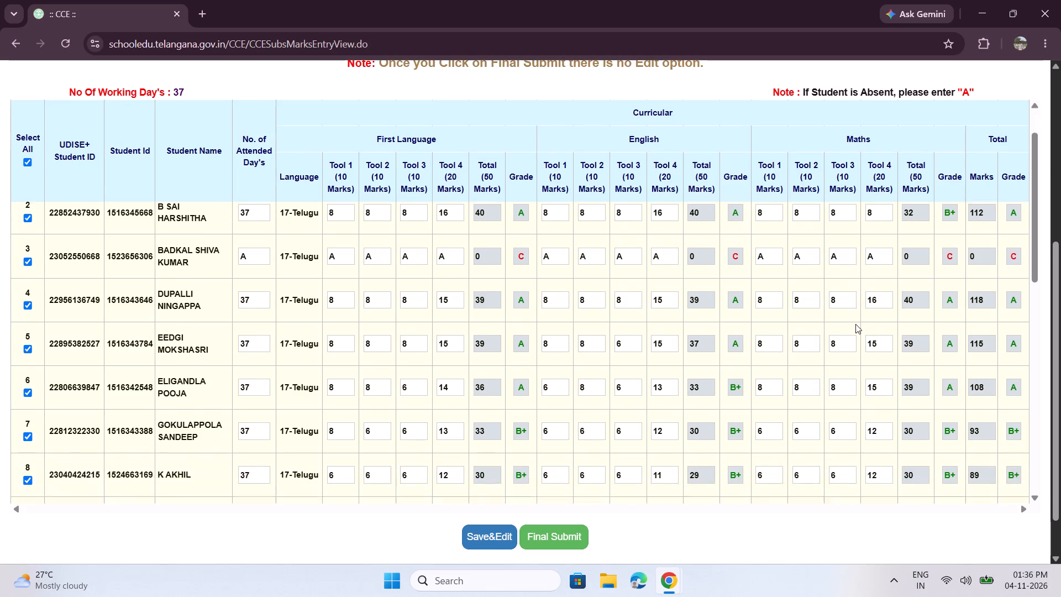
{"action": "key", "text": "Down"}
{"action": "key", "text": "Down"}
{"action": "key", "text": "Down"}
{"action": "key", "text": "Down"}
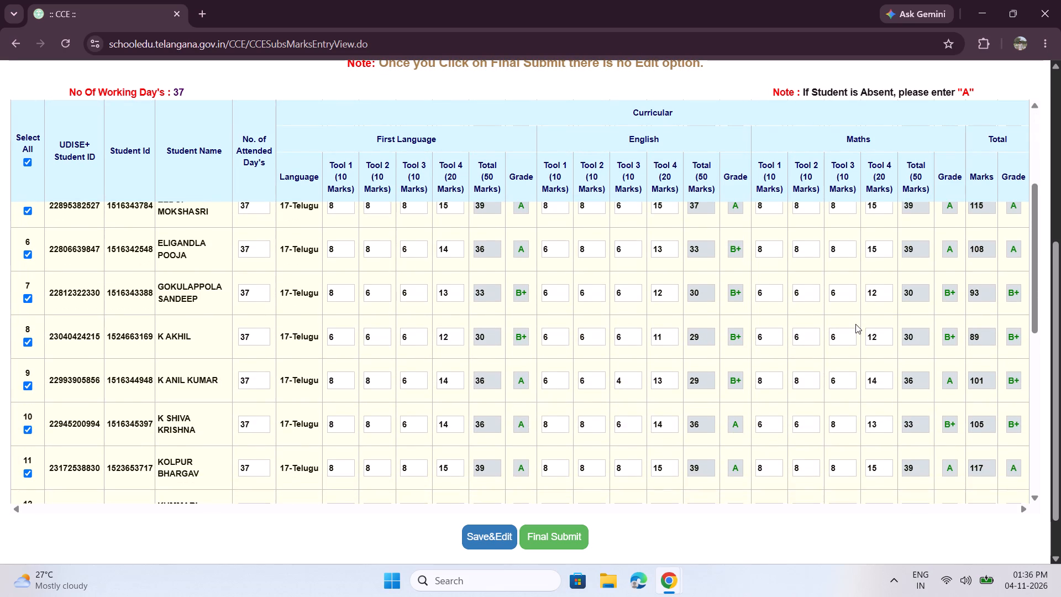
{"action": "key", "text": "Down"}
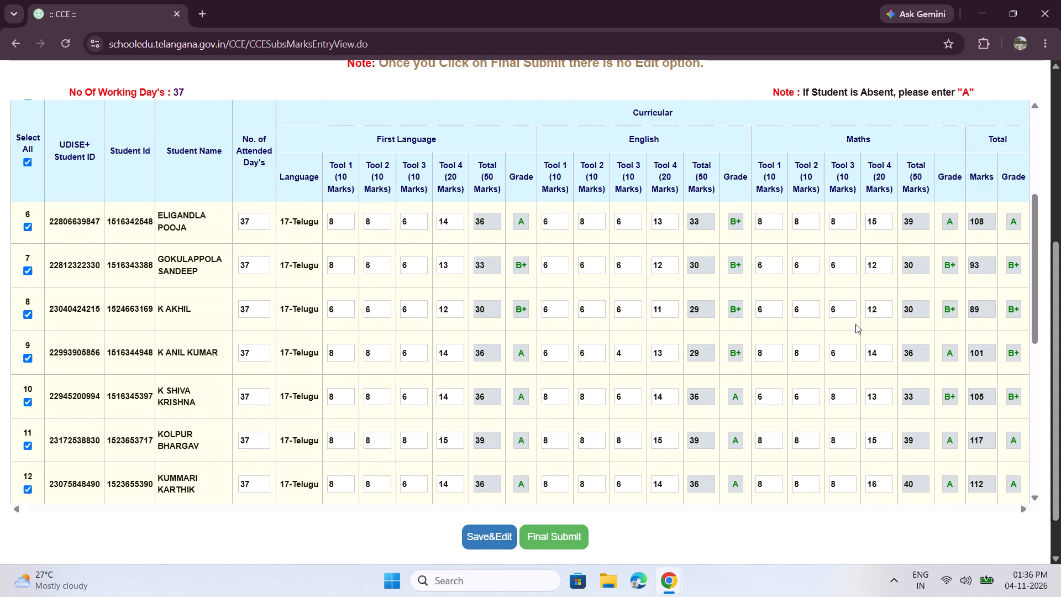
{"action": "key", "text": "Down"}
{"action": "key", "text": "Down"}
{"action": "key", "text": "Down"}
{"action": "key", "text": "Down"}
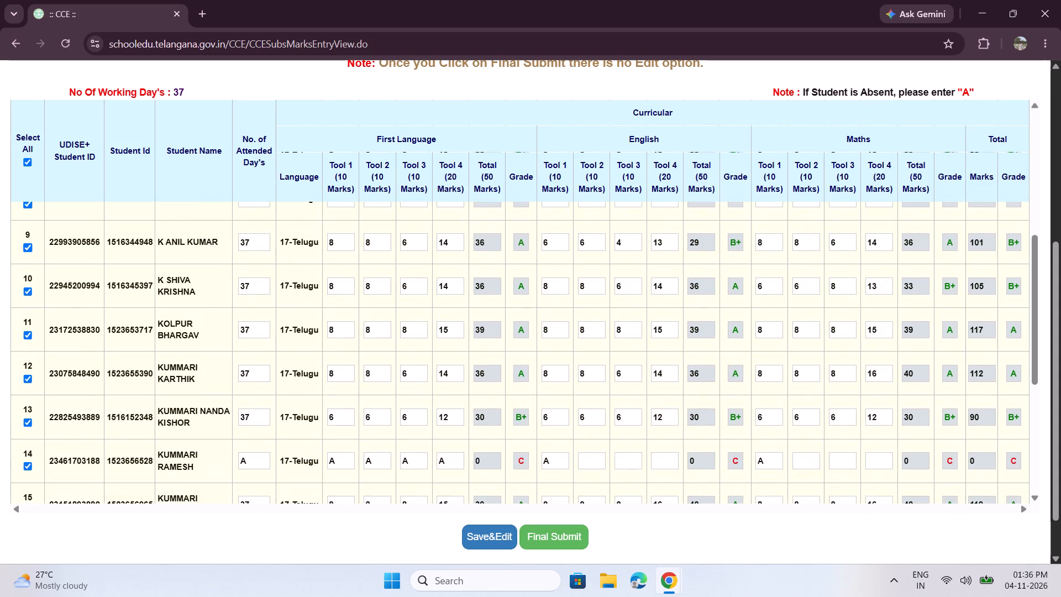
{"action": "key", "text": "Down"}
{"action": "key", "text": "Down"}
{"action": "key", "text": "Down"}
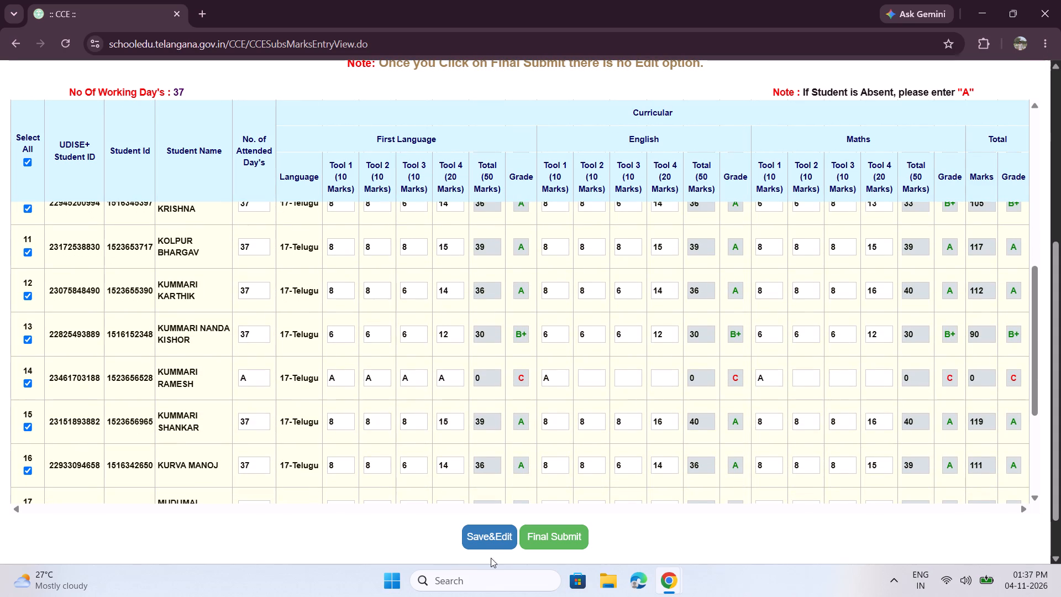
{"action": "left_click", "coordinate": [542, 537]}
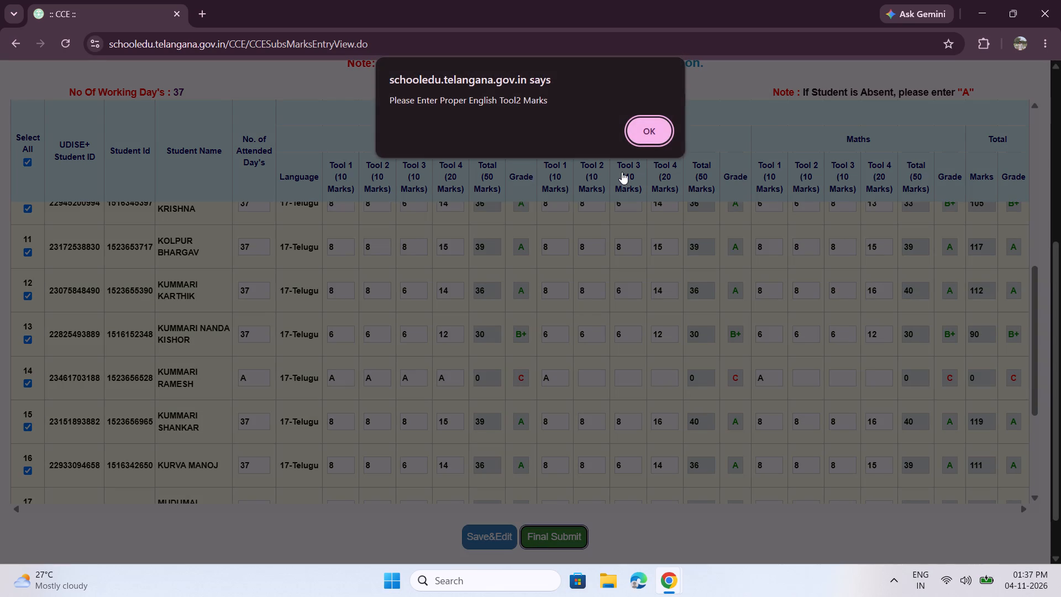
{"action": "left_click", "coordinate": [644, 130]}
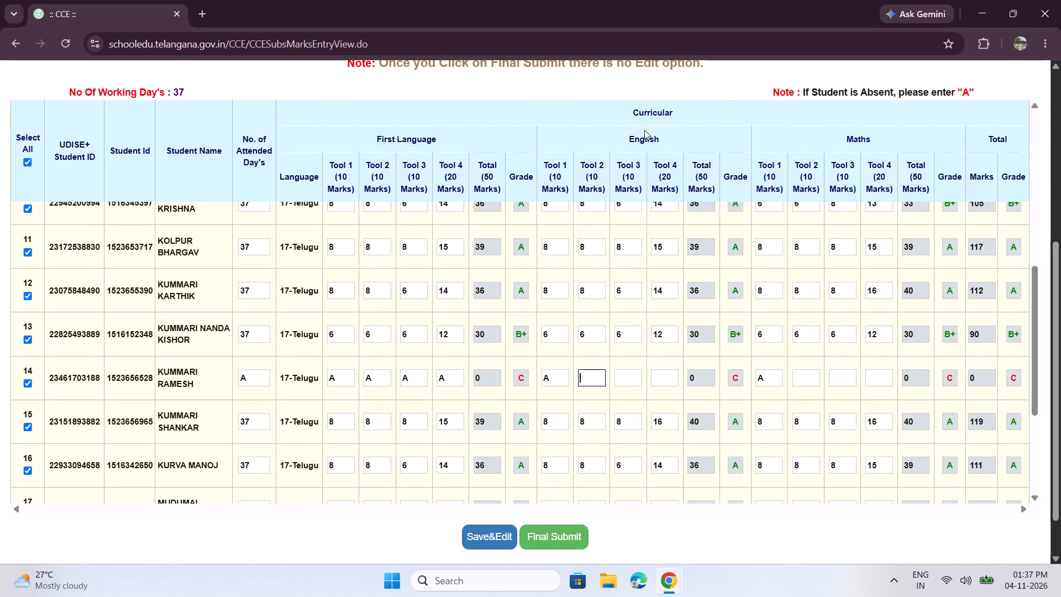
Enter A for absent in the fourteenth student's English Tool 2, Tool 3 and Tool 4 marks.
{"action": "left_click", "coordinate": [589, 379]}
{"action": "key", "text": "a"}
{"action": "left_click", "coordinate": [631, 381]}
{"action": "key", "text": "a"}
{"action": "left_click", "coordinate": [655, 382]}
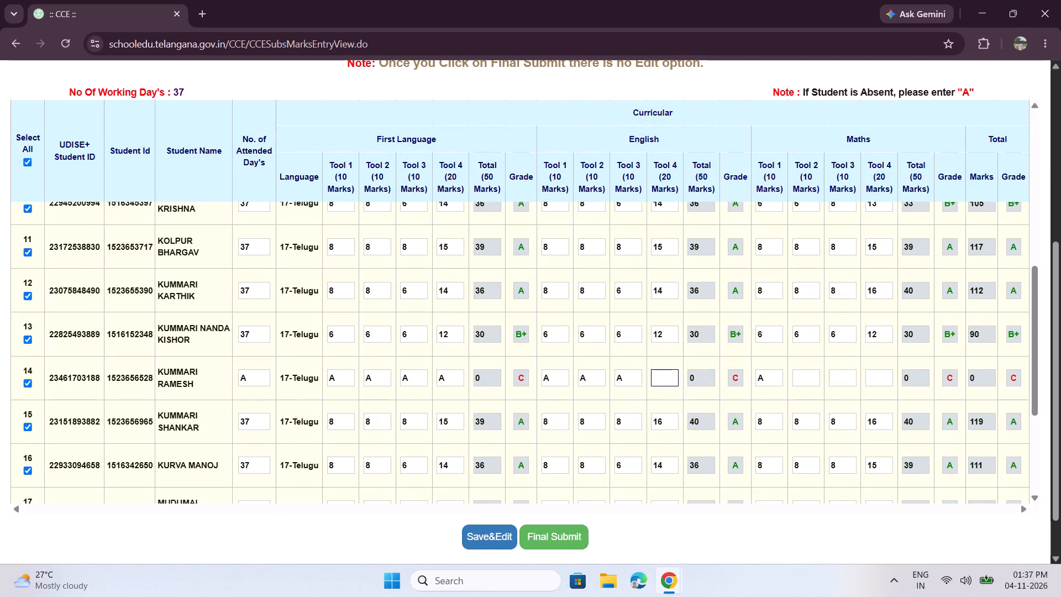
{"action": "key", "text": "a"}
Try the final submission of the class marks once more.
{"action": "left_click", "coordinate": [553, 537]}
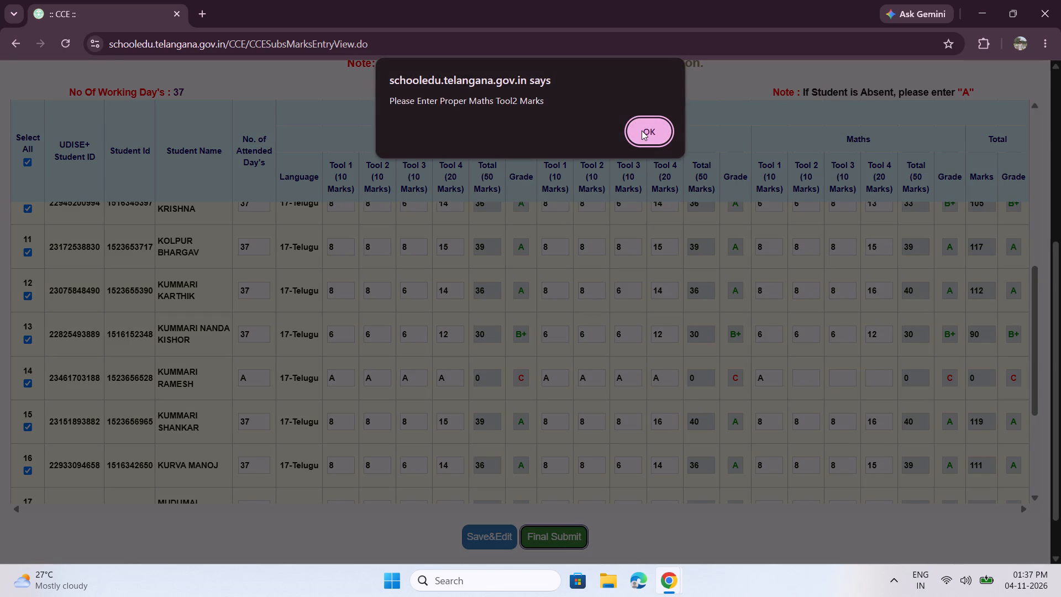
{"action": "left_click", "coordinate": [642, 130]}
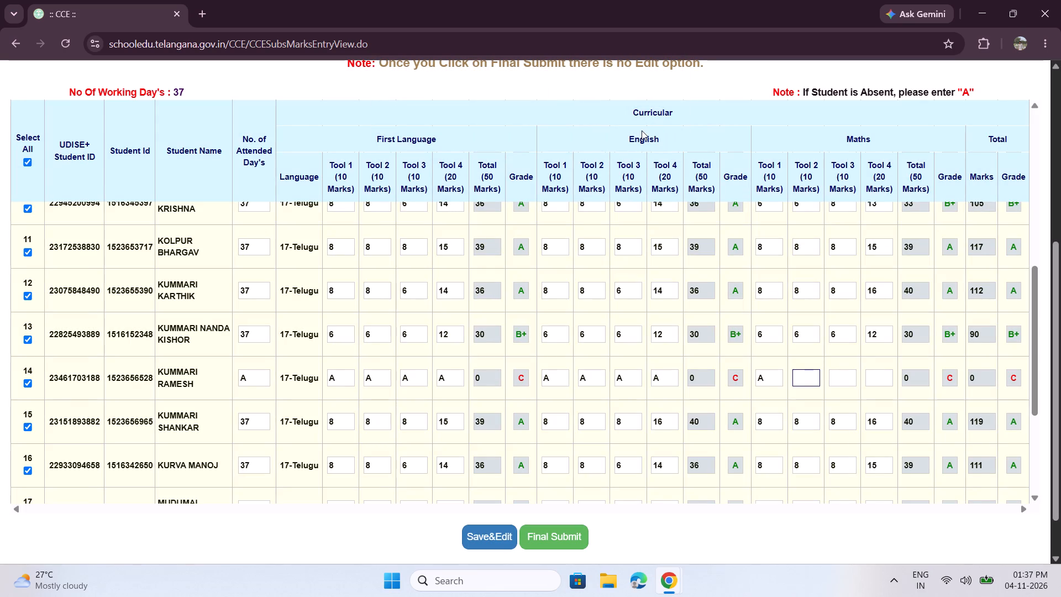
Enter A for absent in the fourteenth student's Maths Tool 2, Tool 3 and Tool 4 marks.
{"action": "key", "text": "a"}
{"action": "left_click", "coordinate": [847, 376]}
{"action": "key", "text": "a"}
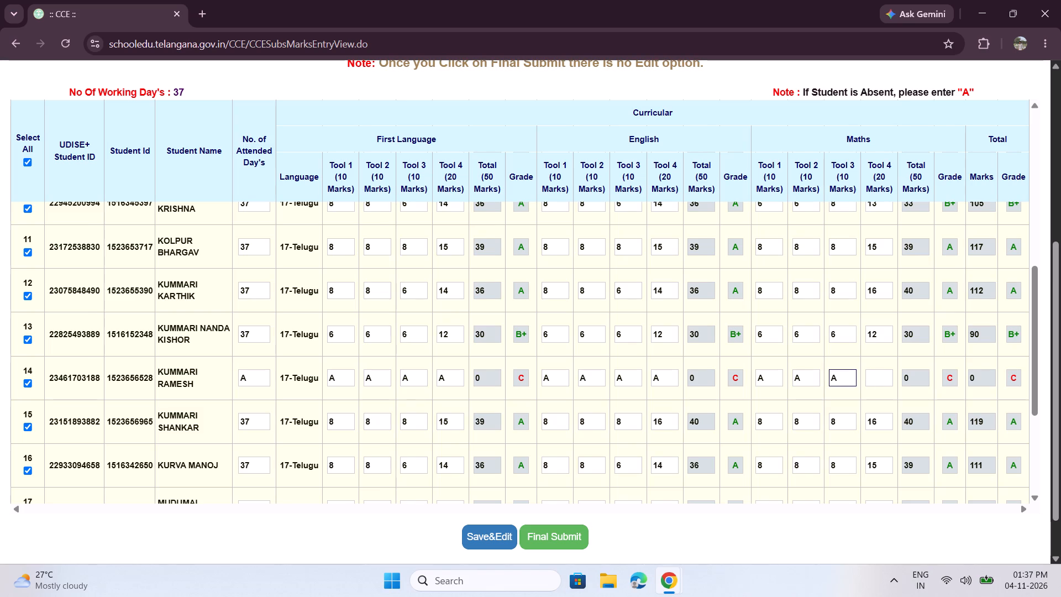
{"action": "type", "text": "AA"}
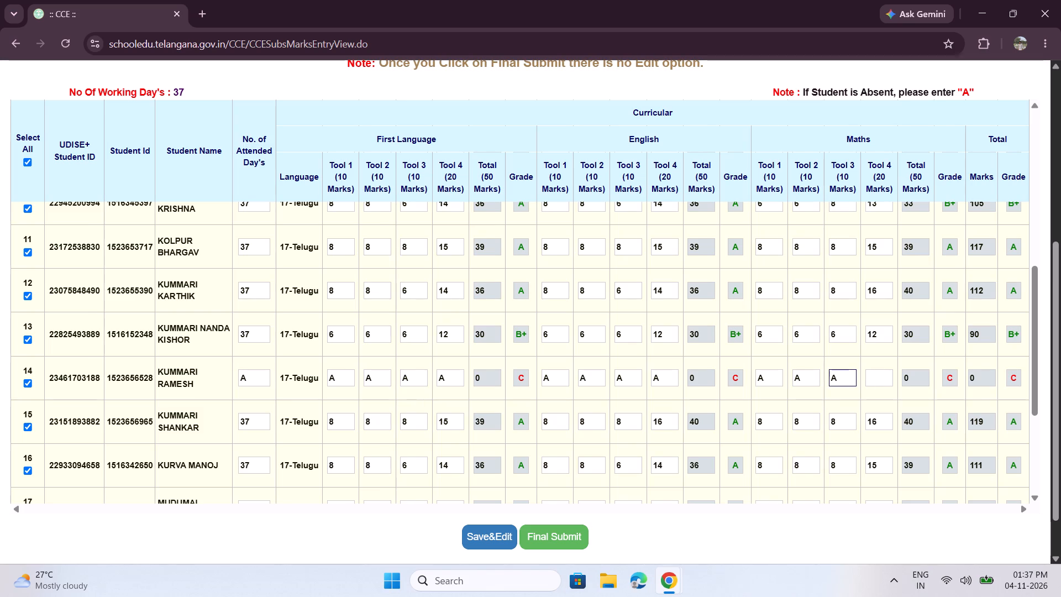
{"action": "left_click", "coordinate": [870, 378]}
{"action": "key", "text": "a"}
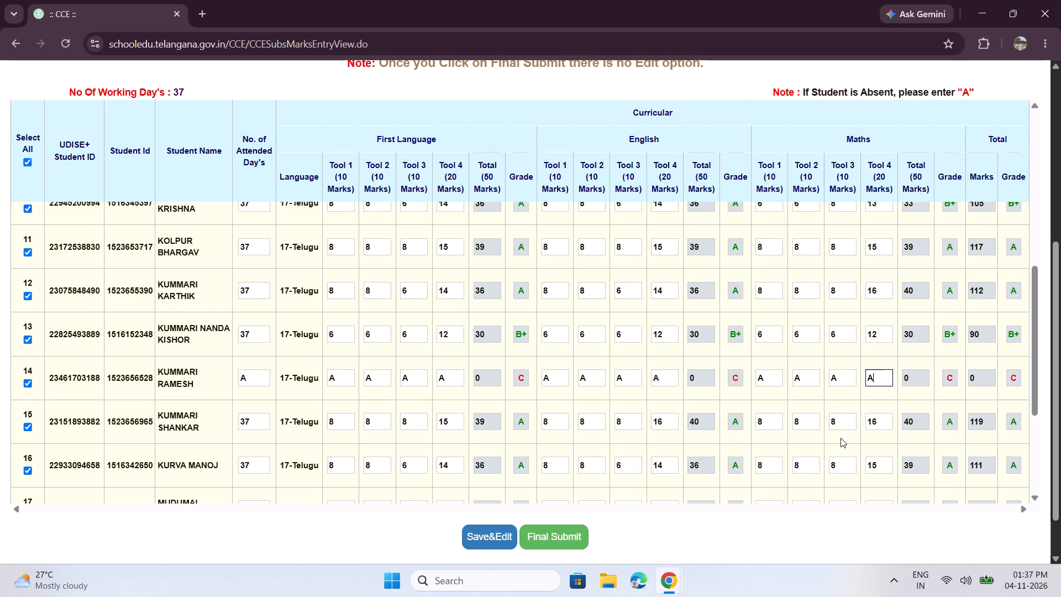
Review the student rows below the fourteenth student for mark fields that are still blank.
{"action": "left_click", "coordinate": [841, 438]}
{"action": "key", "text": "Down"}
{"action": "key", "text": "Down"}
{"action": "key", "text": "Down"}
{"action": "key", "text": "Down"}
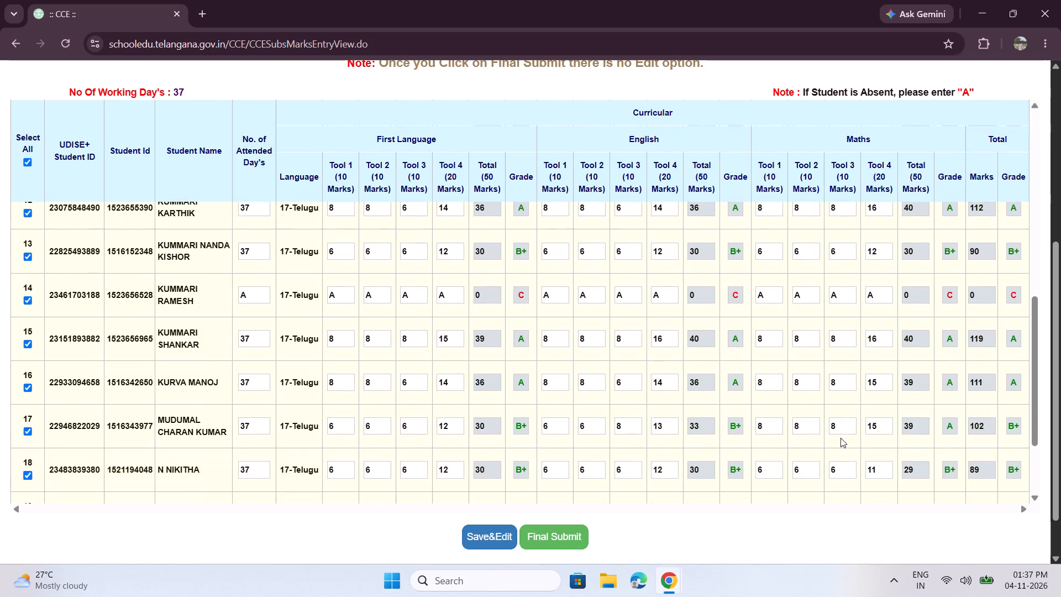
{"action": "key", "text": "Down"}
{"action": "key", "text": "Down"}
{"action": "key", "text": "Down"}
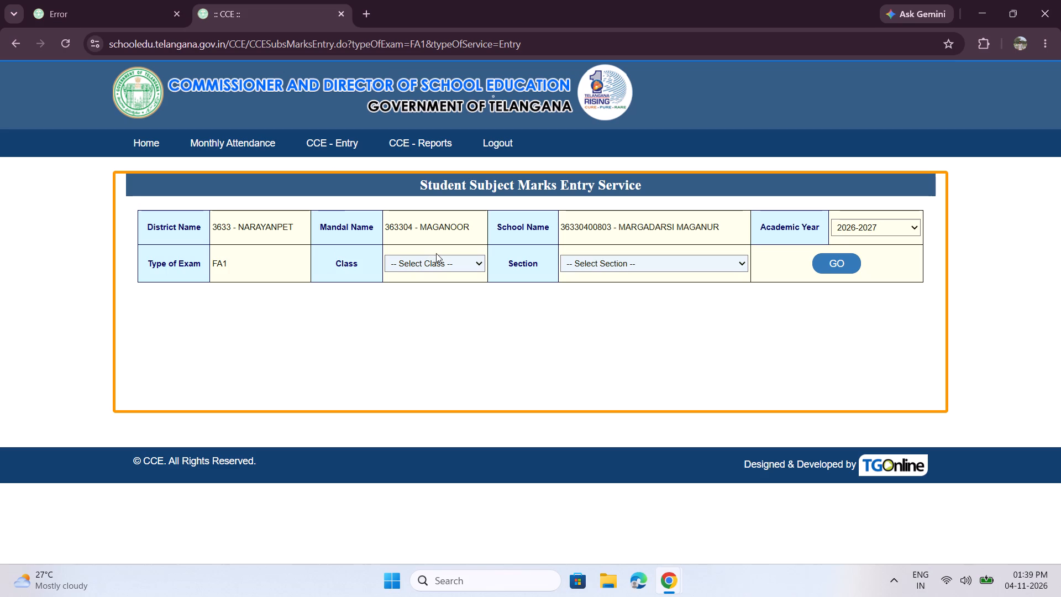
{"action": "left_click", "coordinate": [437, 253]}
{"action": "left_click", "coordinate": [439, 258]}
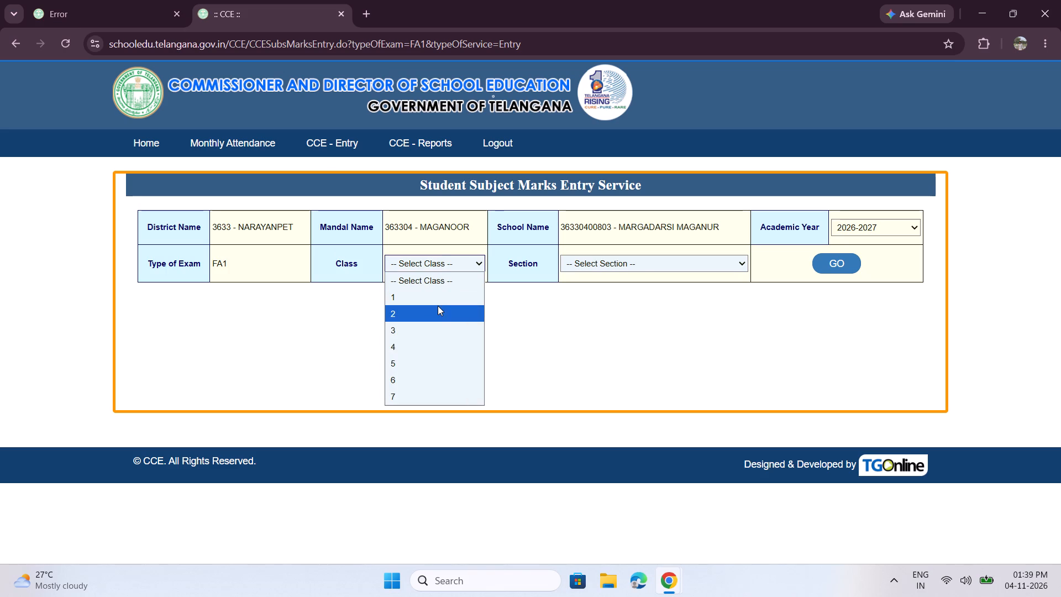
{"action": "left_click", "coordinate": [438, 306]}
{"action": "left_click", "coordinate": [689, 264]}
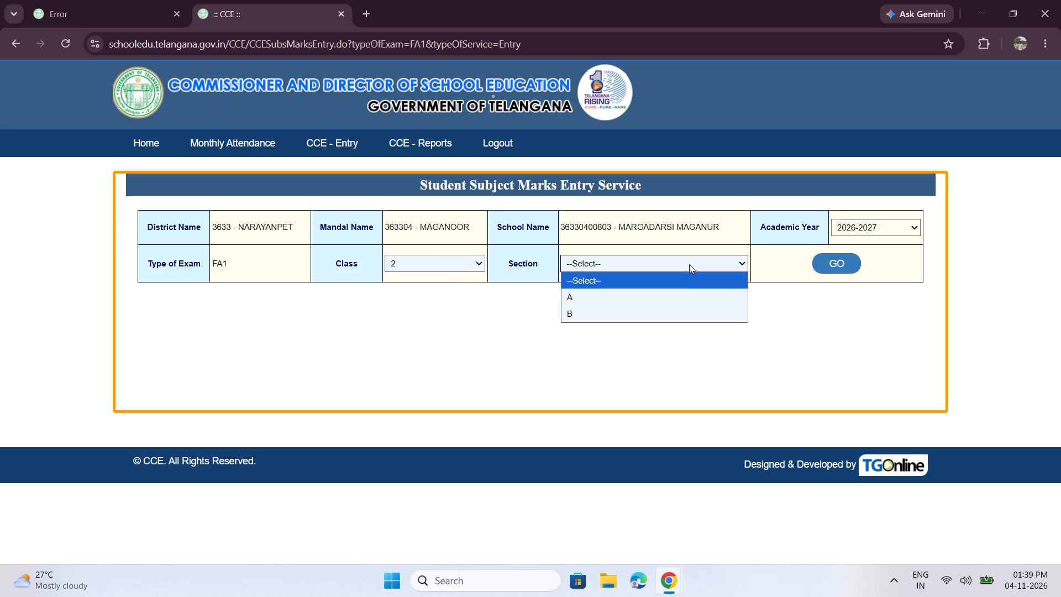
{"action": "left_click", "coordinate": [674, 311]}
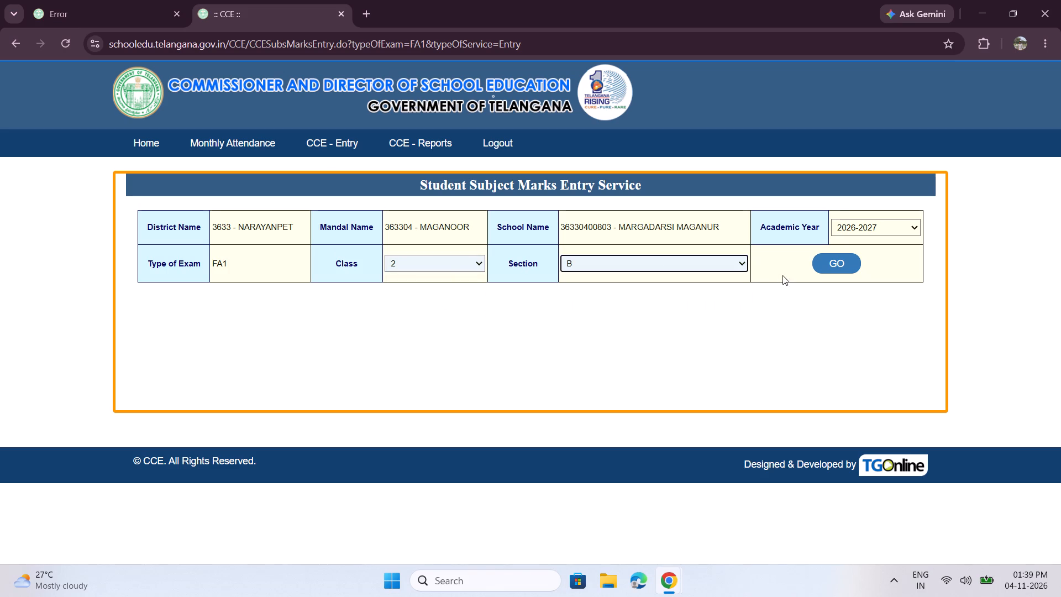
{"action": "left_click", "coordinate": [826, 260]}
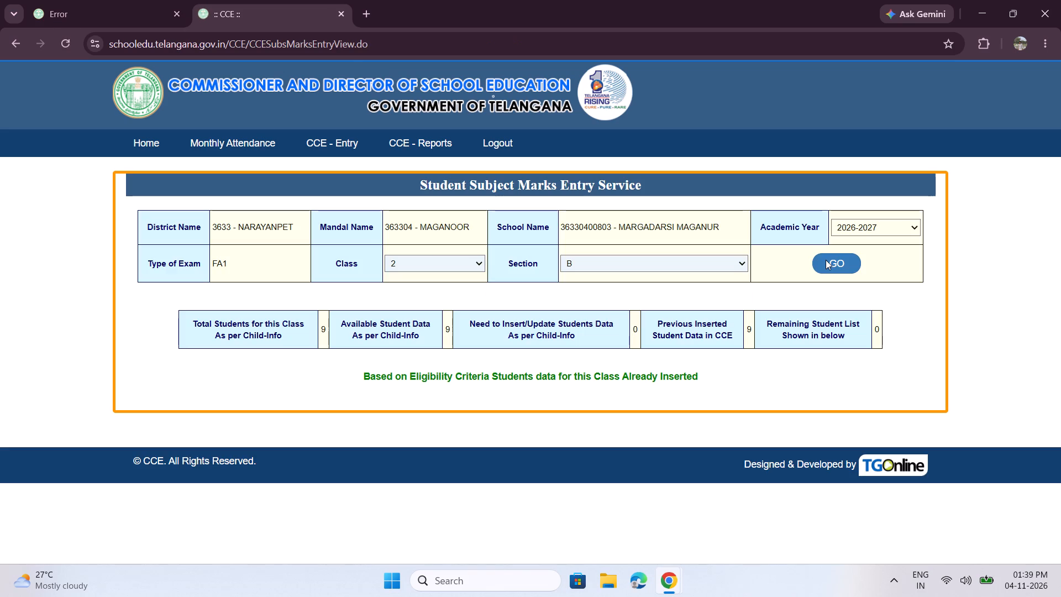
Look up the FA1 subject marks entry for Class 2, Section A.
{"action": "left_click", "coordinate": [638, 261]}
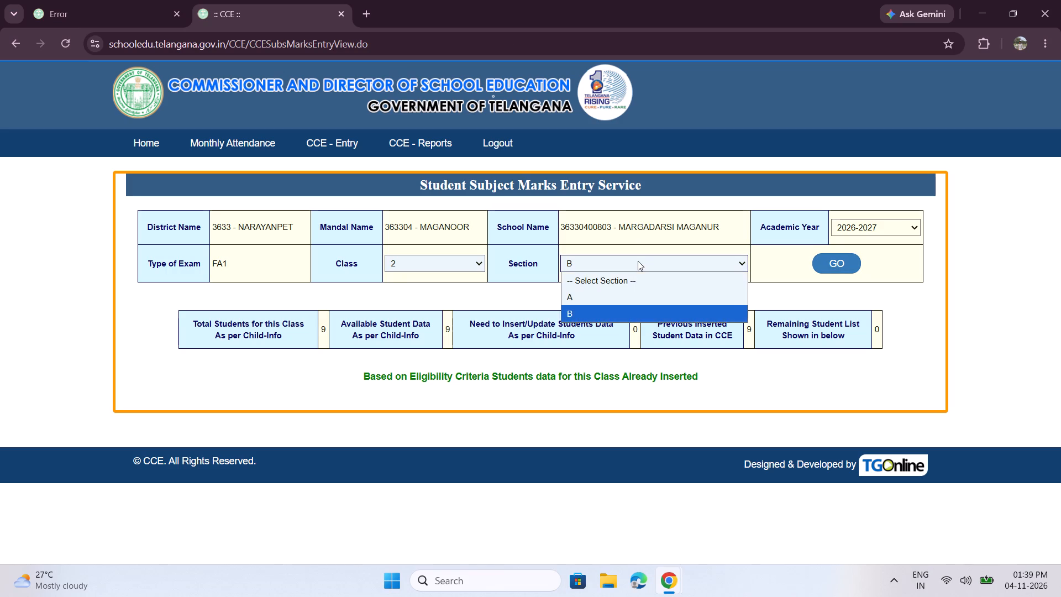
{"action": "left_click", "coordinate": [634, 293]}
{"action": "right_click", "coordinate": [819, 258]}
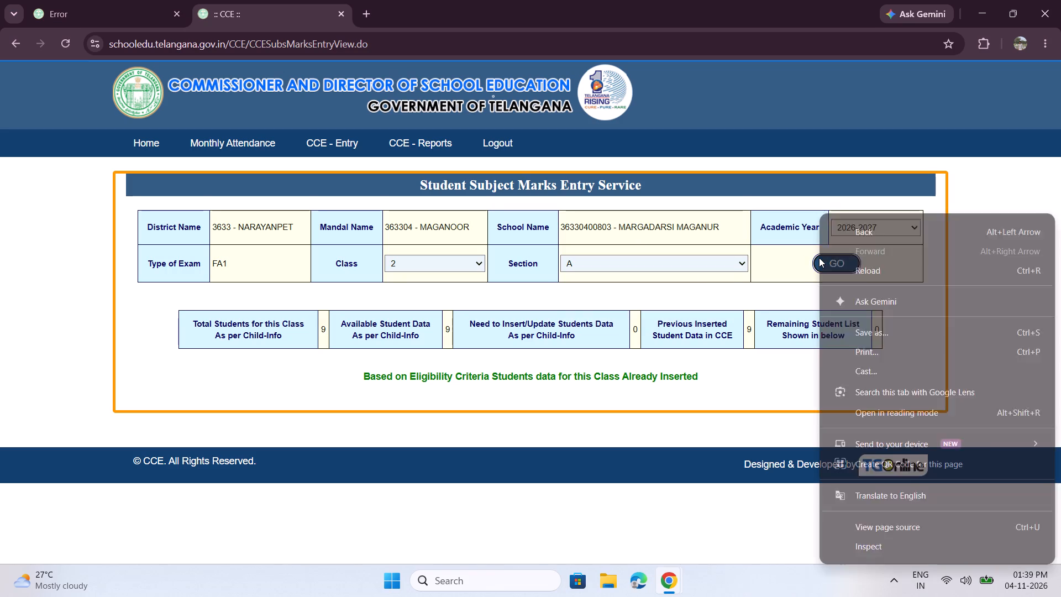
{"action": "left_click_drag", "start_coordinate": [809, 263], "coordinate": [833, 260]}
{"action": "left_click", "coordinate": [833, 260]}
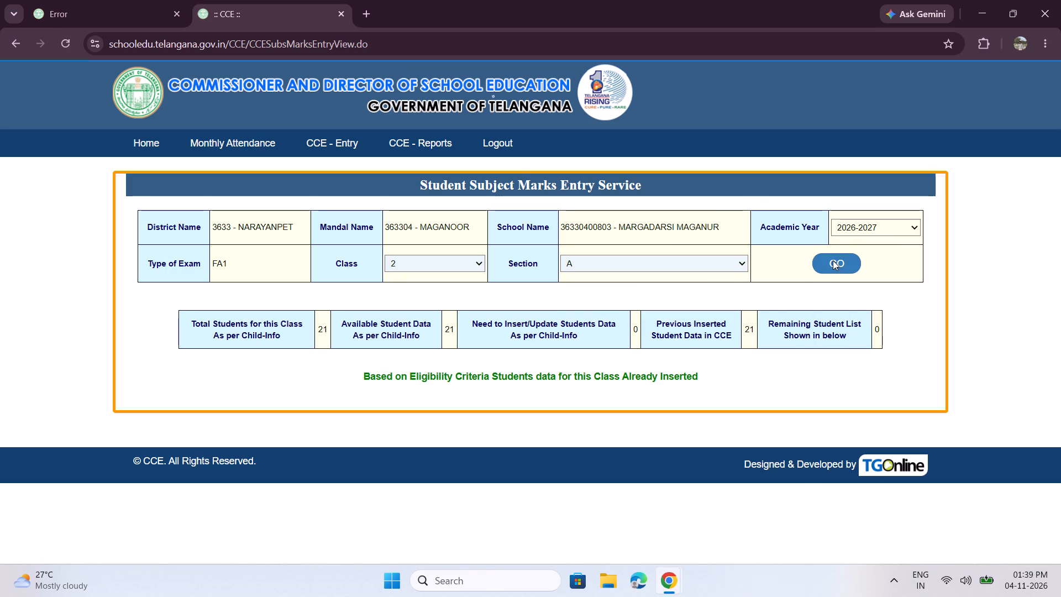
Look up the FA1 subject marks entry for Class 1, Section A.
{"action": "left_click", "coordinate": [471, 265]}
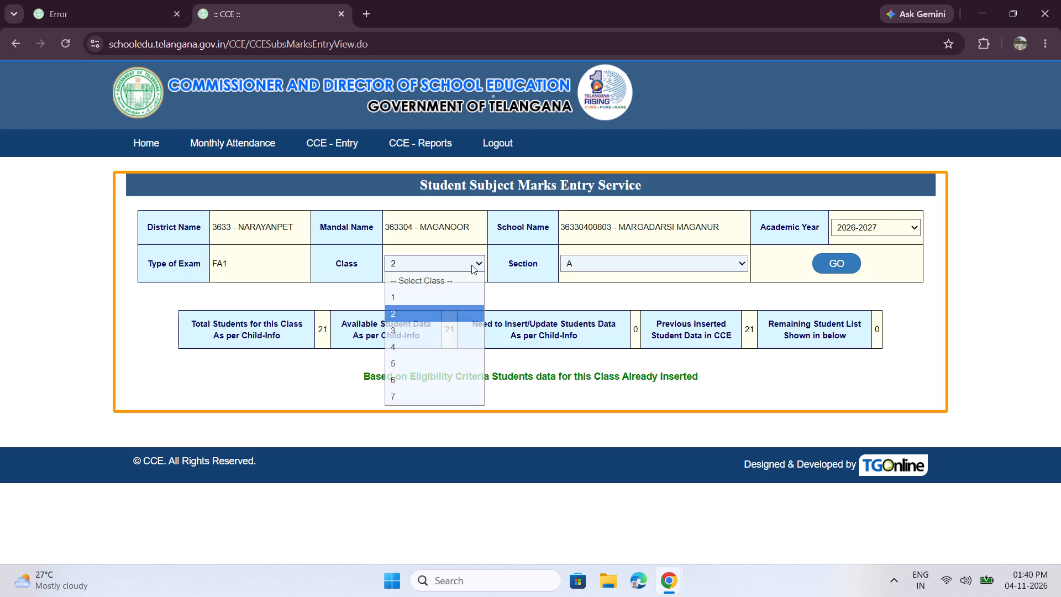
{"action": "left_click", "coordinate": [459, 297]}
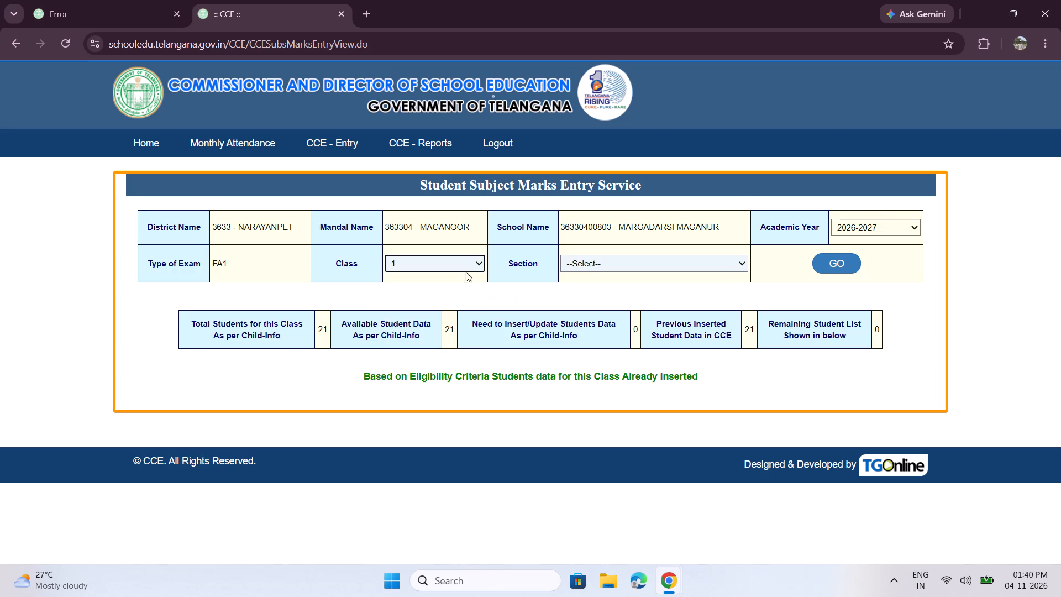
{"action": "left_click", "coordinate": [580, 266]}
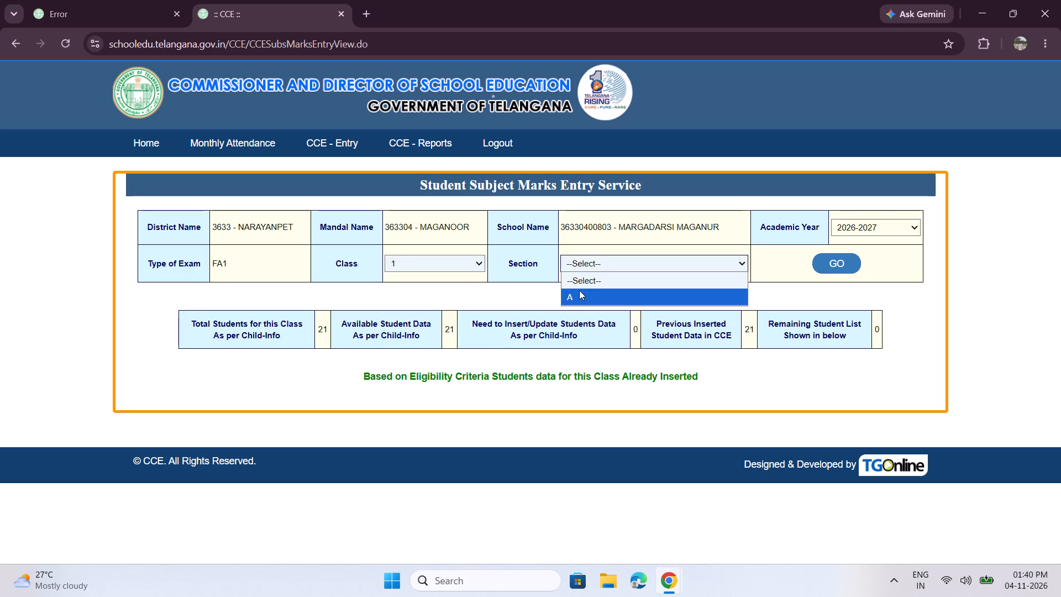
{"action": "left_click", "coordinate": [579, 291]}
{"action": "left_click", "coordinate": [818, 261]}
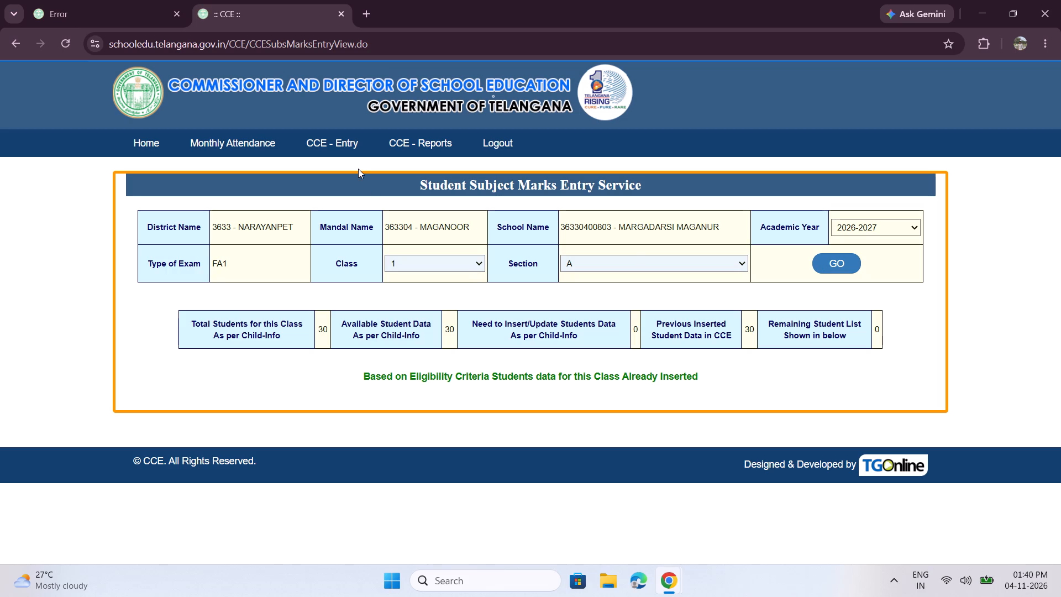
Open the FA-2 marks entry service and look up Class 2, Section A.
{"action": "left_click", "coordinate": [342, 138]}
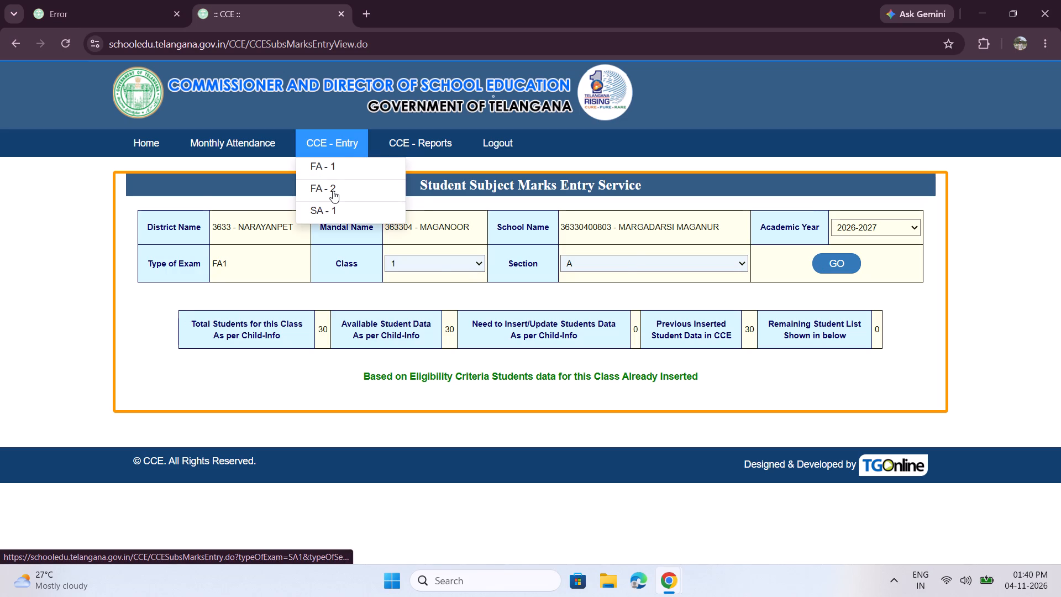
{"action": "left_click", "coordinate": [333, 191]}
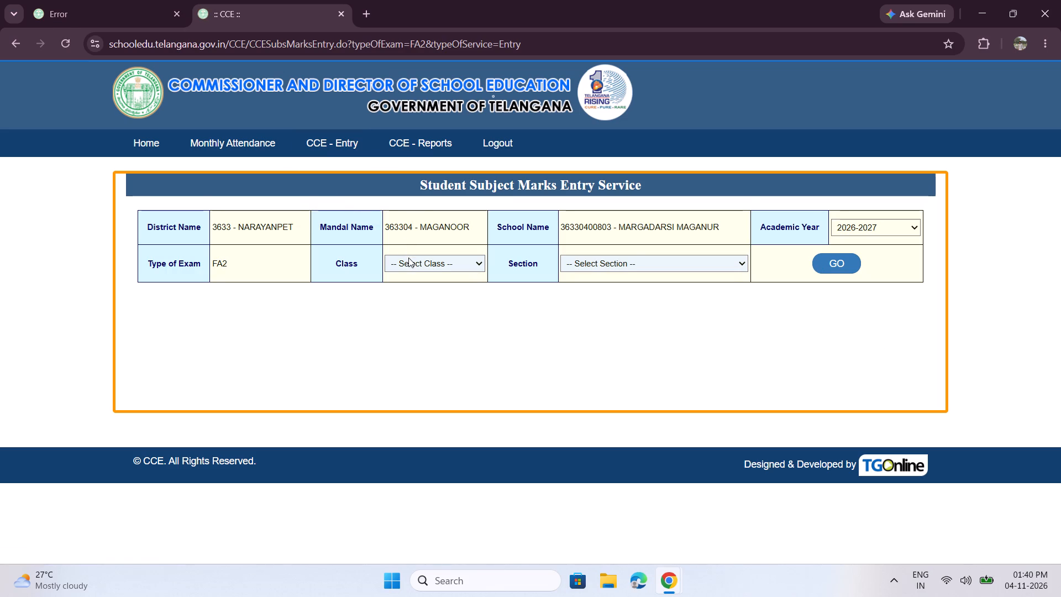
{"action": "left_click", "coordinate": [409, 258]}
{"action": "left_click", "coordinate": [412, 304]}
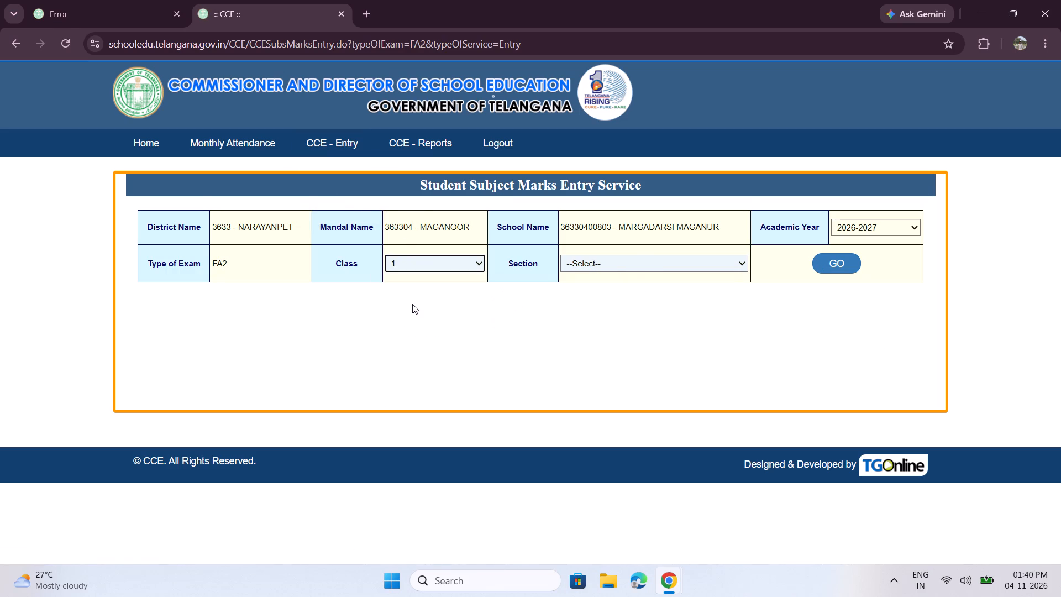
{"action": "left_click", "coordinate": [462, 265]}
{"action": "left_click", "coordinate": [459, 307]}
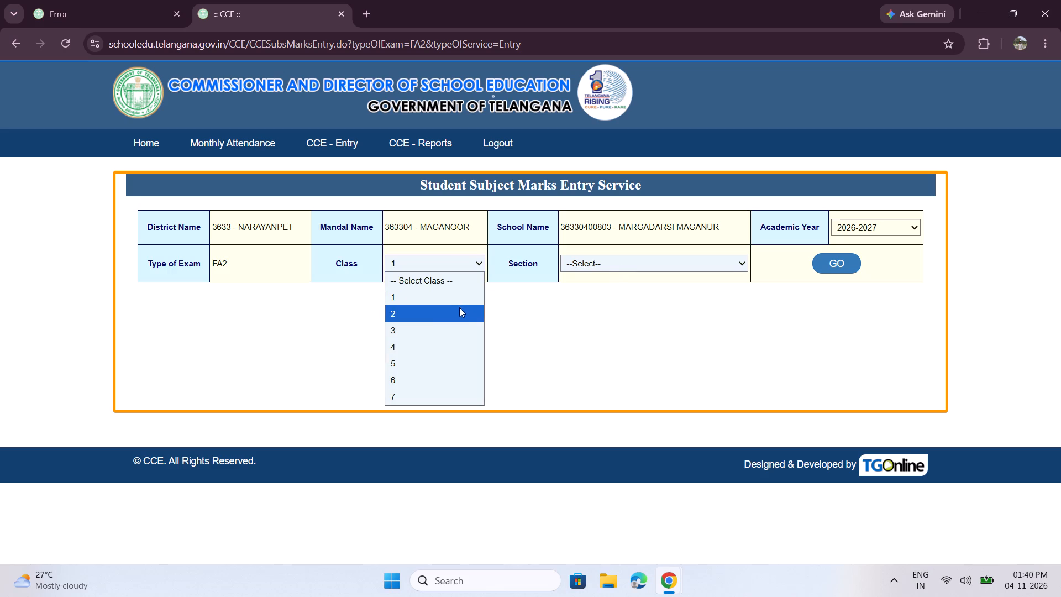
{"action": "left_click", "coordinate": [607, 264]}
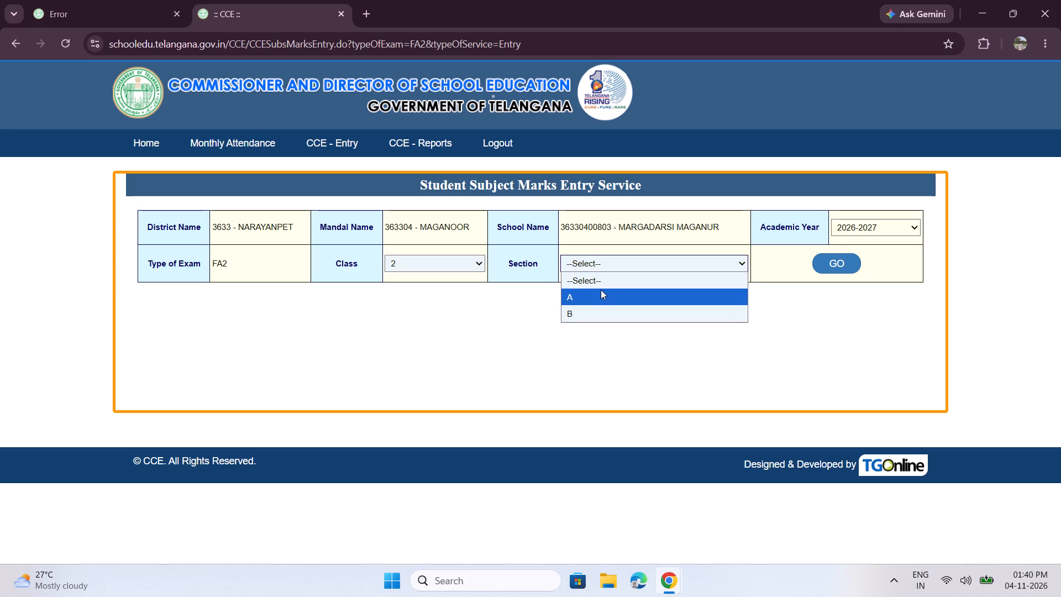
{"action": "left_click", "coordinate": [601, 290]}
{"action": "left_click", "coordinate": [823, 268]}
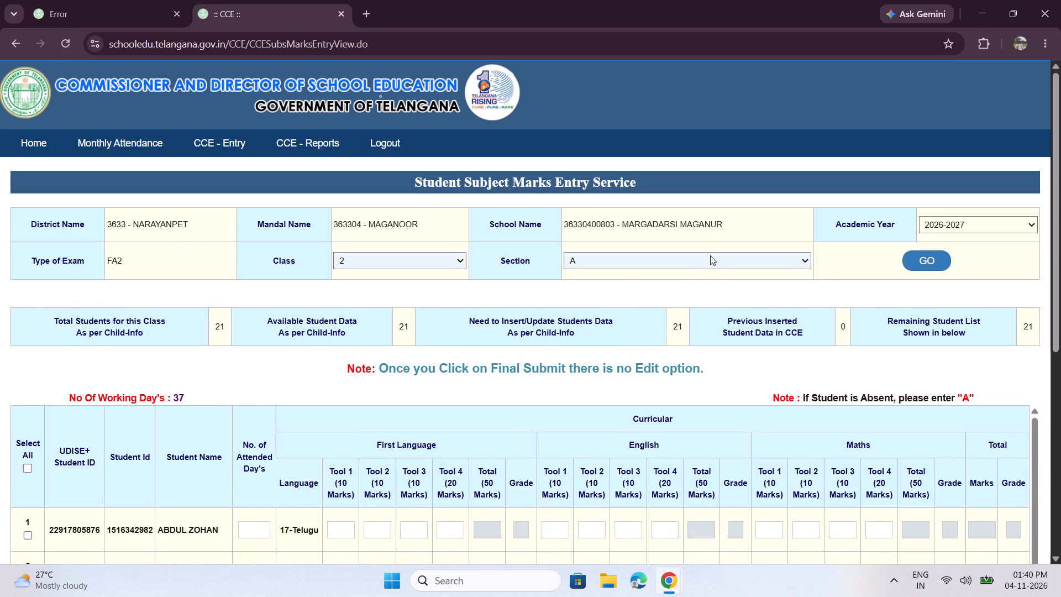
Look up the FA2 subject marks entry for Class 2, Section B.
{"action": "left_click", "coordinate": [710, 255]}
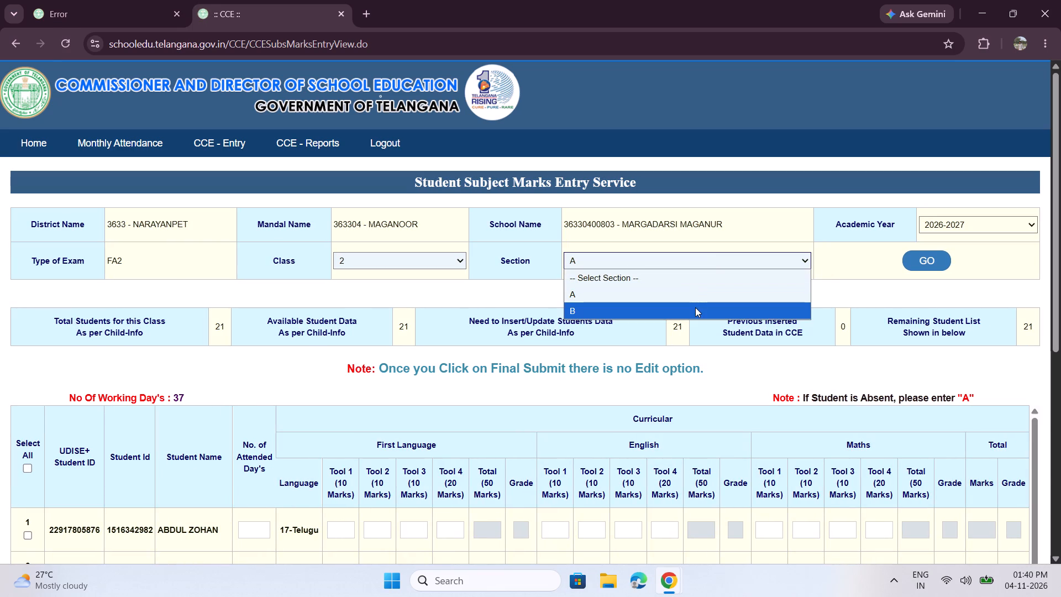
{"action": "left_click", "coordinate": [695, 307]}
{"action": "left_click", "coordinate": [927, 258]}
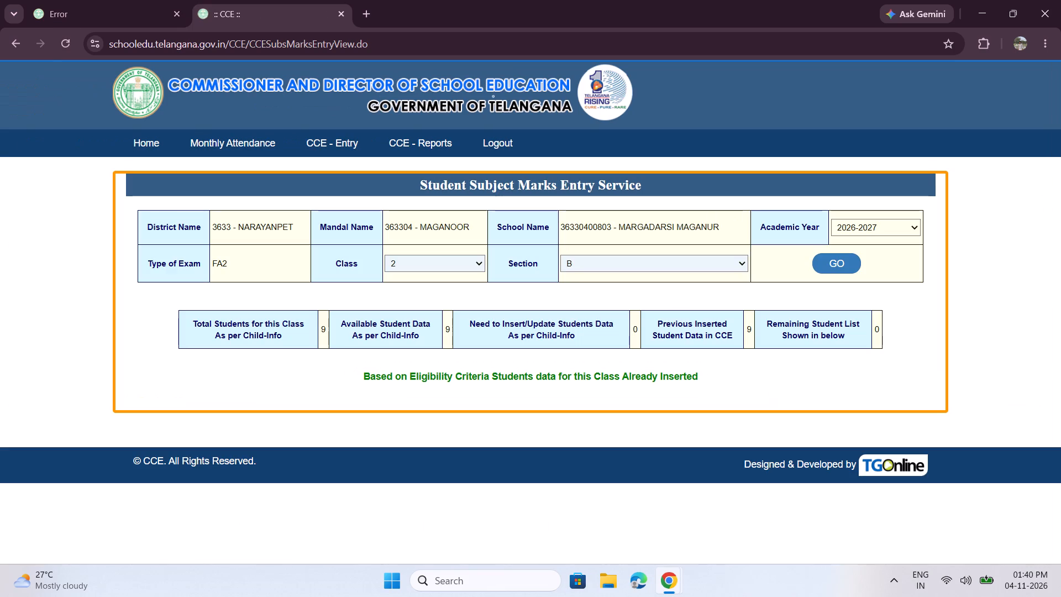
Load the FA2 marks entry for Class 2, Section A again.
{"action": "left_click", "coordinate": [586, 258]}
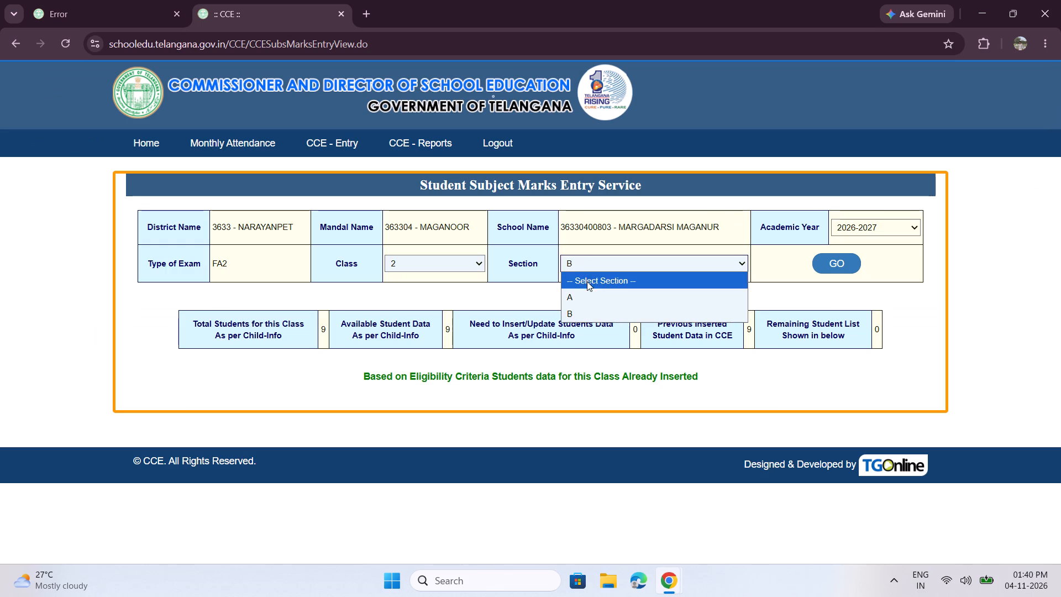
{"action": "left_click", "coordinate": [587, 293]}
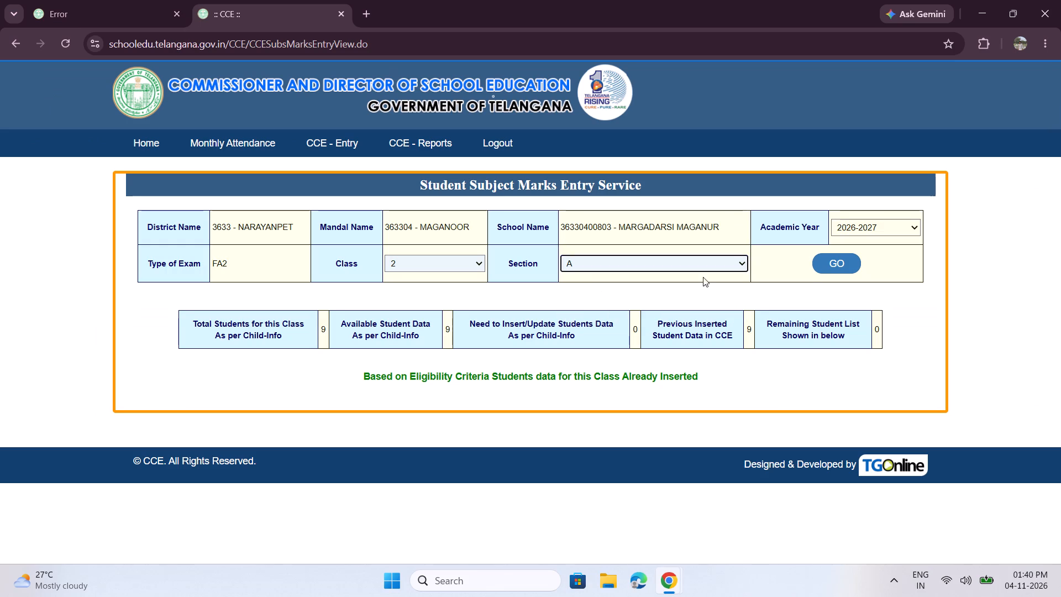
{"action": "left_click", "coordinate": [832, 256]}
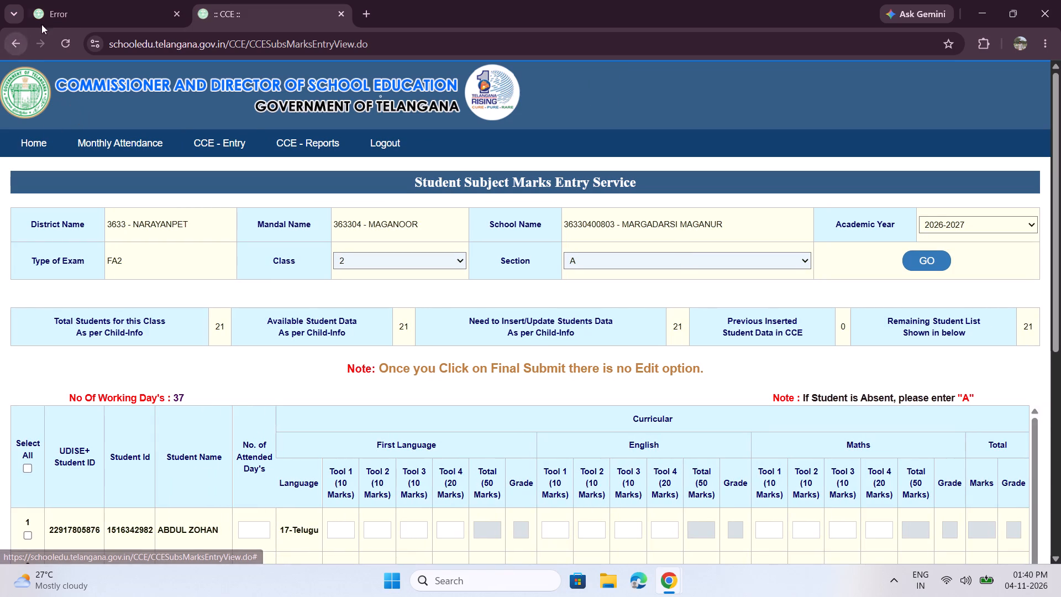
Check the Error page and the other open CCE pages, and return to the Class 2, Section A FA2 entry page.
{"action": "left_click", "coordinate": [67, 14]}
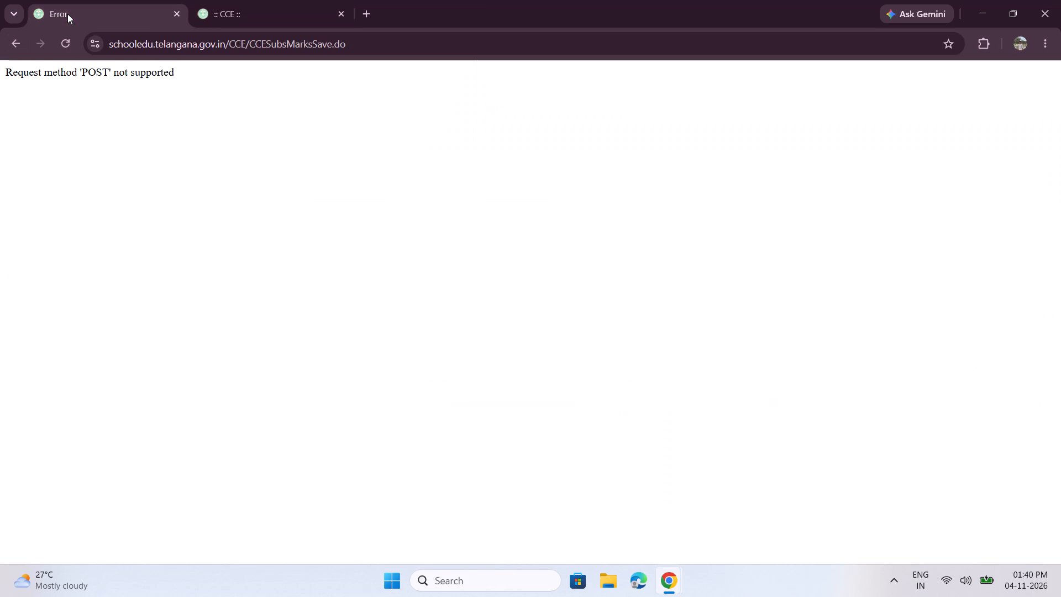
{"action": "triple_click", "coordinate": [67, 14]}
{"action": "left_click", "coordinate": [67, 14]}
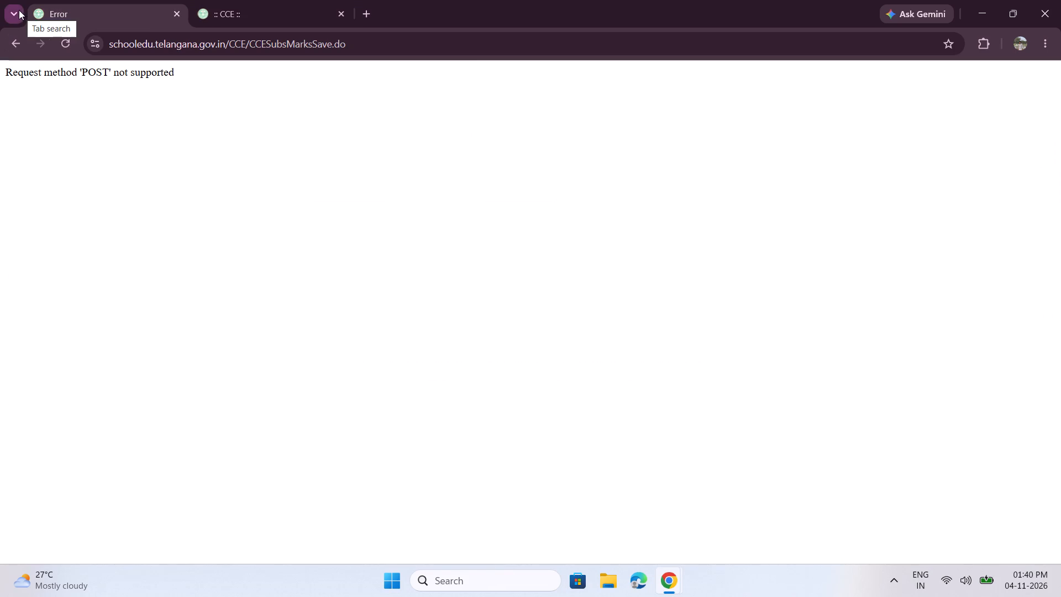
{"action": "left_click", "coordinate": [15, 12]}
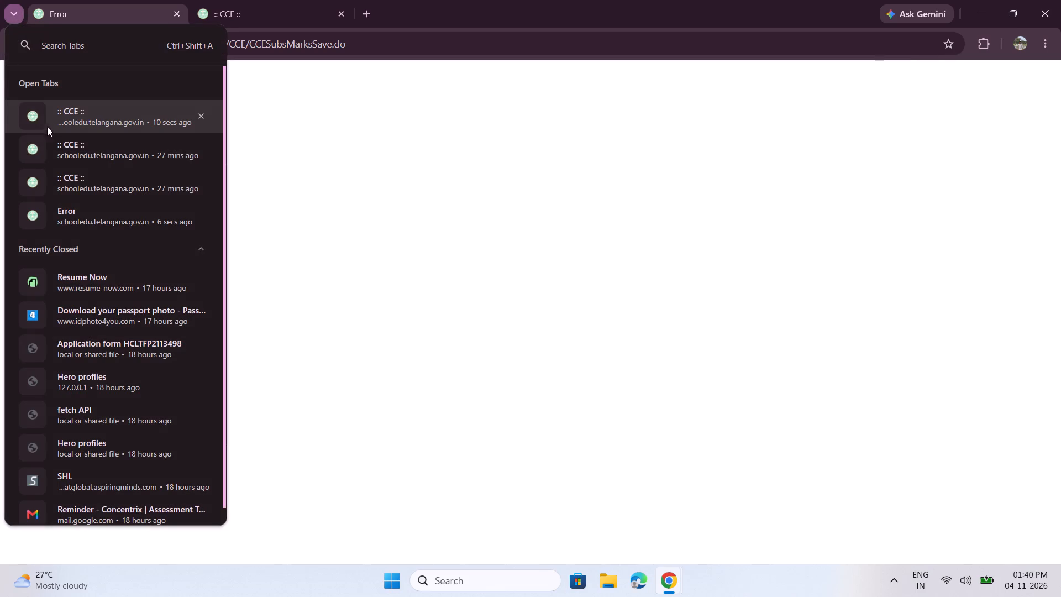
{"action": "left_click", "coordinate": [68, 150]}
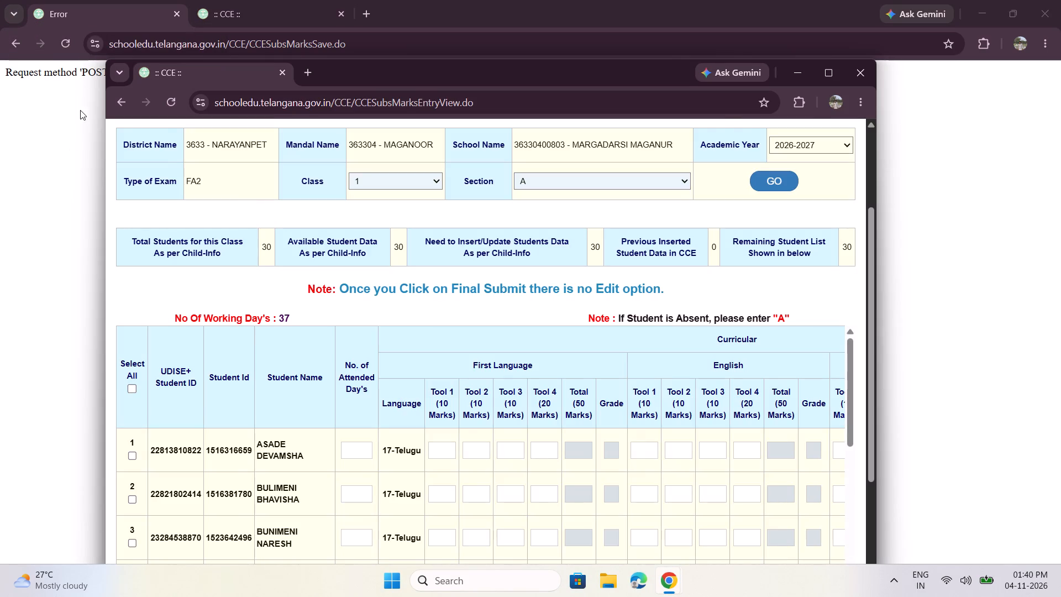
{"action": "left_click", "coordinate": [14, 6]}
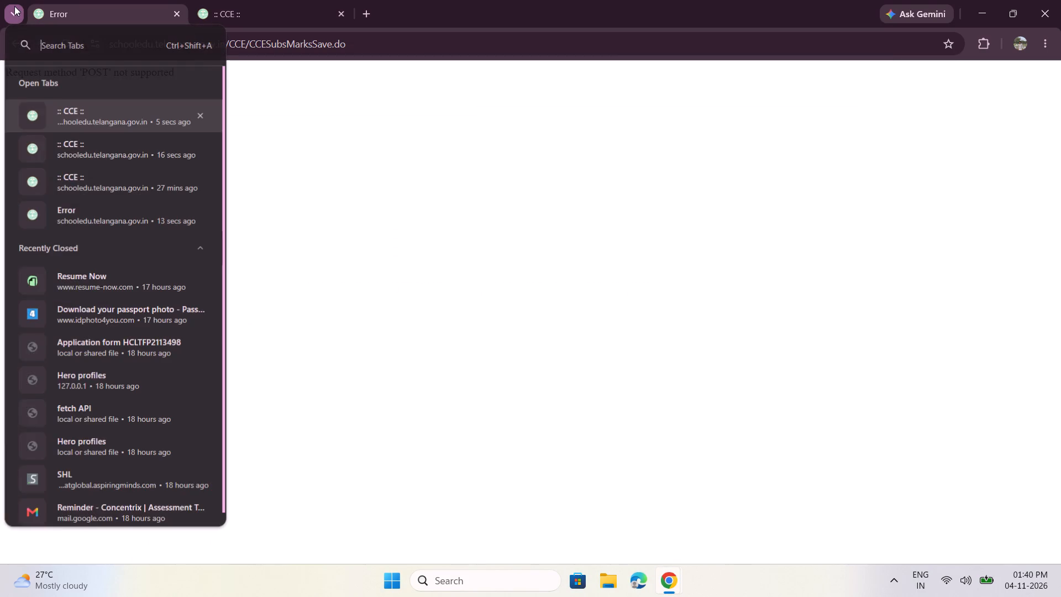
{"action": "left_click", "coordinate": [62, 119]}
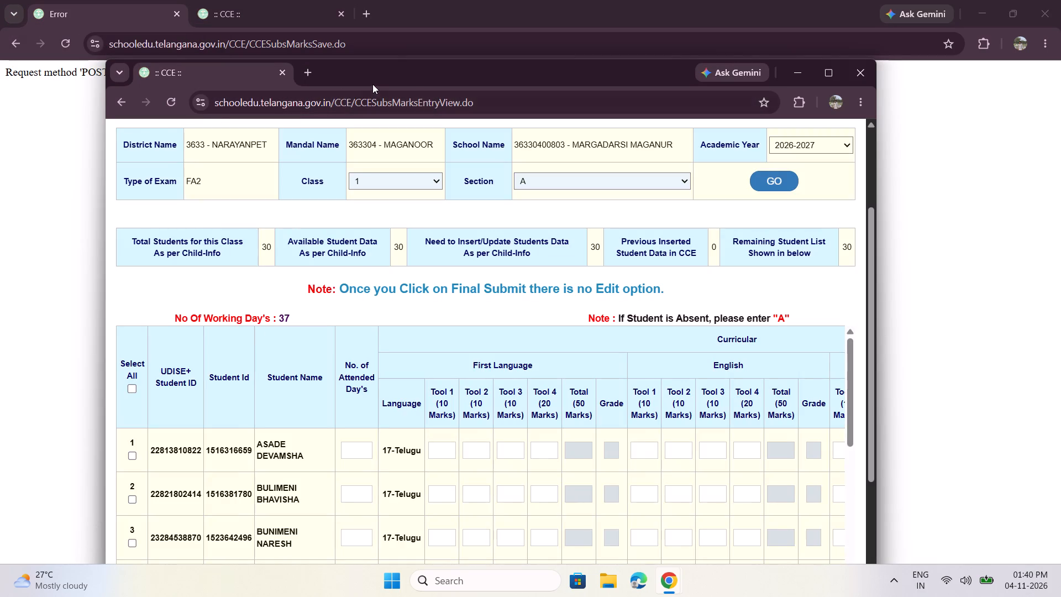
{"action": "left_click_drag", "start_coordinate": [381, 56], "coordinate": [209, 35]}
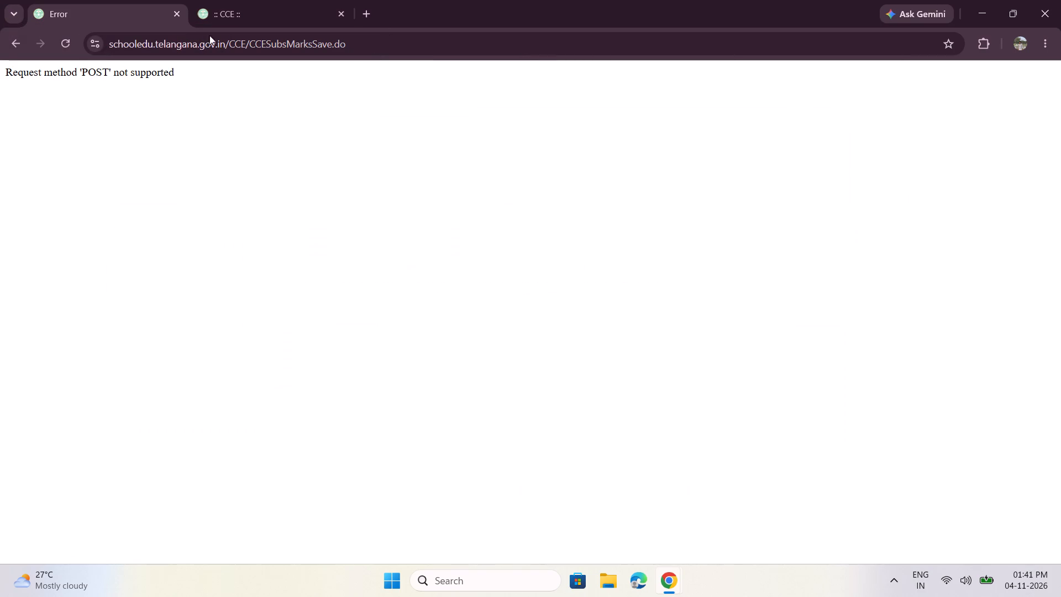
{"action": "left_click_drag", "start_coordinate": [209, 35], "coordinate": [135, 13]}
{"action": "left_click", "coordinate": [103, 16]}
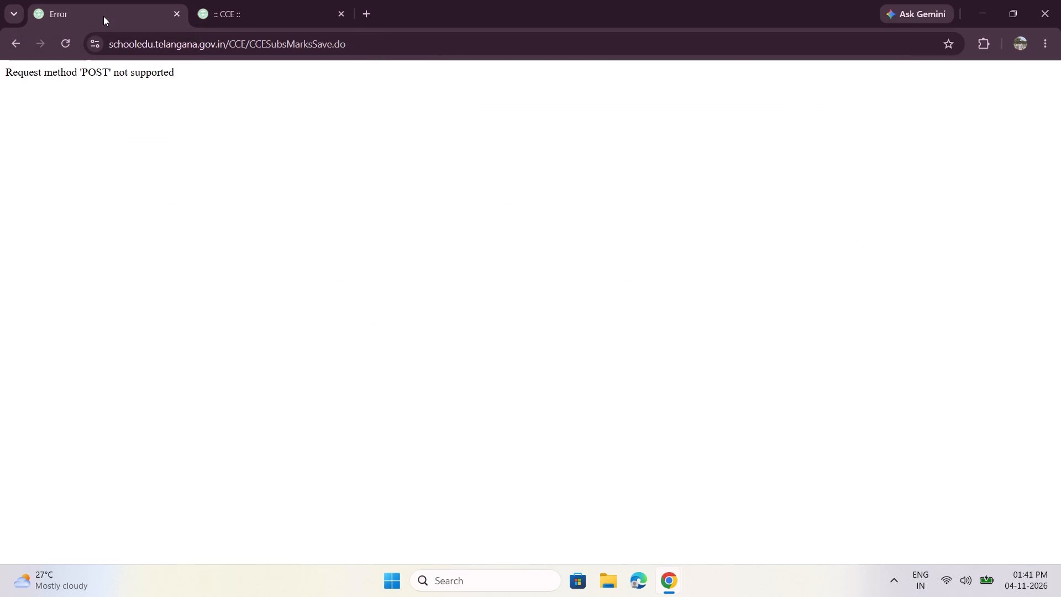
{"action": "left_click", "coordinate": [103, 16]}
{"action": "left_click", "coordinate": [19, 4]}
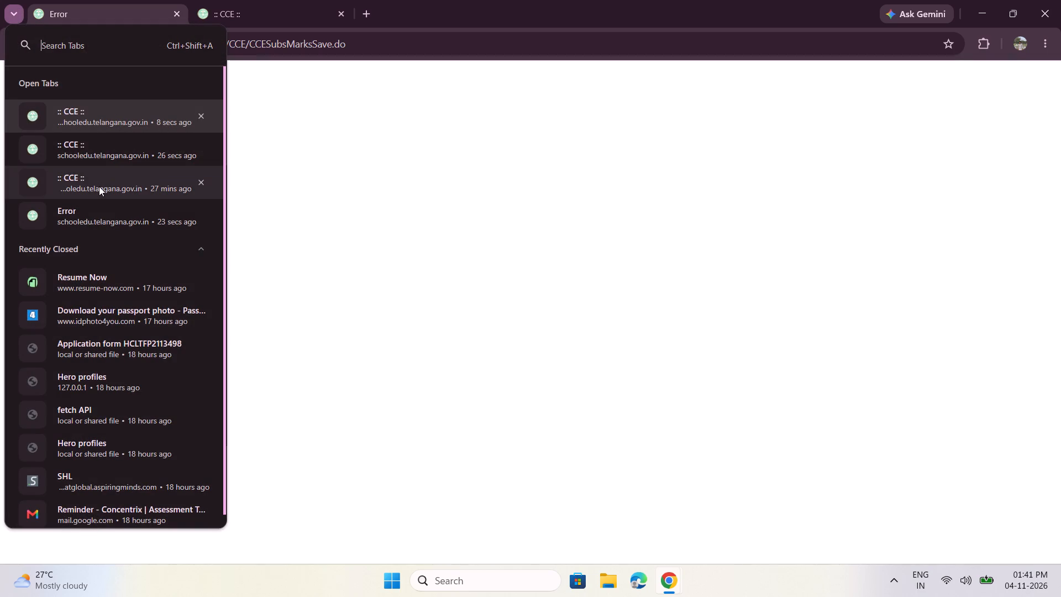
{"action": "left_click", "coordinate": [112, 149]}
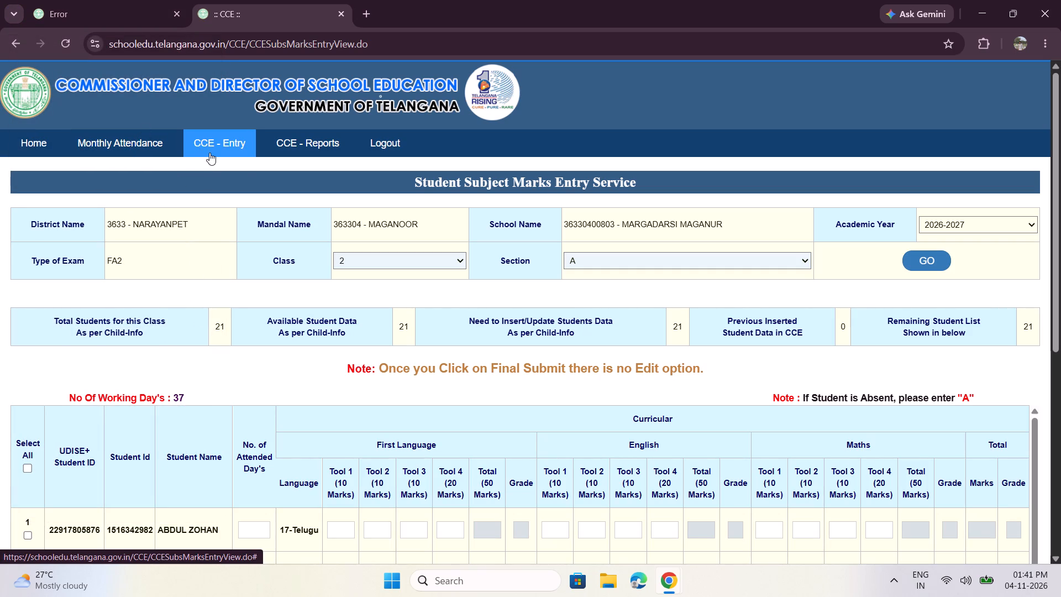
Switch to the CCE window showing Class 2, Section B, load the FA2 entry for Section A there, and examine its student rows.
{"action": "left_click", "coordinate": [16, 9]}
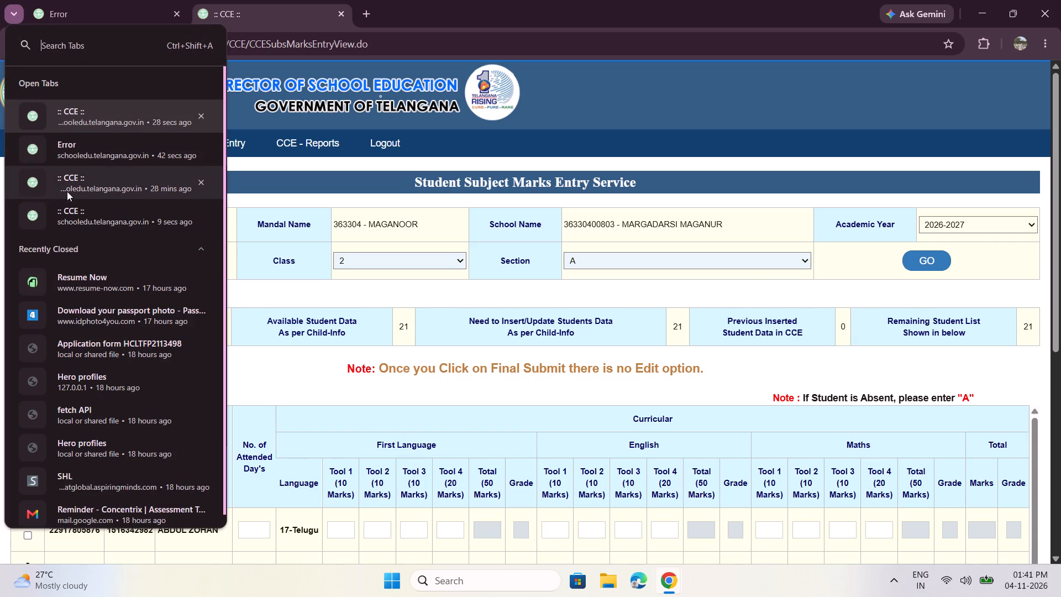
{"action": "left_click", "coordinate": [88, 179]}
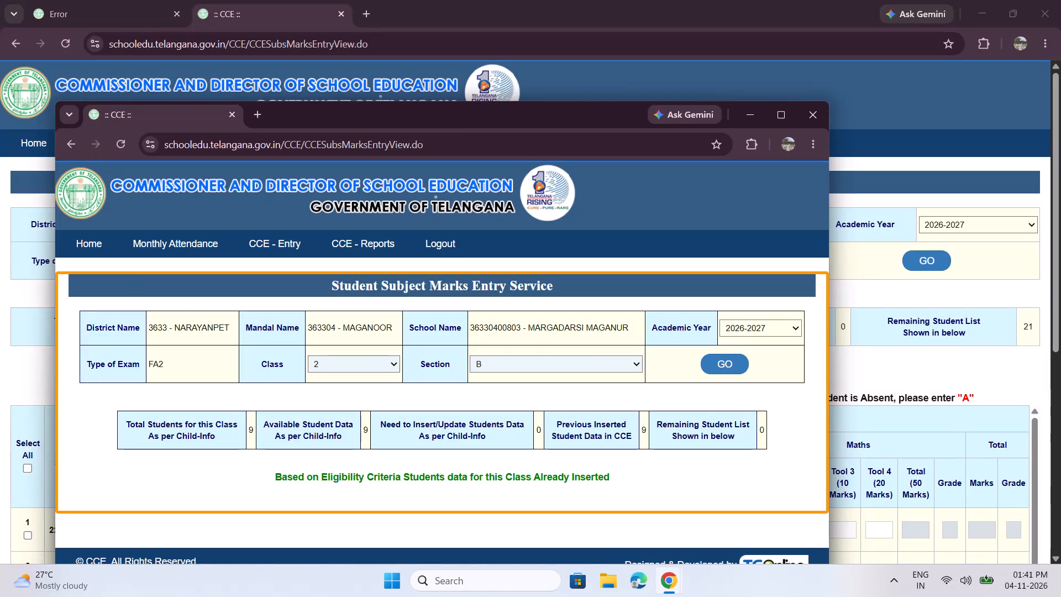
{"action": "left_click", "coordinate": [517, 362]}
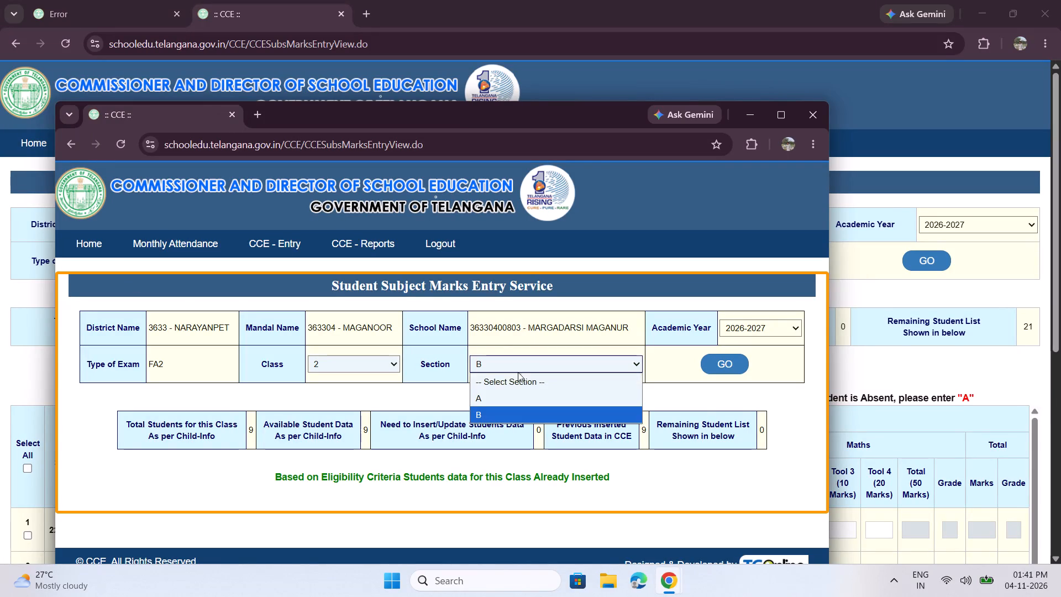
{"action": "left_click", "coordinate": [510, 395]}
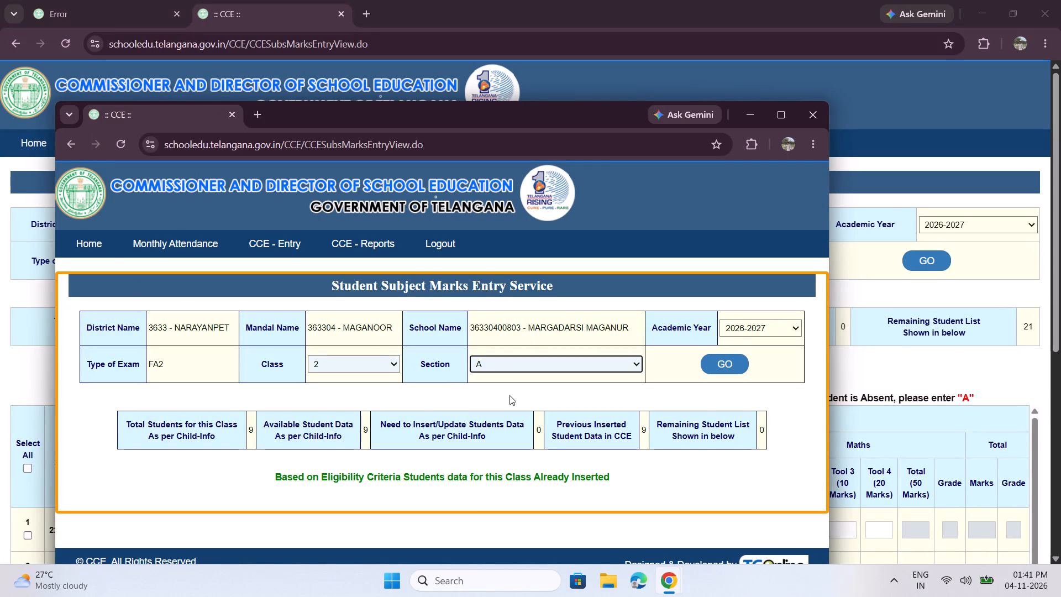
{"action": "left_click", "coordinate": [721, 368]}
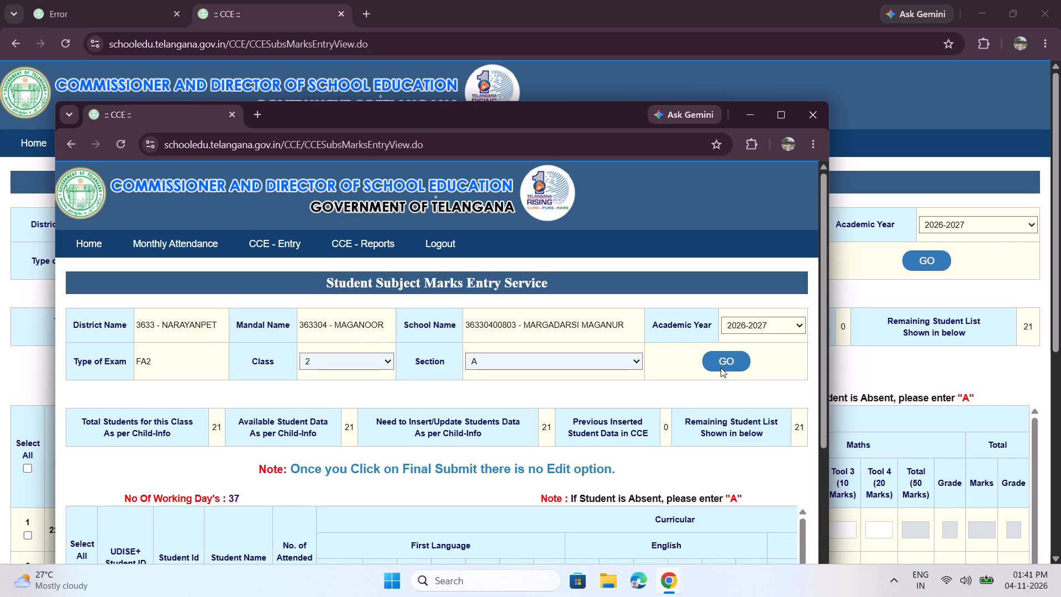
{"action": "key", "text": "Down"}
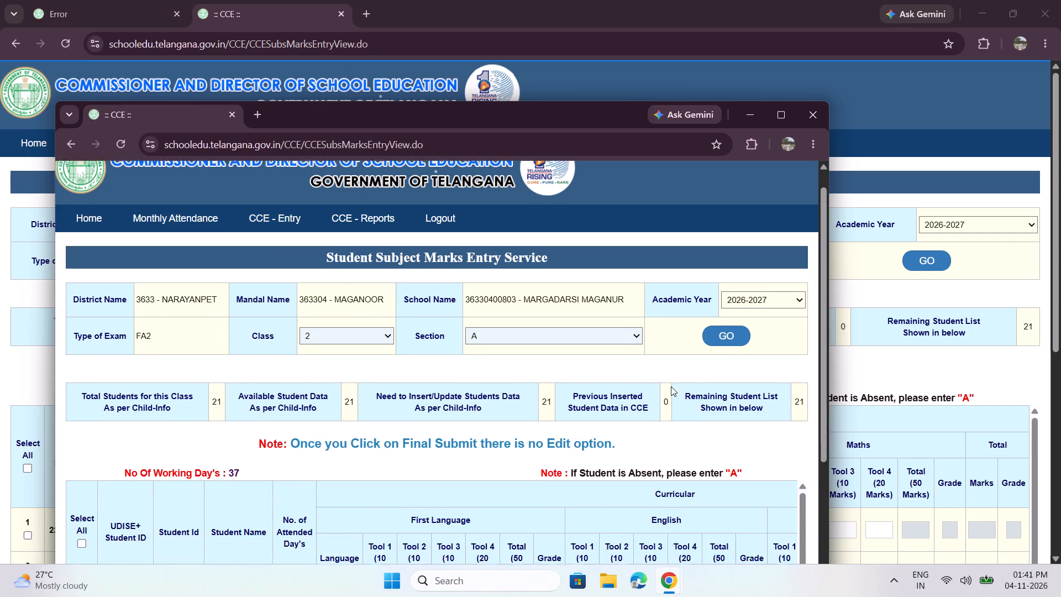
{"action": "key", "text": "Down"}
{"action": "key", "text": "Down"}
{"action": "key", "text": "Down"}
{"action": "key", "text": "Down"}
{"action": "key", "text": "Down"}
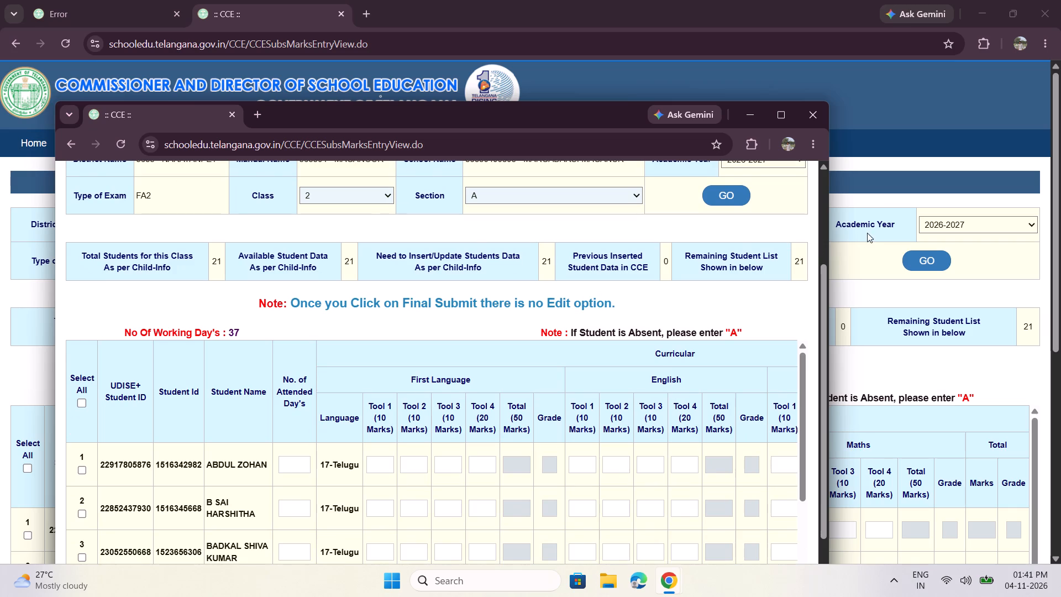
Close the extra CCE window and reload the FA2 marks entry for Class 2, Section A in the remaining window.
{"action": "left_click", "coordinate": [817, 114]}
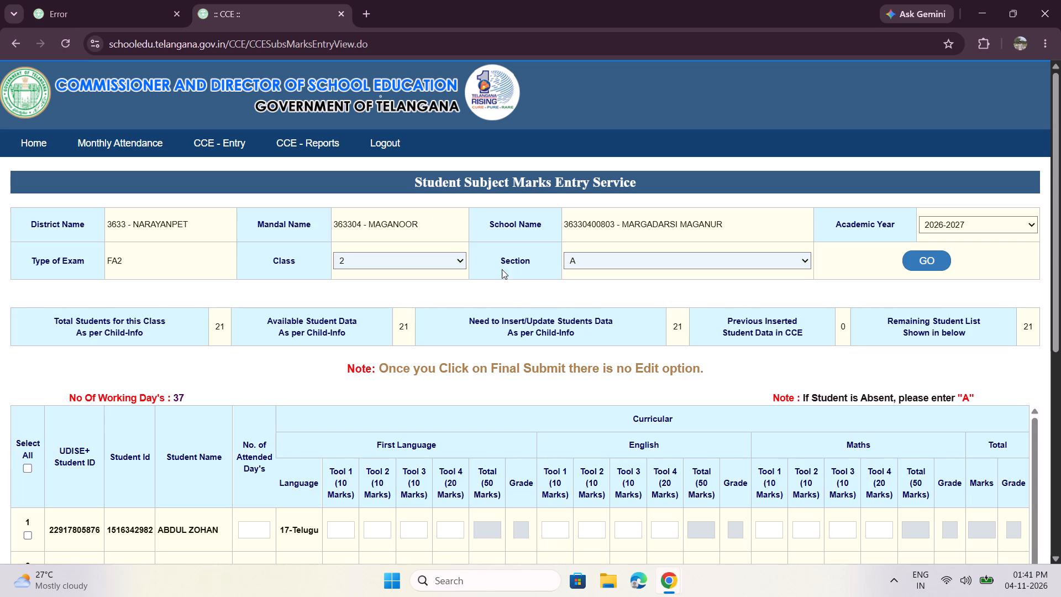
{"action": "left_click", "coordinate": [632, 258]}
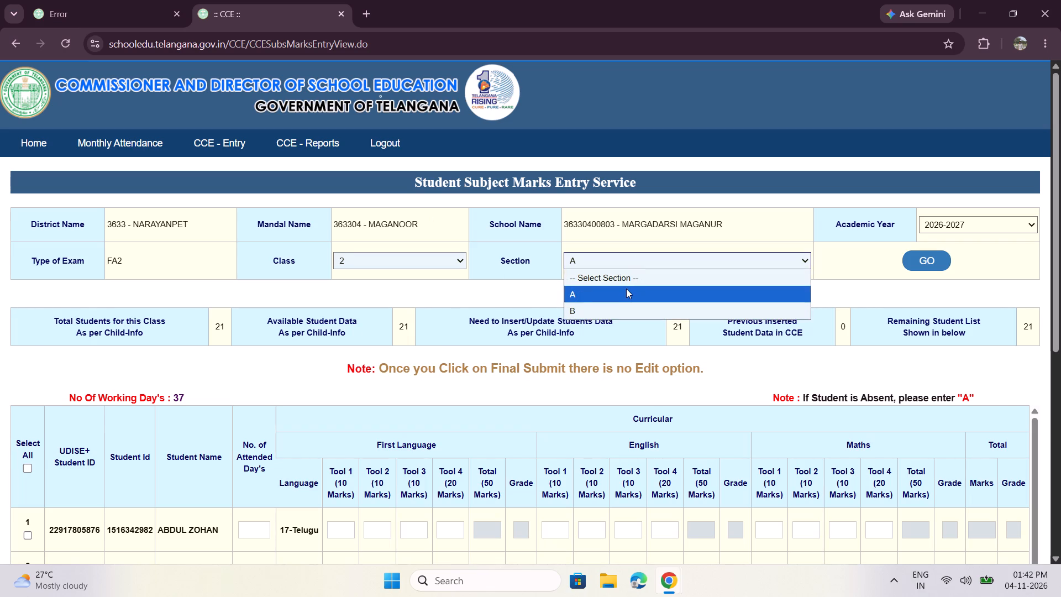
{"action": "left_click", "coordinate": [626, 289]}
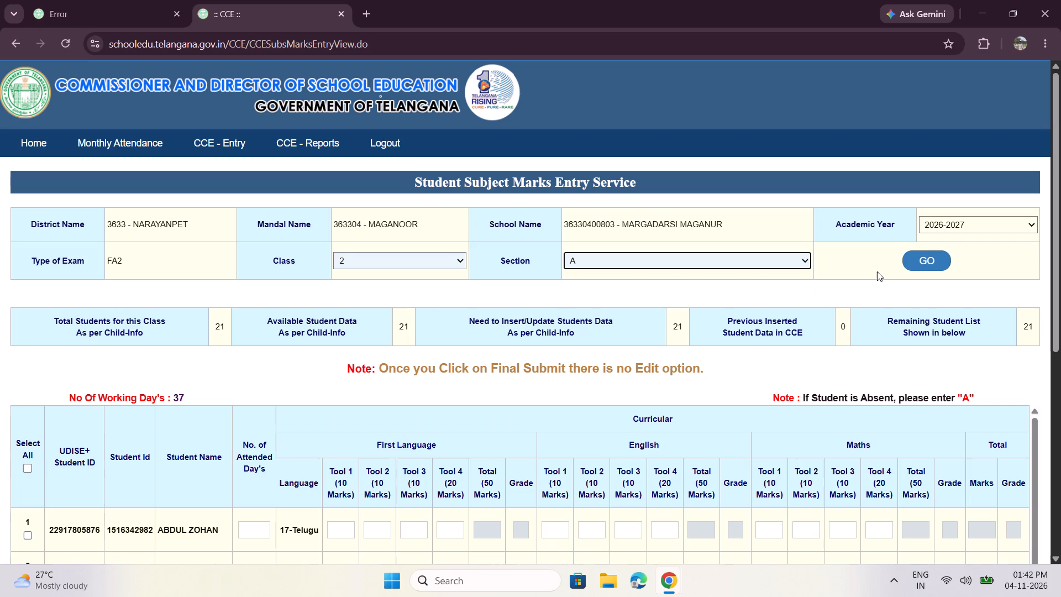
{"action": "left_click", "coordinate": [916, 259]}
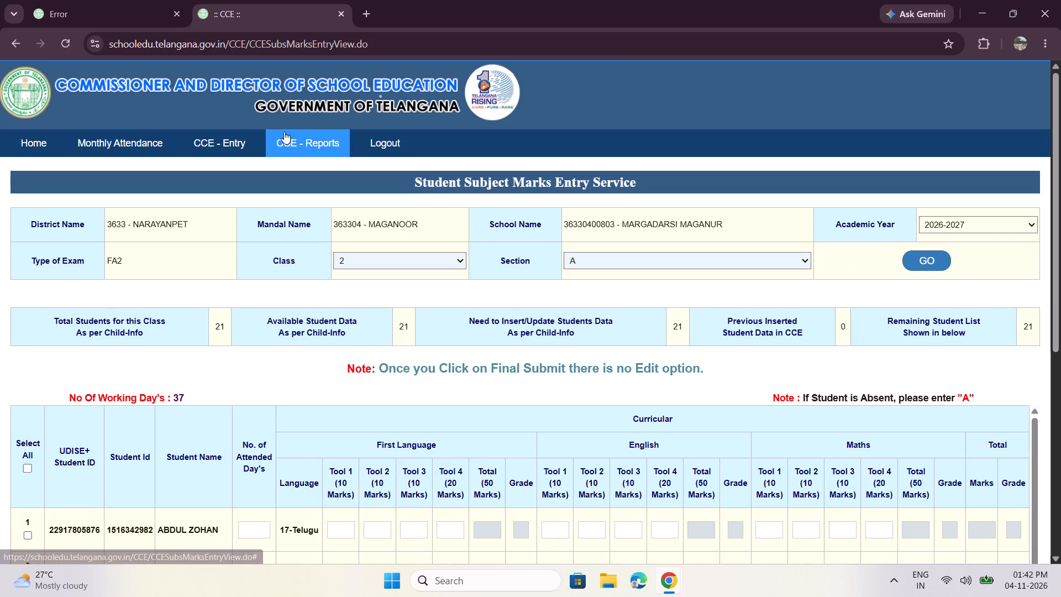
Reload the Error page of the FA2 marks save and resubmit its form data.
{"action": "left_click", "coordinate": [71, 16]}
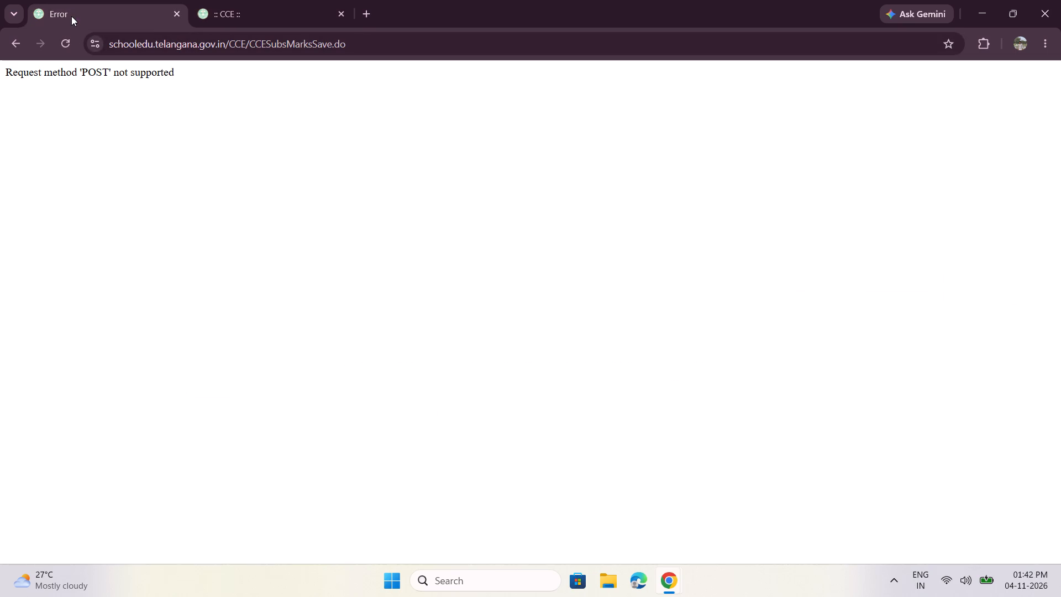
{"action": "triple_click", "coordinate": [71, 16]}
{"action": "left_click_drag", "start_coordinate": [71, 16], "coordinate": [224, 22]}
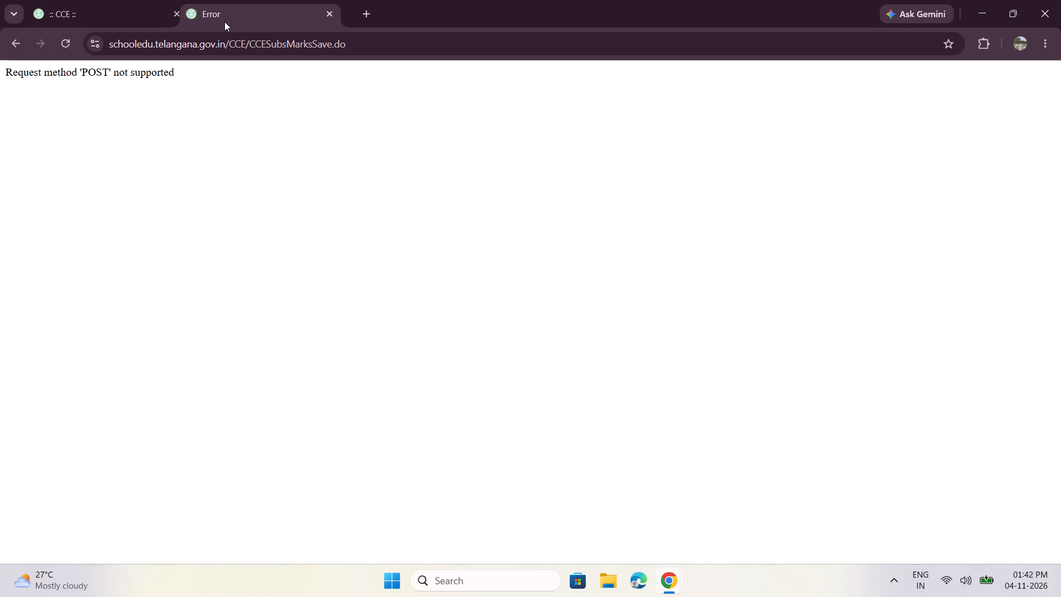
{"action": "left_click_drag", "start_coordinate": [224, 22], "coordinate": [77, 29]}
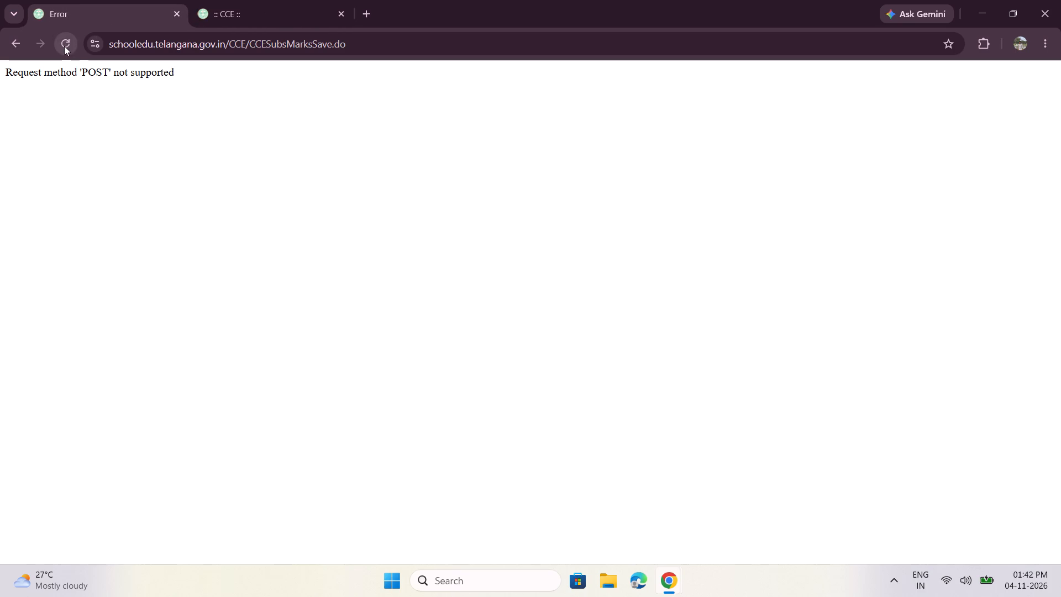
{"action": "left_click", "coordinate": [64, 46]}
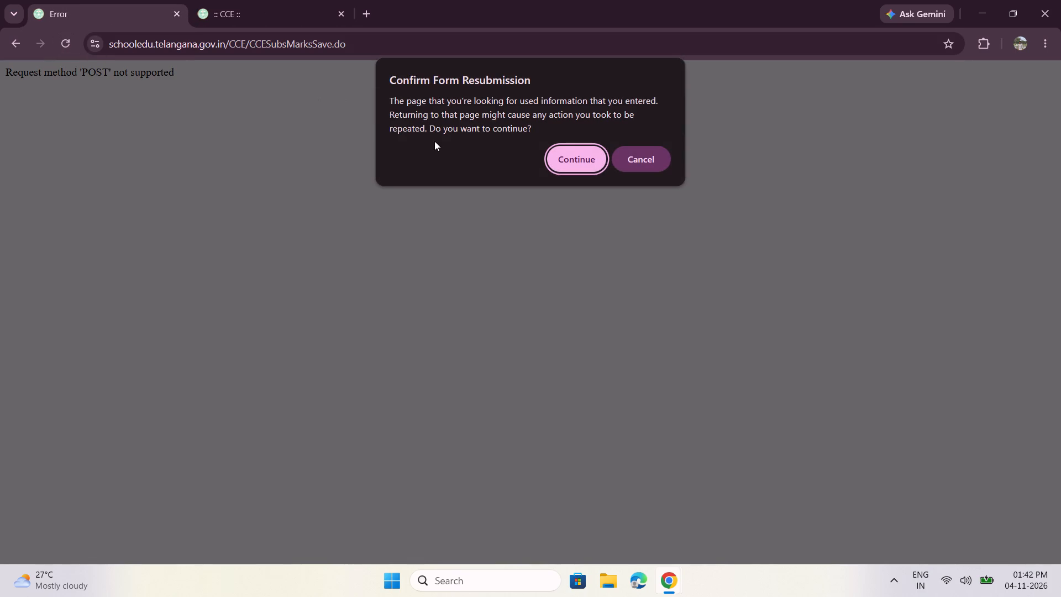
{"action": "left_click", "coordinate": [570, 159]}
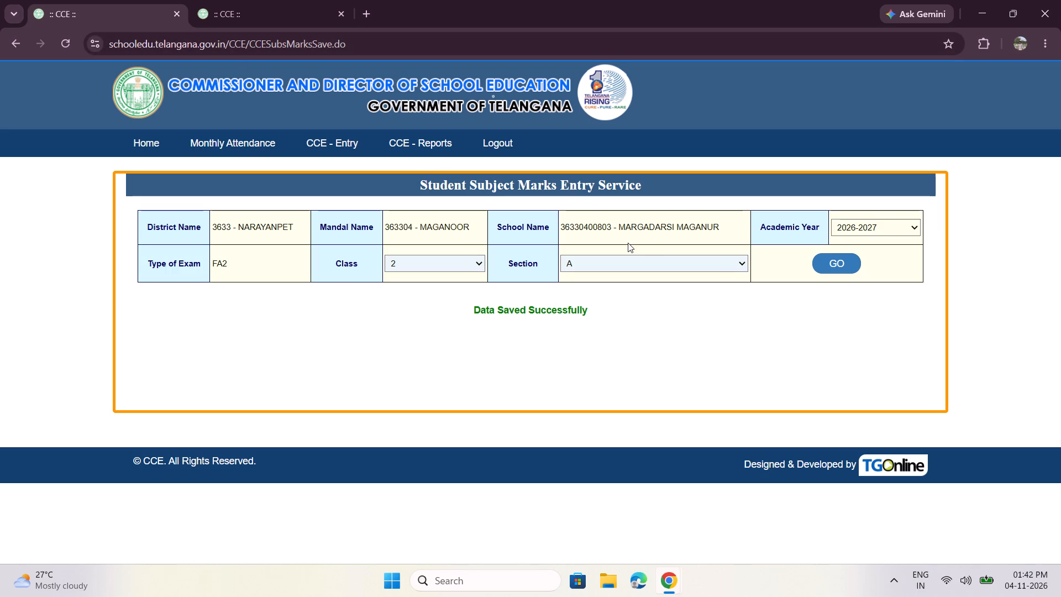
Look up the FA2 subject marks entry for Class 2, Section B.
{"action": "left_click", "coordinate": [655, 258]}
{"action": "left_click", "coordinate": [657, 312]}
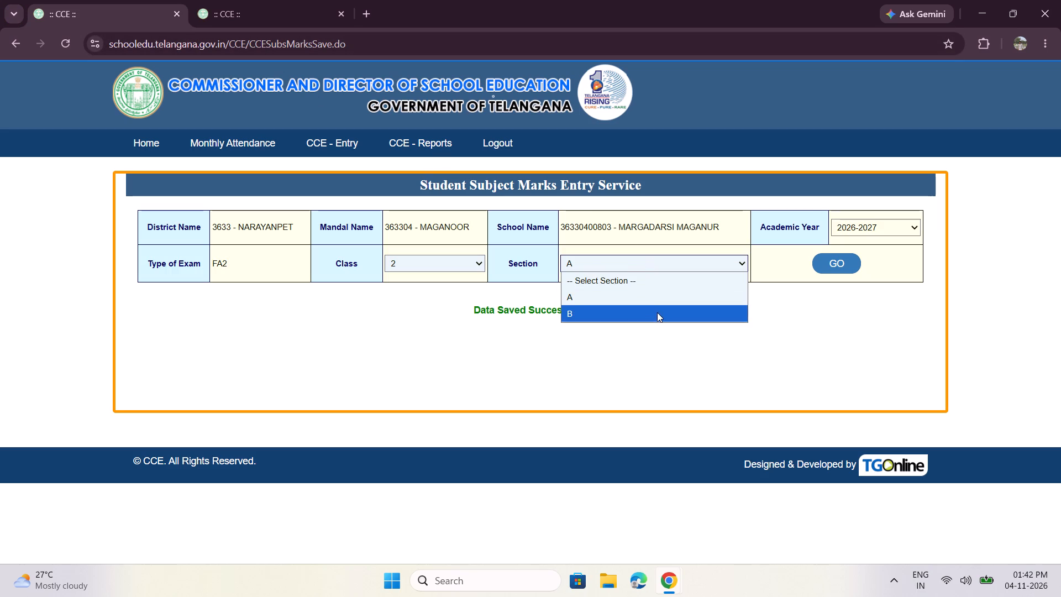
{"action": "left_click", "coordinate": [832, 265]}
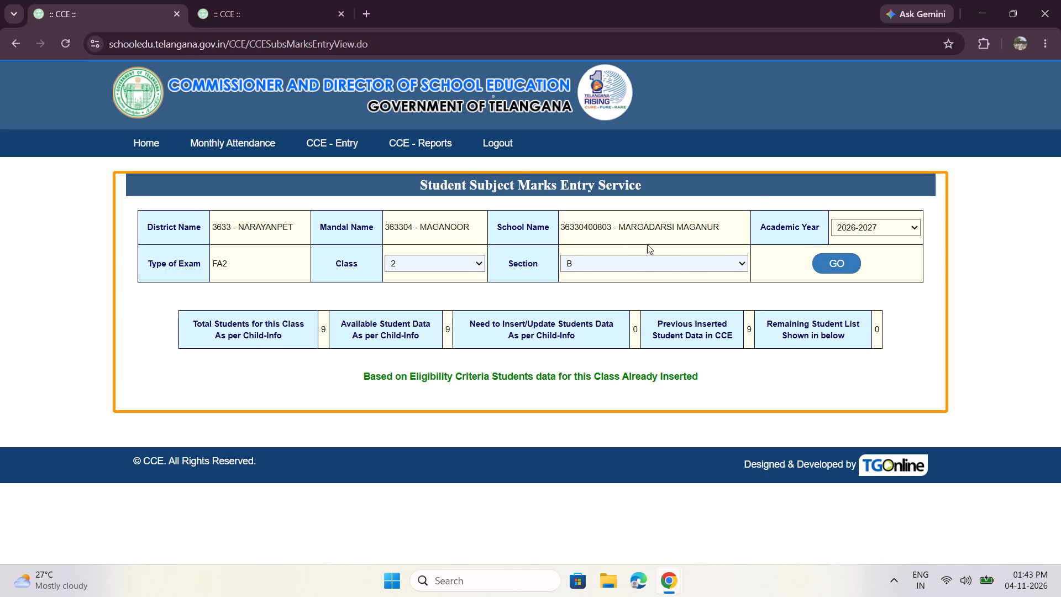
Open the SA1 subject marks entry and look up Class 1, Section A.
{"action": "left_click", "coordinate": [348, 135]}
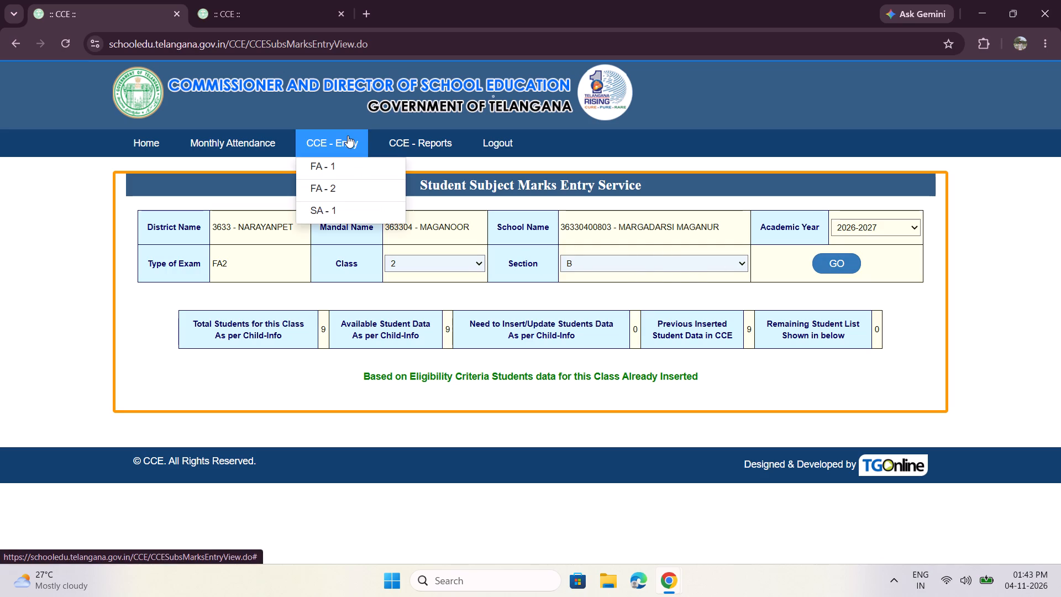
{"action": "left_click", "coordinate": [320, 214]}
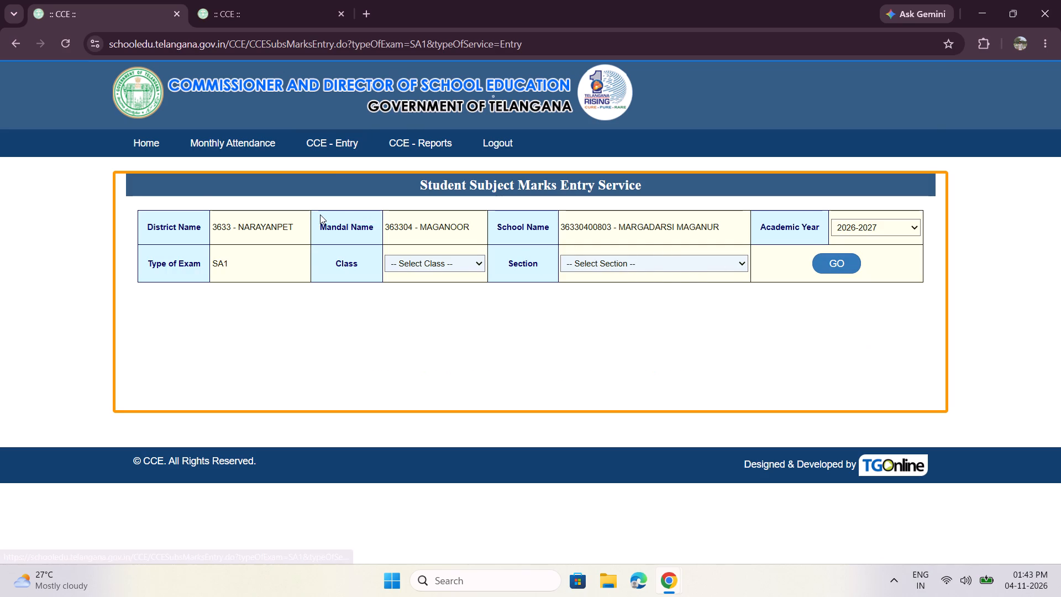
{"action": "left_click", "coordinate": [320, 214]}
{"action": "left_click", "coordinate": [435, 261]}
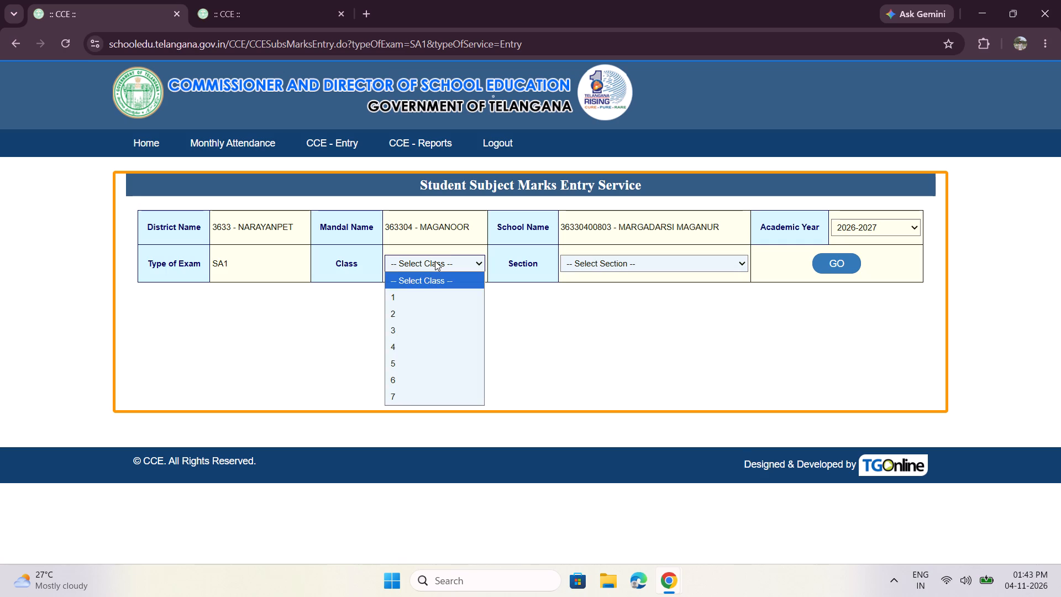
{"action": "left_click", "coordinate": [427, 297]}
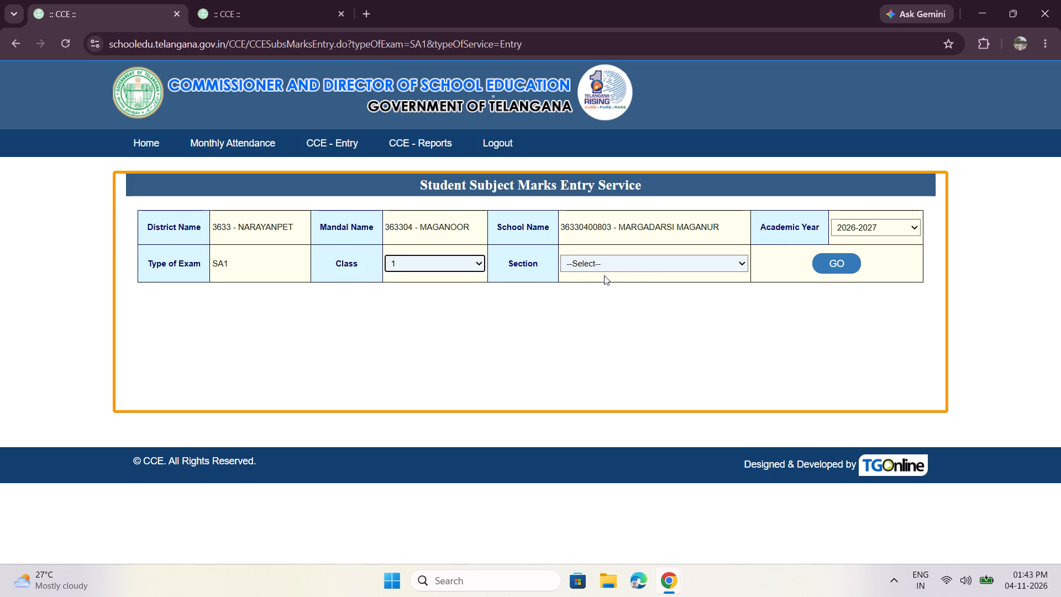
{"action": "left_click", "coordinate": [614, 266]}
{"action": "left_click", "coordinate": [613, 300]}
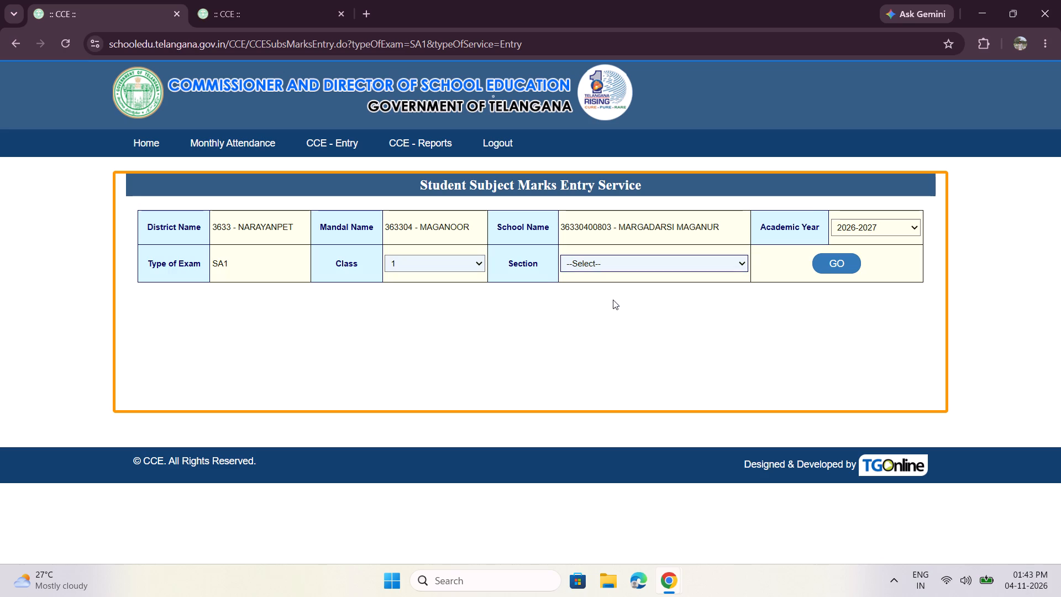
{"action": "left_click", "coordinate": [822, 261]}
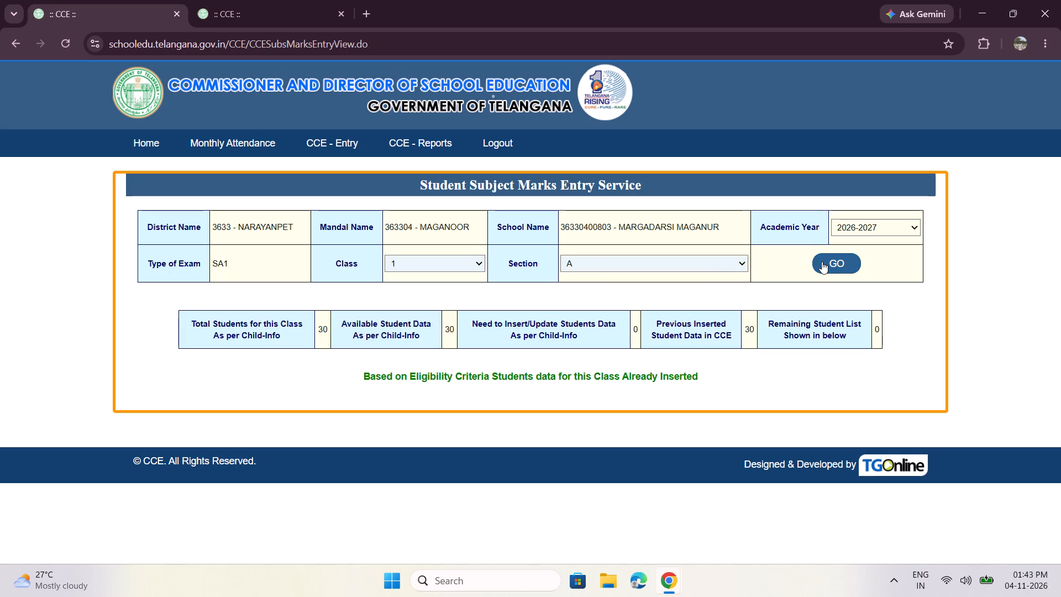
Load the SA1 subject marks entry for Class 2, Section A.
{"action": "left_click", "coordinate": [470, 264]}
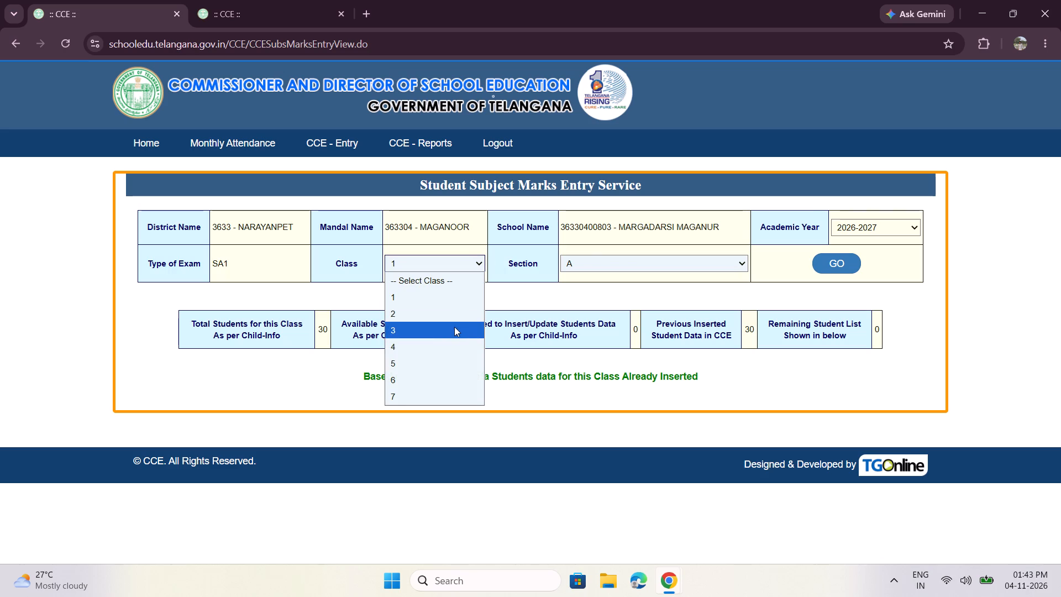
{"action": "left_click", "coordinate": [456, 318]}
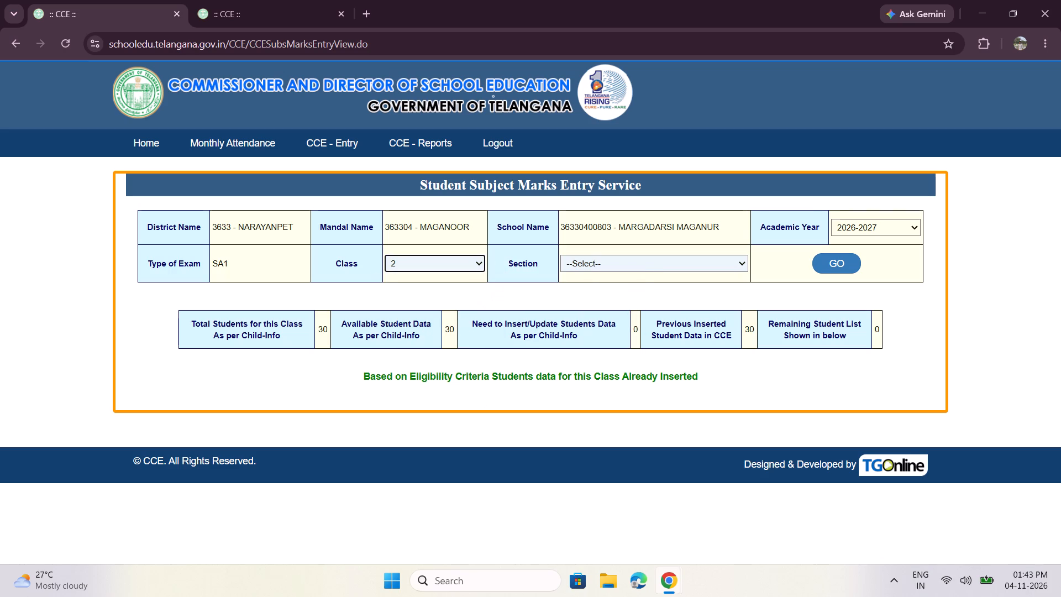
{"action": "left_click", "coordinate": [714, 265]}
{"action": "left_click", "coordinate": [707, 298]}
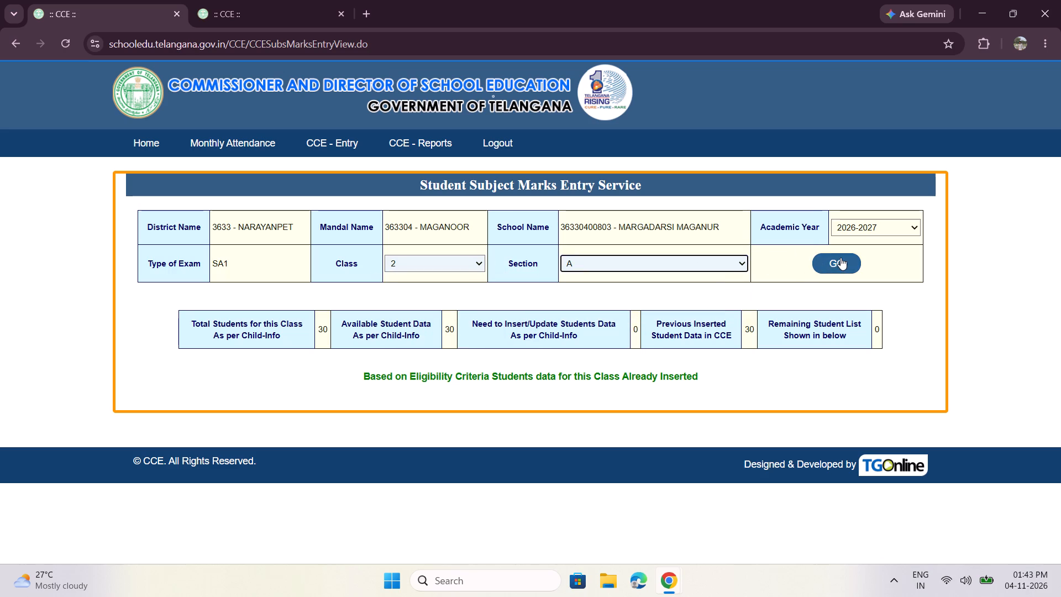
{"action": "left_click", "coordinate": [841, 258]}
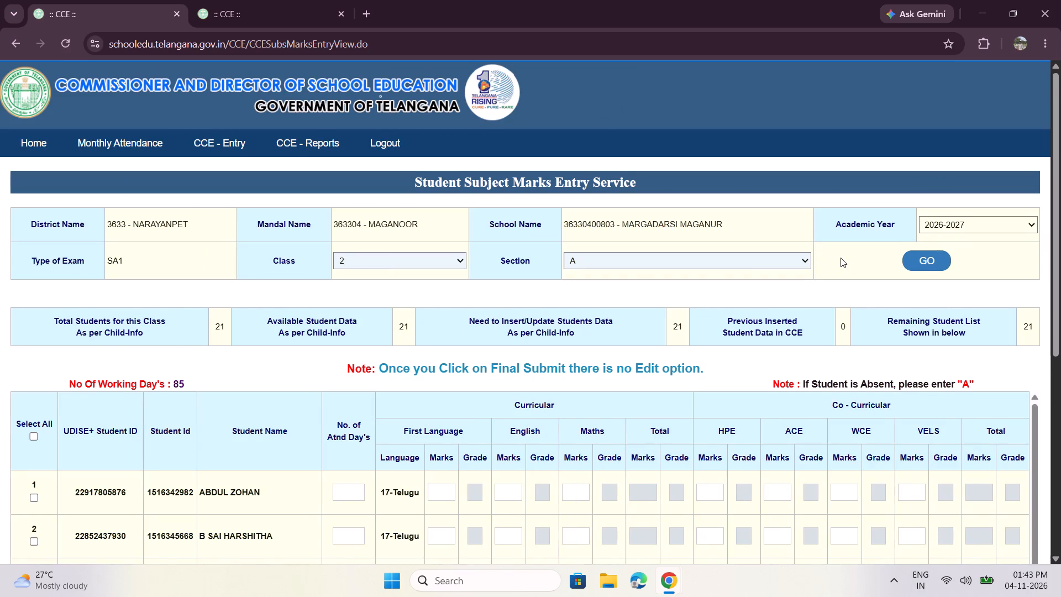
Start entering the number of attended days in the first student row of the SA1 table.
{"action": "key", "text": "Down"}
{"action": "key", "text": "Down"}
{"action": "key", "text": "Down"}
{"action": "key", "text": "Down"}
{"action": "key", "text": "Down"}
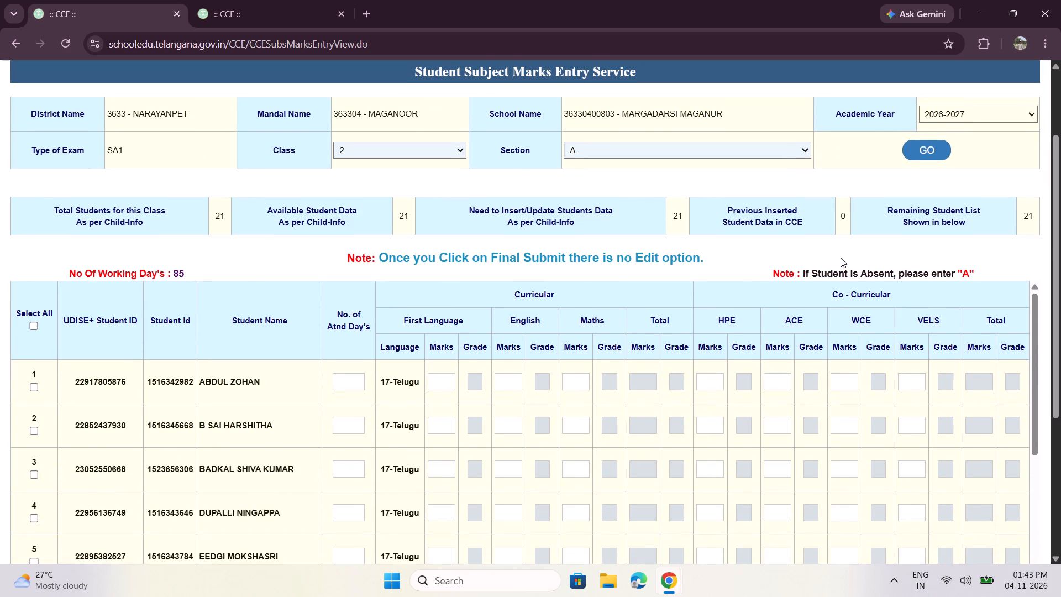
{"action": "key", "text": "Down"}
{"action": "key", "text": "Down"}
{"action": "key", "text": "Down"}
{"action": "key", "text": "Down"}
{"action": "key", "text": "Down"}
{"action": "key", "text": "Down"}
{"action": "key", "text": "Down"}
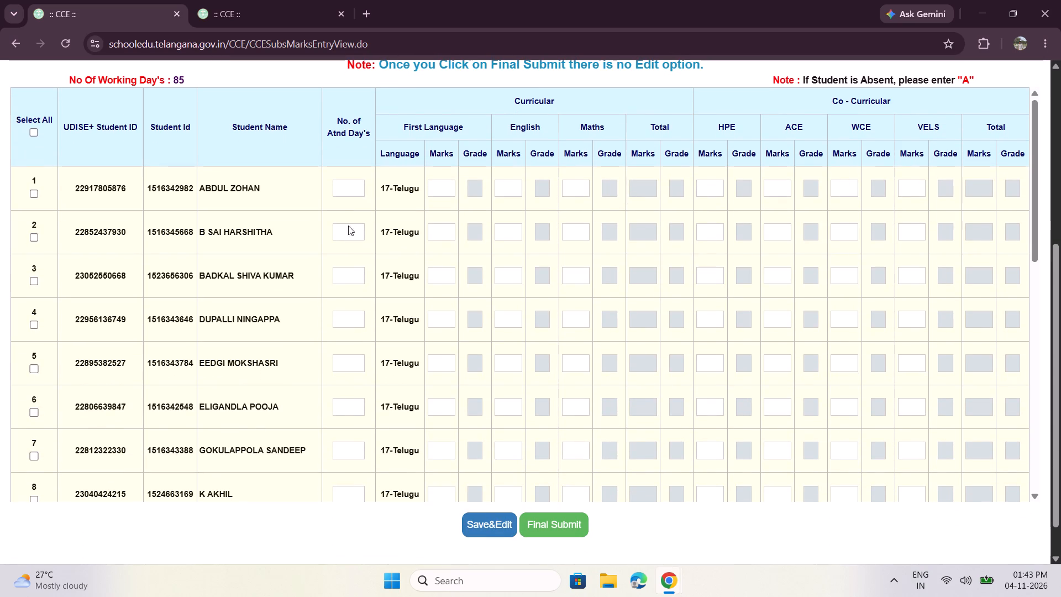
{"action": "left_click_drag", "start_coordinate": [351, 181], "coordinate": [348, 193]}
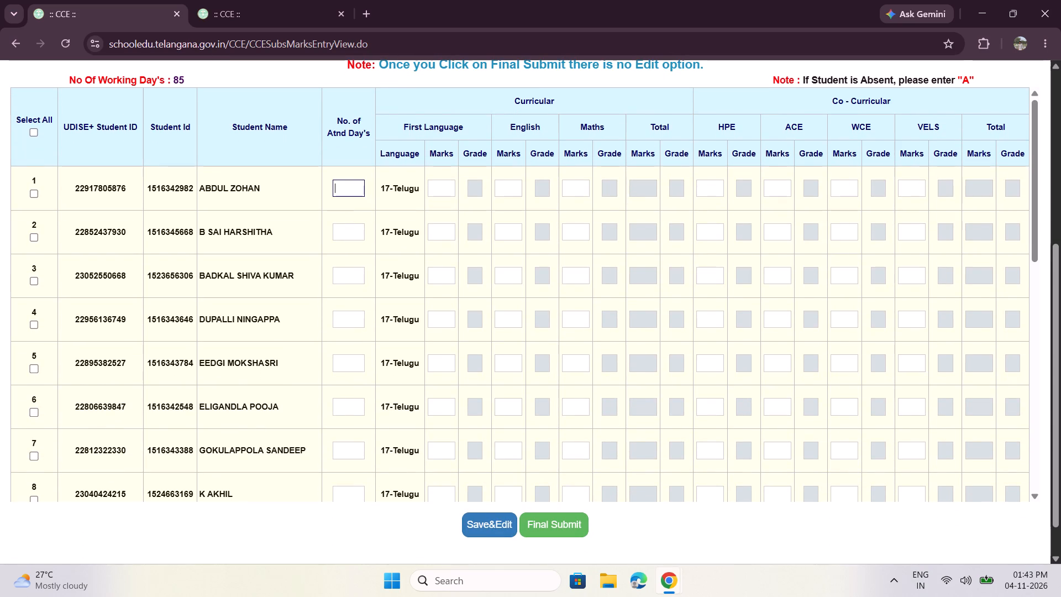
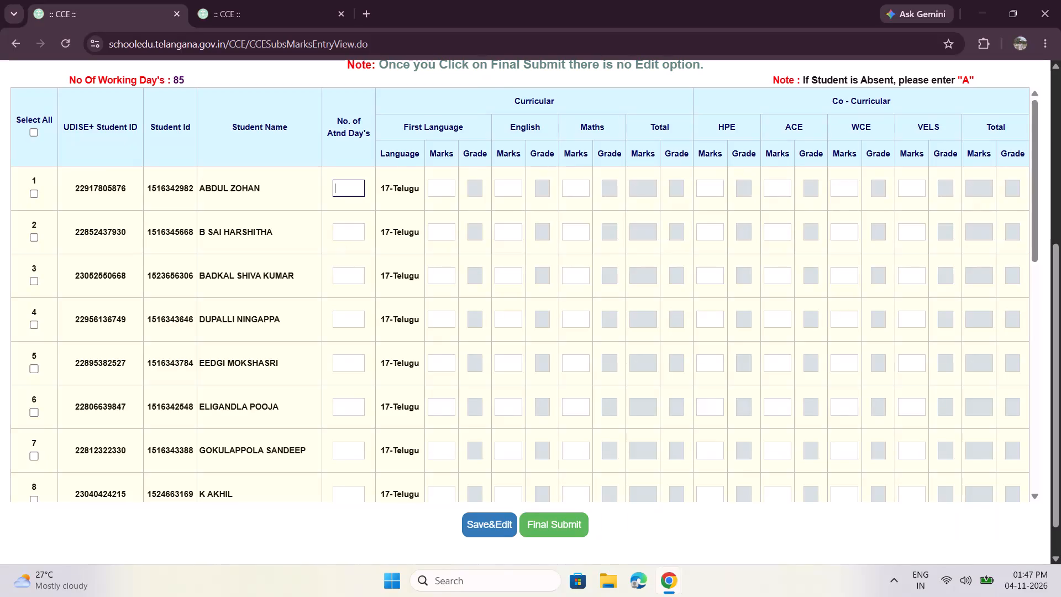
Start entering the number of attended days in the second student row of the SA1 table.
{"action": "left_click", "coordinate": [344, 234]}
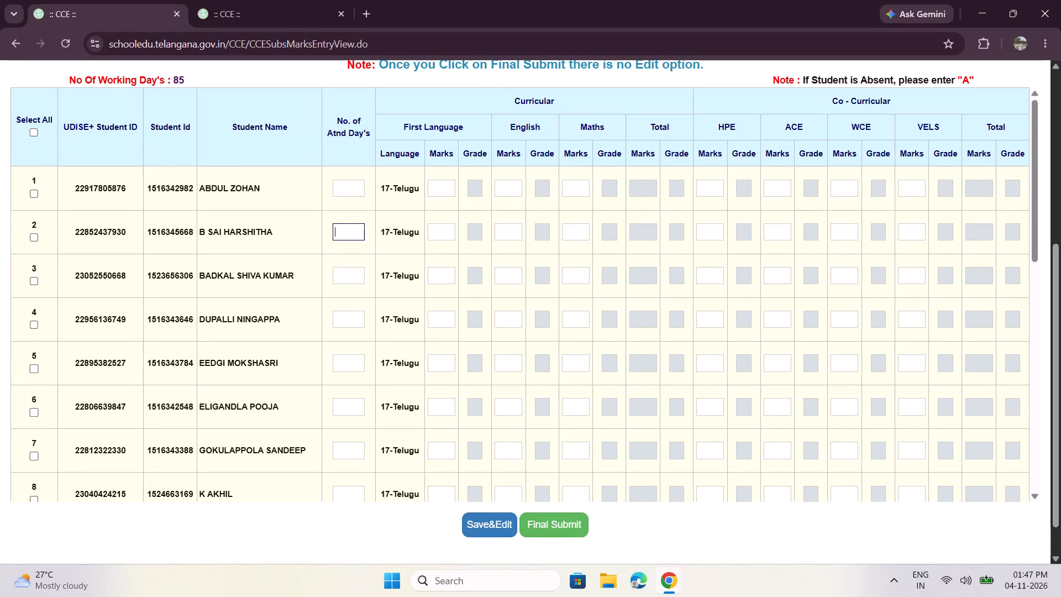
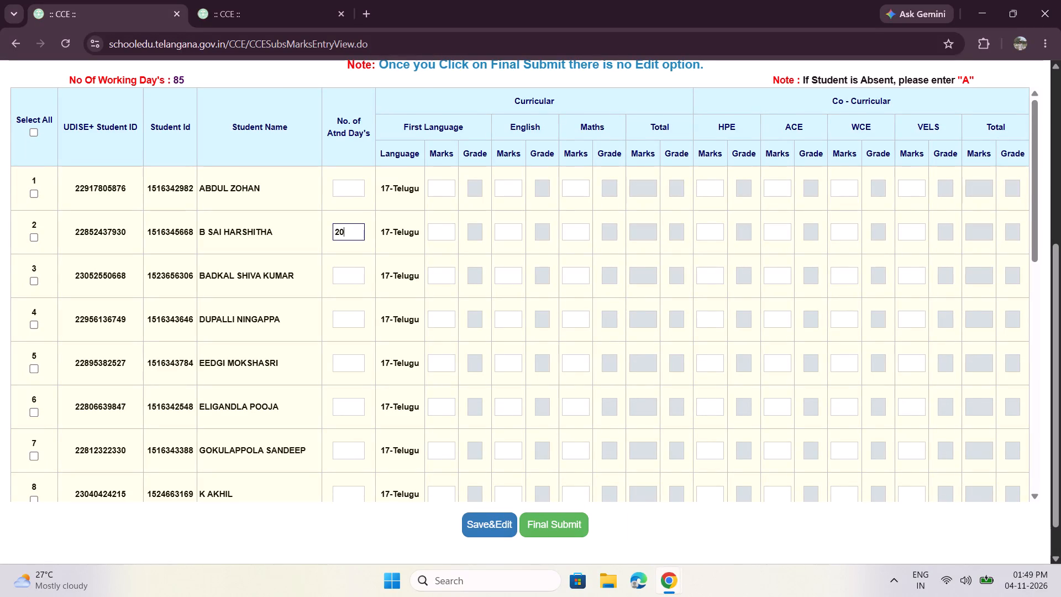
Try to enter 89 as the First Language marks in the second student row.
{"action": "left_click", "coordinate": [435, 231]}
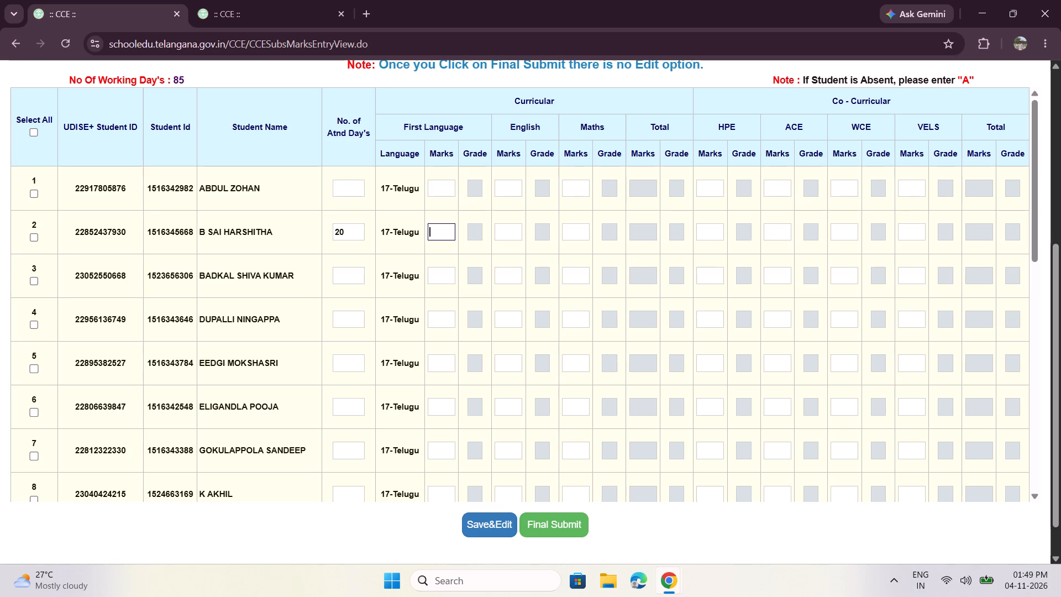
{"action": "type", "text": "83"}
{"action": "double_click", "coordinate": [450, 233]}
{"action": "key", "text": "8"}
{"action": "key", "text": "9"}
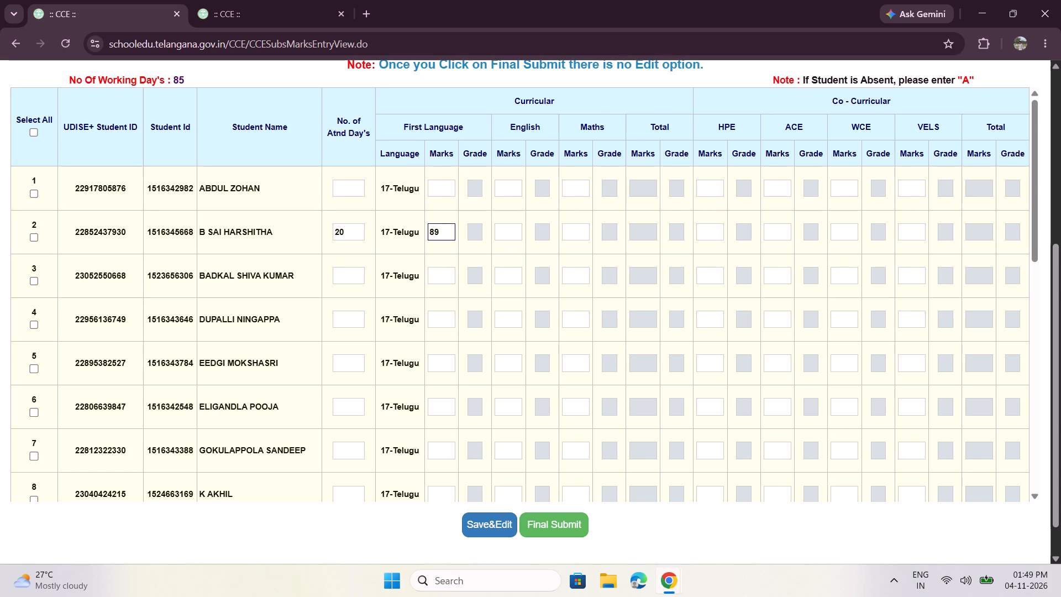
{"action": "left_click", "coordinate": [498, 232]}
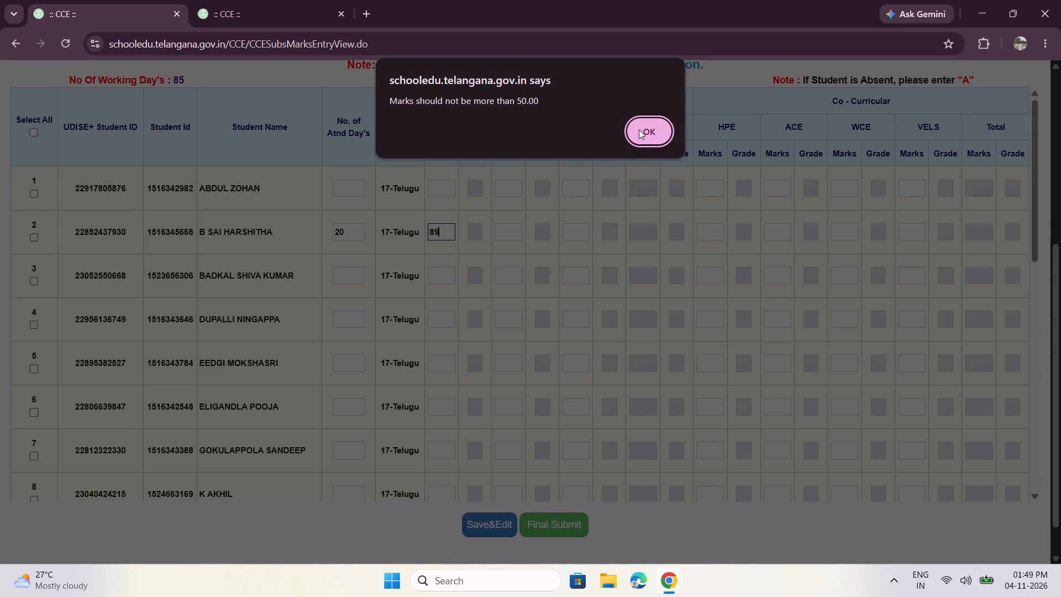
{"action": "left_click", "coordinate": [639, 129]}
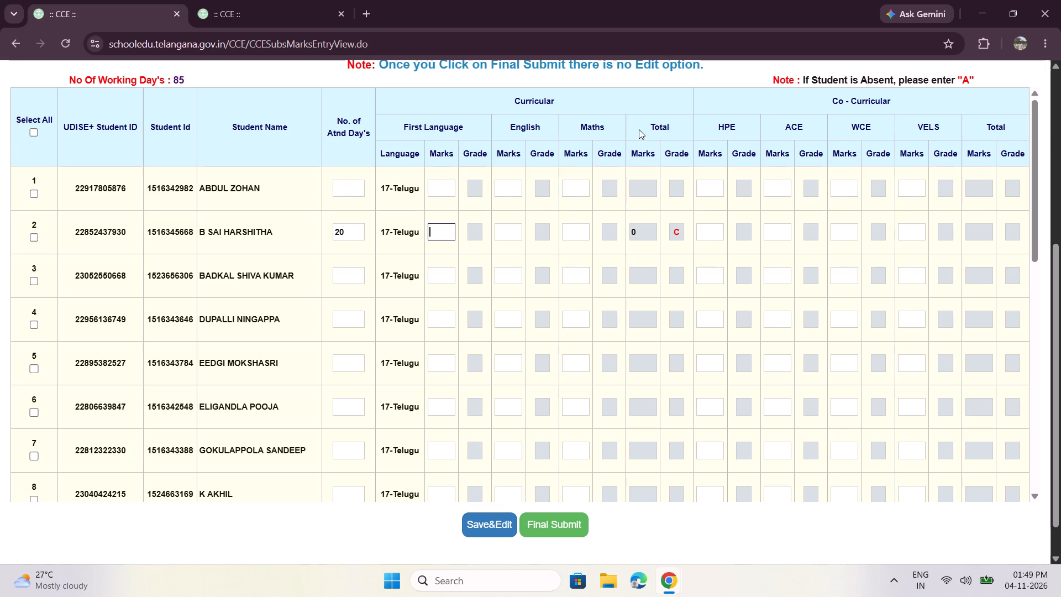
Enter the curricular marks in the second student row: First Language 44, English 45 and Maths 43.
{"action": "type", "text": "44"}
{"action": "left_click", "coordinate": [514, 234]}
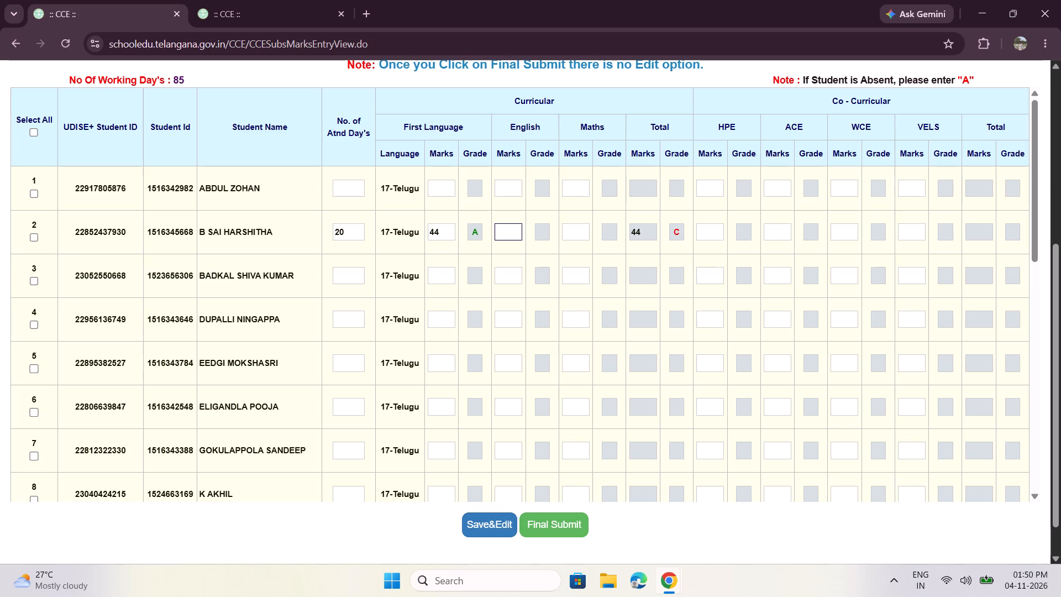
{"action": "type", "text": "45"}
{"action": "left_click", "coordinate": [576, 229]}
{"action": "type", "text": "43"}
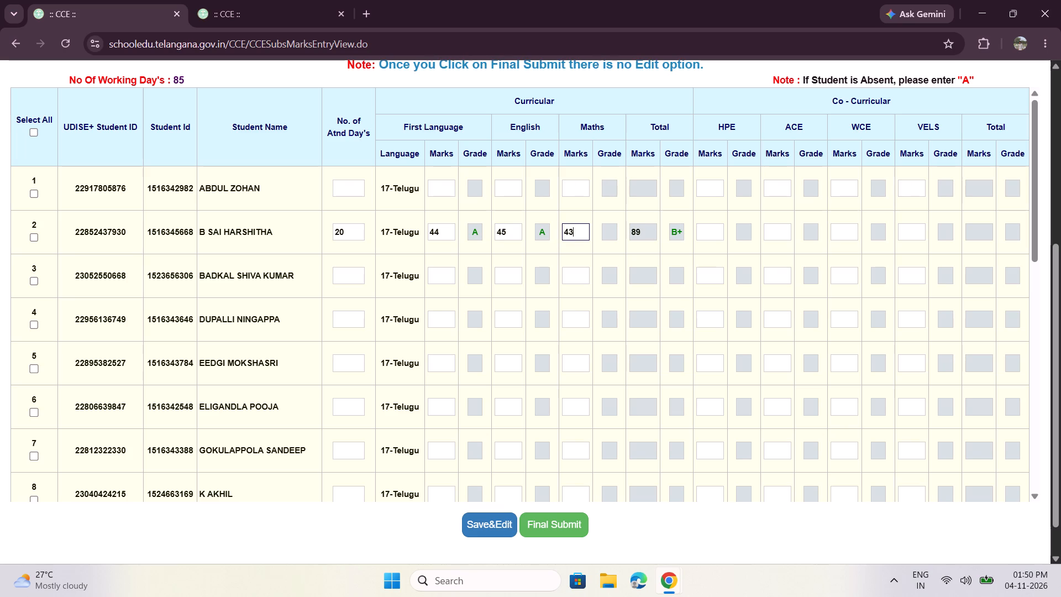
Enter the co-curricular marks in the second student row, with HPE 40 and ACE 42, and continue to WCE.
{"action": "left_click", "coordinate": [705, 230]}
{"action": "type", "text": "48"}
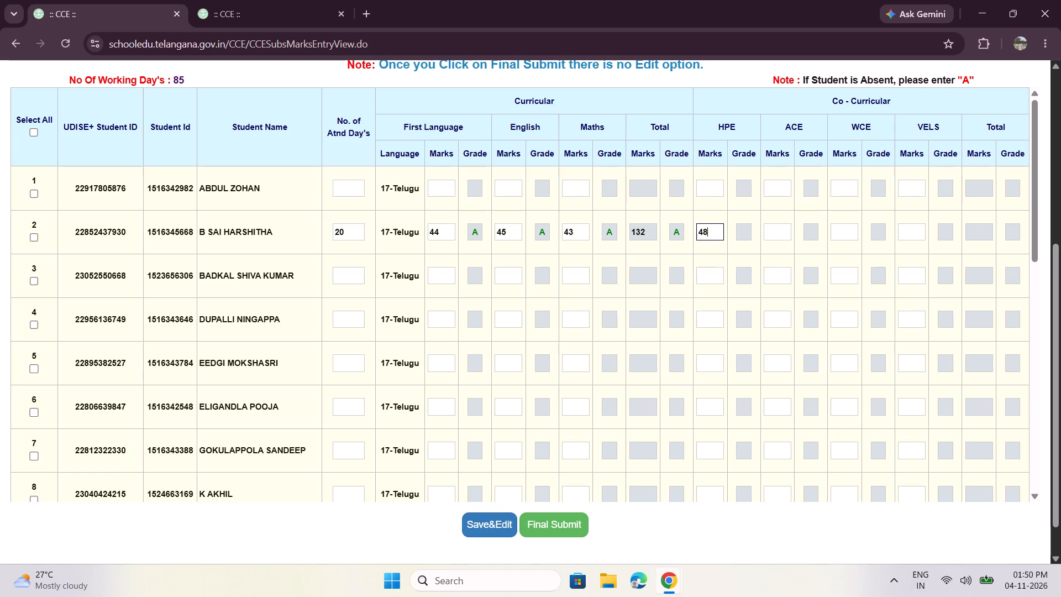
{"action": "key", "text": "BackSpace"}
{"action": "key", "text": "5"}
{"action": "left_click", "coordinate": [763, 227]}
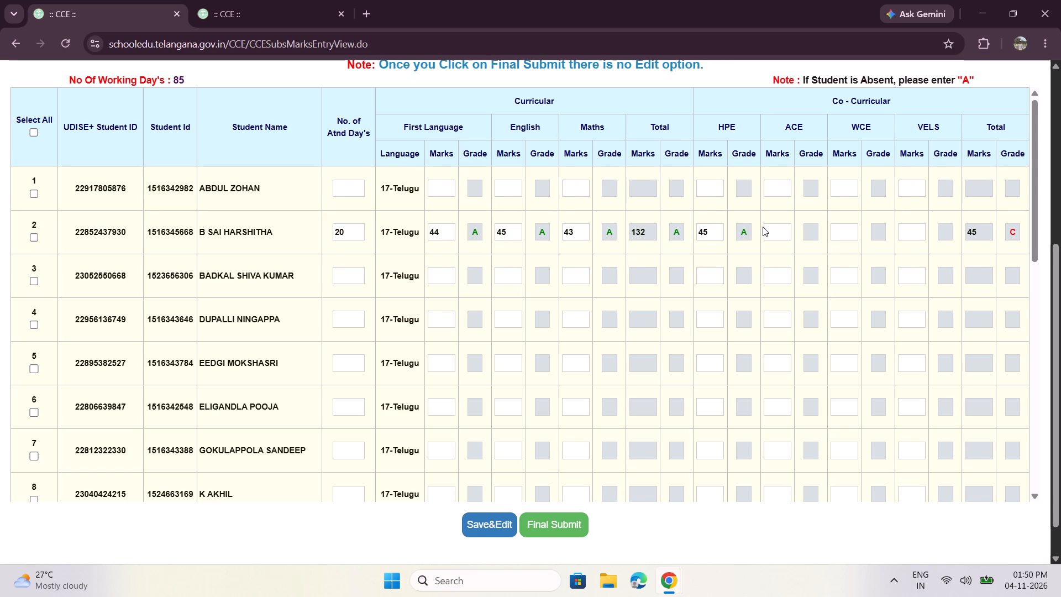
{"action": "left_click", "coordinate": [712, 237]}
{"action": "key", "text": "BackSpace"}
{"action": "key", "text": "0"}
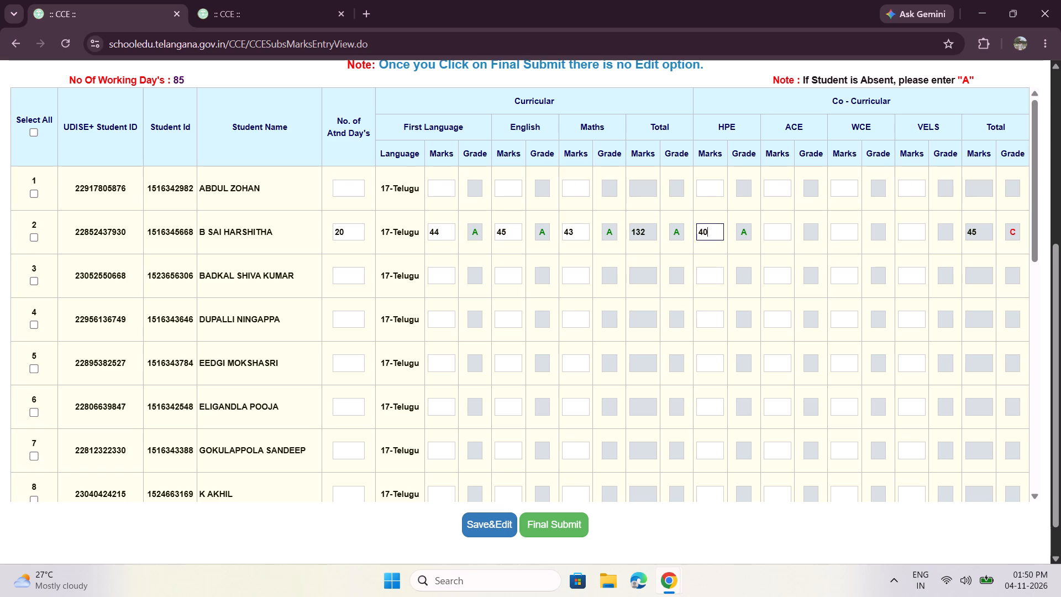
{"action": "left_click", "coordinate": [777, 229]}
{"action": "type", "text": "40"}
{"action": "key", "text": "BackSpace"}
{"action": "key", "text": "2"}
{"action": "left_click", "coordinate": [839, 229]}
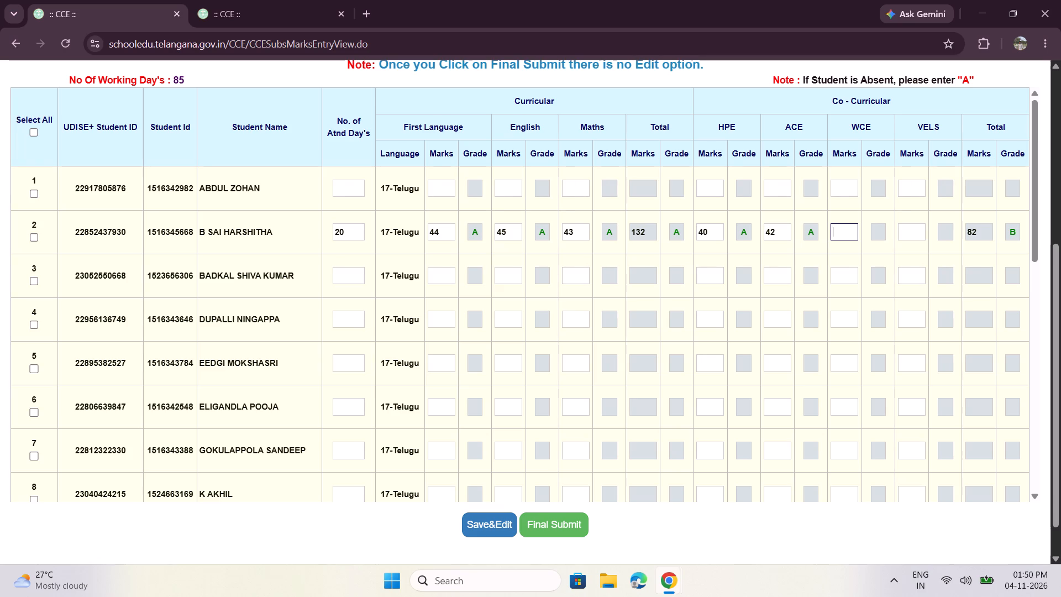
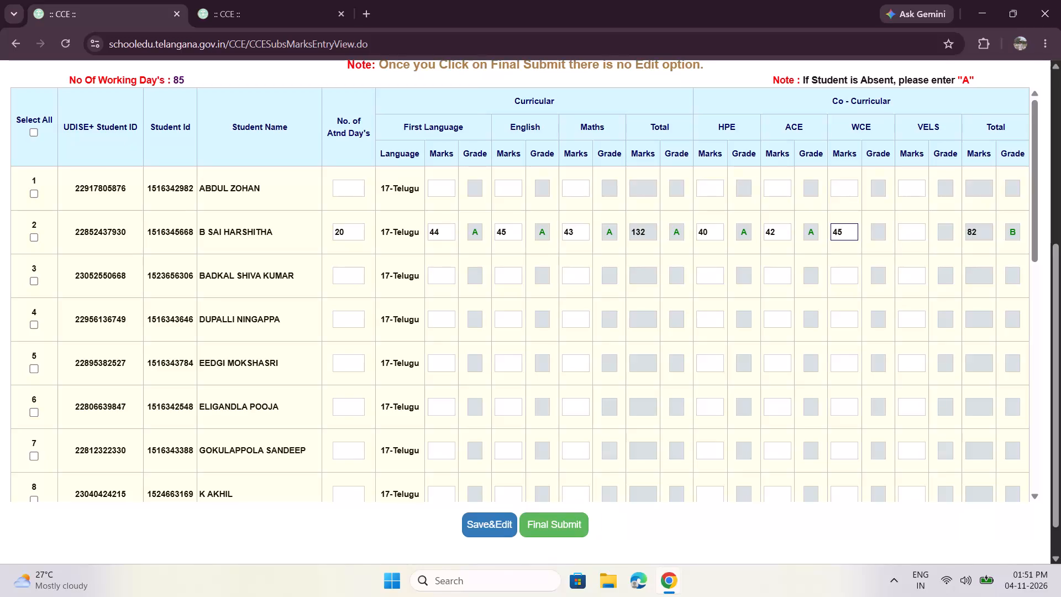
Enter 48 as the VELS marks in the second student row to complete the co-curricular marks.
{"action": "left_click", "coordinate": [910, 234]}
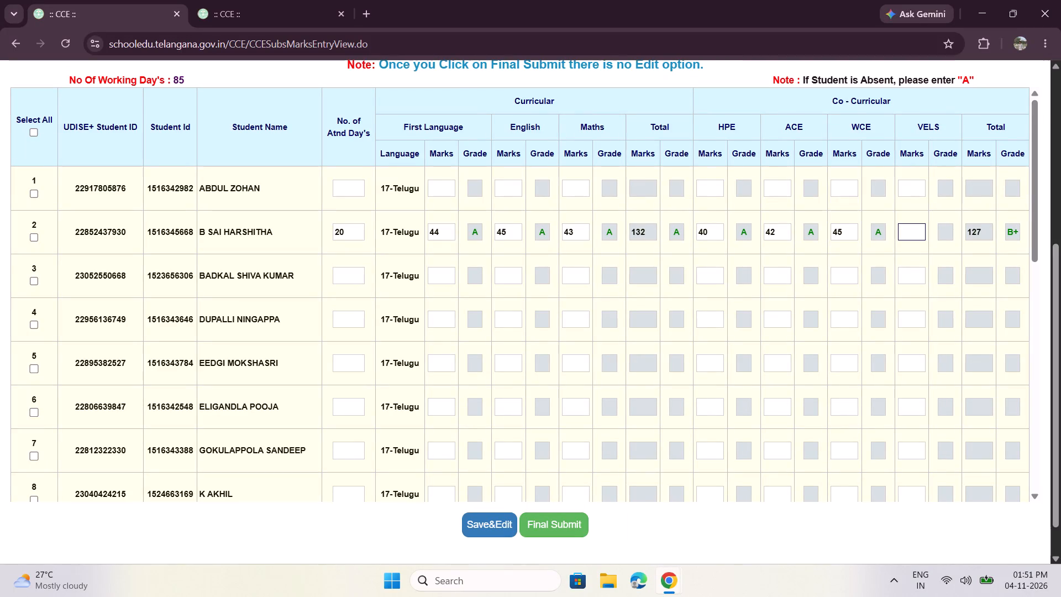
{"action": "type", "text": "48"}
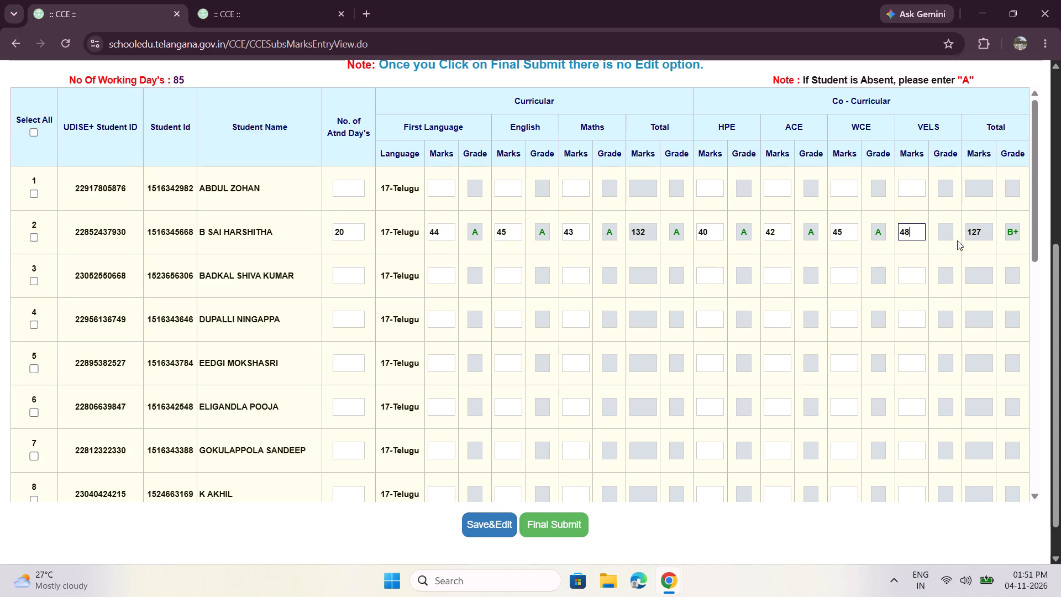
{"action": "left_click", "coordinate": [989, 240]}
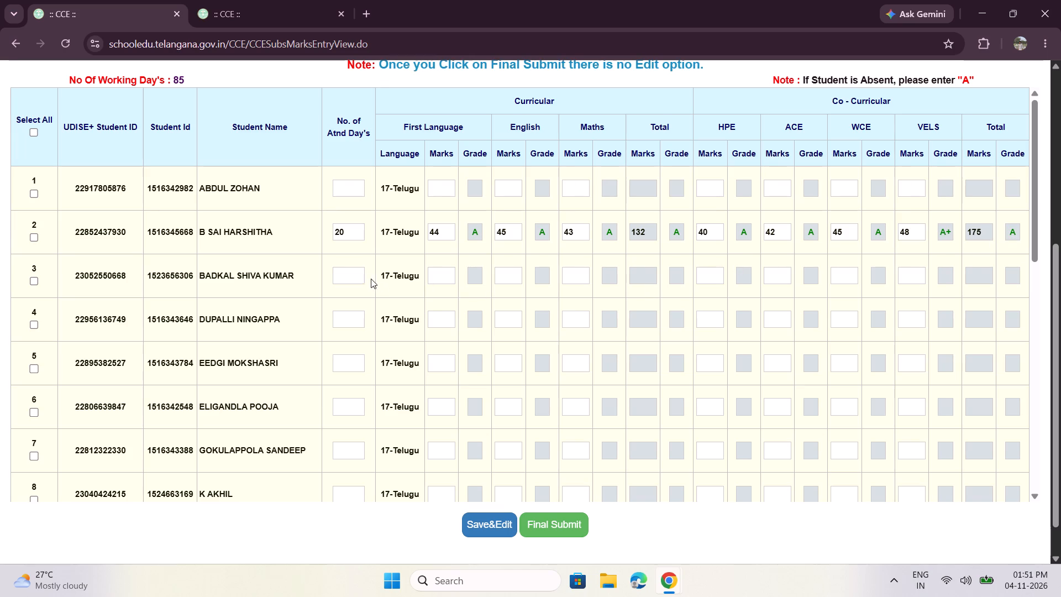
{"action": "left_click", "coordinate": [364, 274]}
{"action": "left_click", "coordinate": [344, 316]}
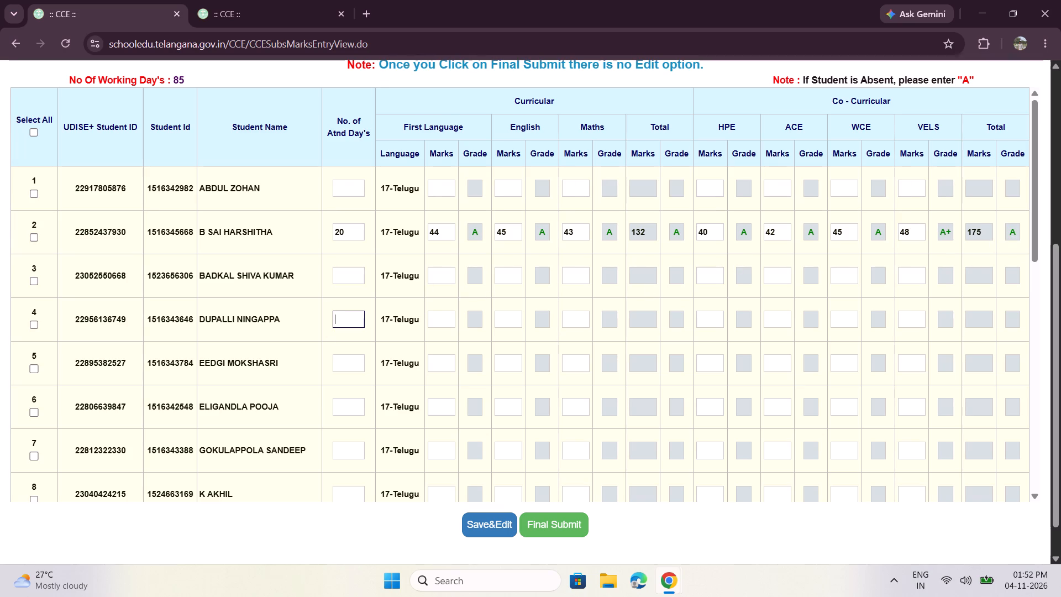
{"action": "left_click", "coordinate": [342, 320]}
Select the attended-days value in the second student row for editing.
{"action": "double_click", "coordinate": [338, 231]}
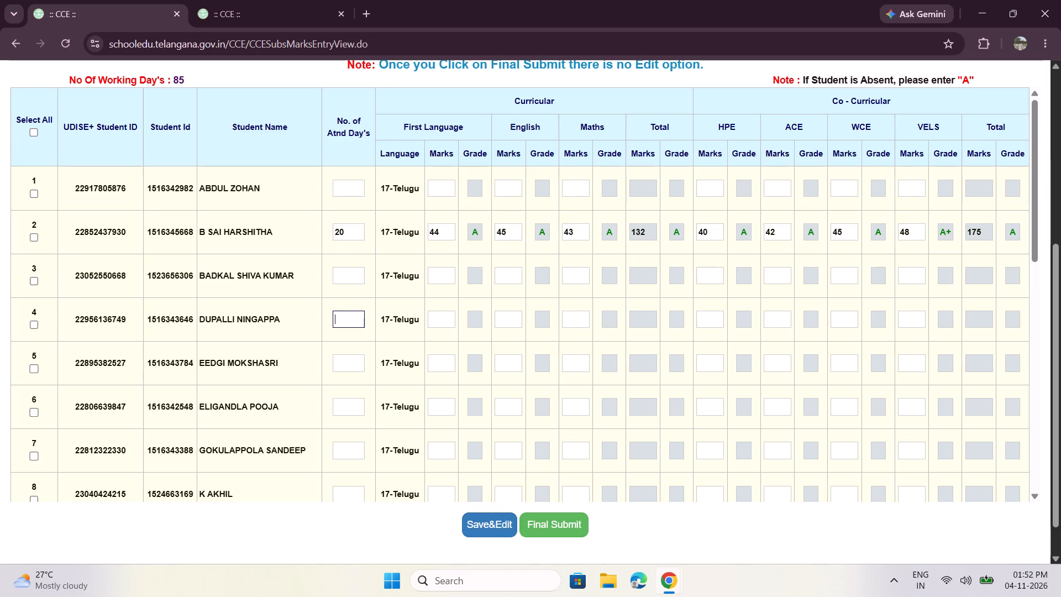
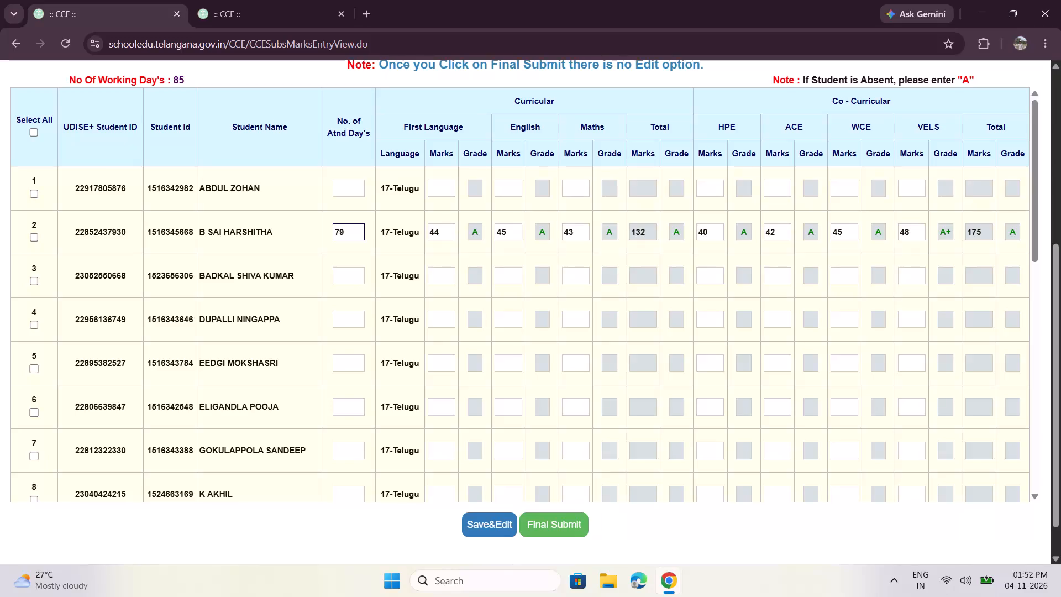
Mark the third student as absent by entering A for the attended days.
{"action": "left_click", "coordinate": [338, 275]}
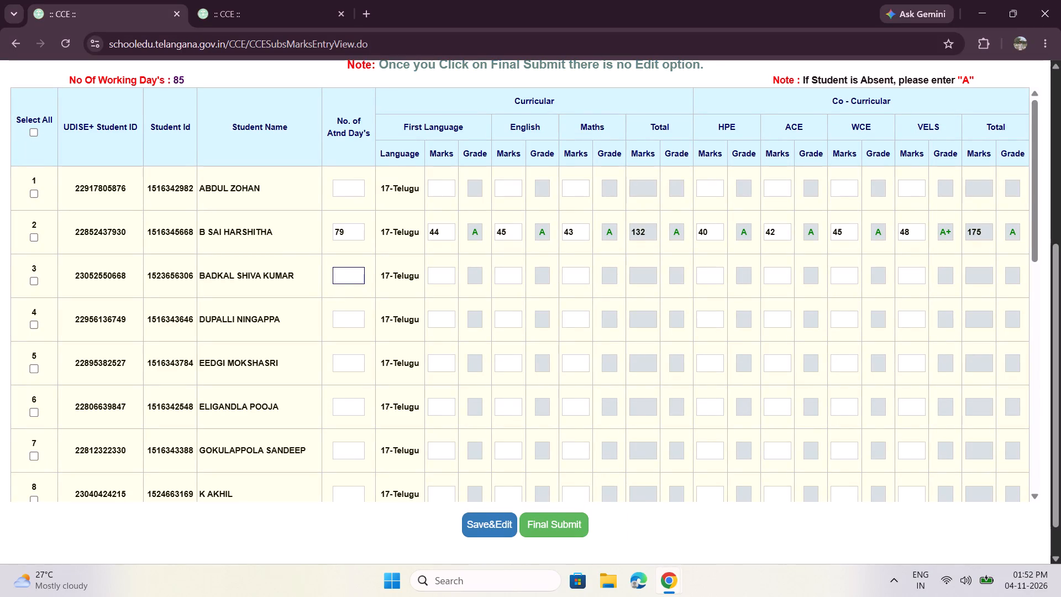
{"action": "key", "text": "a"}
For the fourth student, enter 80 attended days and curricular marks of First Language 36, English 44 and Maths 44.
{"action": "left_click", "coordinate": [338, 314]}
{"action": "type", "text": "80"}
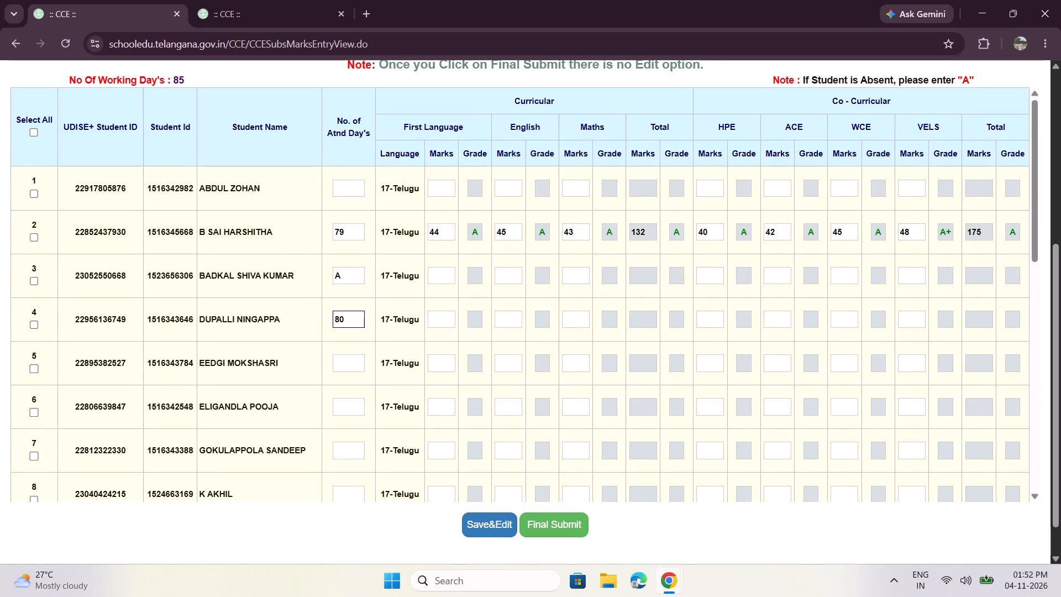
{"action": "left_click", "coordinate": [449, 322]}
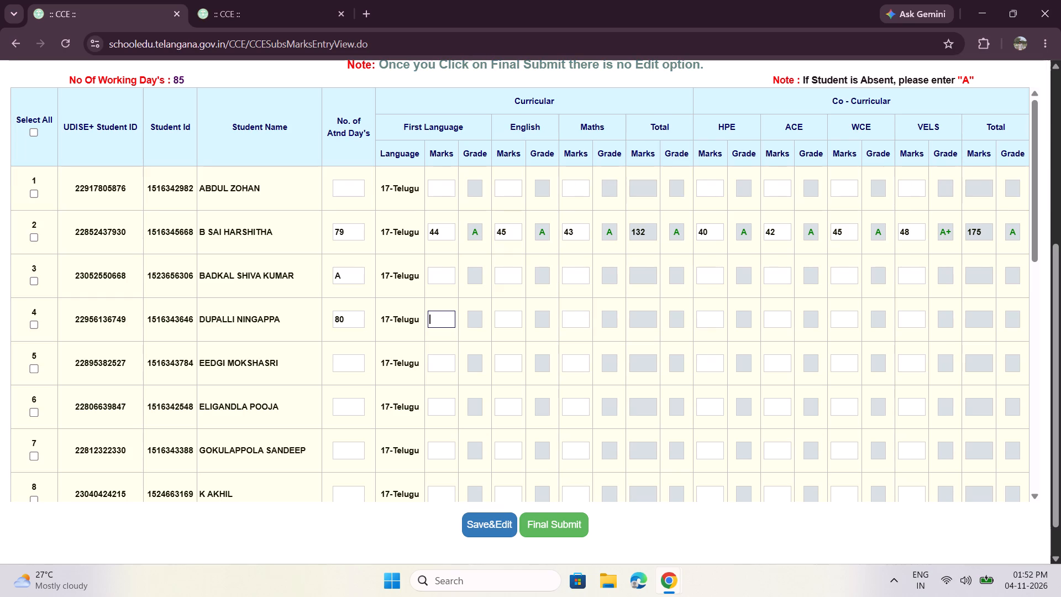
{"action": "type", "text": "36"}
{"action": "left_click", "coordinate": [505, 322]}
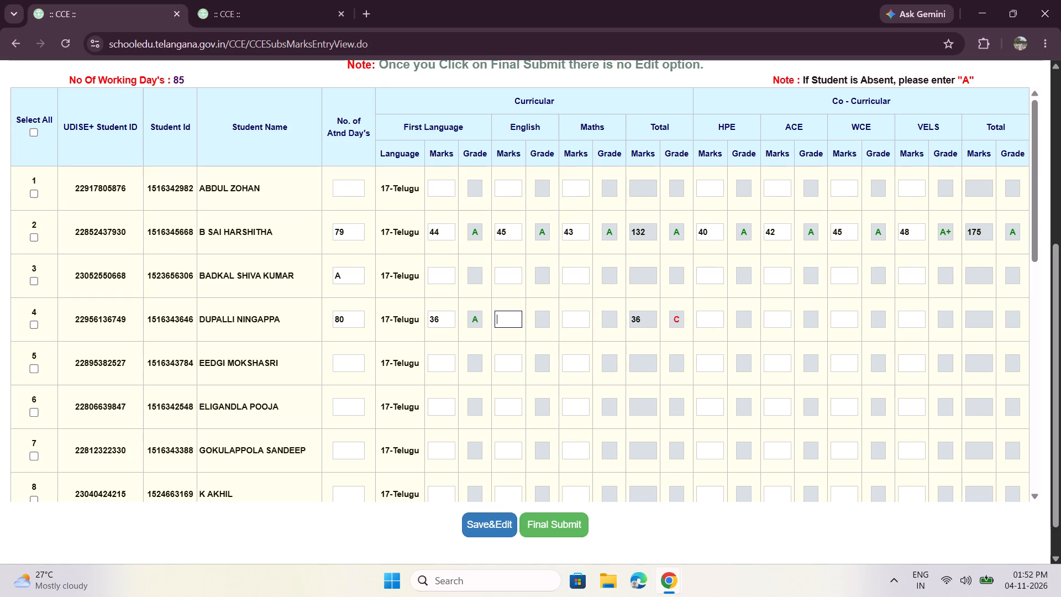
{"action": "type", "text": "36"}
{"action": "double_click", "coordinate": [501, 320]}
{"action": "key", "text": "4"}
{"action": "key", "text": "4"}
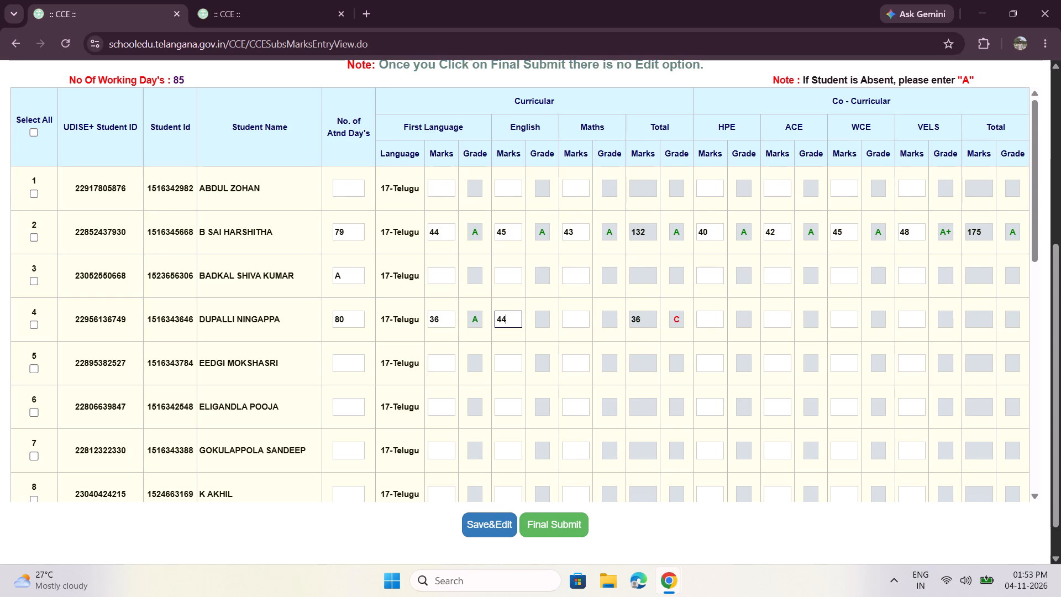
{"action": "left_click", "coordinate": [565, 321]}
{"action": "type", "text": "44"}
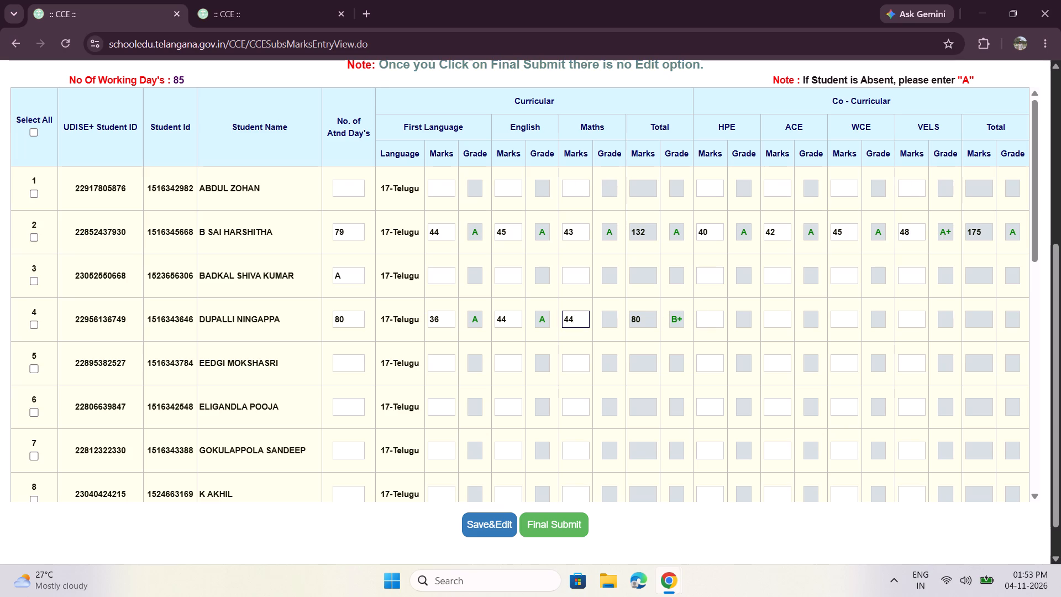
Enter the fourth student's co-curricular marks: HPE 45, ACE 40, WCE 46 and VELS 48.
{"action": "left_click", "coordinate": [700, 320]}
{"action": "type", "text": "45"}
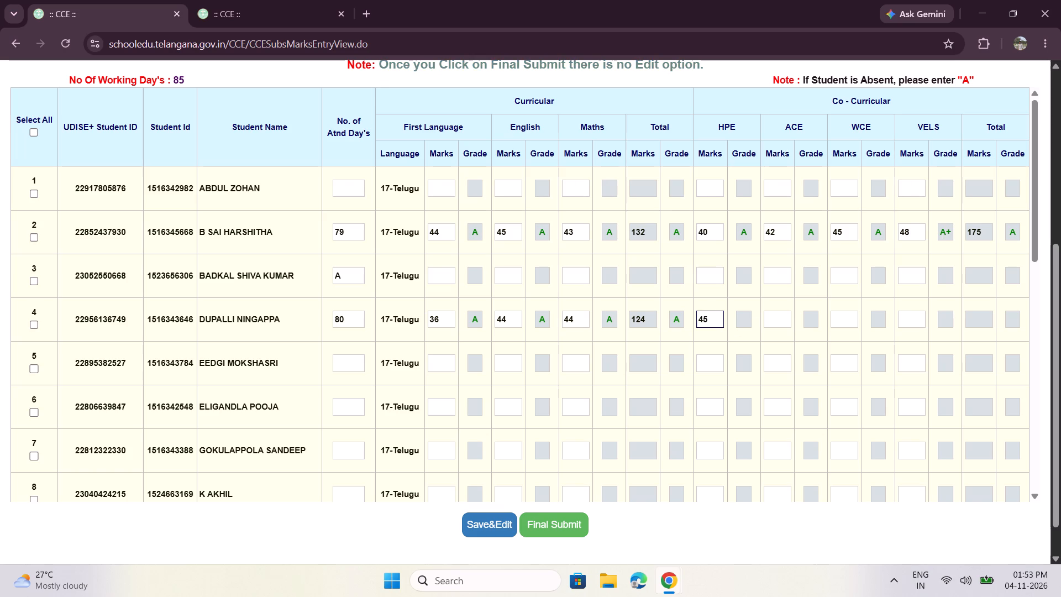
{"action": "left_click", "coordinate": [766, 316]}
{"action": "key", "text": "4"}
{"action": "key", "text": "0"}
{"action": "left_click", "coordinate": [847, 316]}
{"action": "type", "text": "46"}
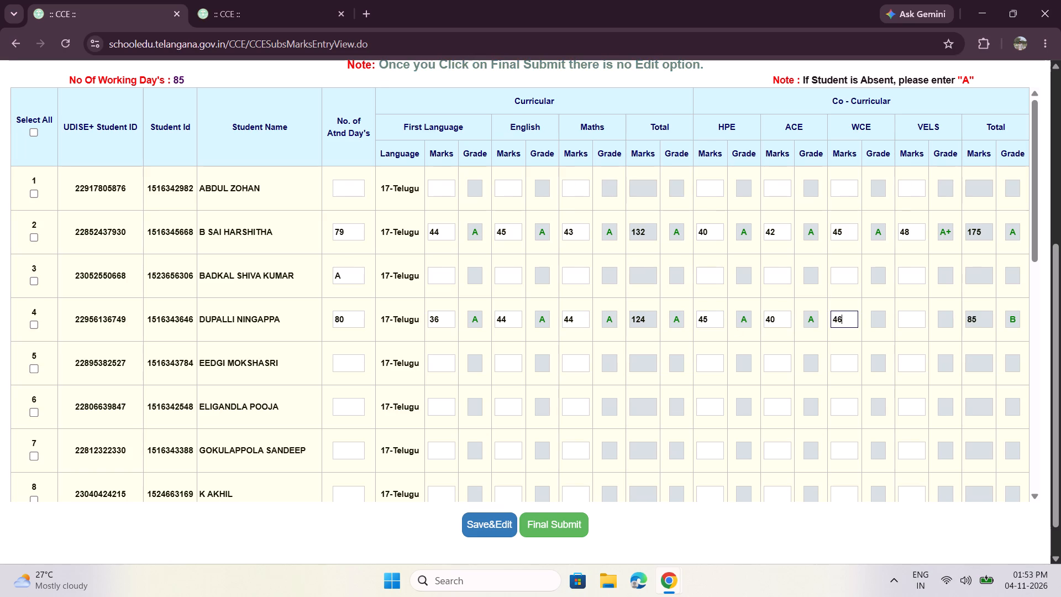
{"action": "left_click", "coordinate": [922, 313]}
{"action": "key", "text": "4"}
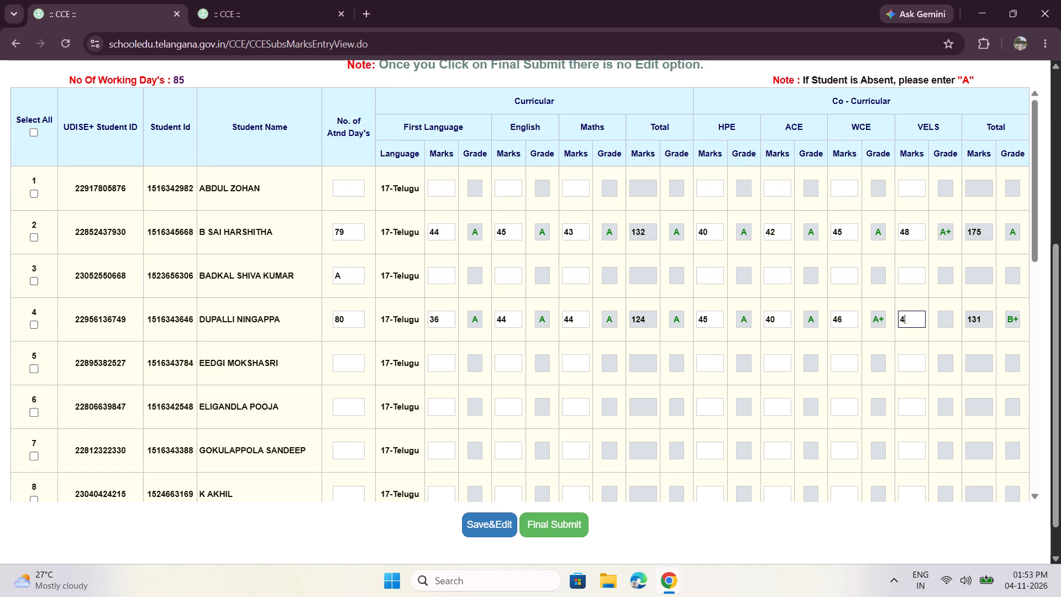
{"action": "key", "text": "8"}
{"action": "left_click", "coordinate": [976, 323]}
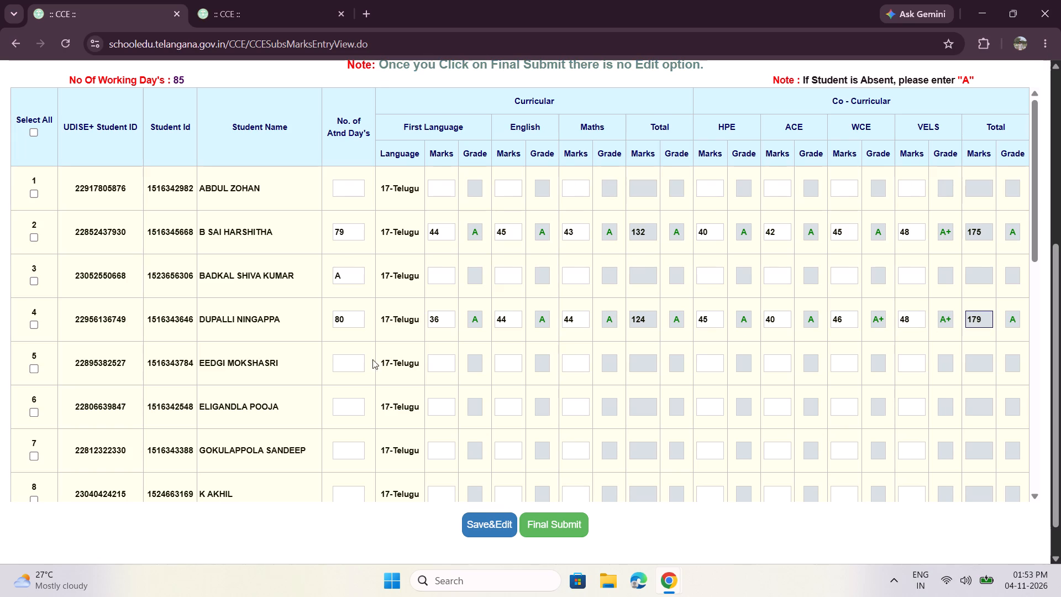
{"action": "left_click", "coordinate": [357, 359]}
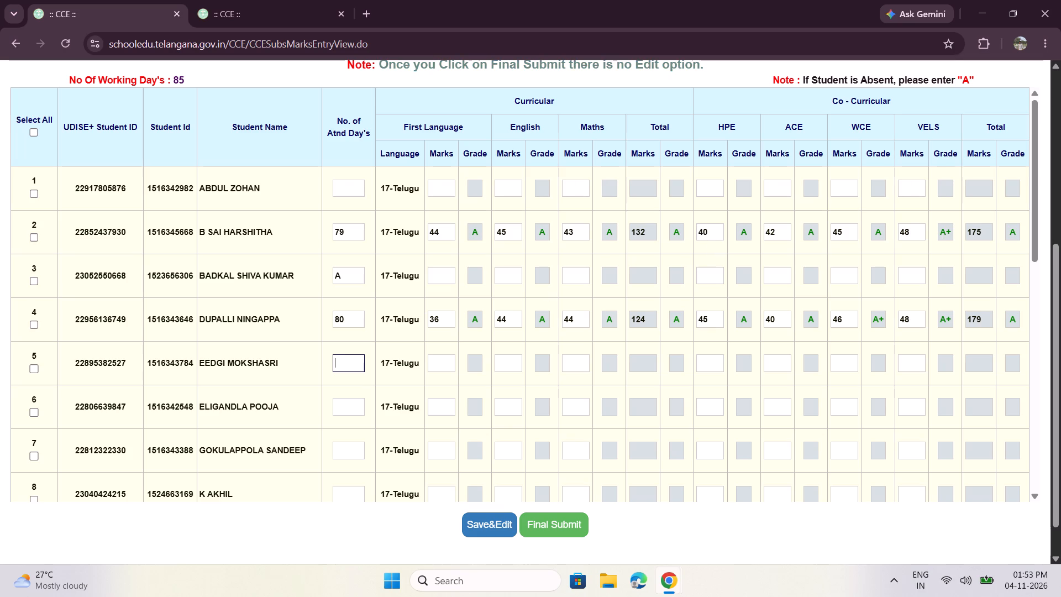
Change the ACE marks in the second student row to 48.
{"action": "double_click", "coordinate": [776, 232]}
{"action": "type", "text": "48"}
{"action": "left_click", "coordinate": [964, 219]}
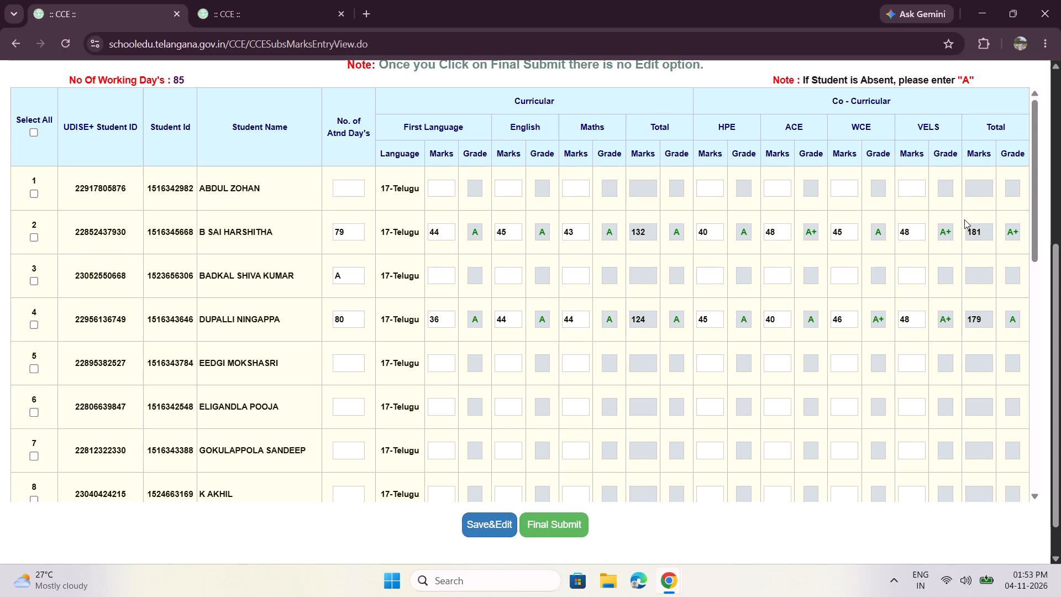
For the fifth student, enter 83 attended days and curricular marks of First Language 44, English 41 and Maths 43.
{"action": "double_click", "coordinate": [339, 360]}
{"action": "key", "text": "4"}
{"action": "key", "text": "BackSpace"}
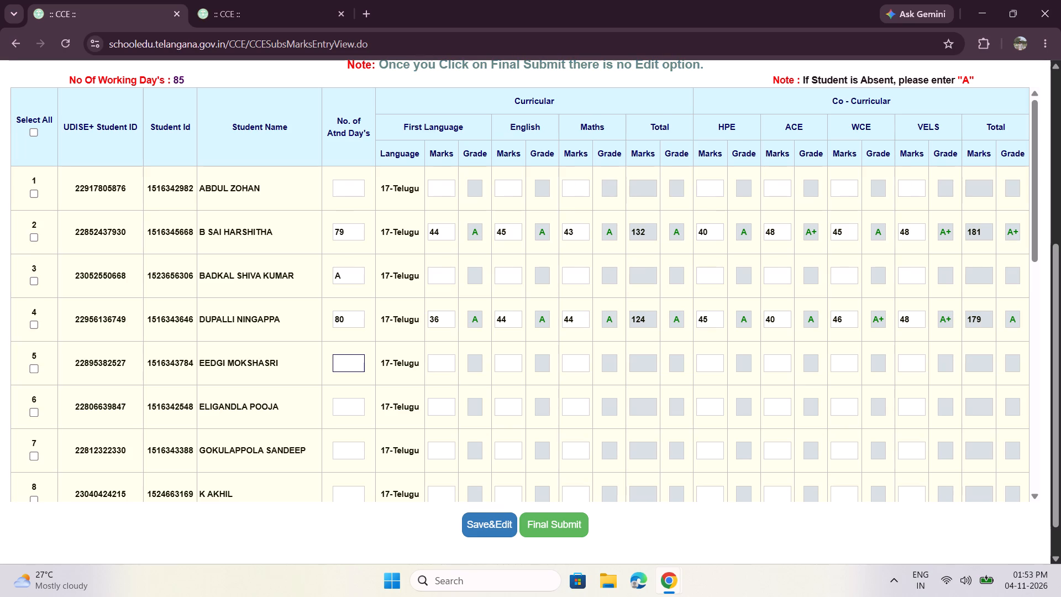
{"action": "type", "text": "83"}
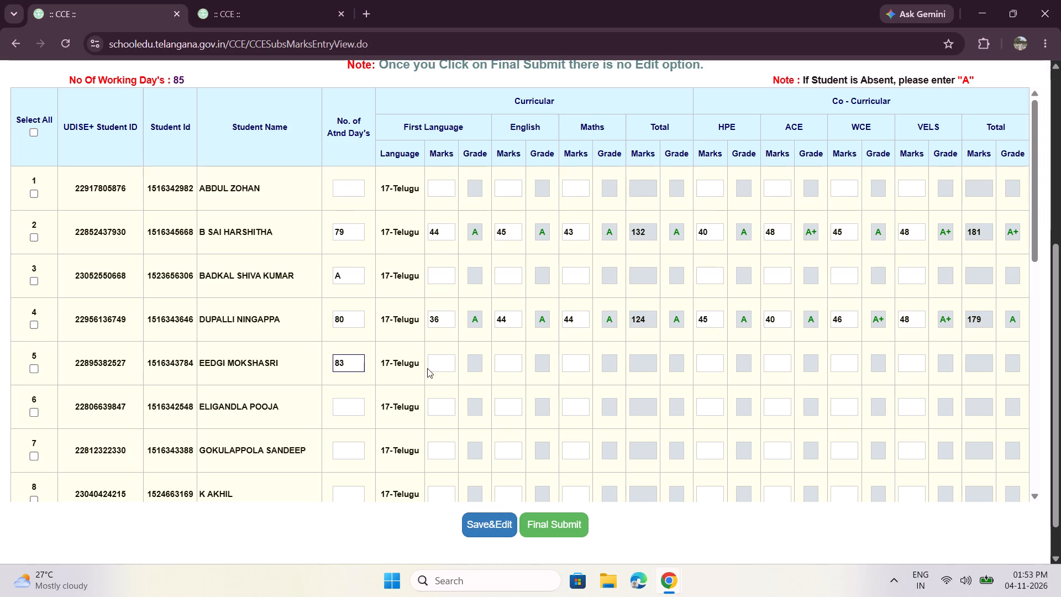
{"action": "left_click", "coordinate": [434, 368]}
{"action": "type", "text": "44"}
{"action": "left_click", "coordinate": [517, 366]}
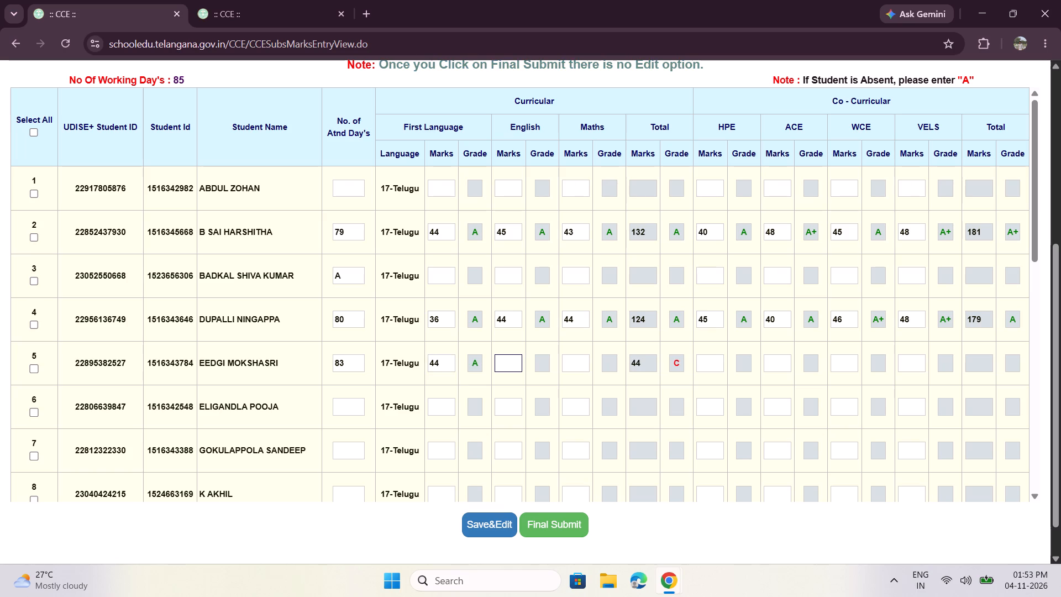
{"action": "type", "text": "41"}
{"action": "left_click", "coordinate": [573, 363]}
{"action": "type", "text": "43"}
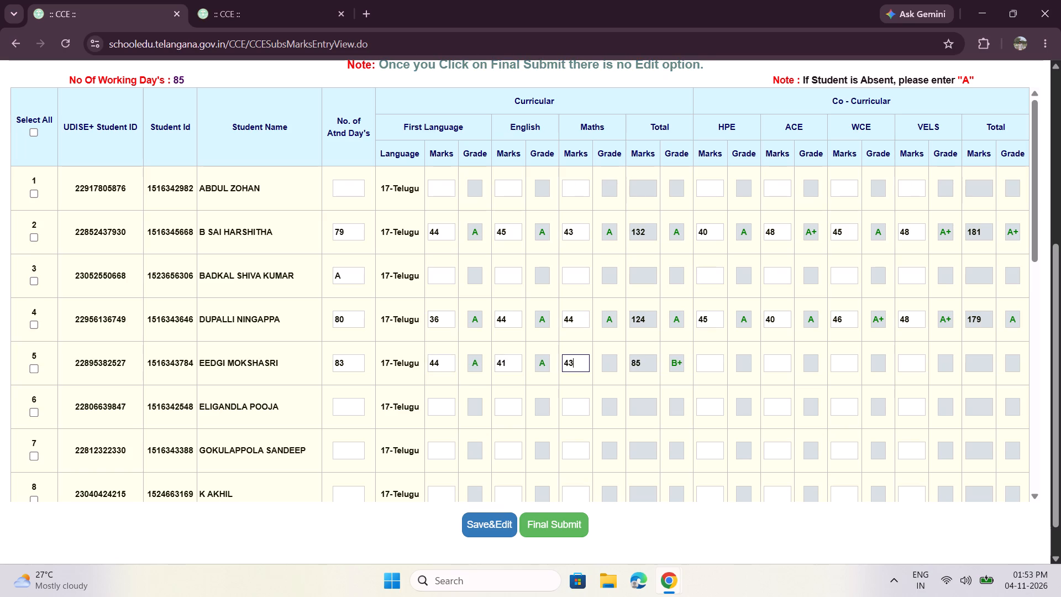
Enter the fifth student's co-curricular marks: HPE 40, ACE 46, WCE 42 and VELS 46.
{"action": "left_click", "coordinate": [704, 358]}
{"action": "type", "text": "40"}
{"action": "left_click", "coordinate": [778, 361]}
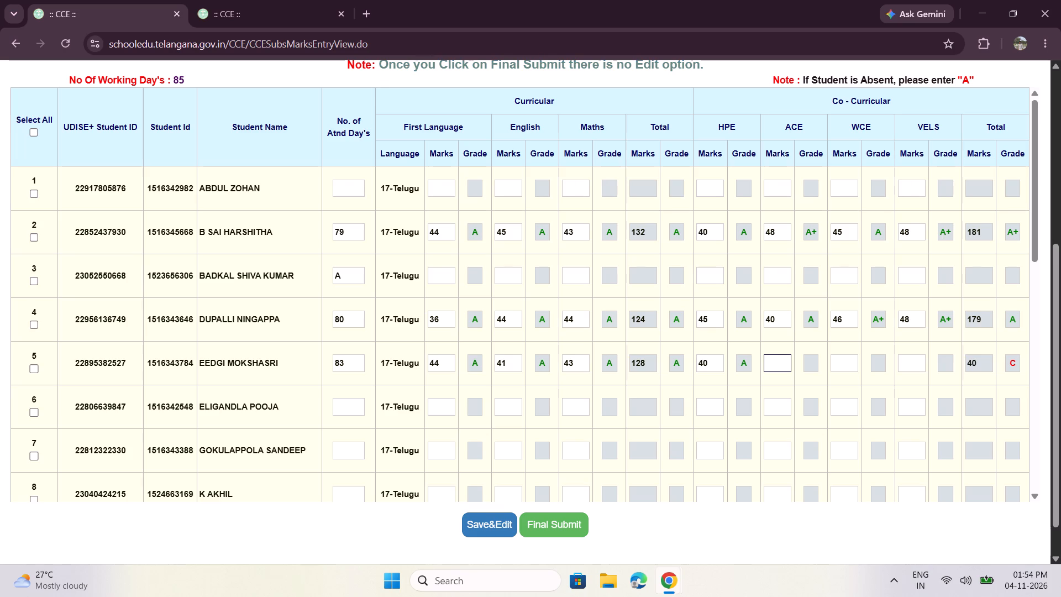
{"action": "type", "text": "46"}
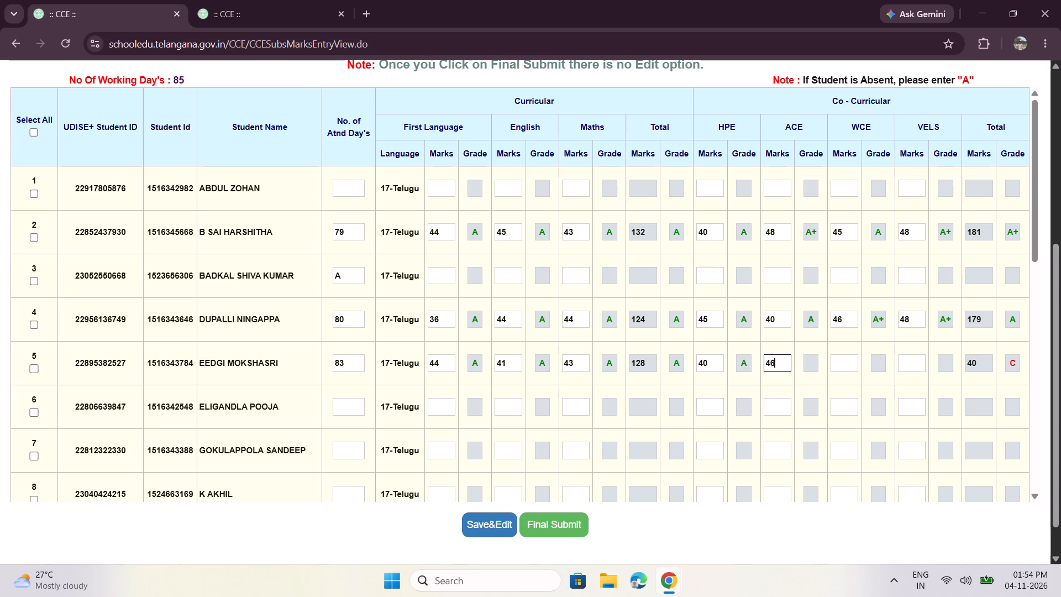
{"action": "left_click", "coordinate": [834, 362]}
{"action": "type", "text": "42"}
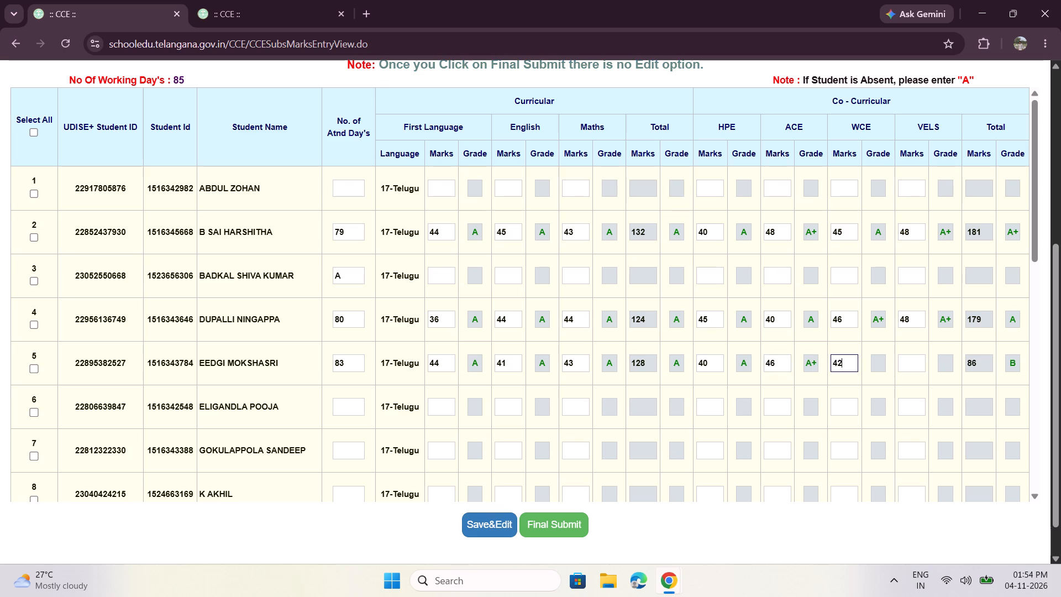
{"action": "left_click", "coordinate": [909, 365]}
{"action": "key", "text": "4"}
{"action": "key", "text": "6"}
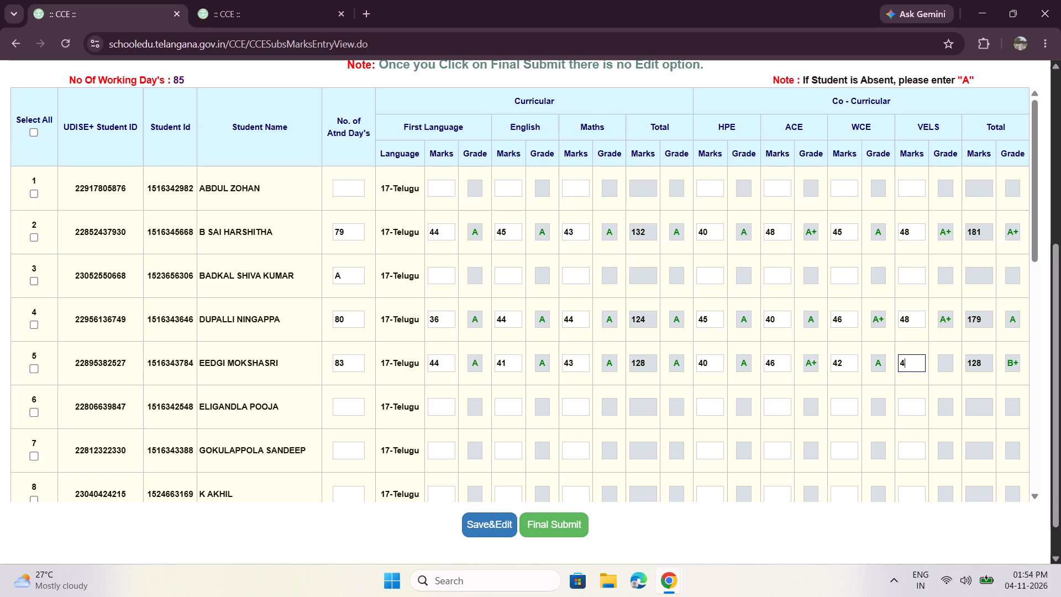
Change the HPE marks in the fifth student row to 45.
{"action": "triple_click", "coordinate": [712, 367]}
{"action": "type", "text": "45"}
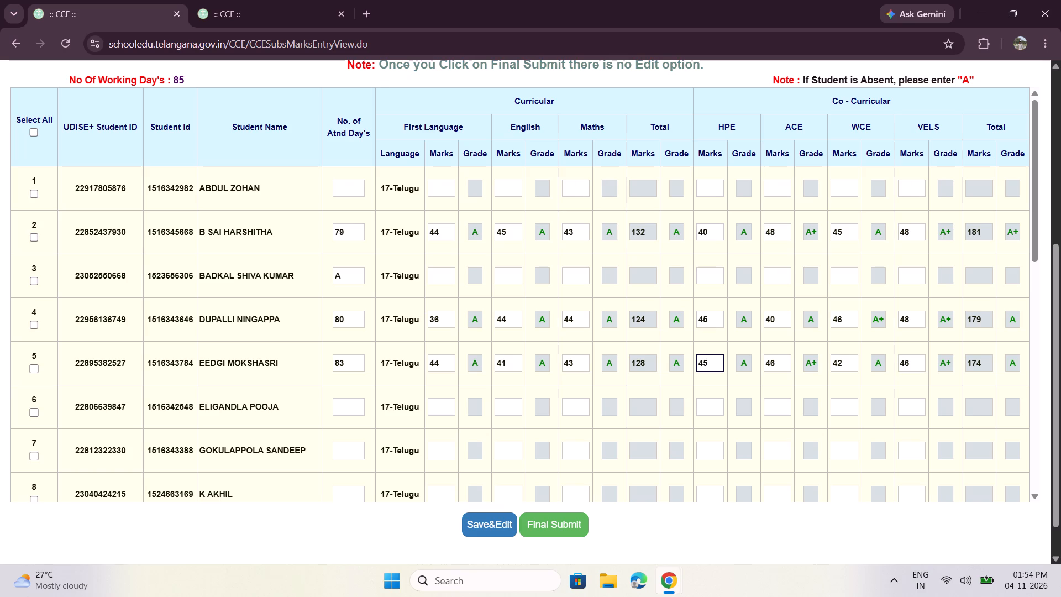
{"action": "left_click", "coordinate": [975, 358]}
Enter 77 attended days for the sixth student and open that row's First Language marks for entry.
{"action": "left_click", "coordinate": [342, 406]}
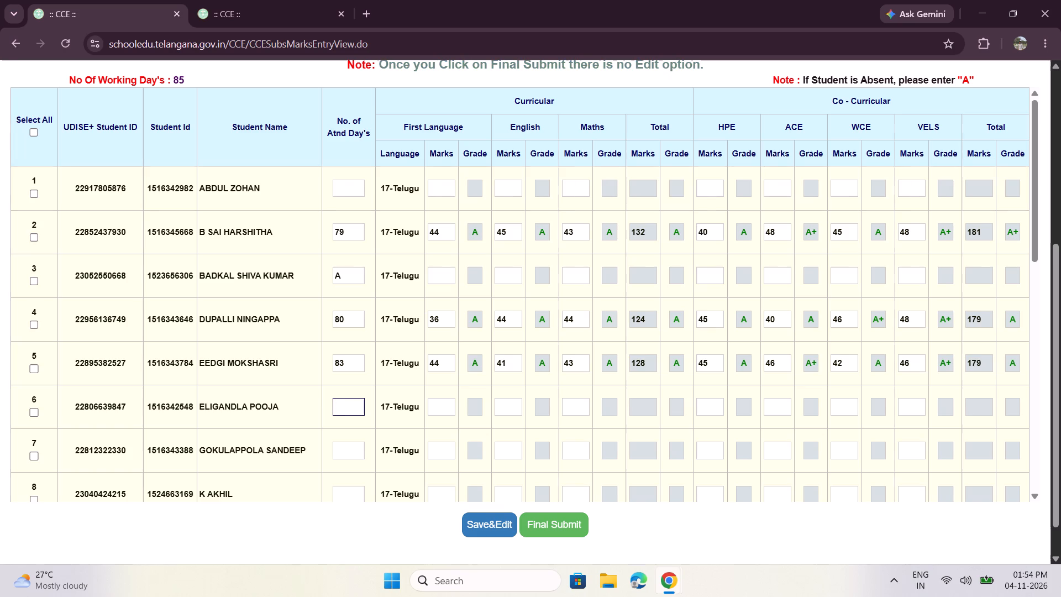
{"action": "type", "text": "77"}
{"action": "left_click", "coordinate": [445, 409]}
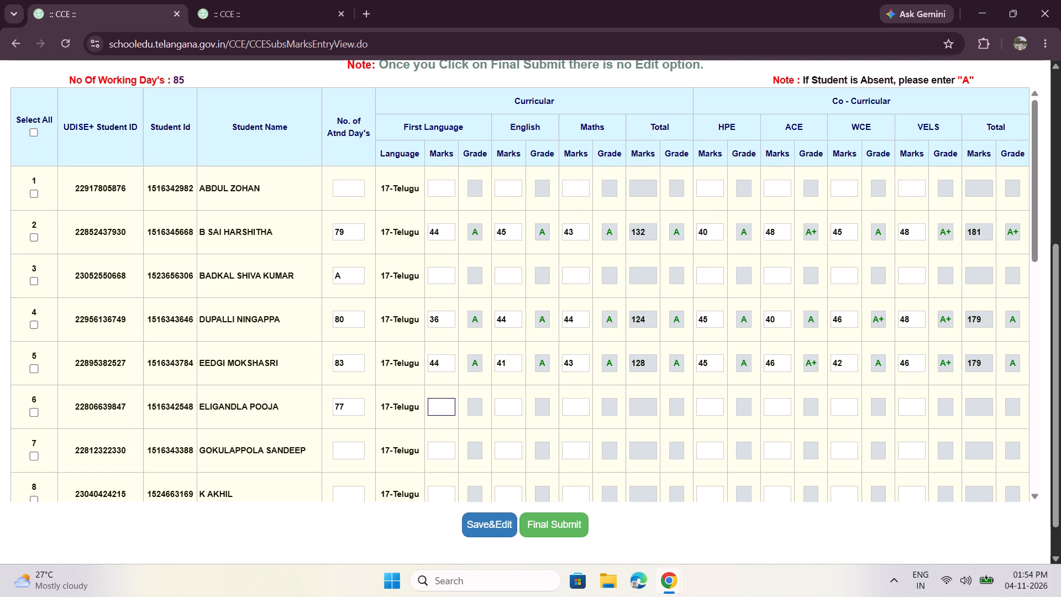
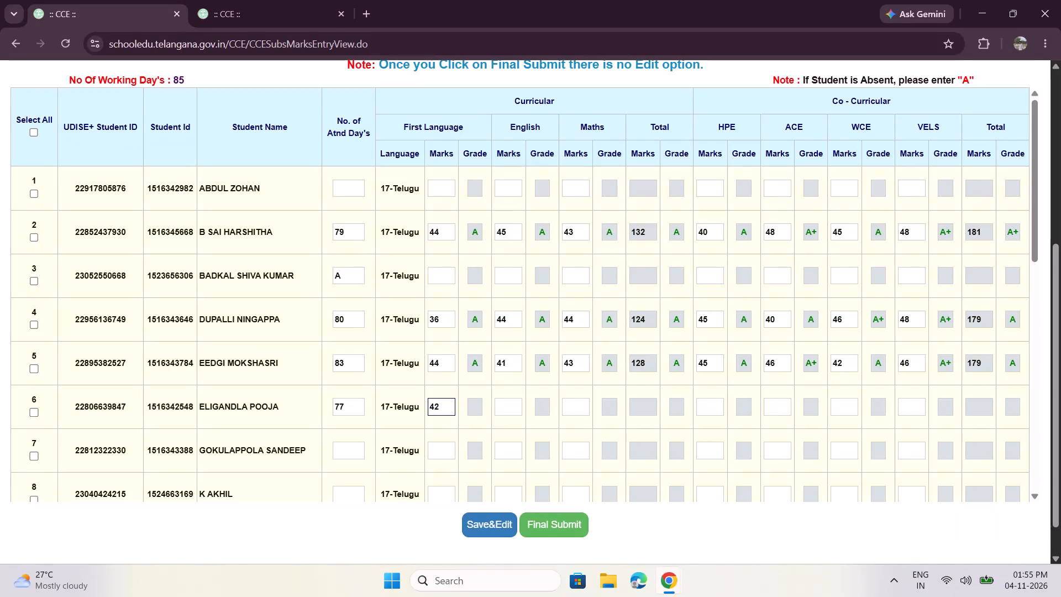
Enter the sixth student's remaining curricular marks: English 37 and Maths 43.
{"action": "left_click", "coordinate": [510, 410]}
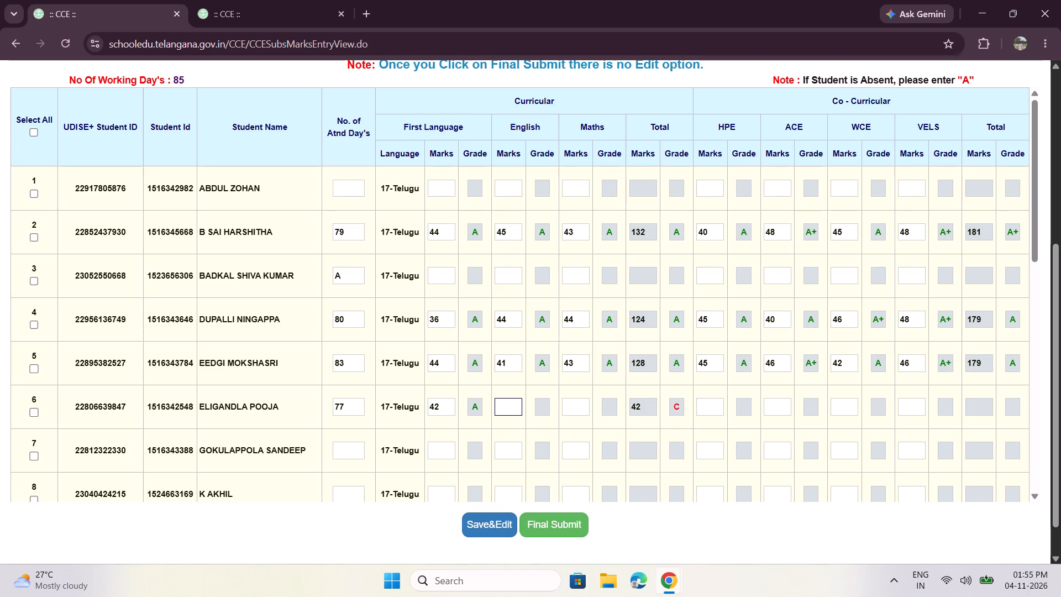
{"action": "type", "text": "37"}
{"action": "scroll", "coordinate": [527, 409], "scroll_direction": "right", "scroll_amount": 3}
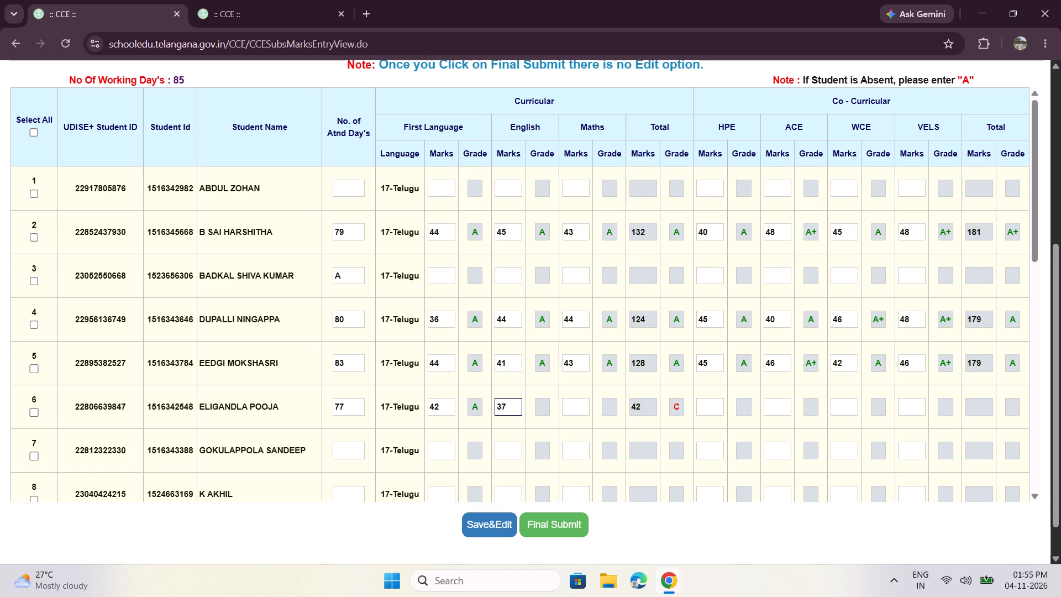
{"action": "left_click", "coordinate": [564, 405]}
{"action": "type", "text": "43"}
Enter the sixth student's co-curricular marks: HPE 48, ACE 46, WCE 42 and VELS 48.
{"action": "left_click", "coordinate": [712, 403]}
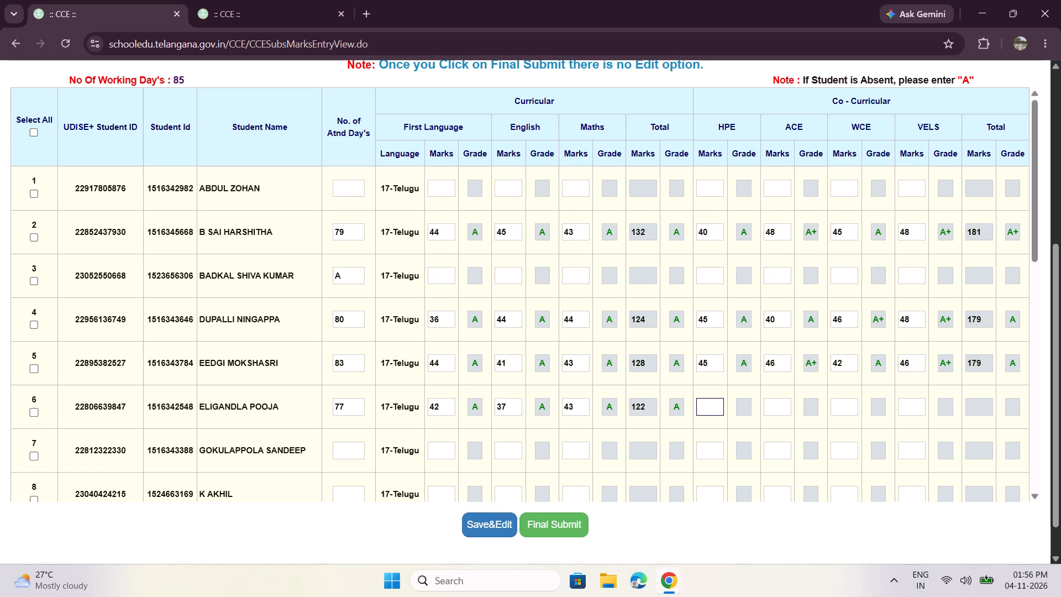
{"action": "type", "text": "48"}
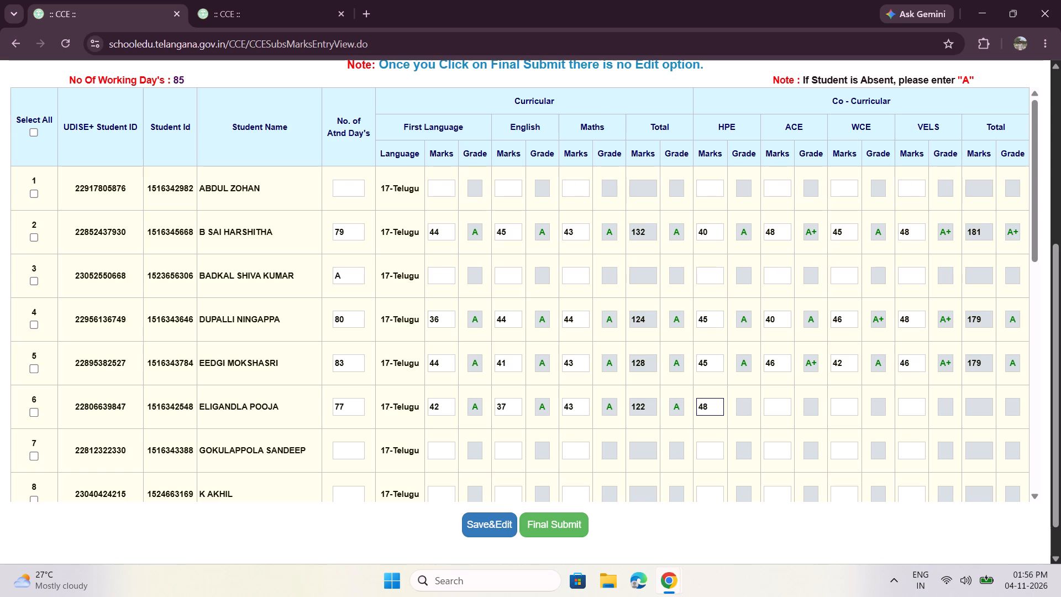
{"action": "left_click", "coordinate": [776, 403]}
{"action": "key", "text": "4"}
{"action": "key", "text": "6"}
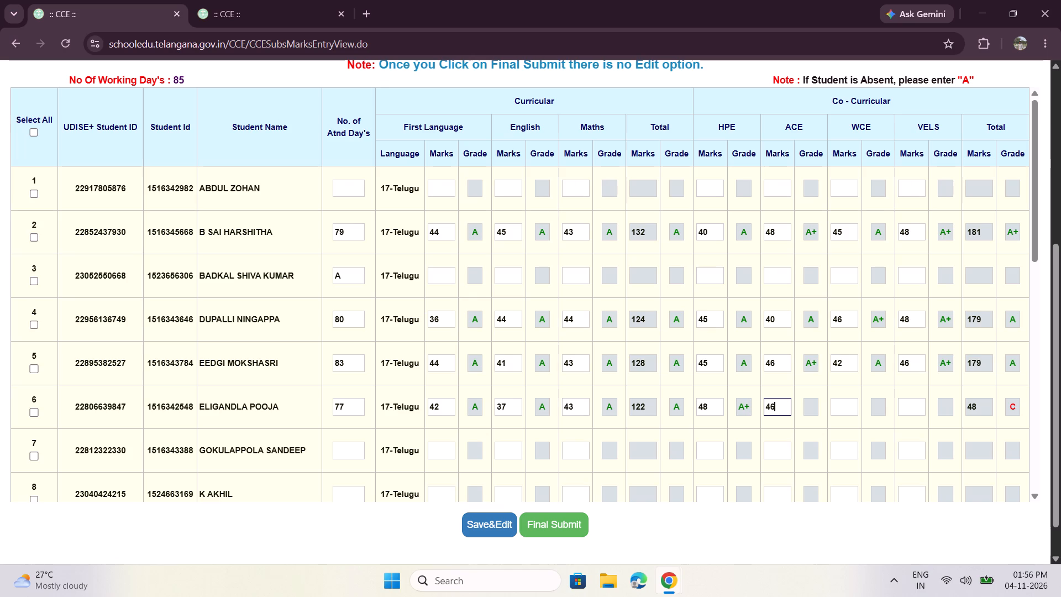
{"action": "double_click", "coordinate": [775, 406]}
{"action": "left_click_drag", "start_coordinate": [775, 406], "coordinate": [838, 407]}
{"action": "left_click", "coordinate": [838, 407]}
{"action": "type", "text": "40"}
{"action": "key", "text": "BackSpace"}
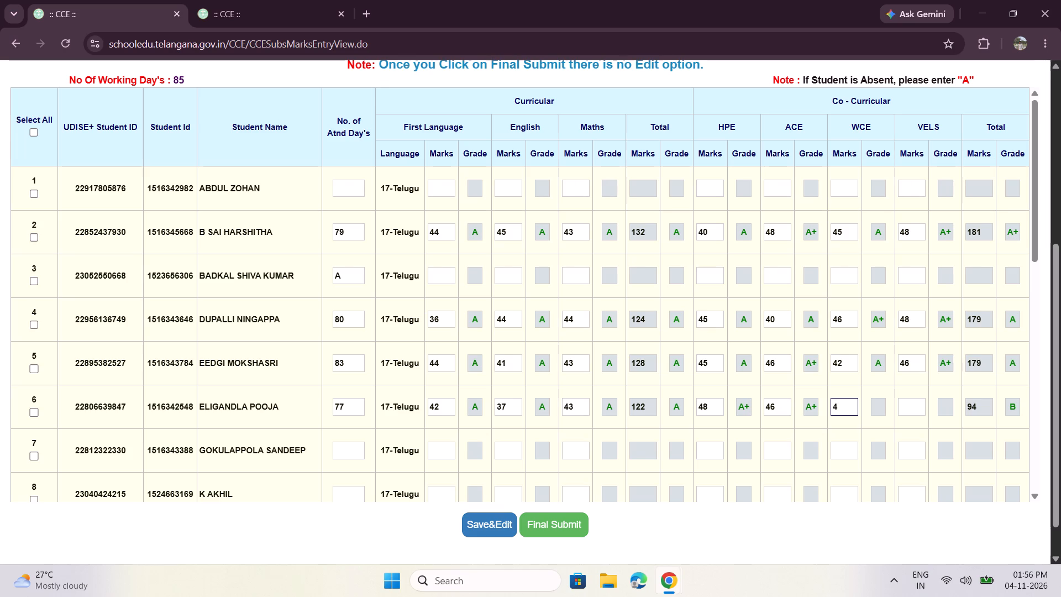
{"action": "key", "text": "2"}
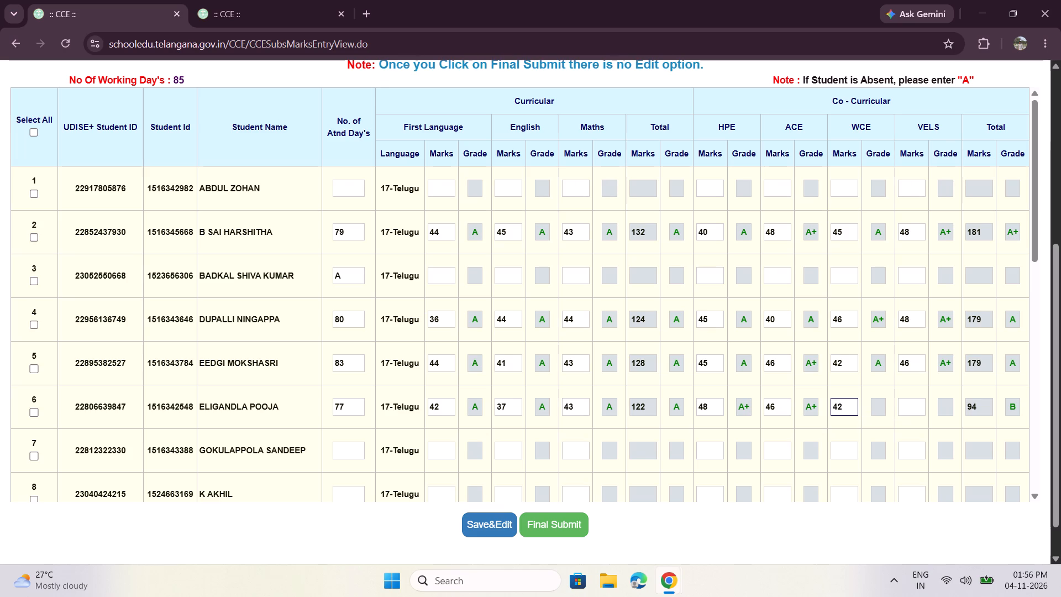
{"action": "double_click", "coordinate": [906, 409]}
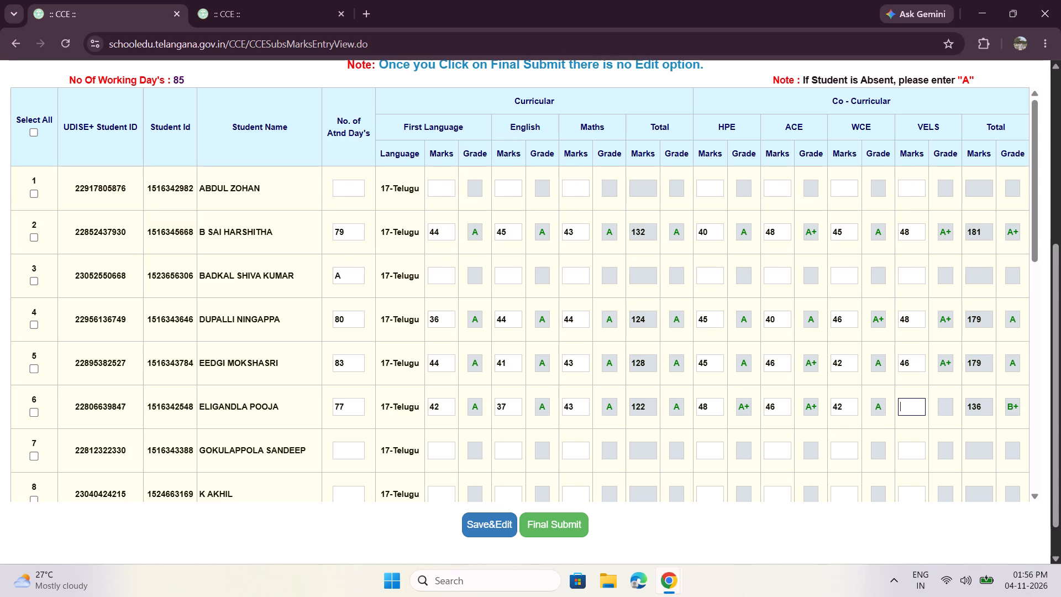
{"action": "left_click", "coordinate": [907, 407]}
{"action": "type", "text": "48"}
{"action": "left_click", "coordinate": [990, 404]}
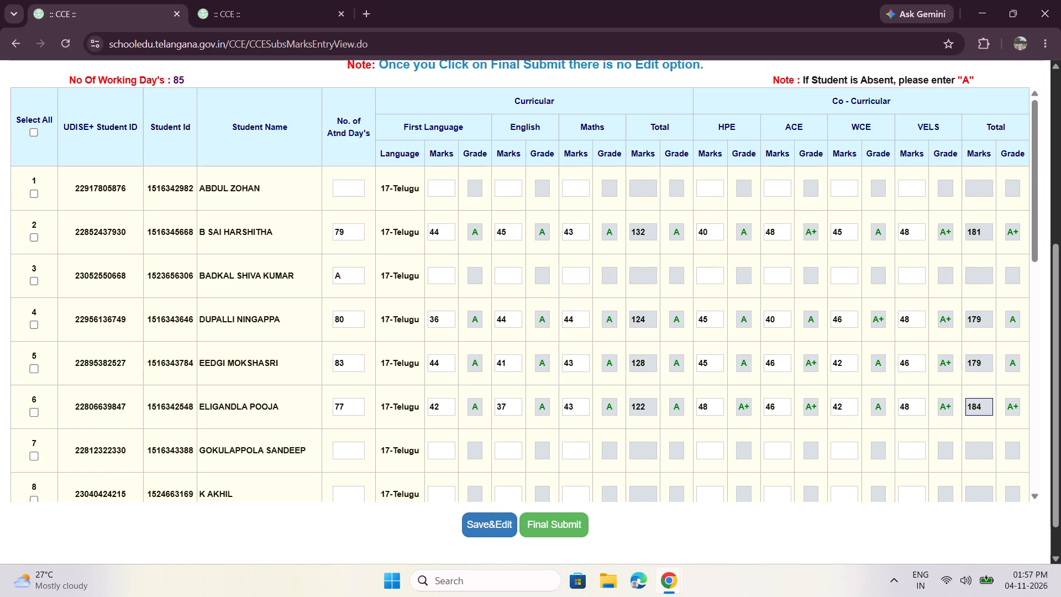
Change the sixth student's ACE marks to 42 and VELS marks to 46.
{"action": "double_click", "coordinate": [784, 405]}
{"action": "type", "text": "42"}
{"action": "double_click", "coordinate": [902, 409]}
{"action": "key", "text": "1"}
{"action": "double_click", "coordinate": [902, 409]}
{"action": "key", "text": "4"}
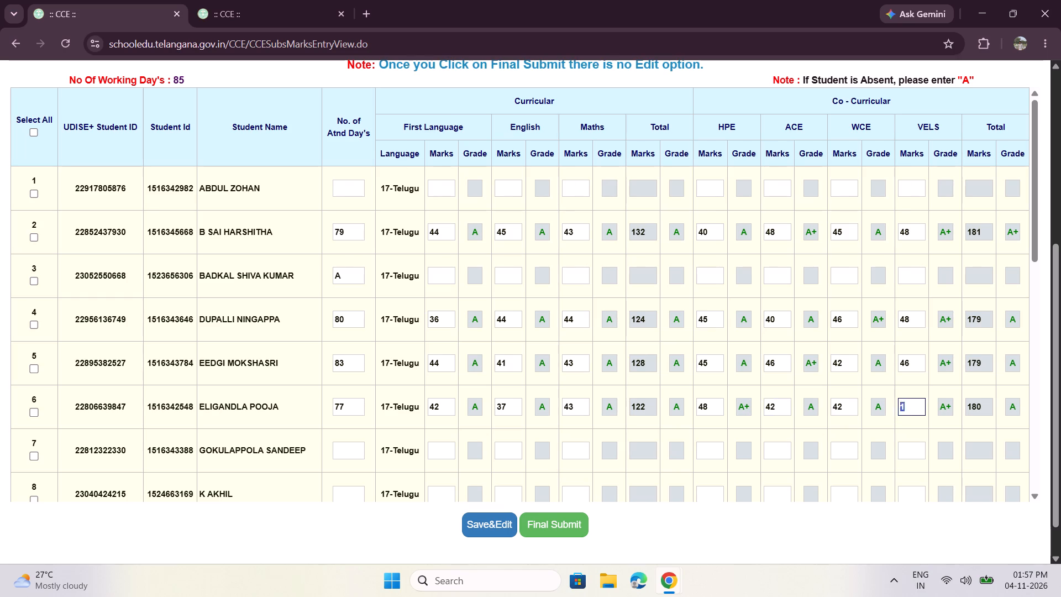
{"action": "key", "text": "6"}
{"action": "left_click", "coordinate": [966, 405]}
For the seventh student, enter 74 attended days and curricular marks of First Language 36, English 31 and Maths 38.
{"action": "left_click", "coordinate": [348, 454]}
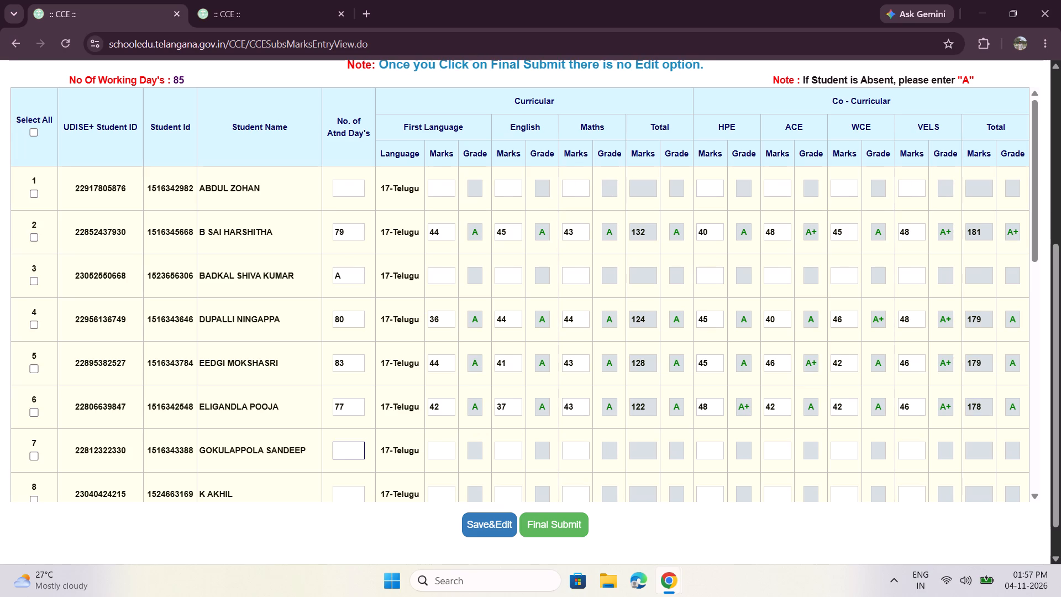
{"action": "type", "text": "74"}
{"action": "left_click", "coordinate": [433, 453]}
{"action": "type", "text": "34"}
{"action": "key", "text": "BackSpace"}
{"action": "key", "text": "6"}
{"action": "left_click", "coordinate": [499, 450]}
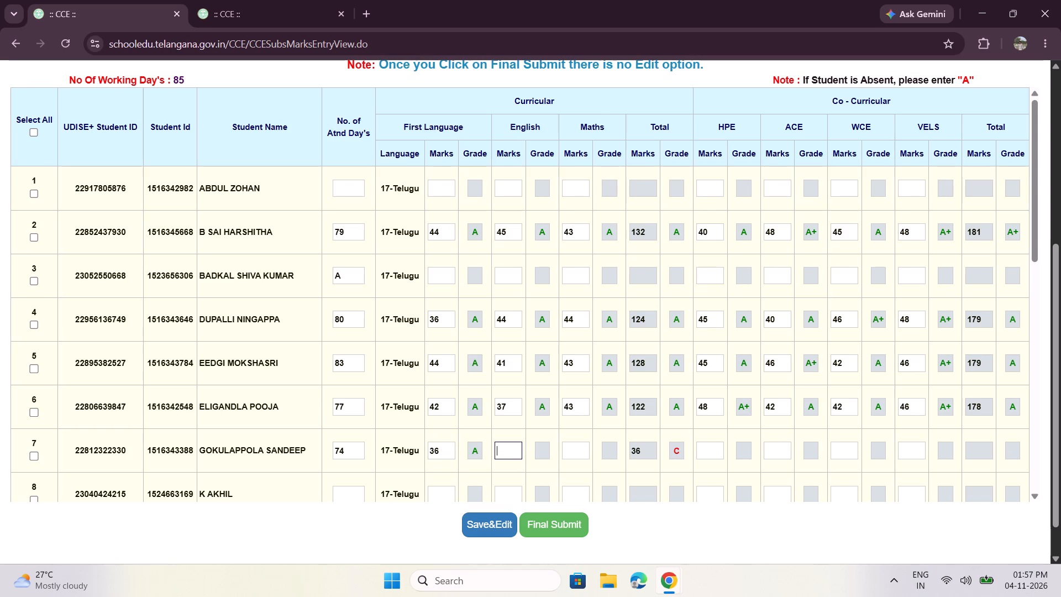
{"action": "type", "text": "31"}
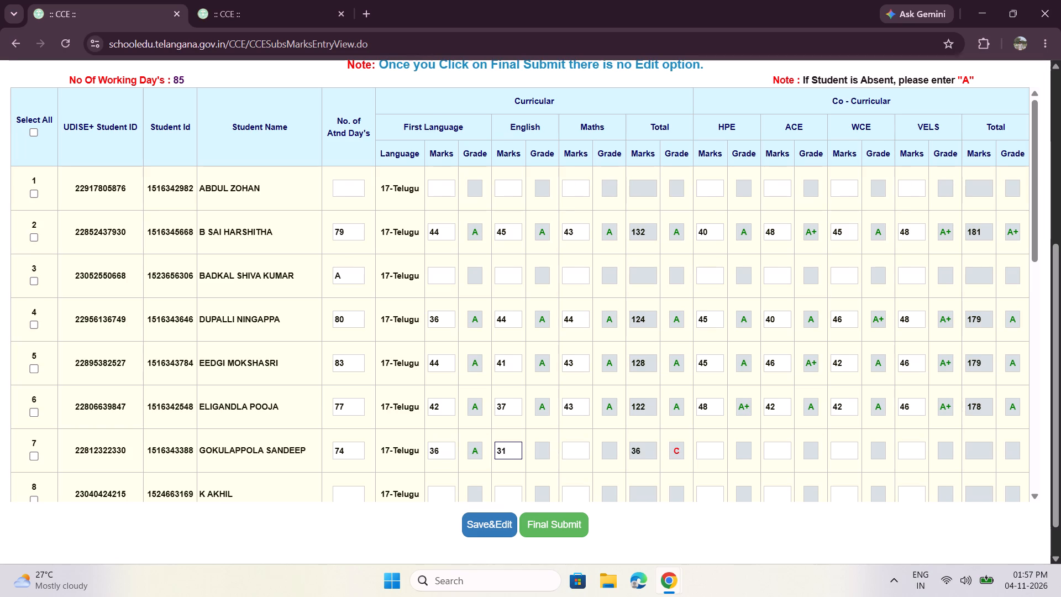
{"action": "left_click", "coordinate": [570, 446]}
{"action": "type", "text": "38"}
Enter the seventh student's co-curricular marks: HPE 40, ACE 38, WCE 40 and VELS 45.
{"action": "left_click", "coordinate": [700, 448]}
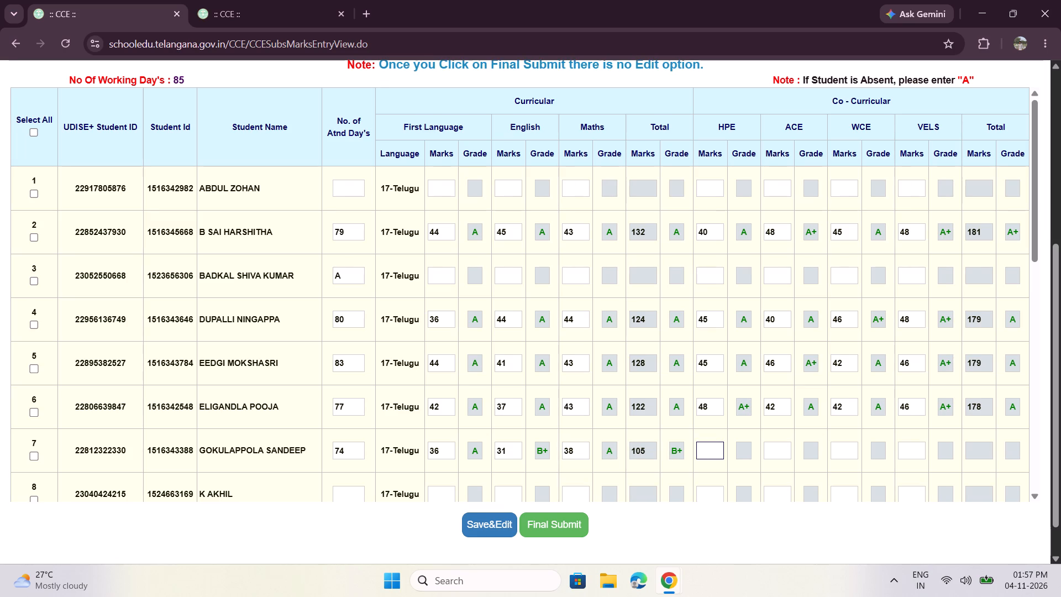
{"action": "type", "text": "40"}
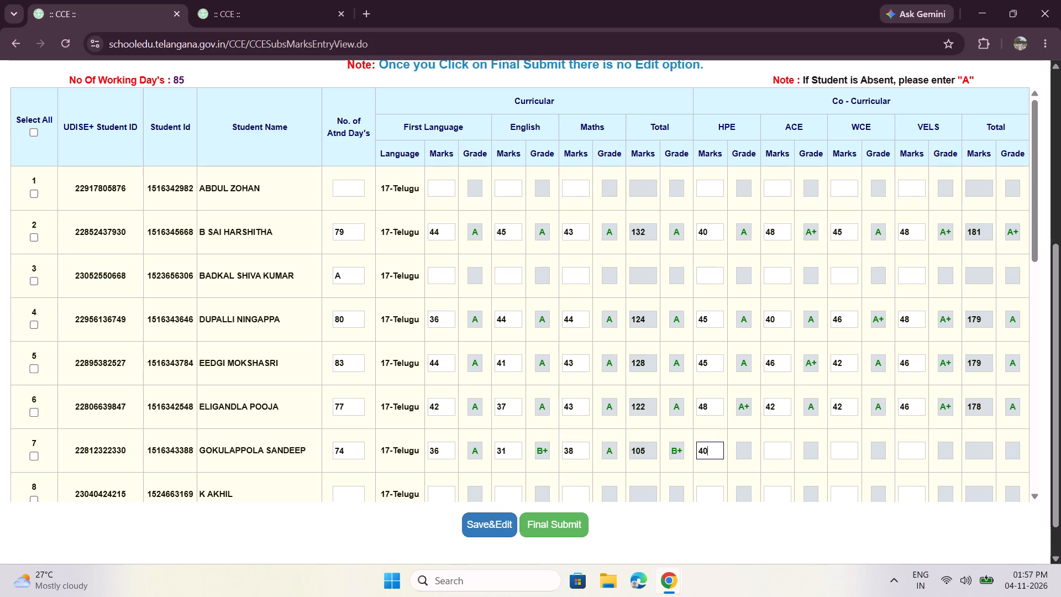
{"action": "left_click", "coordinate": [769, 451]}
{"action": "type", "text": "38"}
{"action": "left_click", "coordinate": [838, 454]}
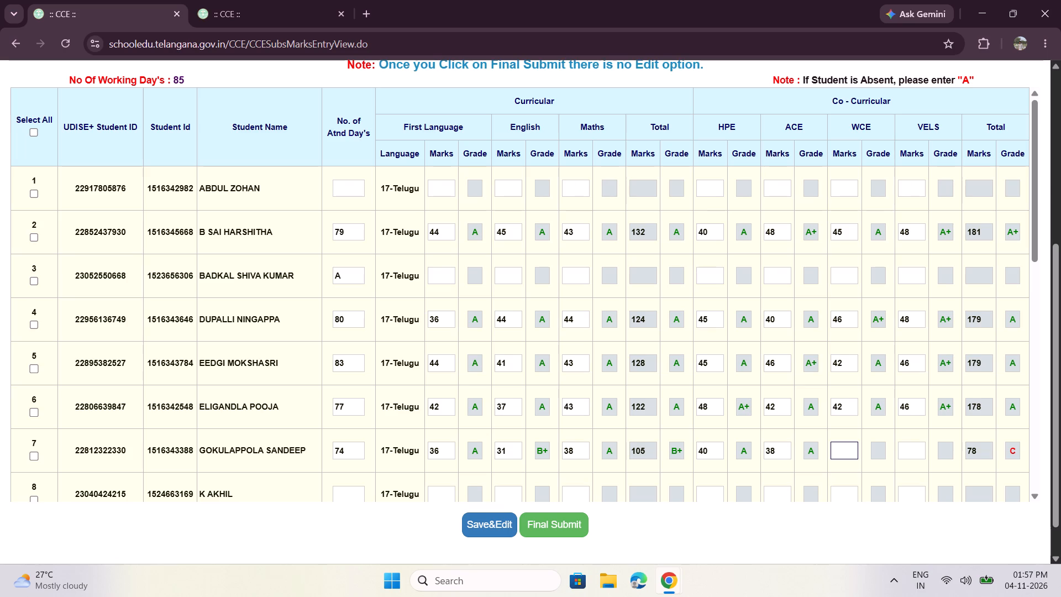
{"action": "type", "text": "40"}
{"action": "left_click", "coordinate": [905, 450]}
{"action": "type", "text": "45"}
{"action": "left_click", "coordinate": [991, 447]}
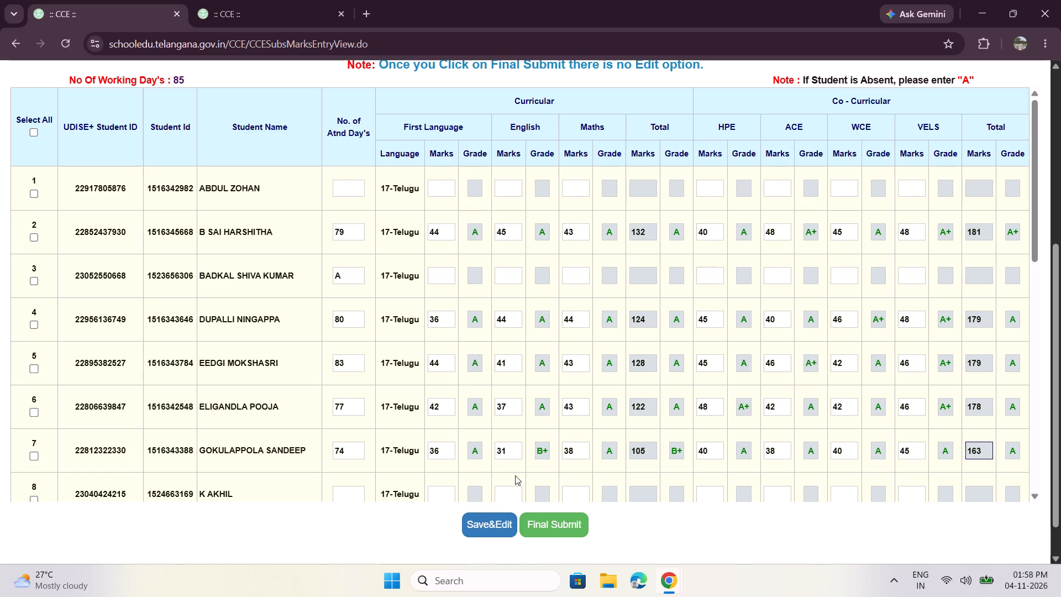
For the eighth student, enter 78 attended days and curricular marks of First Language 36, English 32 and Maths 35.
{"action": "left_click", "coordinate": [462, 464]}
{"action": "key", "text": "Down"}
{"action": "key", "text": "Down"}
{"action": "key", "text": "Down"}
{"action": "key", "text": "Down"}
{"action": "key", "text": "Down"}
{"action": "key", "text": "Down"}
{"action": "key", "text": "Down"}
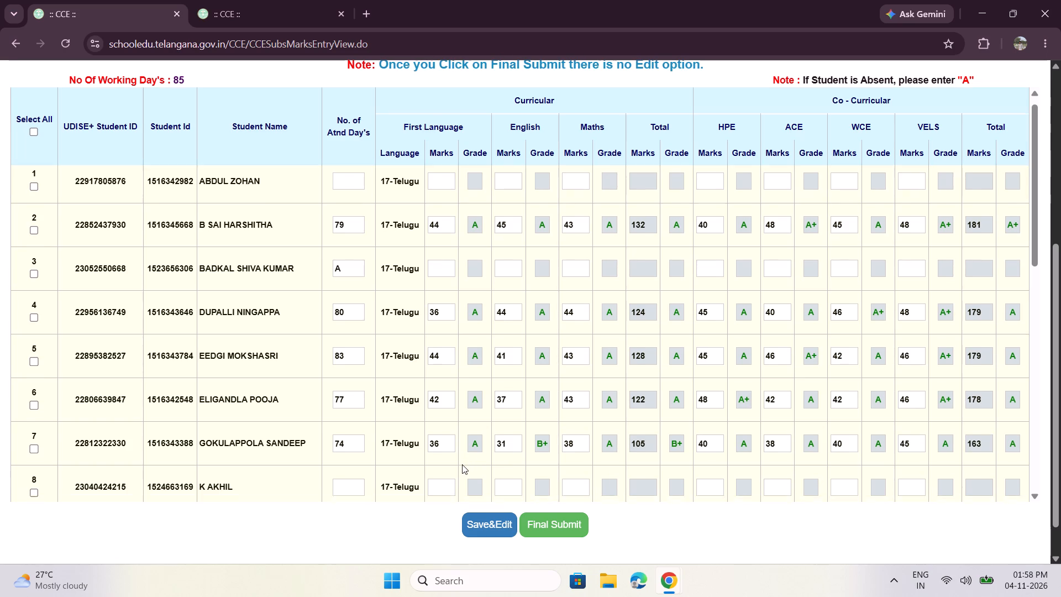
{"action": "key", "text": "Down"}
{"action": "key", "text": "Down"}
{"action": "key", "text": "Down"}
{"action": "key", "text": "Down"}
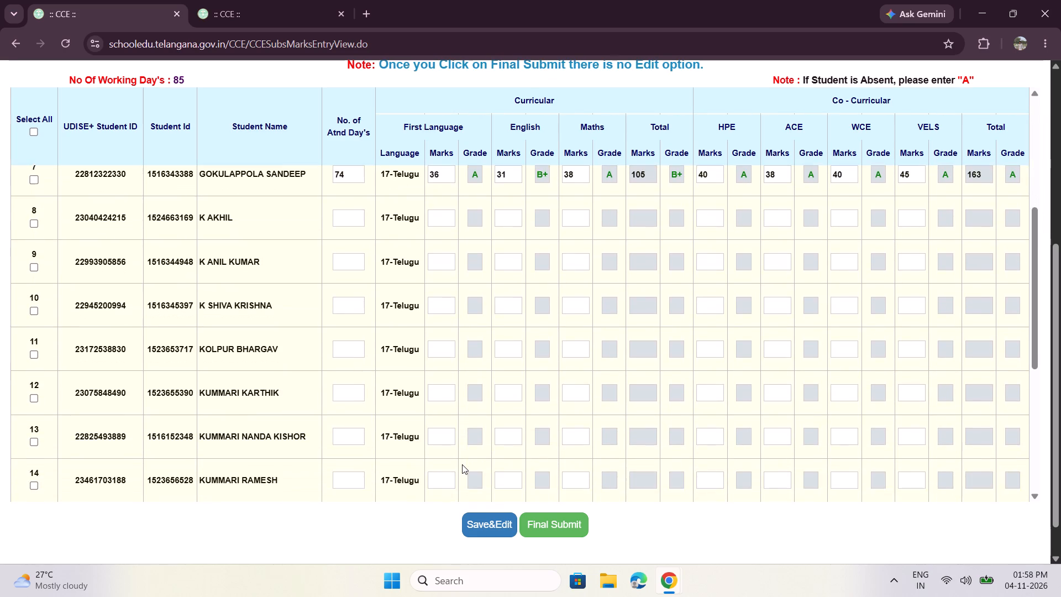
{"action": "key", "text": "Down"}
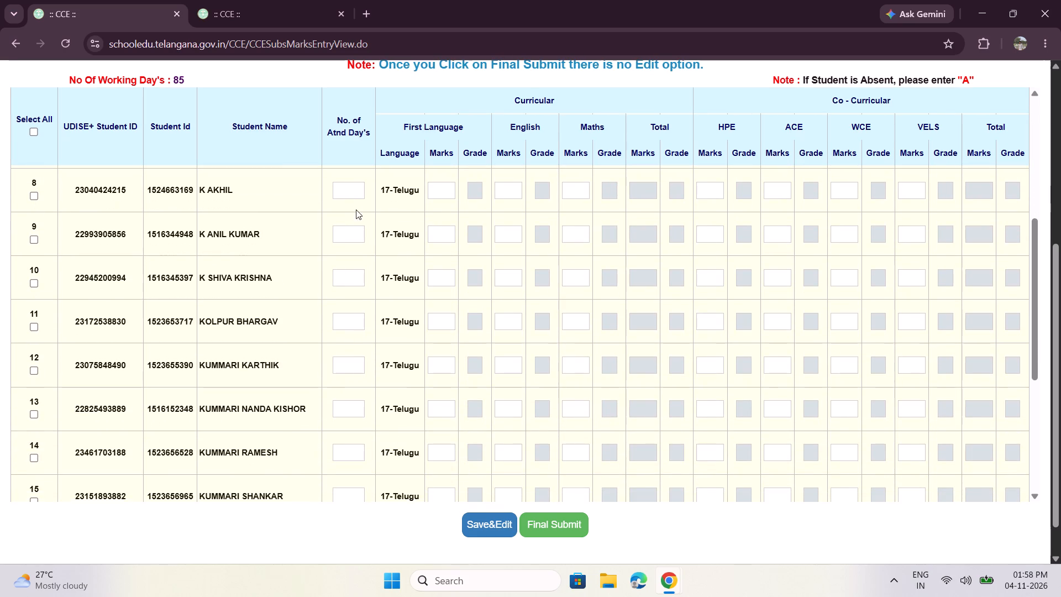
{"action": "left_click", "coordinate": [351, 191]}
{"action": "type", "text": "36"}
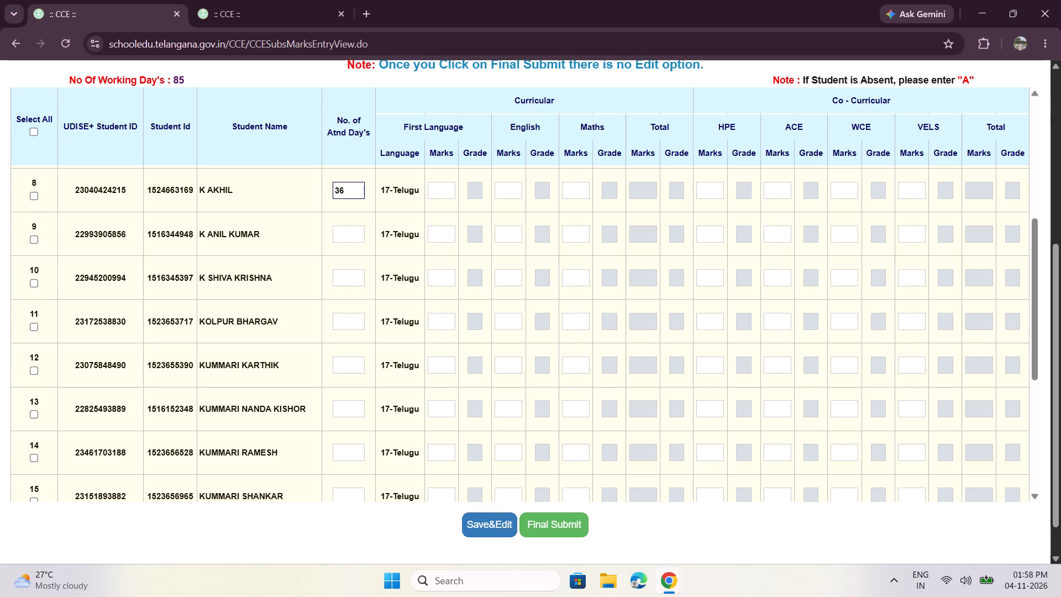
{"action": "left_click", "coordinate": [437, 187]}
{"action": "type", "text": "36"}
{"action": "double_click", "coordinate": [354, 191]}
{"action": "key", "text": "8"}
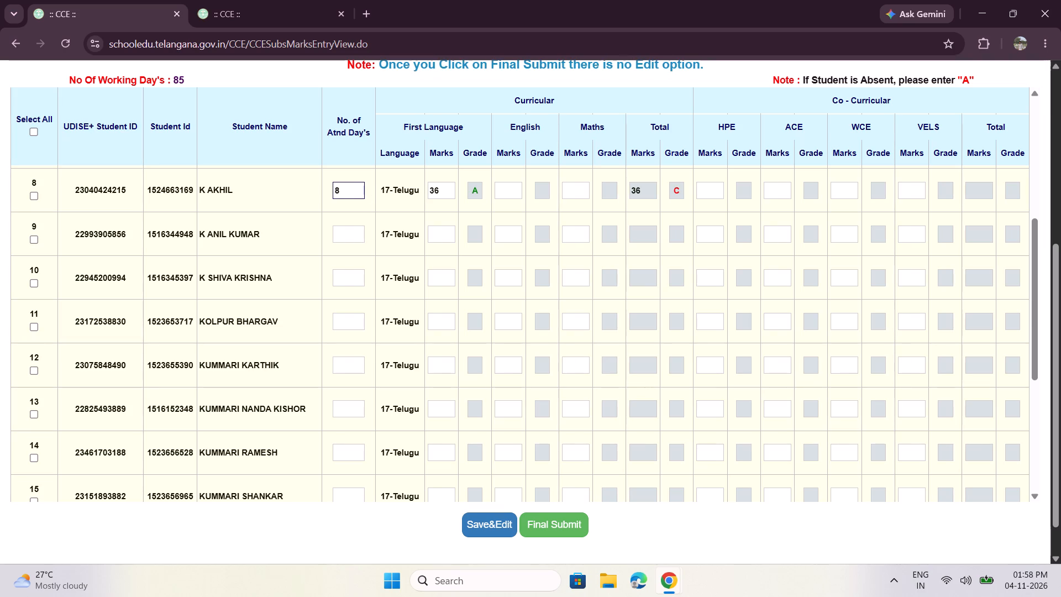
{"action": "key", "text": "BackSpace"}
{"action": "type", "text": "78"}
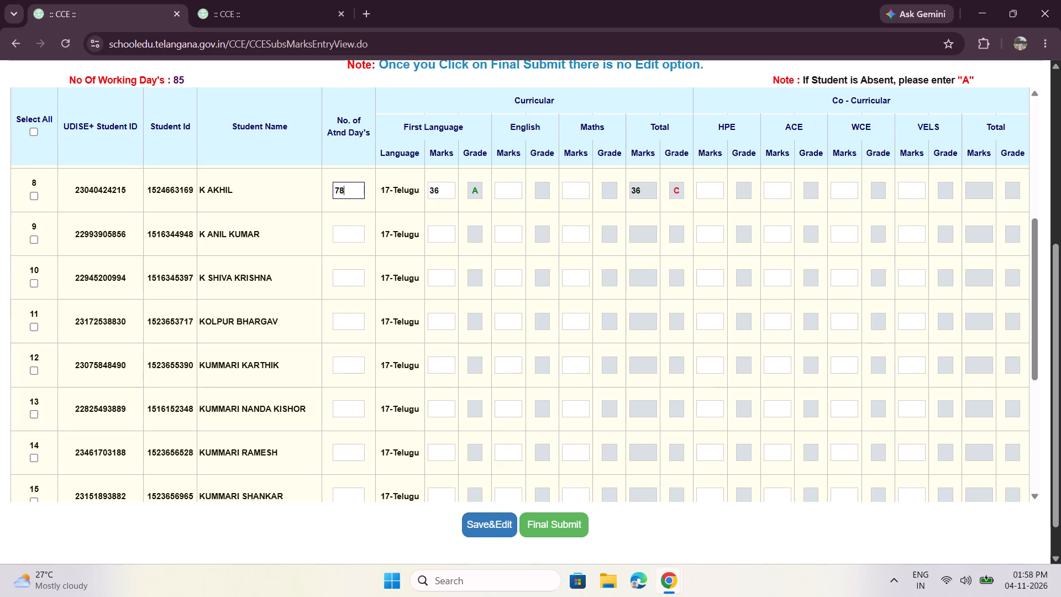
{"action": "double_click", "coordinate": [499, 191]}
{"action": "type", "text": "32"}
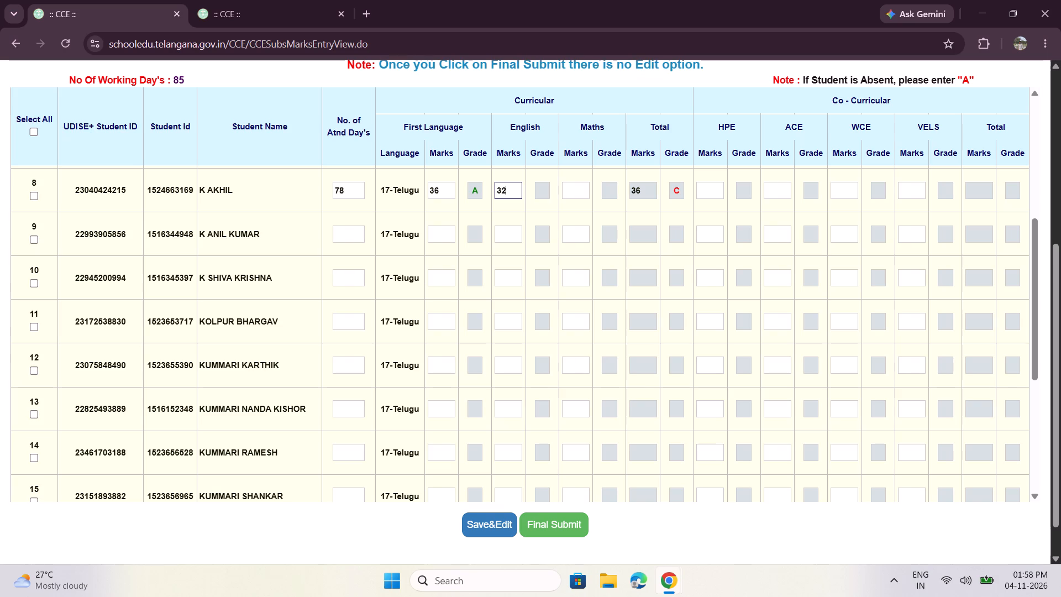
{"action": "left_click", "coordinate": [567, 187]}
{"action": "type", "text": "35"}
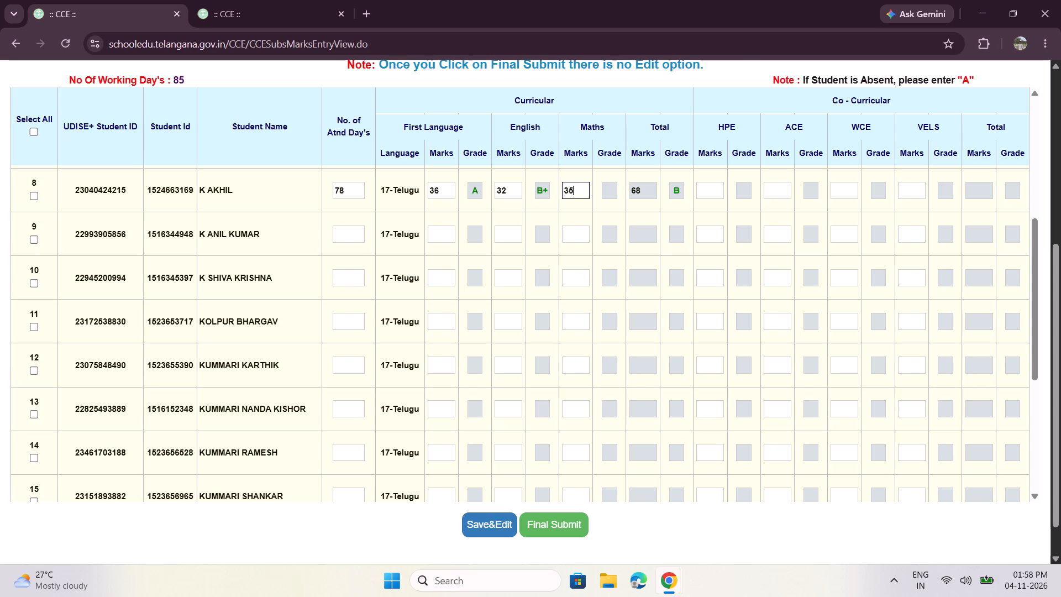
Enter the eighth student's co-curricular marks: 38 each for HPE, ACE, WCE and VELS.
{"action": "left_click", "coordinate": [710, 189]}
{"action": "type", "text": "38"}
{"action": "left_click", "coordinate": [766, 193]}
{"action": "key", "text": "3"}
{"action": "key", "text": "8"}
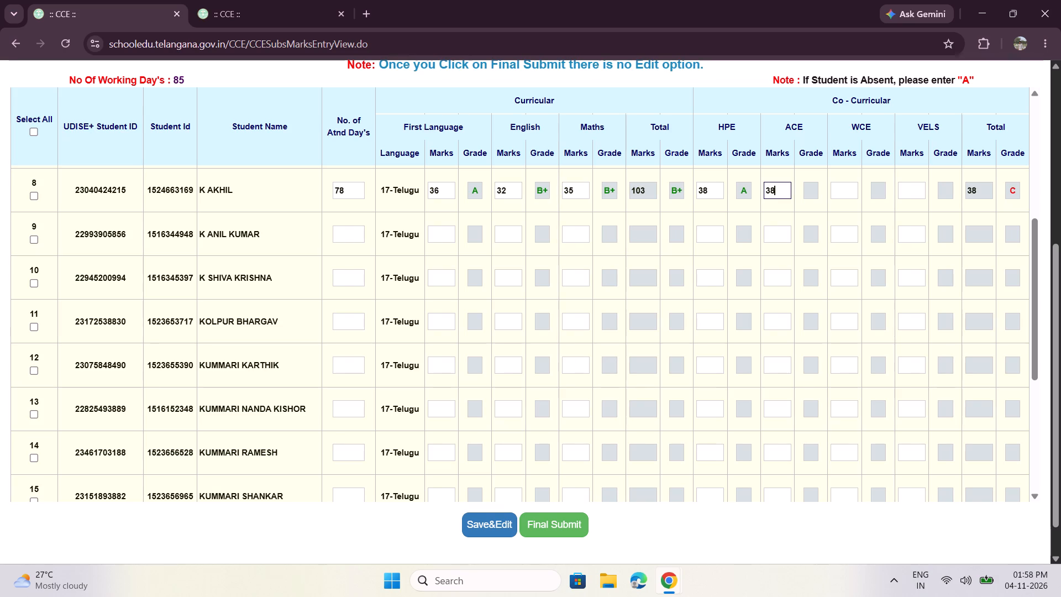
{"action": "left_click", "coordinate": [835, 190]}
{"action": "key", "text": "3"}
{"action": "key", "text": "8"}
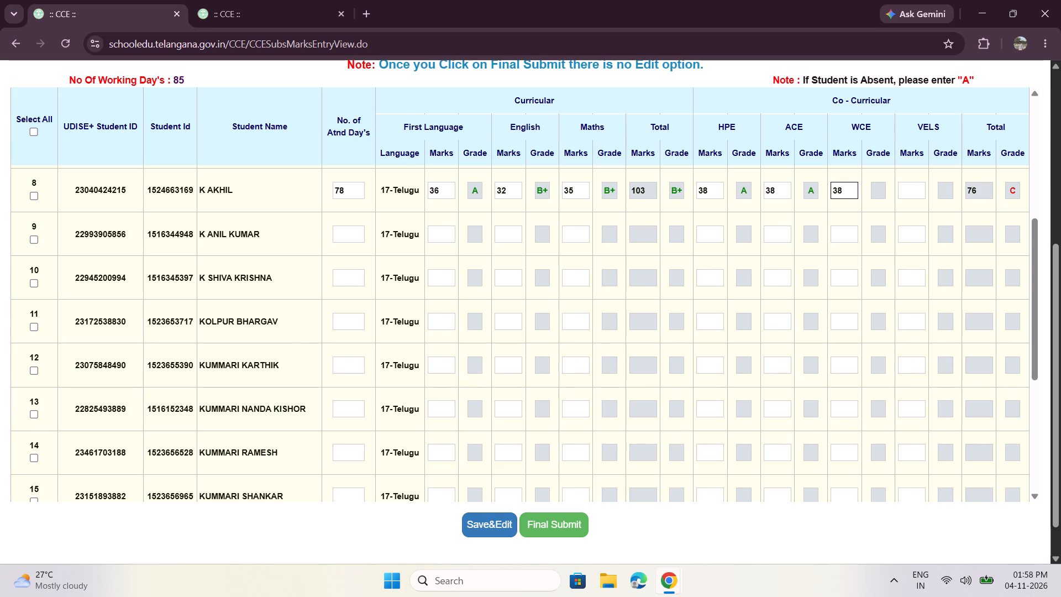
{"action": "left_click", "coordinate": [912, 190]}
{"action": "key", "text": "3"}
{"action": "key", "text": "8"}
{"action": "left_click", "coordinate": [979, 187]}
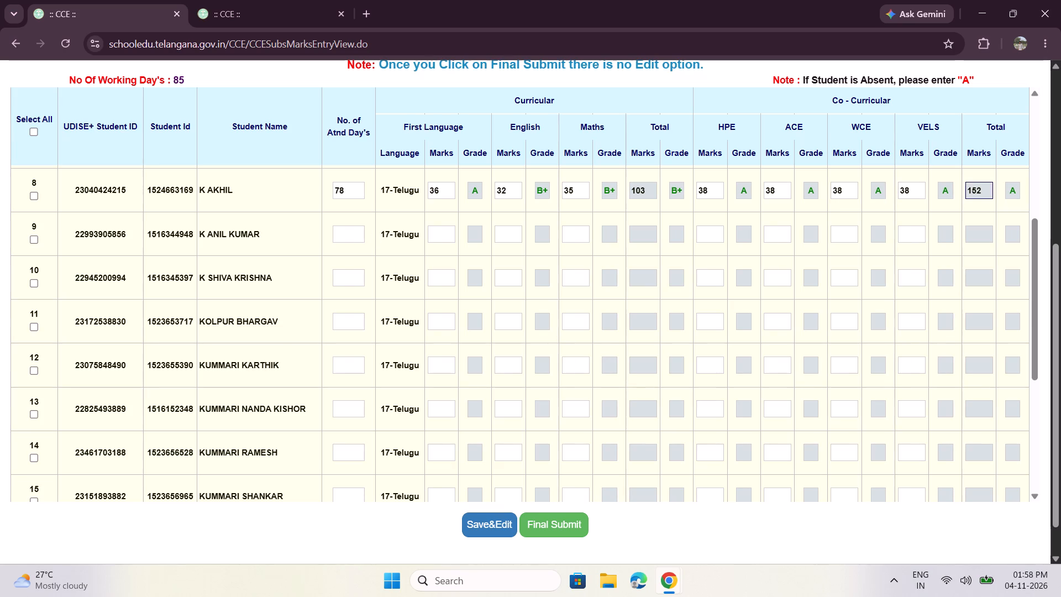
For the ninth student, enter 73 attended days and curricular marks of First Language 42, English 40 and Maths 37.
{"action": "left_click", "coordinate": [342, 230]}
{"action": "type", "text": "73"}
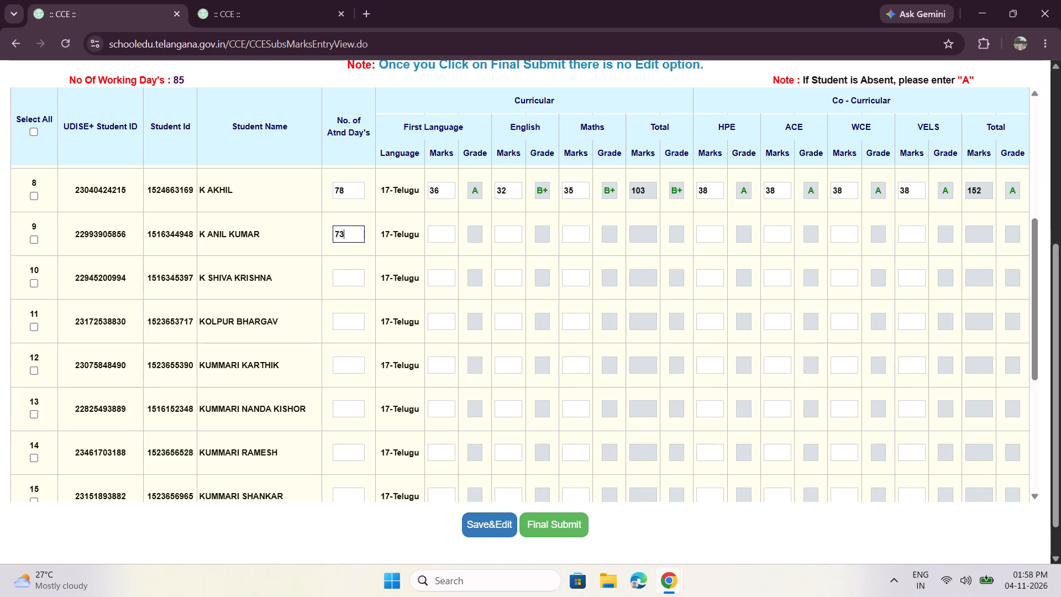
{"action": "left_click", "coordinate": [440, 231]}
{"action": "key", "text": "3"}
{"action": "key", "text": "BackSpace"}
{"action": "type", "text": "42"}
{"action": "left_click", "coordinate": [507, 235]}
{"action": "type", "text": "40"}
{"action": "left_click", "coordinate": [568, 237]}
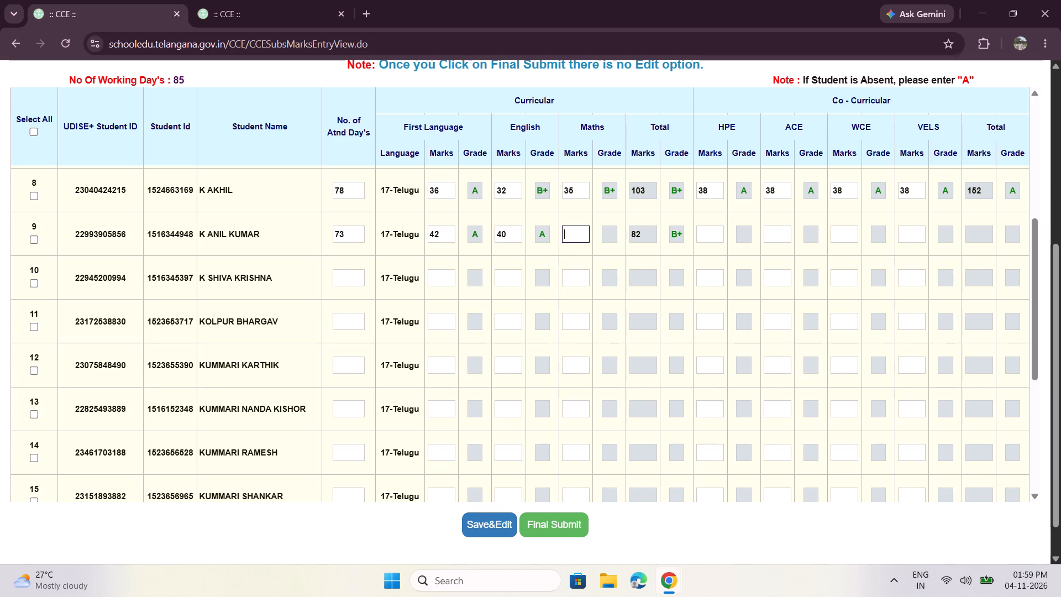
{"action": "type", "text": "37"}
Enter the ninth student's co-curricular marks: HPE 40, ACE 45, WCE 48 and VELS 45.
{"action": "left_click", "coordinate": [703, 235]}
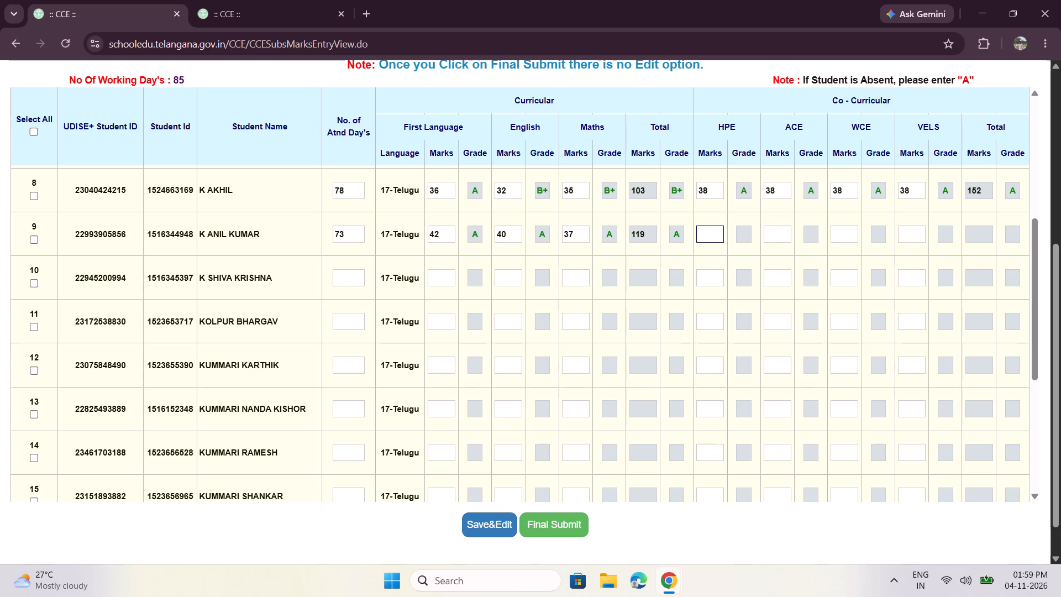
{"action": "type", "text": "40"}
{"action": "left_click", "coordinate": [778, 231]}
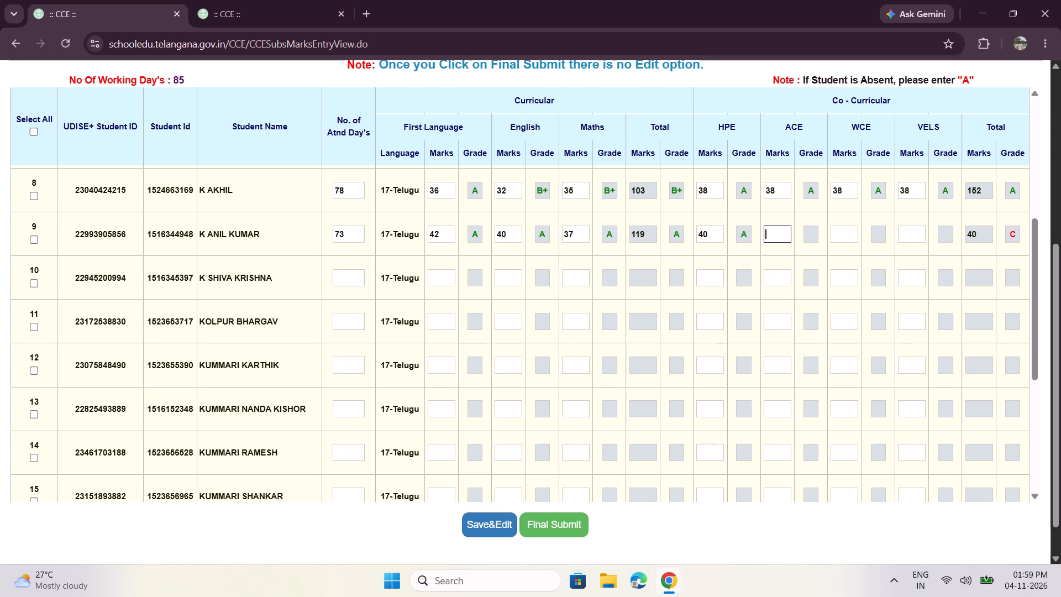
{"action": "type", "text": "45"}
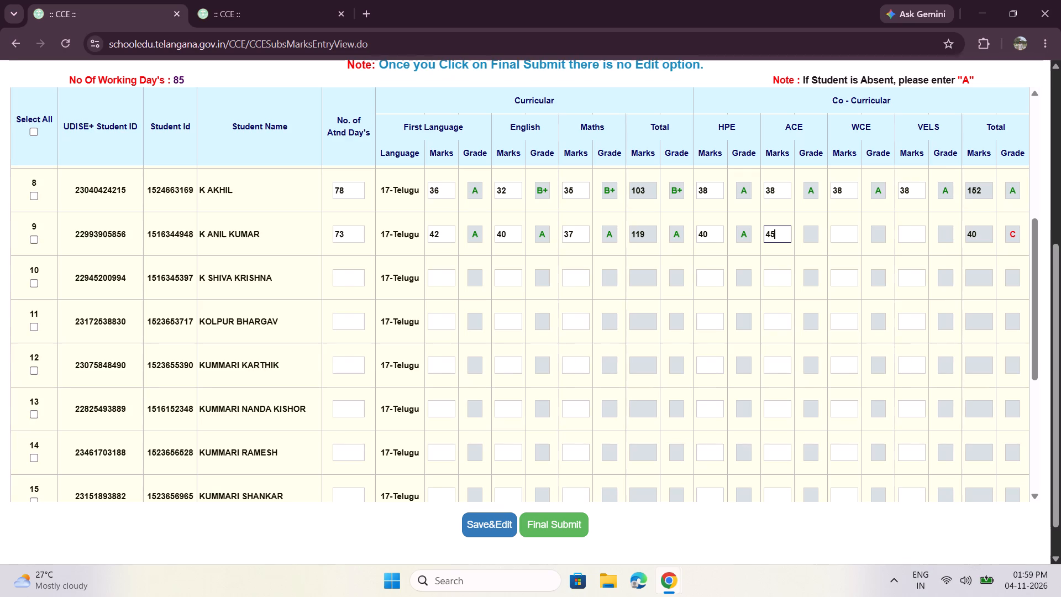
{"action": "left_click", "coordinate": [836, 234]}
{"action": "type", "text": "48"}
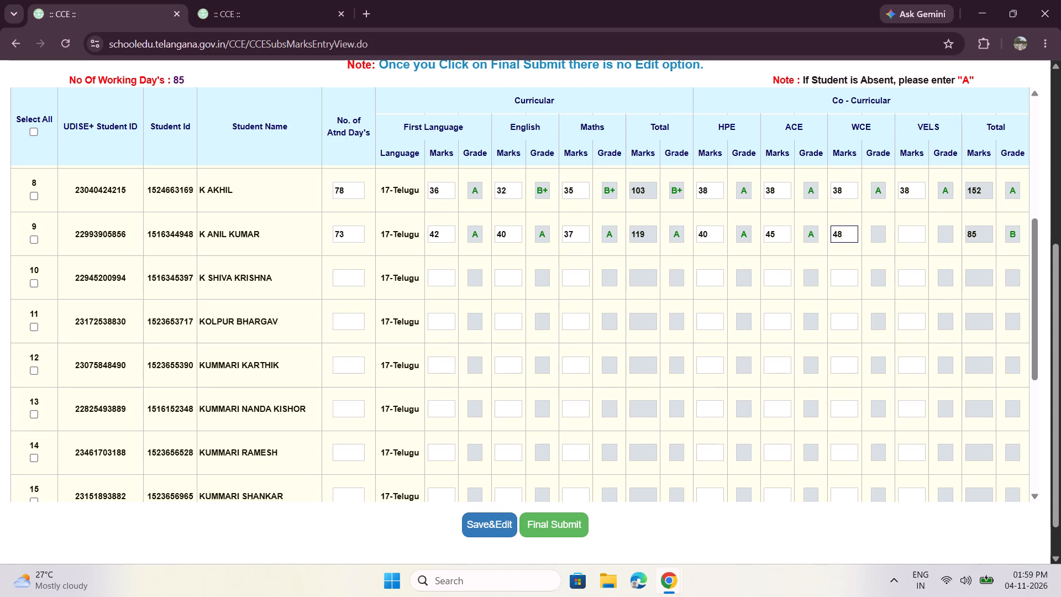
{"action": "left_click", "coordinate": [903, 228]}
{"action": "left_click", "coordinate": [904, 238]}
{"action": "type", "text": "40"}
{"action": "key", "text": "BackSpace"}
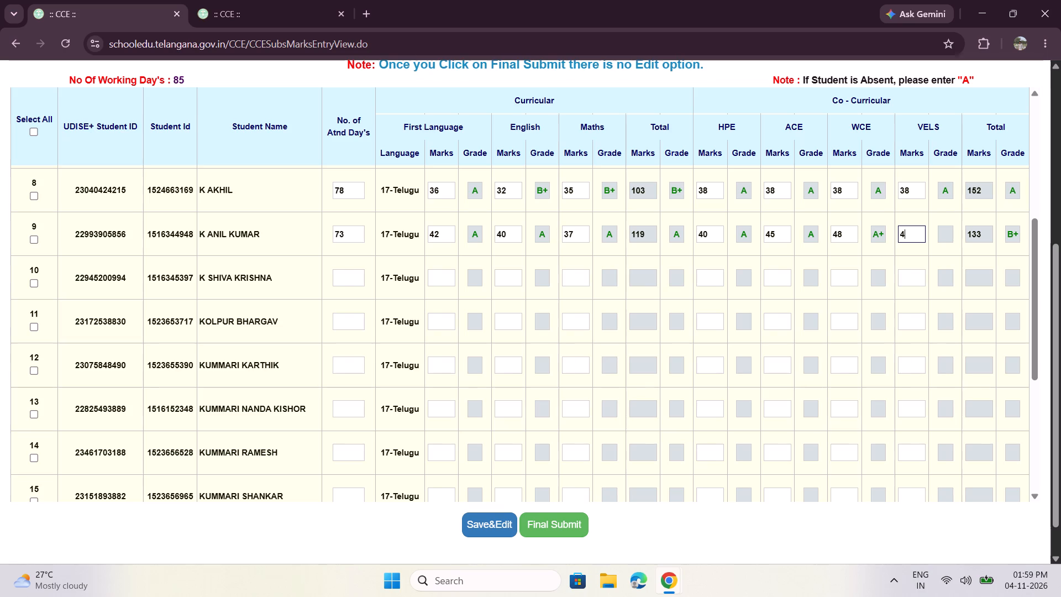
{"action": "key", "text": "5"}
{"action": "left_click", "coordinate": [929, 234]}
For the tenth student, enter 72 attended days and curricular marks of First Language 42, English 40 and Maths 38.
{"action": "left_click", "coordinate": [346, 281]}
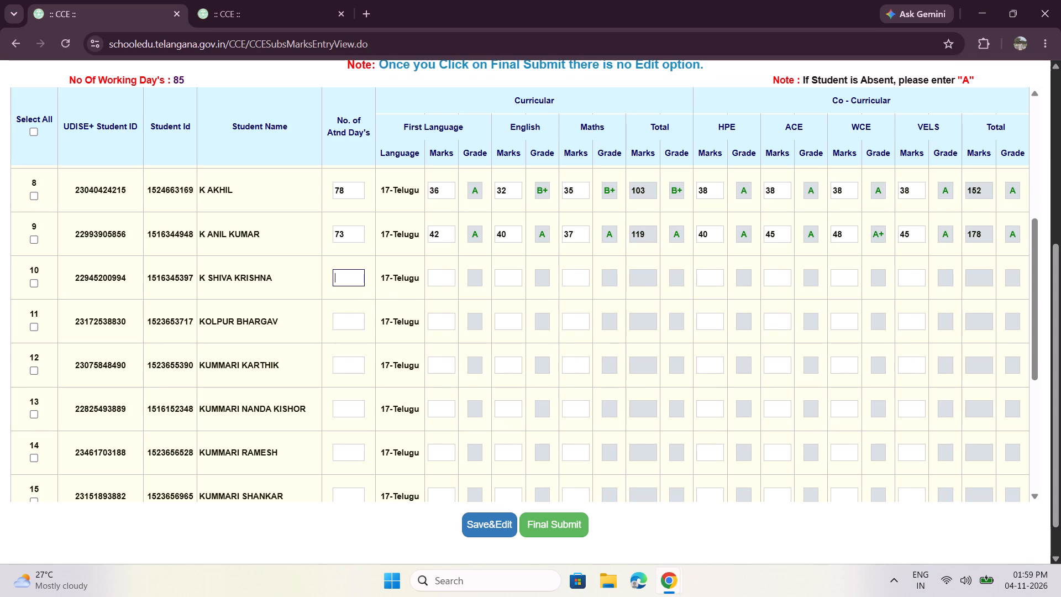
{"action": "type", "text": "72"}
{"action": "left_click", "coordinate": [449, 278]}
{"action": "type", "text": "42"}
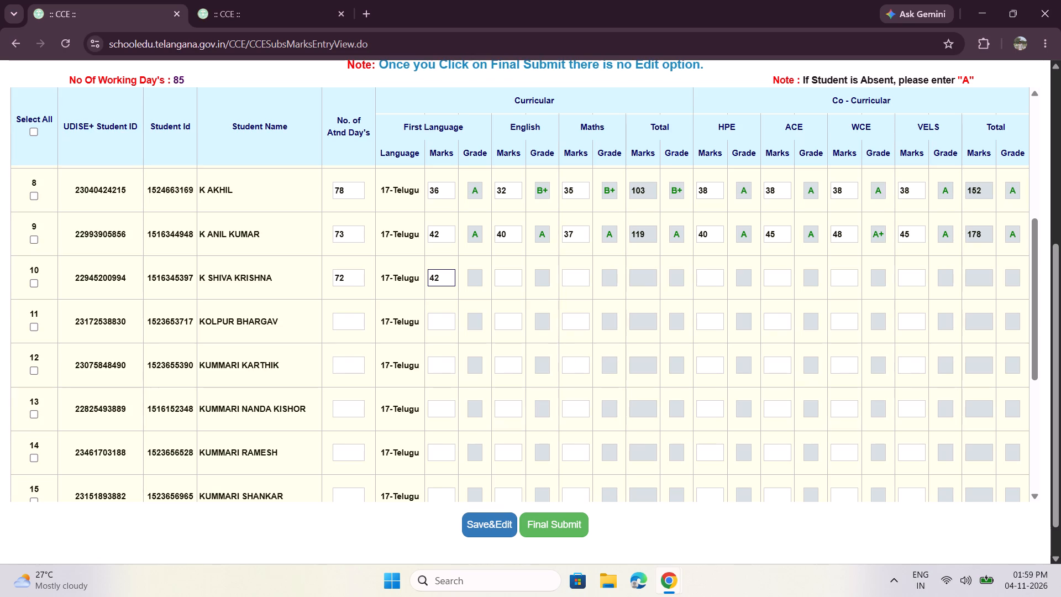
{"action": "left_click", "coordinate": [507, 280]}
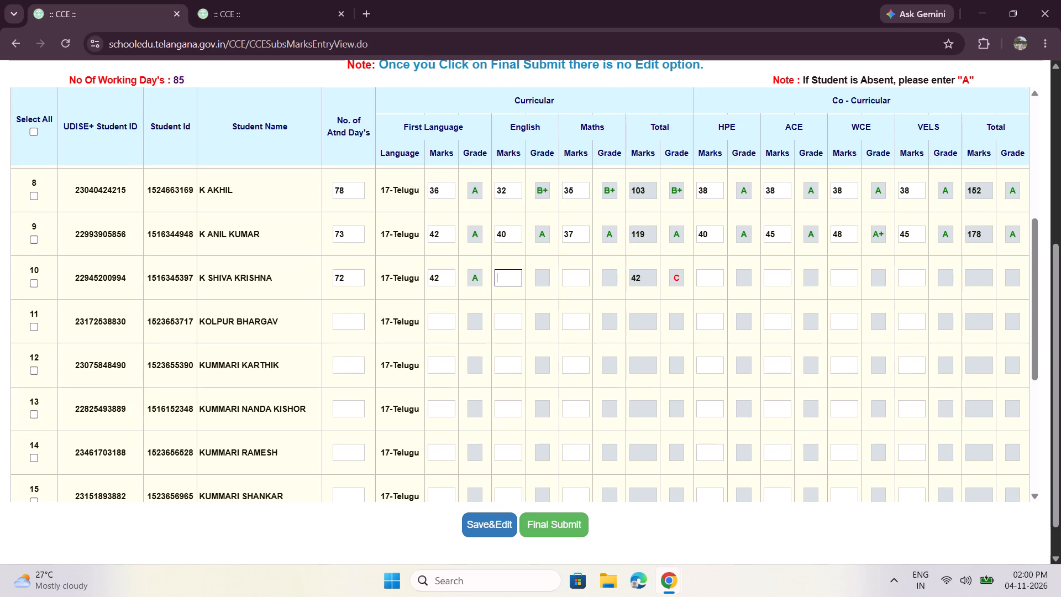
{"action": "key", "text": "4"}
{"action": "key", "text": "0"}
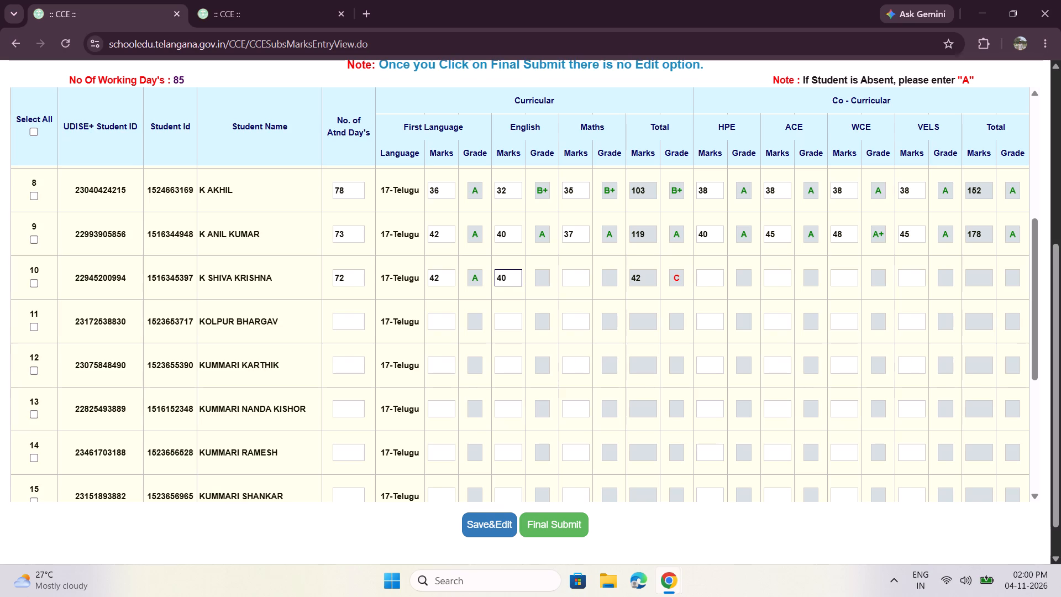
{"action": "left_click", "coordinate": [570, 277]}
{"action": "type", "text": "38"}
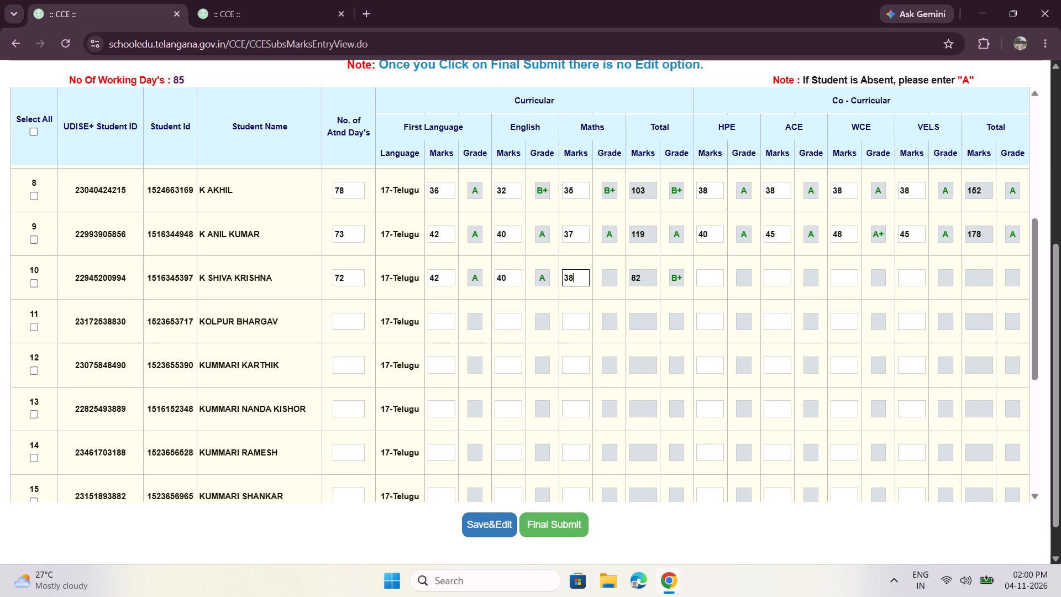
Enter the tenth student's co-curricular marks: HPE 42, ACE 45, WCE 45 and VELS 42.
{"action": "left_click", "coordinate": [705, 276]}
{"action": "type", "text": "42"}
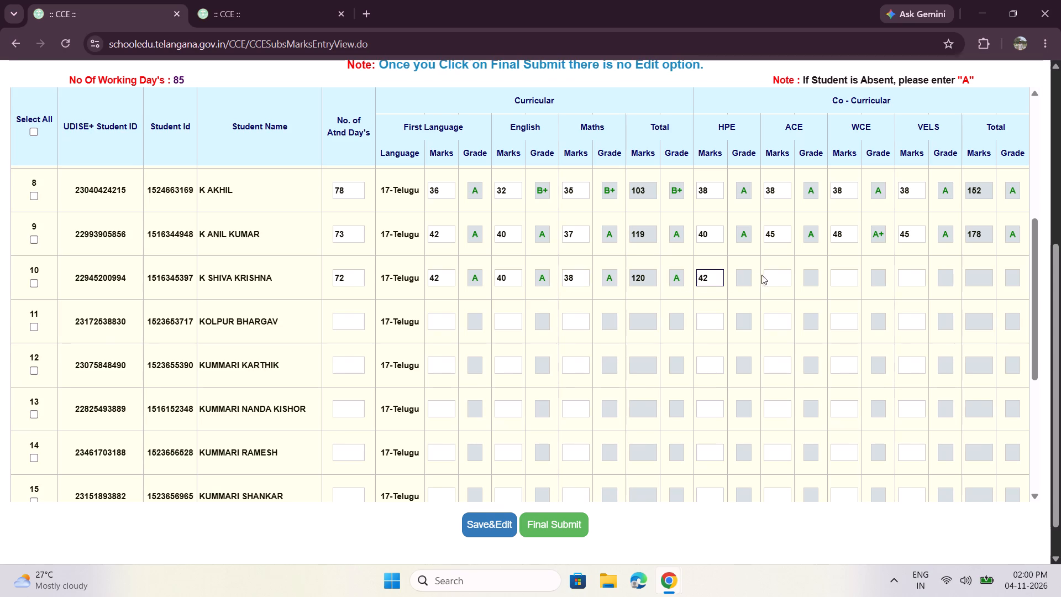
{"action": "left_click", "coordinate": [768, 275]}
{"action": "type", "text": "45"}
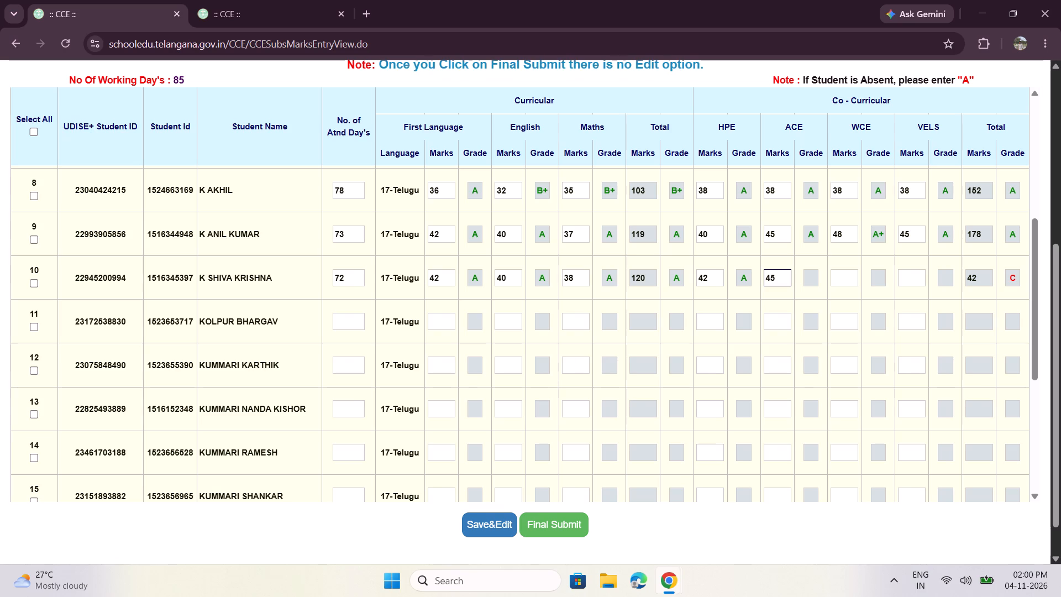
{"action": "left_click", "coordinate": [842, 276]}
{"action": "key", "text": "3"}
{"action": "key", "text": "BackSpace"}
{"action": "type", "text": "45"}
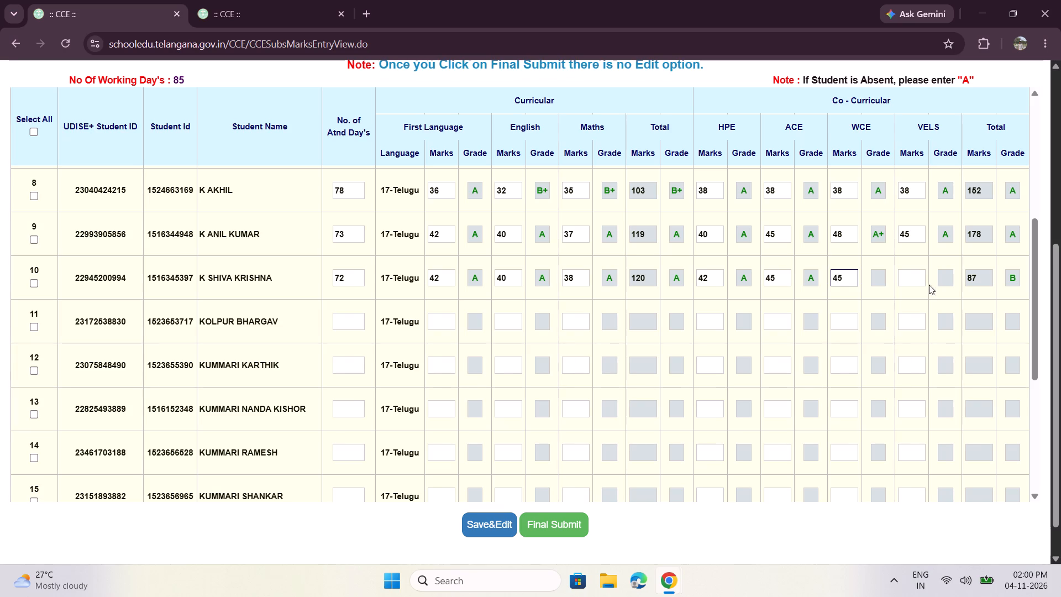
{"action": "left_click", "coordinate": [911, 282]}
{"action": "type", "text": "42"}
{"action": "left_click_drag", "start_coordinate": [911, 282], "coordinate": [1047, 265]}
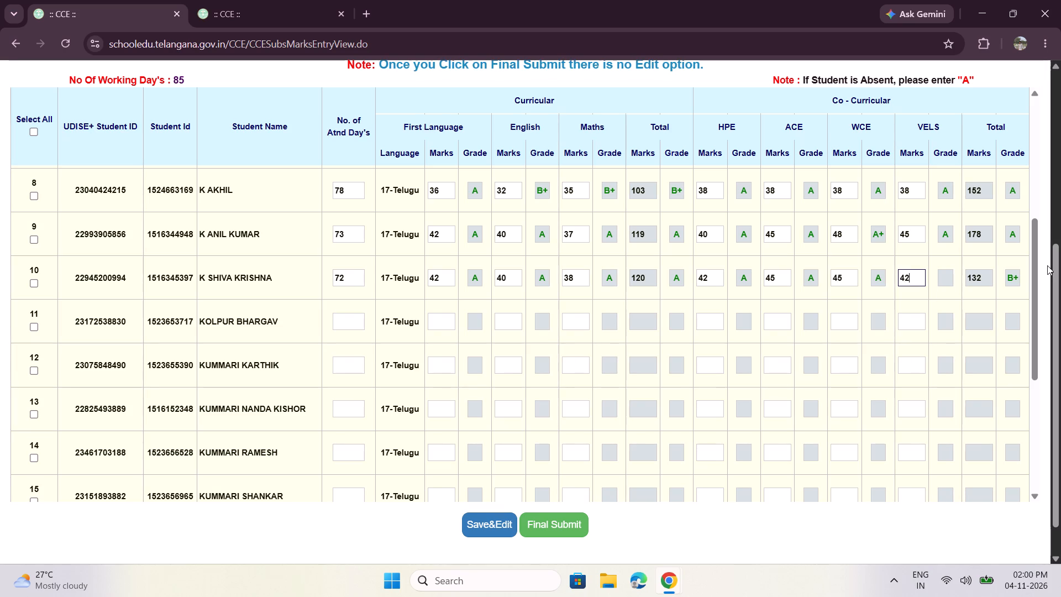
{"action": "left_click", "coordinate": [1047, 265]}
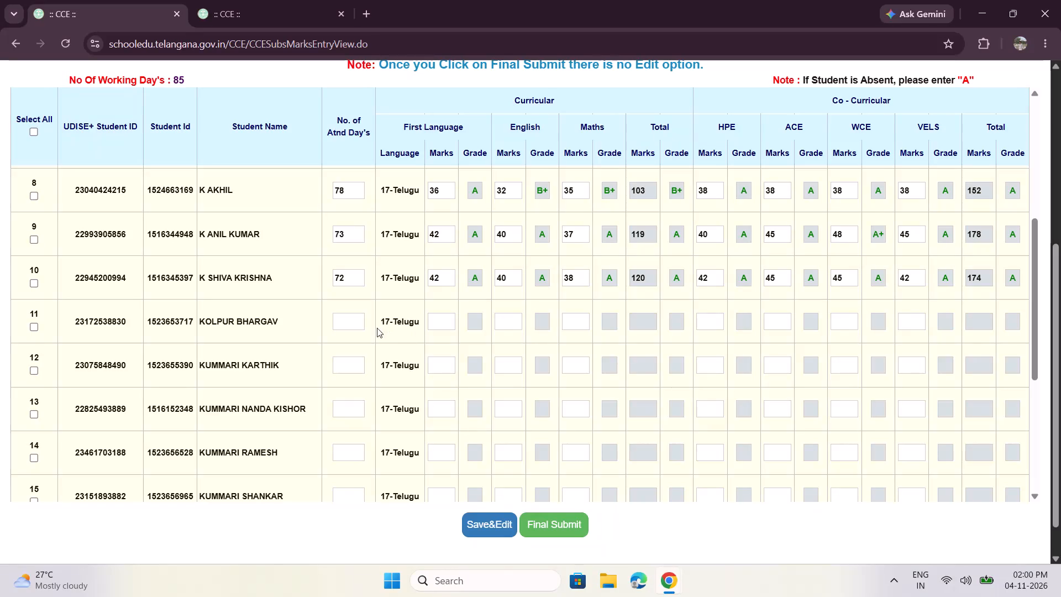
For the eleventh student, enter 73 attended days and curricular marks of First Language 43, English 46 and Maths 41.
{"action": "left_click", "coordinate": [350, 320]}
{"action": "type", "text": "73"}
{"action": "left_click", "coordinate": [427, 322]}
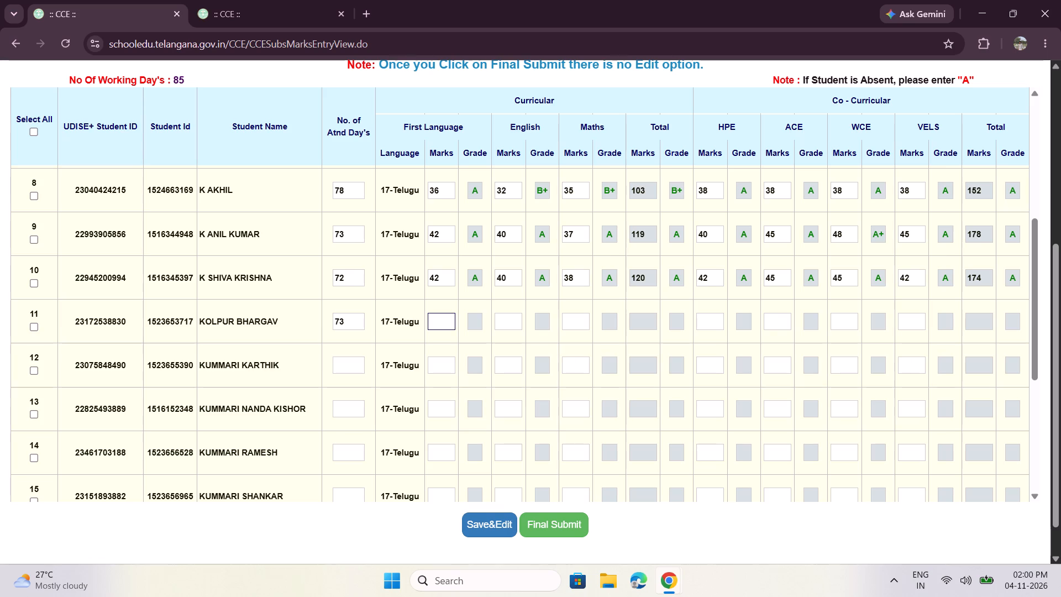
{"action": "left_click", "coordinate": [433, 322]}
{"action": "type", "text": "43"}
{"action": "left_click", "coordinate": [501, 319]}
{"action": "type", "text": "45"}
{"action": "key", "text": "BackSpace"}
{"action": "key", "text": "6"}
{"action": "left_click", "coordinate": [563, 323]}
{"action": "type", "text": "41"}
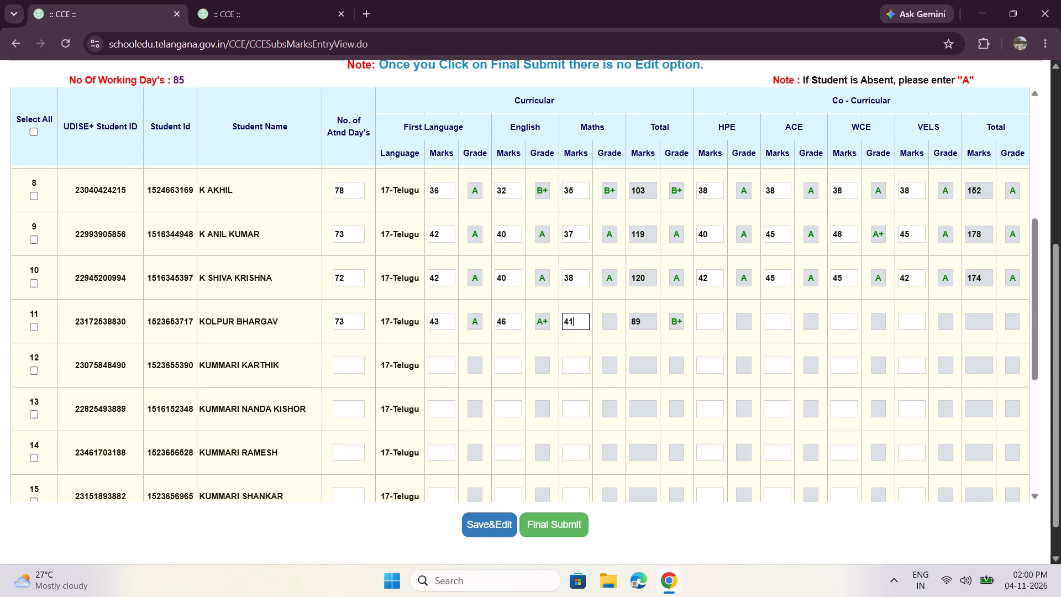
Enter the eleventh student's co-curricular marks: HPE 45, ACE 48, WCE 48 and VELS 48.
{"action": "left_click", "coordinate": [712, 326]}
{"action": "type", "text": "48"}
{"action": "left_click", "coordinate": [777, 317]}
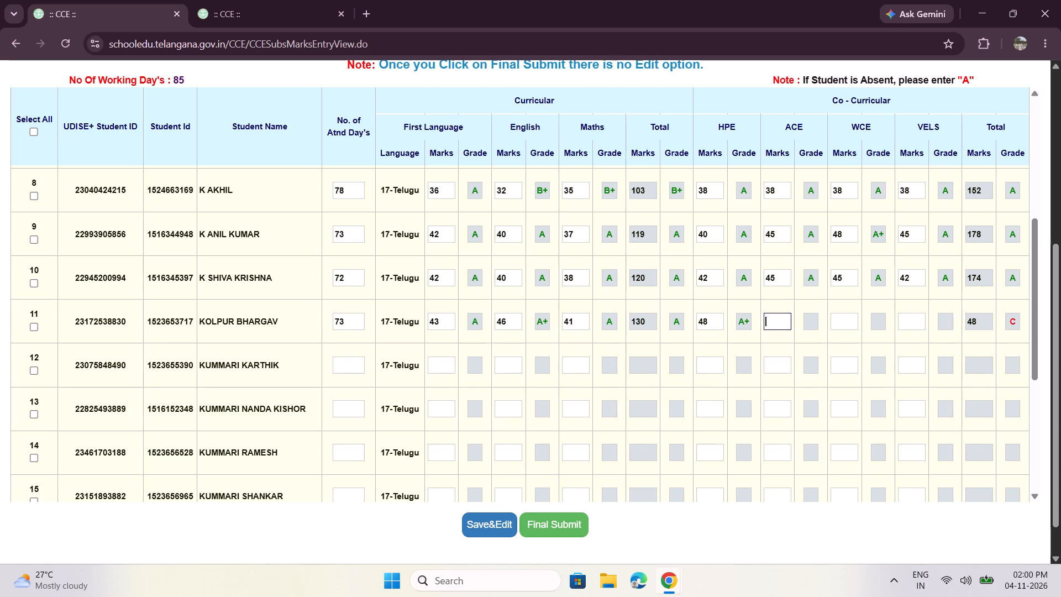
{"action": "double_click", "coordinate": [710, 324]}
{"action": "type", "text": "45"}
{"action": "double_click", "coordinate": [780, 318]}
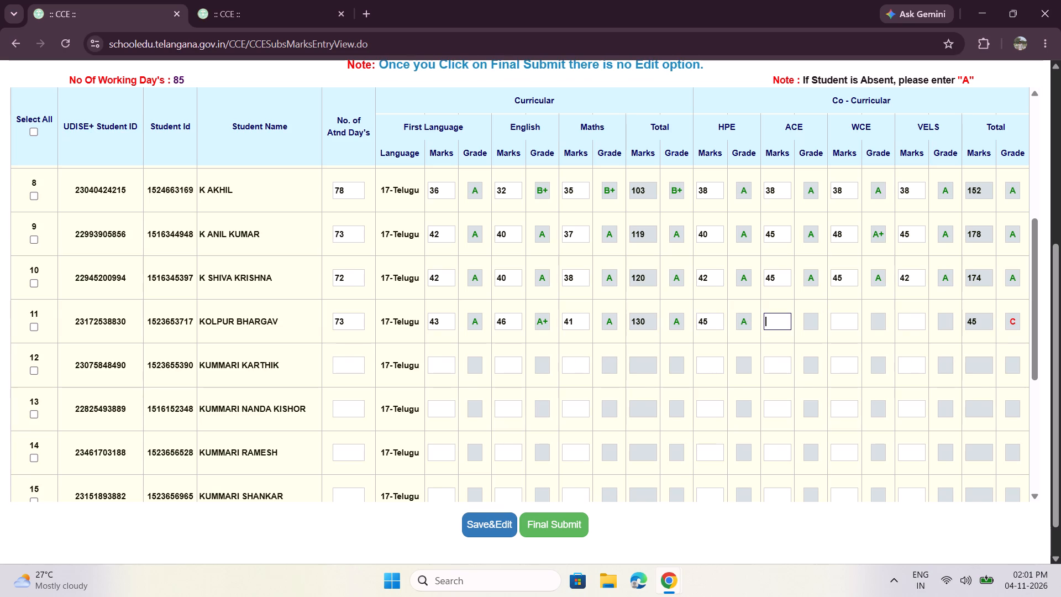
{"action": "type", "text": "48"}
{"action": "left_click", "coordinate": [839, 318]}
{"action": "type", "text": "48"}
{"action": "left_click", "coordinate": [903, 320]}
{"action": "type", "text": "48"}
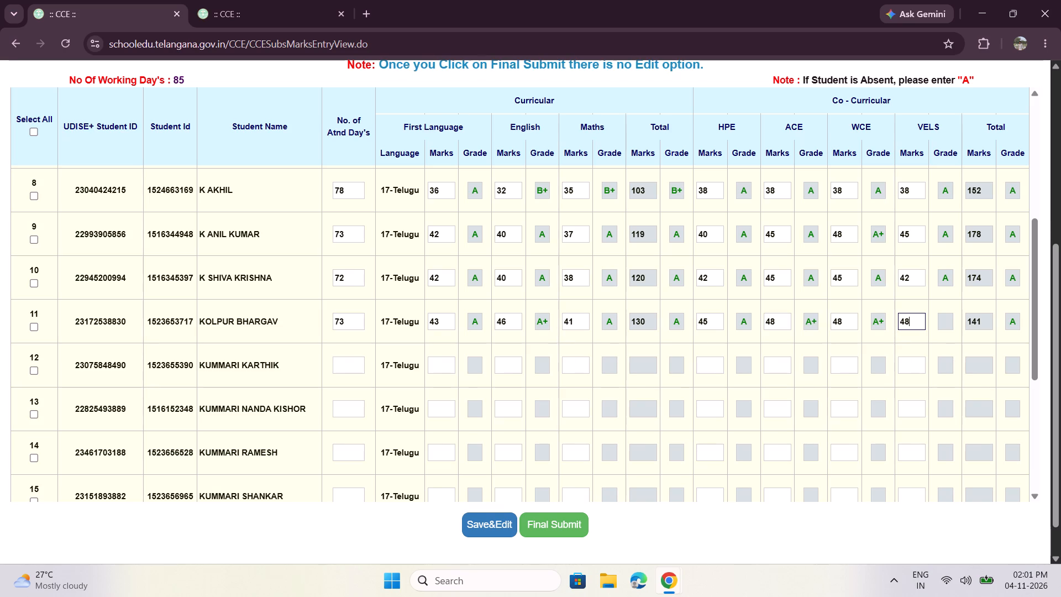
{"action": "left_click", "coordinate": [992, 312]}
For the twelfth student, enter AA for attended days and A for First Language, English and Maths.
{"action": "left_click", "coordinate": [354, 365]}
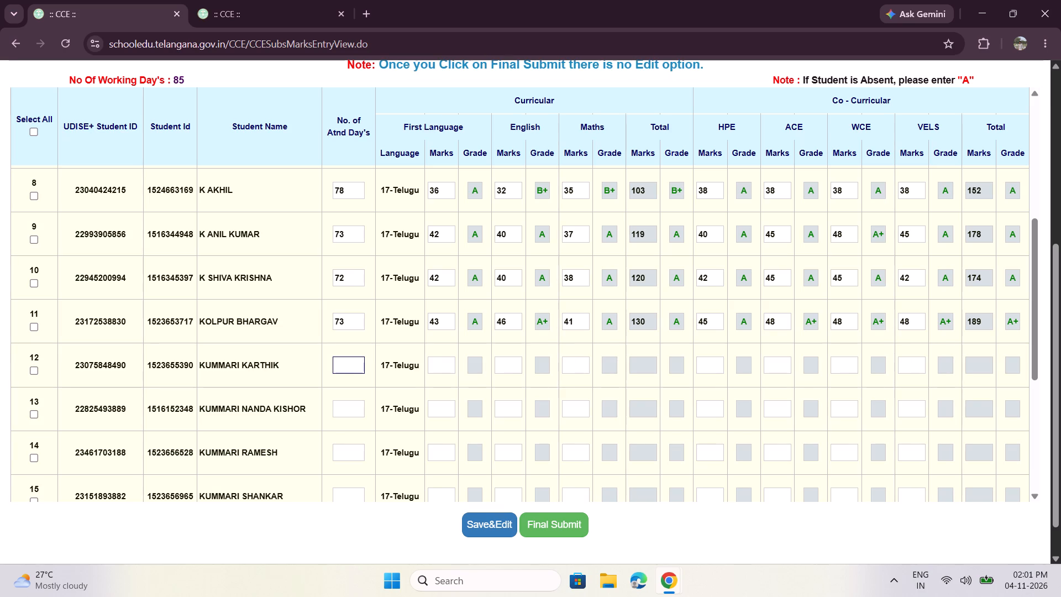
{"action": "key", "text": "a"}
{"action": "key", "text": "a"}
{"action": "left_click", "coordinate": [454, 362]}
{"action": "key", "text": "a"}
{"action": "left_click", "coordinate": [495, 364]}
{"action": "key", "text": "a"}
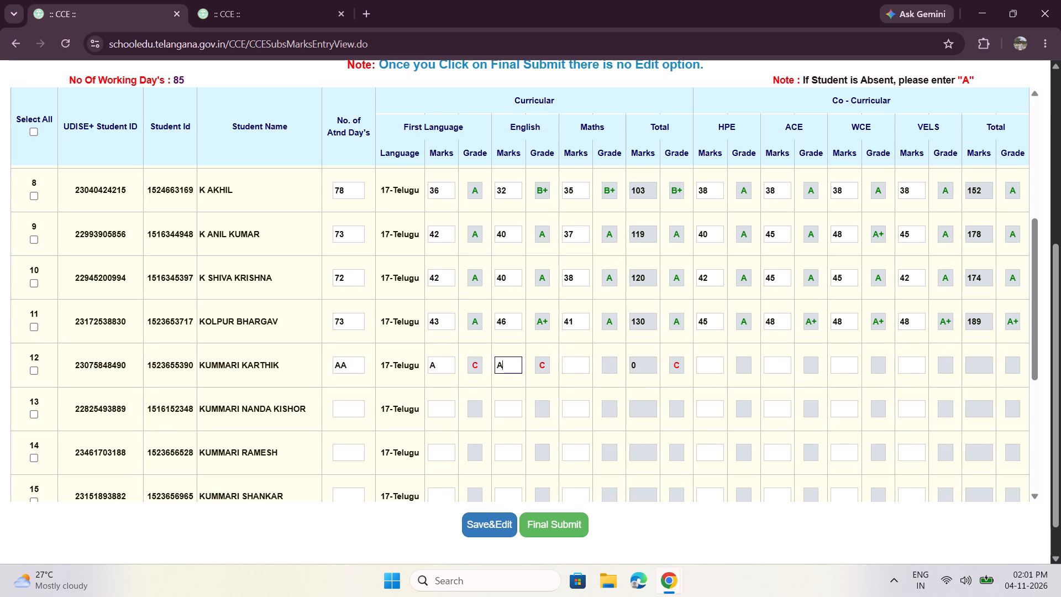
{"action": "left_click", "coordinate": [579, 365]}
{"action": "key", "text": "a"}
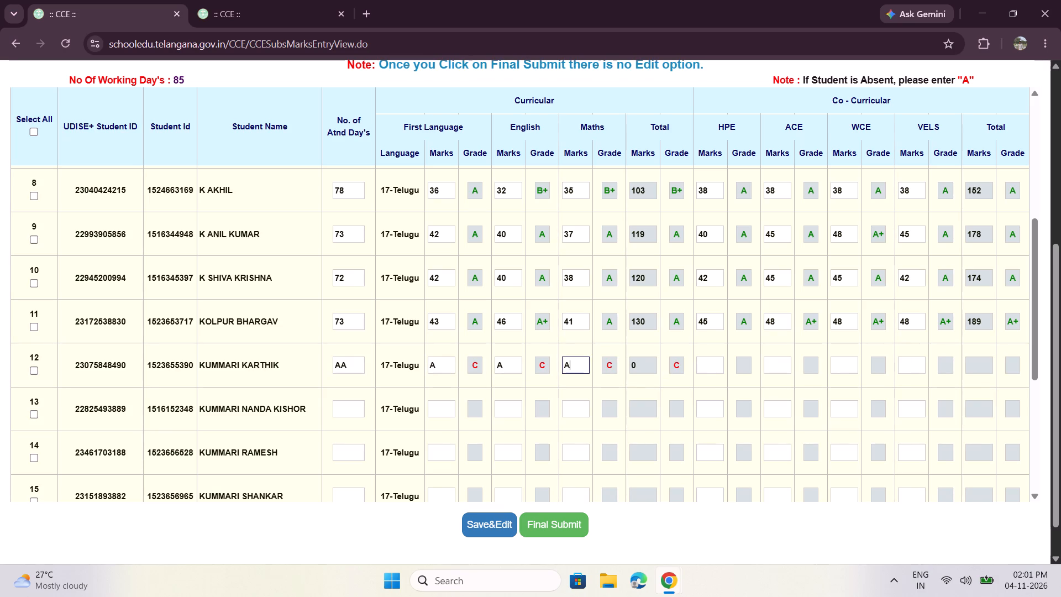
Mark the twelfth student absent with A in the co-curricular HPE, ACE, WCE and VELS marks.
{"action": "left_click", "coordinate": [708, 365]}
{"action": "key", "text": "a"}
{"action": "left_click", "coordinate": [774, 370]}
{"action": "key", "text": "a"}
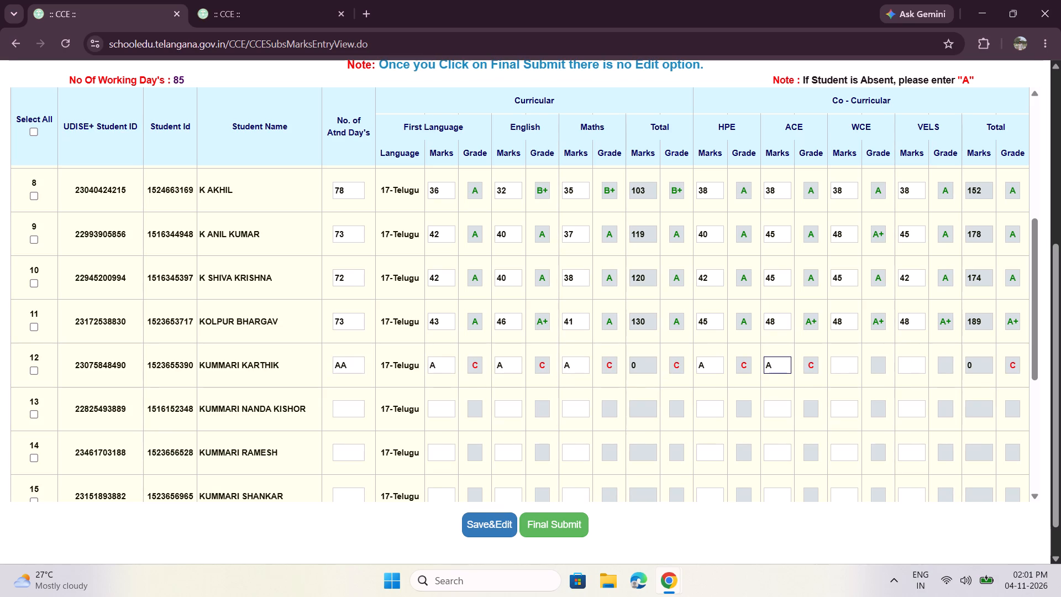
{"action": "left_click", "coordinate": [838, 366]}
{"action": "key", "text": "a"}
{"action": "left_click", "coordinate": [907, 365]}
{"action": "key", "text": "a"}
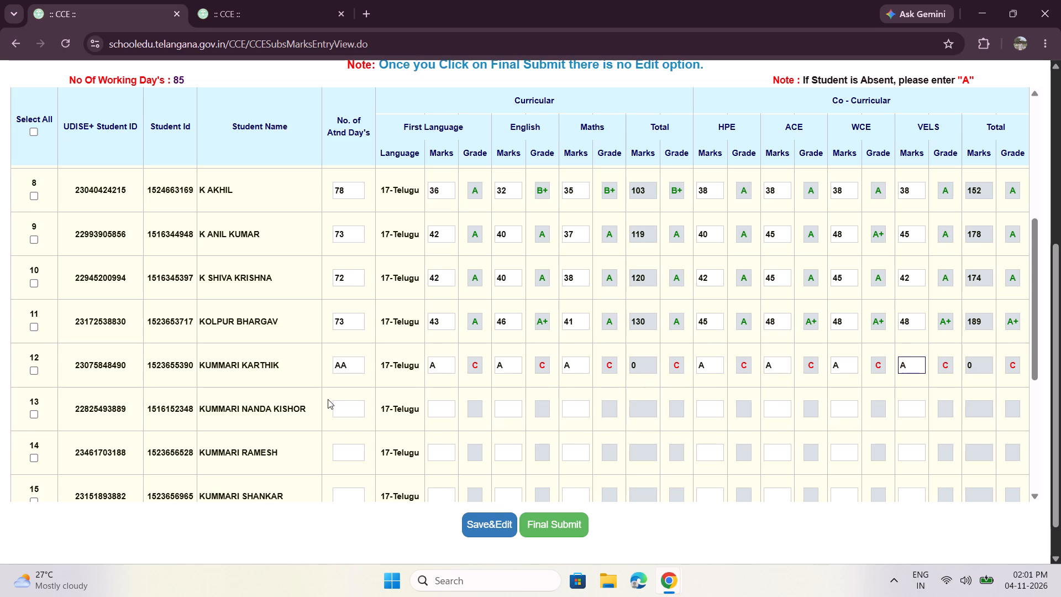
For the thirteenth student, enter 76 attended days and curricular marks of First Language 36, English 36 and Maths 37.
{"action": "left_click", "coordinate": [343, 412]}
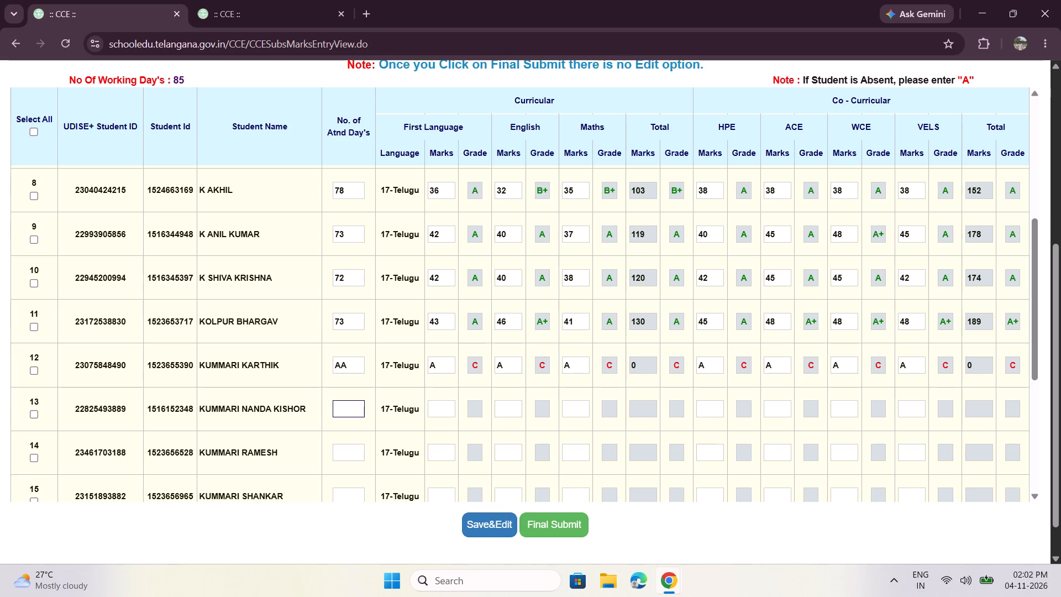
{"action": "type", "text": "76"}
{"action": "left_click", "coordinate": [438, 403]}
{"action": "type", "text": "36"}
{"action": "left_click", "coordinate": [508, 407]}
{"action": "type", "text": "36"}
{"action": "left_click", "coordinate": [578, 409]}
{"action": "key", "text": "3"}
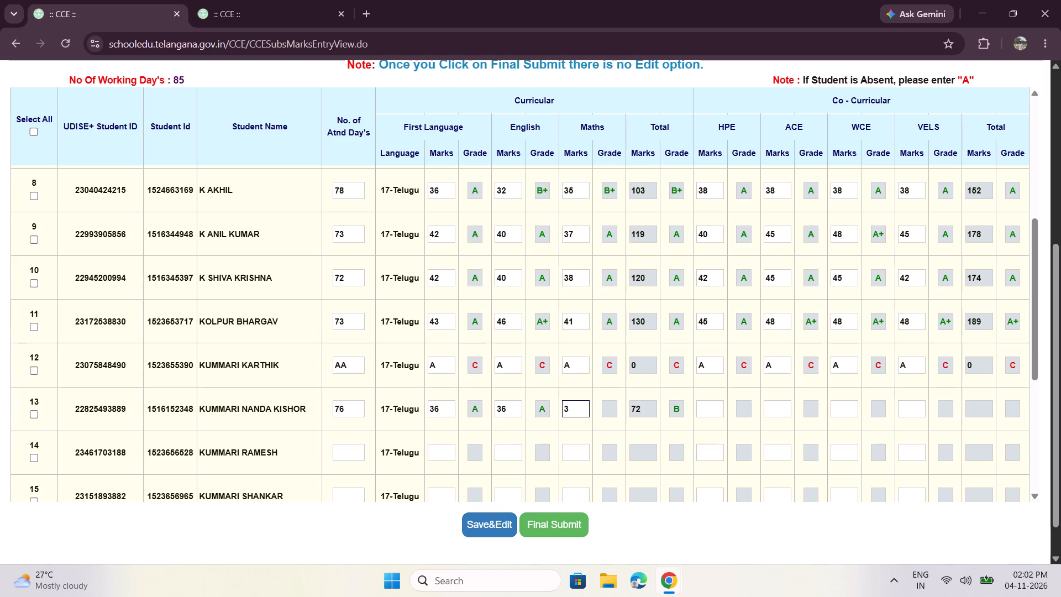
{"action": "key", "text": "7"}
Enter the thirteenth student's co-curricular marks: HPE 38, ACE 45, WCE 39 and VELS 40.
{"action": "left_click", "coordinate": [701, 410]}
{"action": "type", "text": "38"}
{"action": "left_click", "coordinate": [773, 407]}
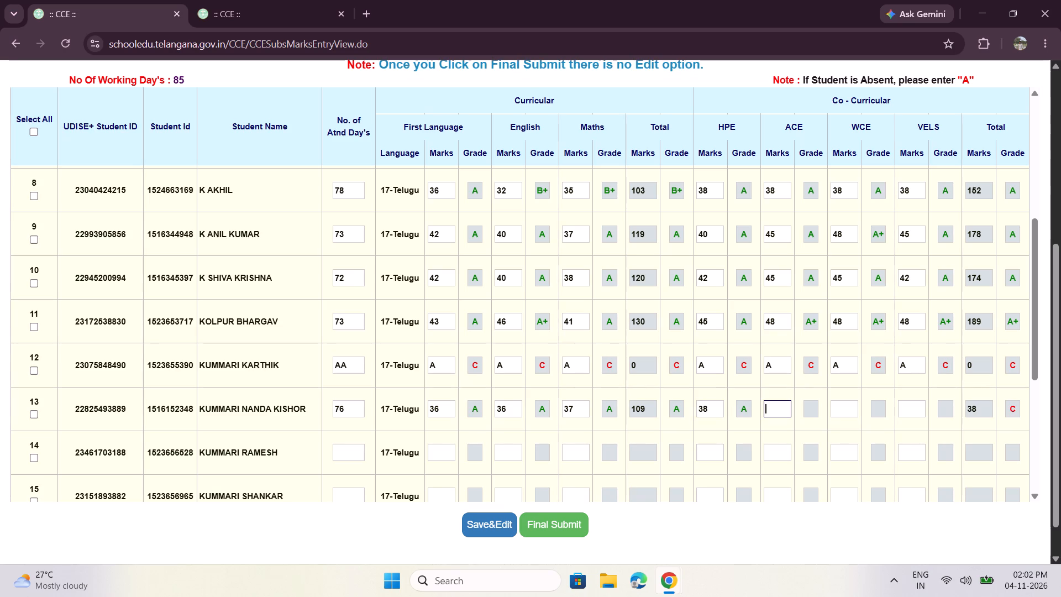
{"action": "key", "text": "5"}
{"action": "left_click", "coordinate": [773, 407]}
{"action": "key", "text": "BackSpace"}
{"action": "type", "text": "45"}
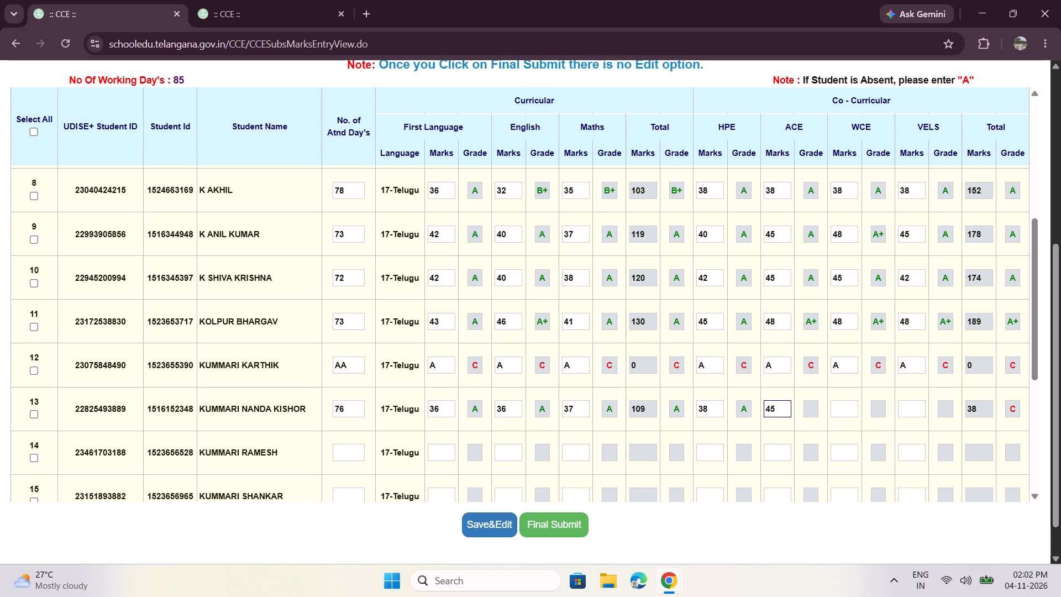
{"action": "left_click", "coordinate": [832, 404]}
{"action": "type", "text": "39"}
{"action": "left_click", "coordinate": [906, 405]}
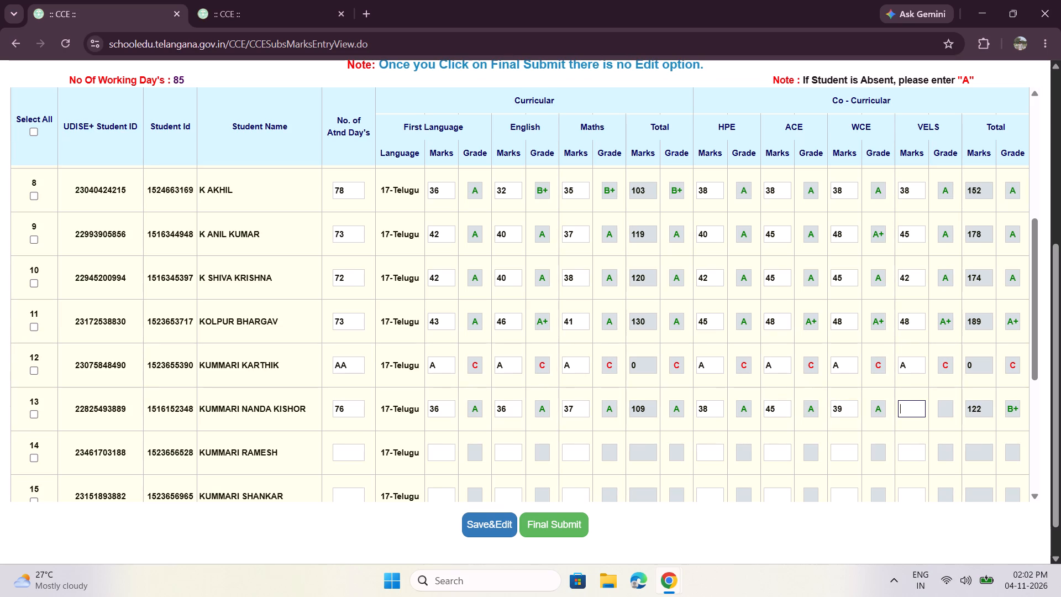
{"action": "key", "text": "3"}
{"action": "key", "text": "BackSpace"}
{"action": "type", "text": "410"}
{"action": "key", "text": "BackSpace"}
{"action": "key", "text": "BackSpace"}
{"action": "key", "text": "0"}
{"action": "left_click", "coordinate": [993, 411]}
For the fourteenth student, enter A for attended days and A for the First Language, English and Maths marks.
{"action": "left_click", "coordinate": [328, 422]}
{"action": "key", "text": "Down"}
{"action": "key", "text": "Down"}
{"action": "key", "text": "Down"}
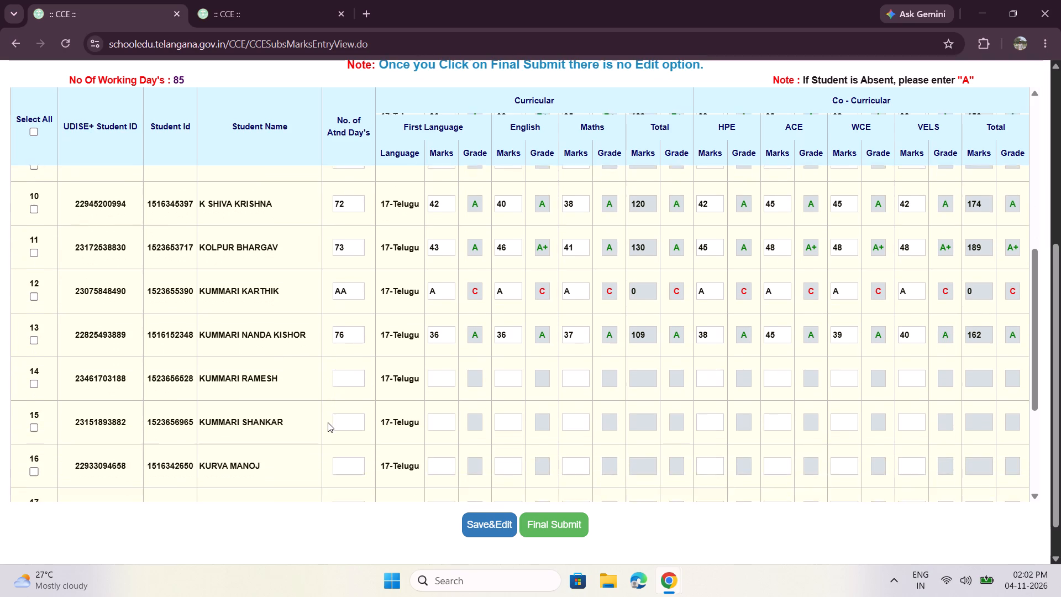
{"action": "key", "text": "Down"}
{"action": "key", "text": "Down"}
{"action": "key", "text": "Down"}
{"action": "key", "text": "Down"}
{"action": "key", "text": "Down"}
{"action": "key", "text": "Down"}
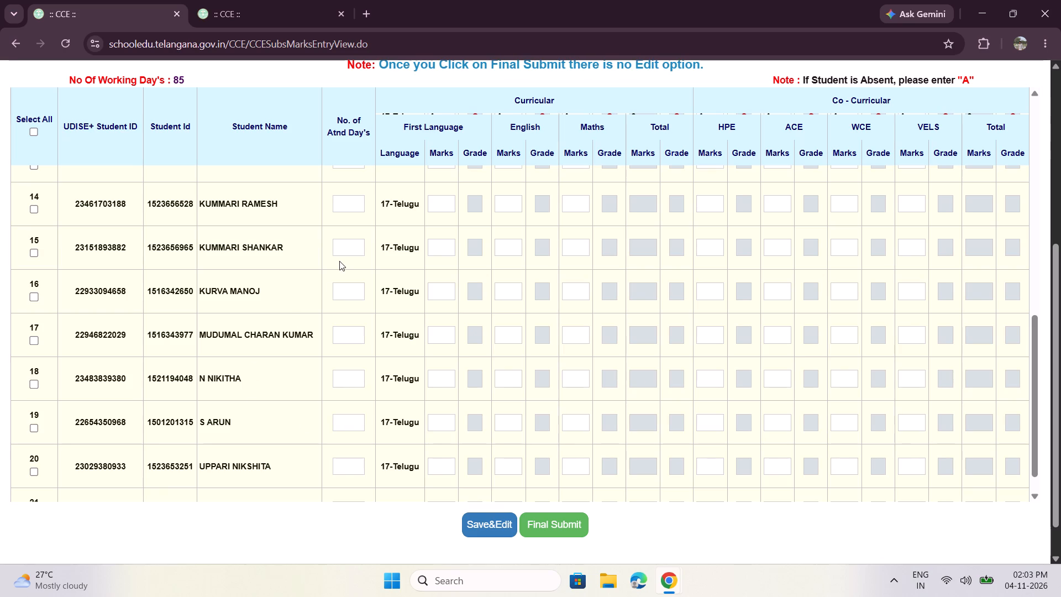
{"action": "left_click", "coordinate": [356, 200]}
{"action": "key", "text": "a"}
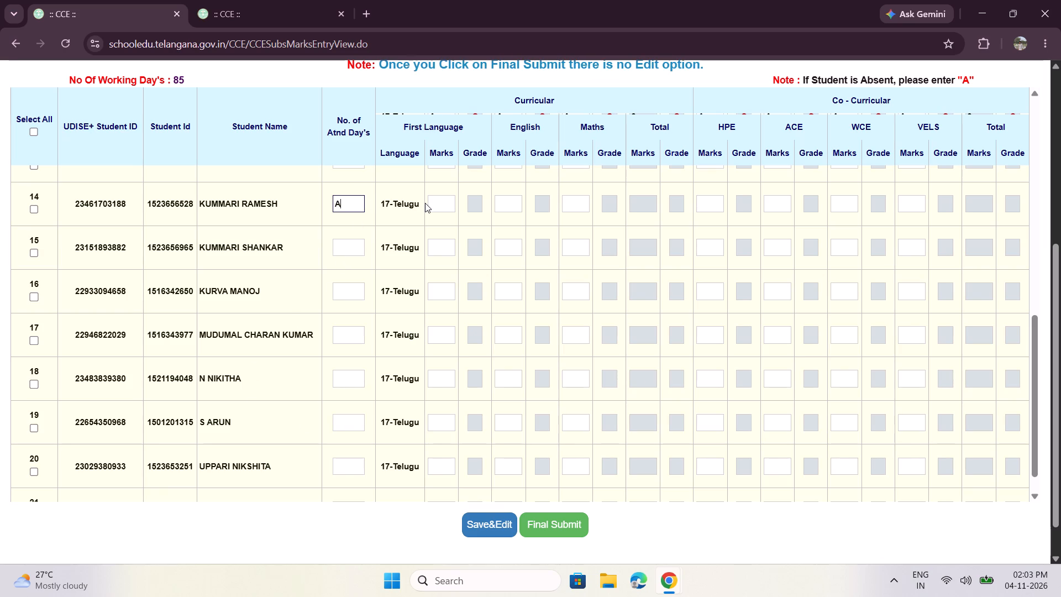
{"action": "left_click", "coordinate": [425, 203]}
{"action": "left_click", "coordinate": [433, 204]}
{"action": "key", "text": "a"}
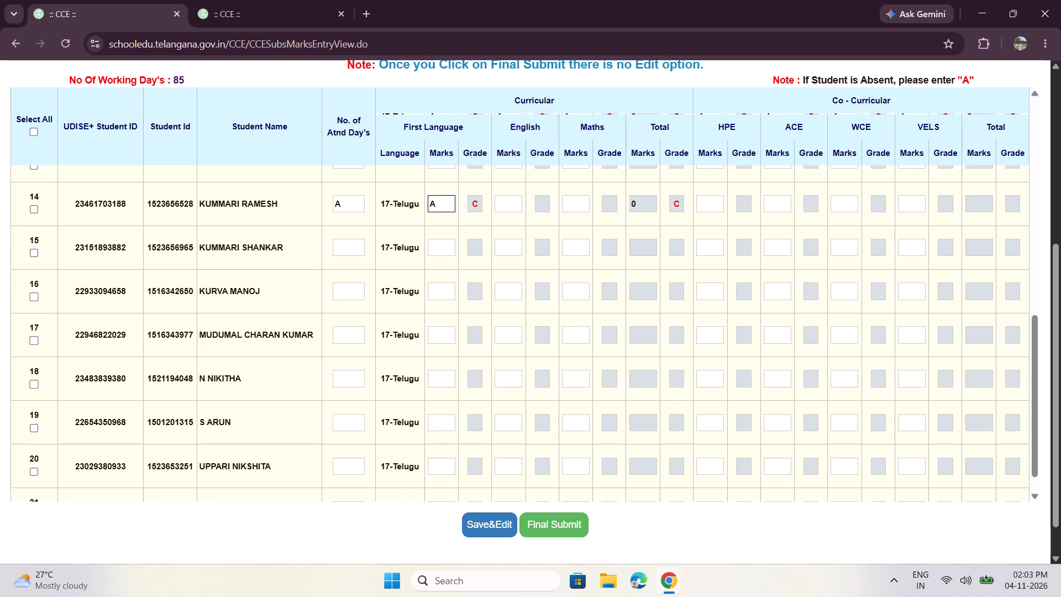
{"action": "left_click", "coordinate": [502, 205]}
{"action": "key", "text": "a"}
{"action": "left_click", "coordinate": [577, 209]}
{"action": "key", "text": "a"}
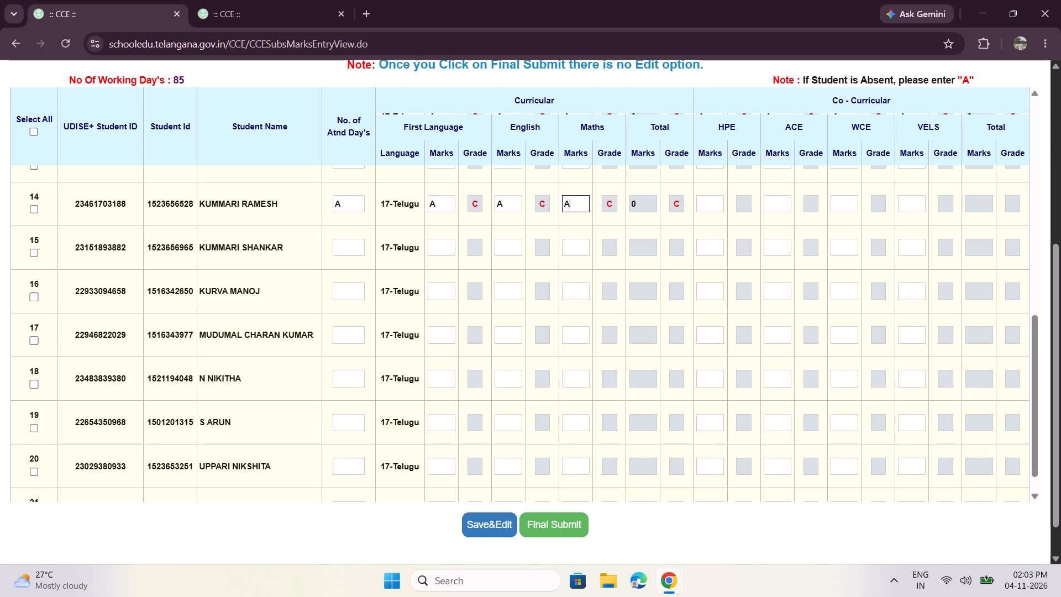
Mark the fourteenth student absent with A in the co-curricular HPE, ACE, WCE and VELS marks.
{"action": "left_click", "coordinate": [712, 206]}
{"action": "key", "text": "a"}
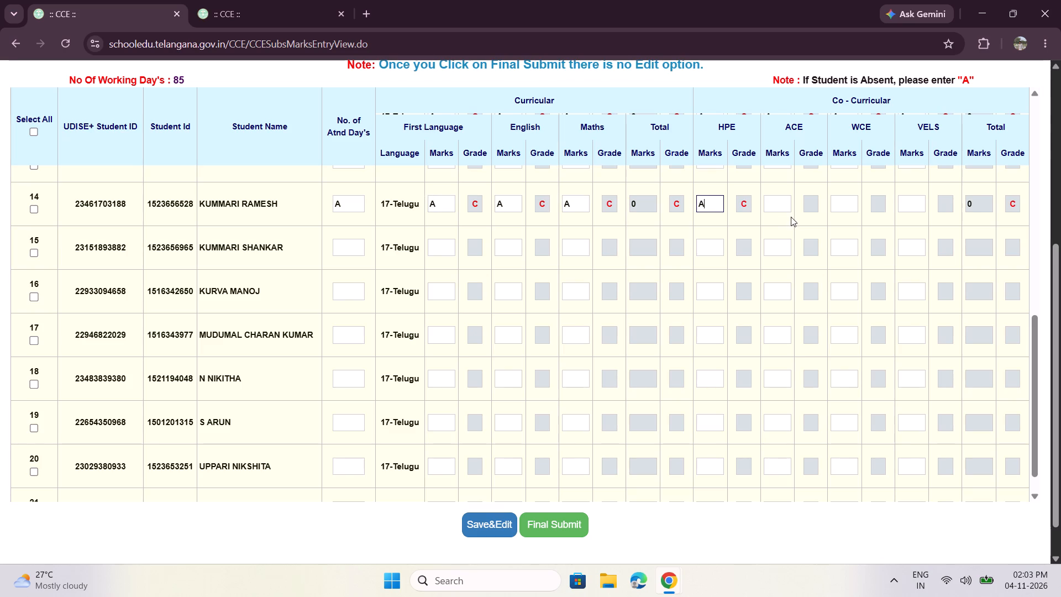
{"action": "left_click", "coordinate": [780, 208]}
{"action": "key", "text": "a"}
{"action": "left_click", "coordinate": [837, 202]}
{"action": "key", "text": "a"}
{"action": "left_click", "coordinate": [916, 199]}
{"action": "key", "text": "a"}
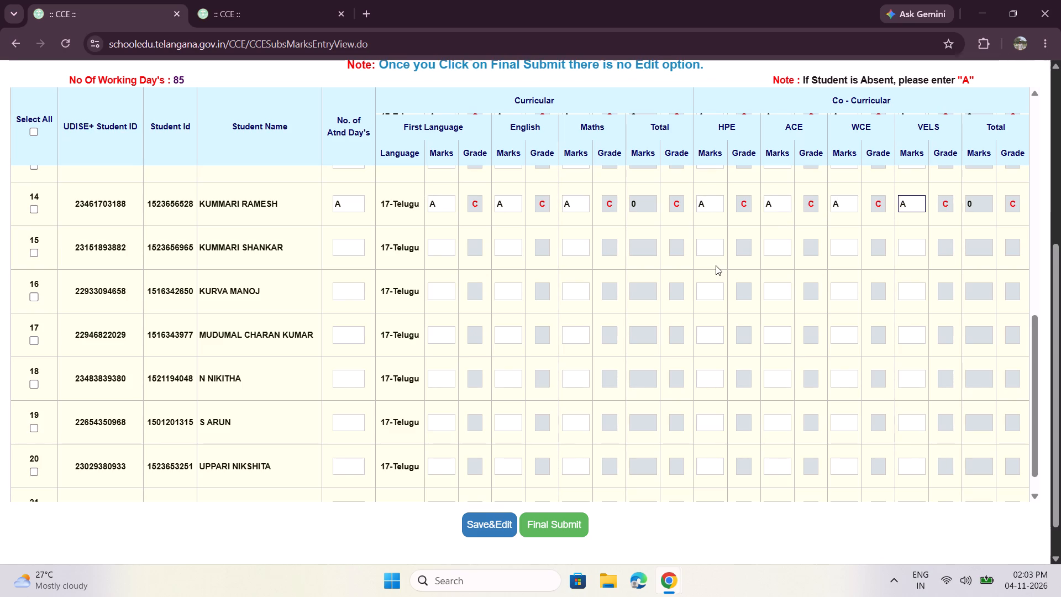
For the fifteenth student, enter 80 attended days and curricular marks of First Language 42, English 42 and Maths 41.
{"action": "left_click", "coordinate": [351, 248]}
{"action": "type", "text": "80"}
{"action": "left_click", "coordinate": [442, 241]}
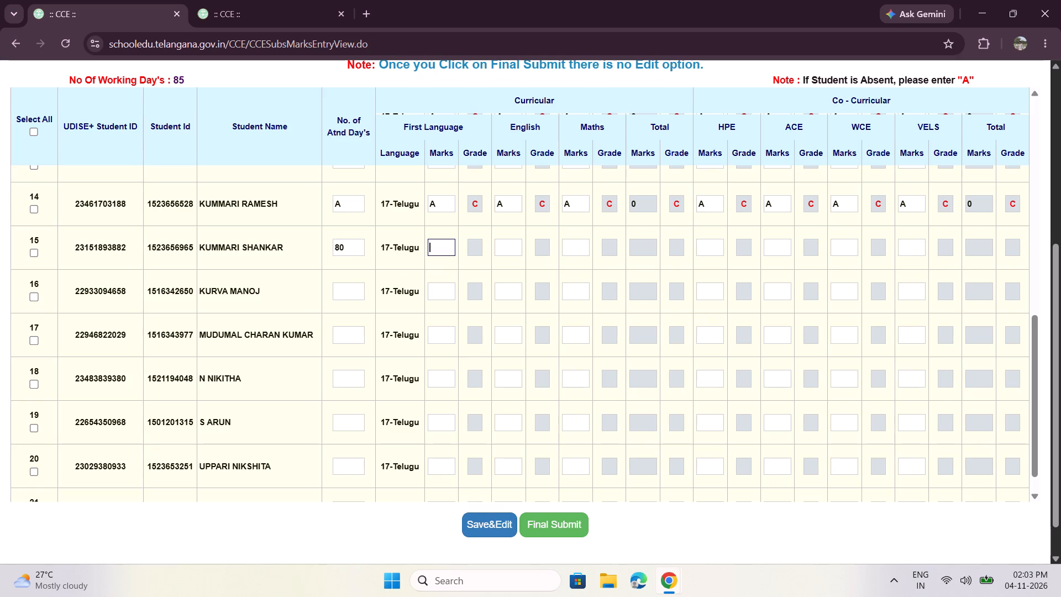
{"action": "left_click", "coordinate": [440, 247]}
{"action": "type", "text": "42"}
{"action": "left_click", "coordinate": [502, 248]}
{"action": "type", "text": "42"}
{"action": "left_click", "coordinate": [570, 250]}
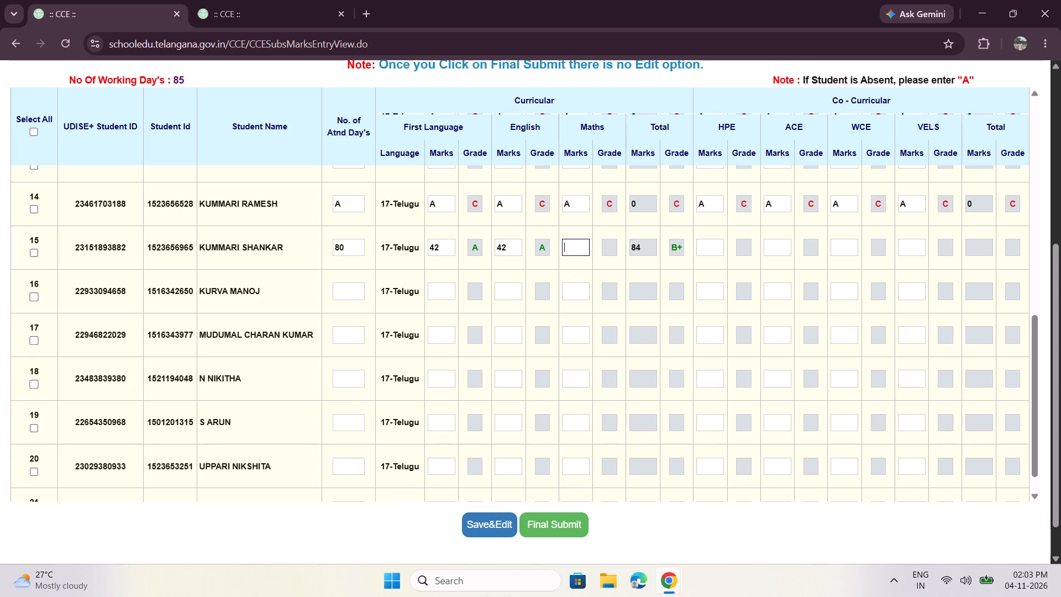
{"action": "key", "text": "1"}
{"action": "key", "text": "BackSpace"}
{"action": "type", "text": "41"}
Enter the fifteenth student's co-curricular marks of HPE 40, ACE 42 and WCE 45, and go on to the VELS mark.
{"action": "left_click", "coordinate": [713, 246]}
{"action": "type", "text": "40"}
{"action": "left_click", "coordinate": [769, 246]}
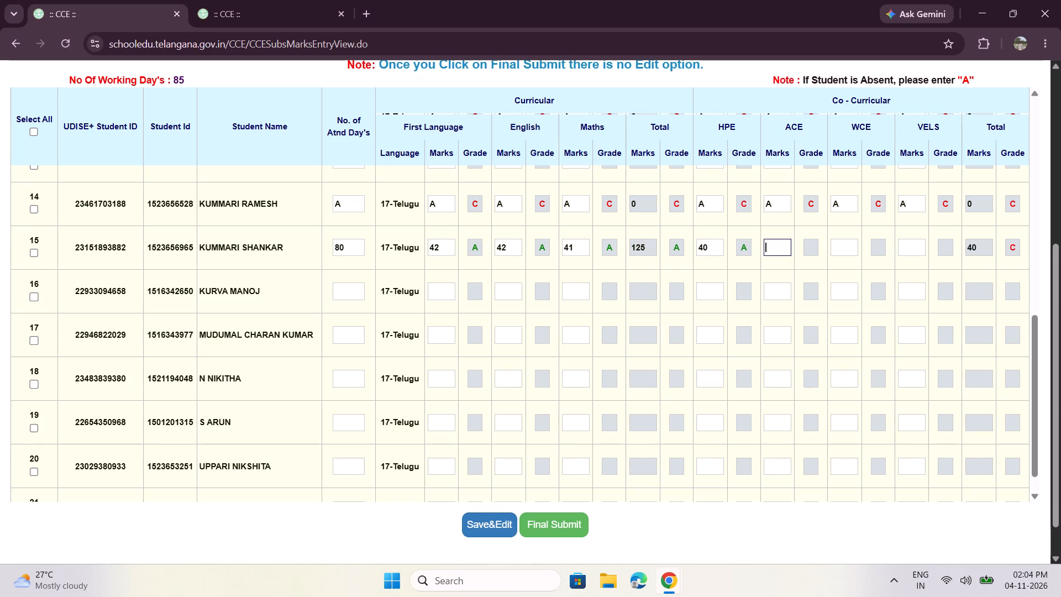
{"action": "type", "text": "45"}
{"action": "key", "text": "BackSpace"}
{"action": "key", "text": "2"}
{"action": "left_click", "coordinate": [837, 242]}
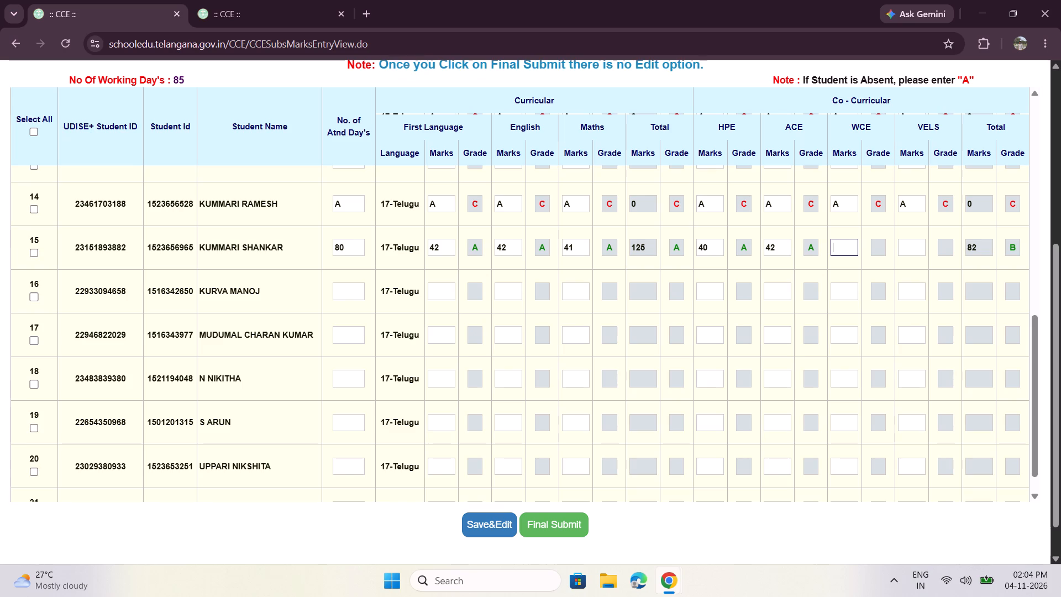
{"action": "type", "text": "44"}
{"action": "key", "text": "BackSpace"}
{"action": "key", "text": "5"}
{"action": "left_click", "coordinate": [903, 247]}
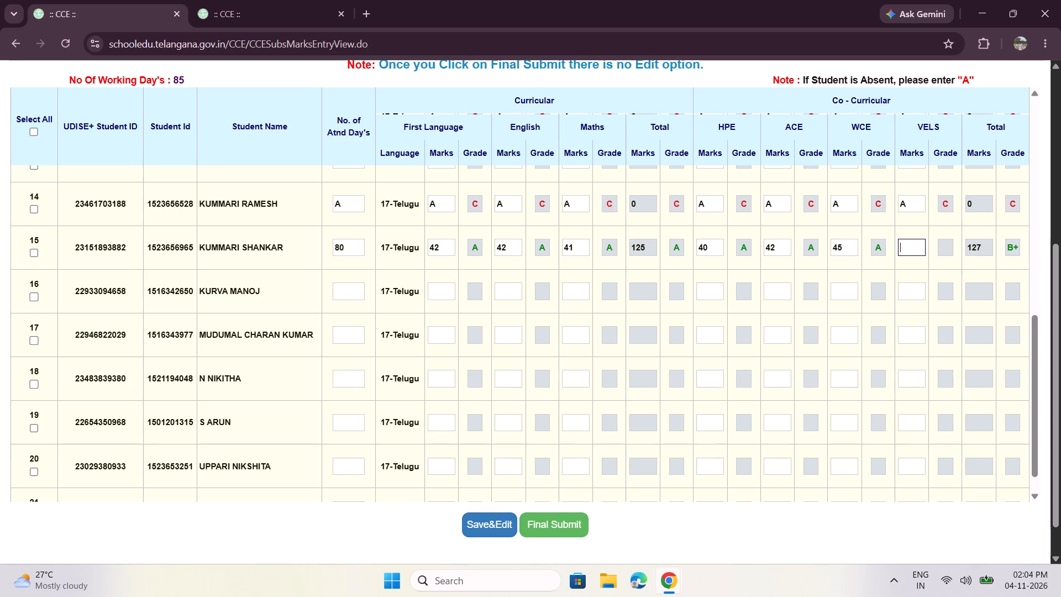
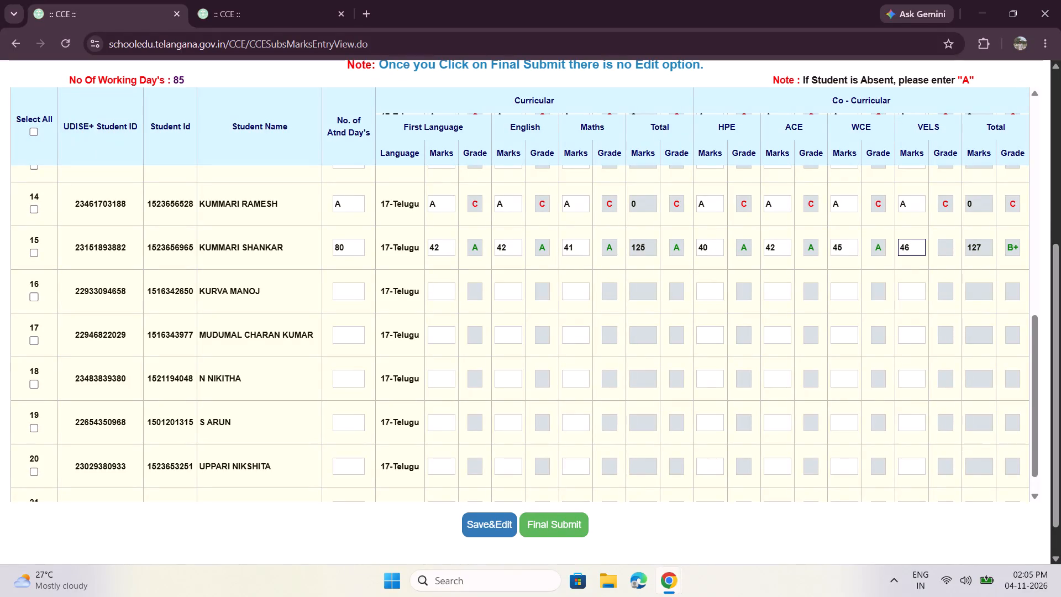
Commit the fifteenth student's VELS mark of 46.
{"action": "left_click", "coordinate": [1018, 248]}
For the sixteenth student, enter 82 attended days and curricular marks of First Language 41, English 45 and Maths 42.
{"action": "left_click", "coordinate": [340, 290]}
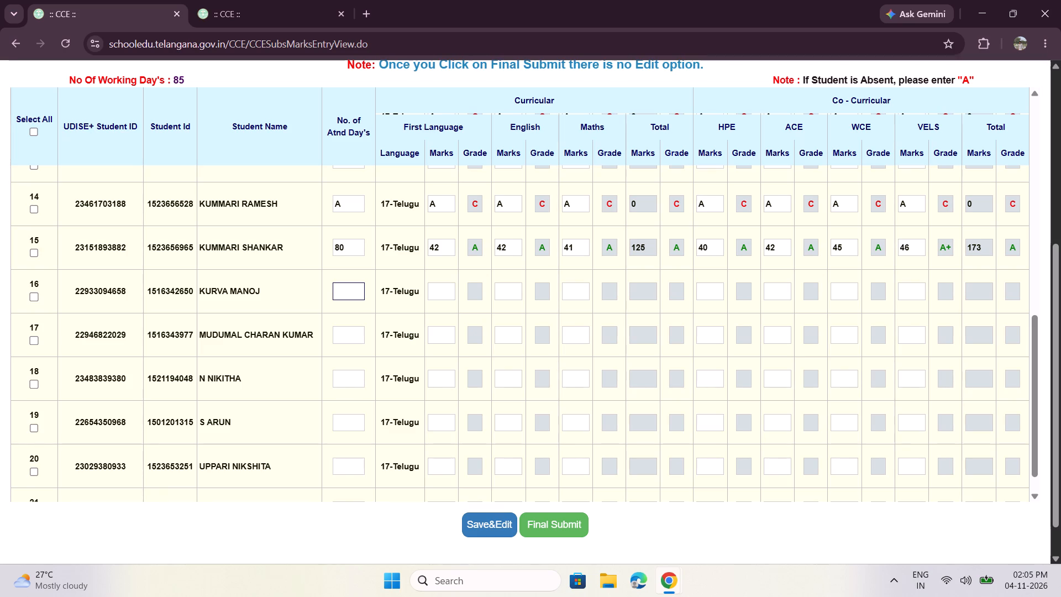
{"action": "key", "text": "8"}
{"action": "key", "text": "2"}
{"action": "left_click", "coordinate": [431, 288]}
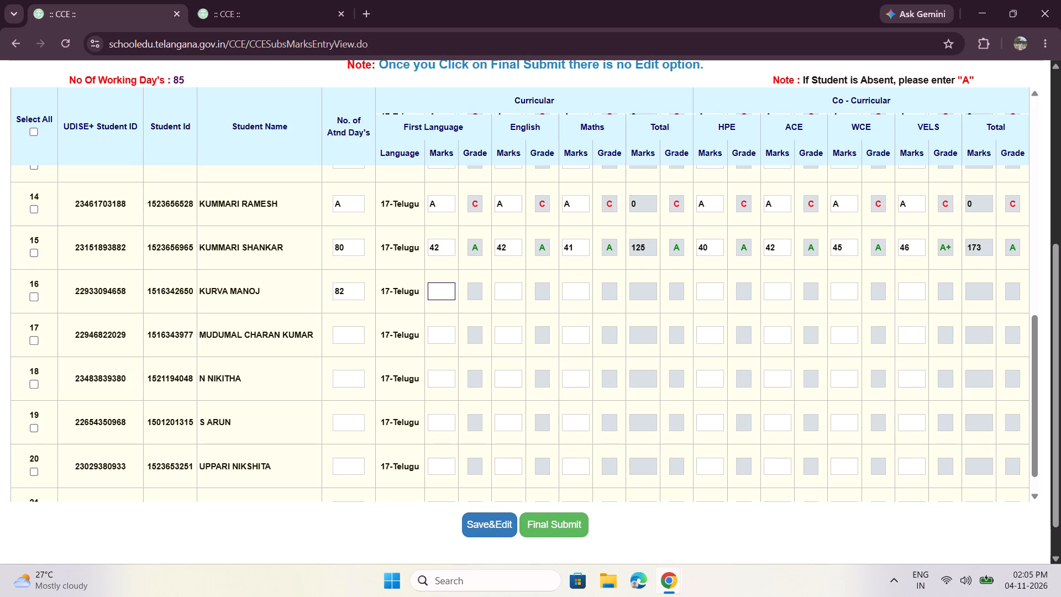
{"action": "type", "text": "41"}
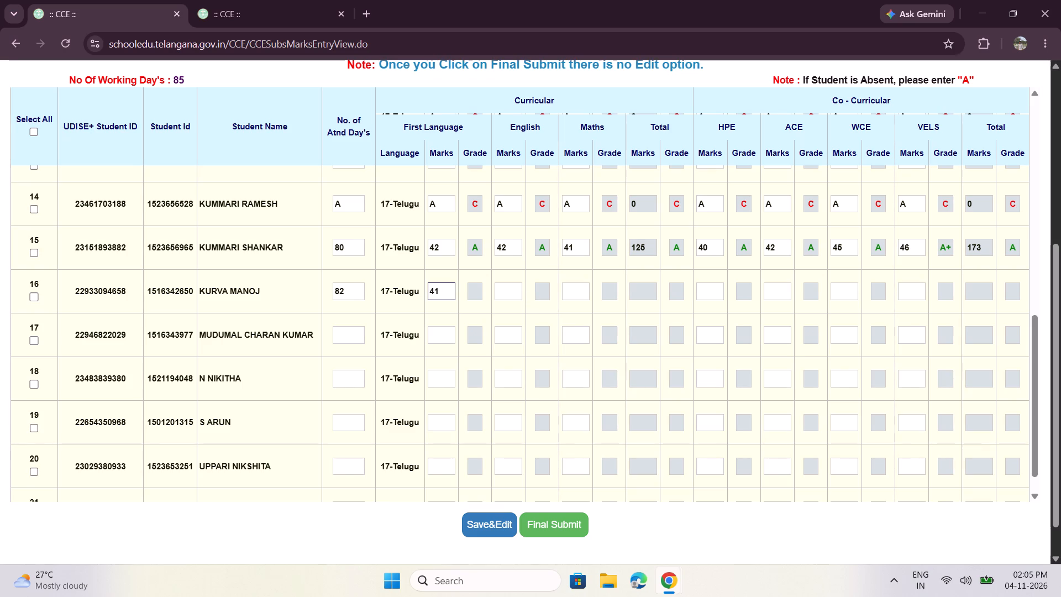
{"action": "left_click", "coordinate": [513, 290]}
{"action": "type", "text": "45"}
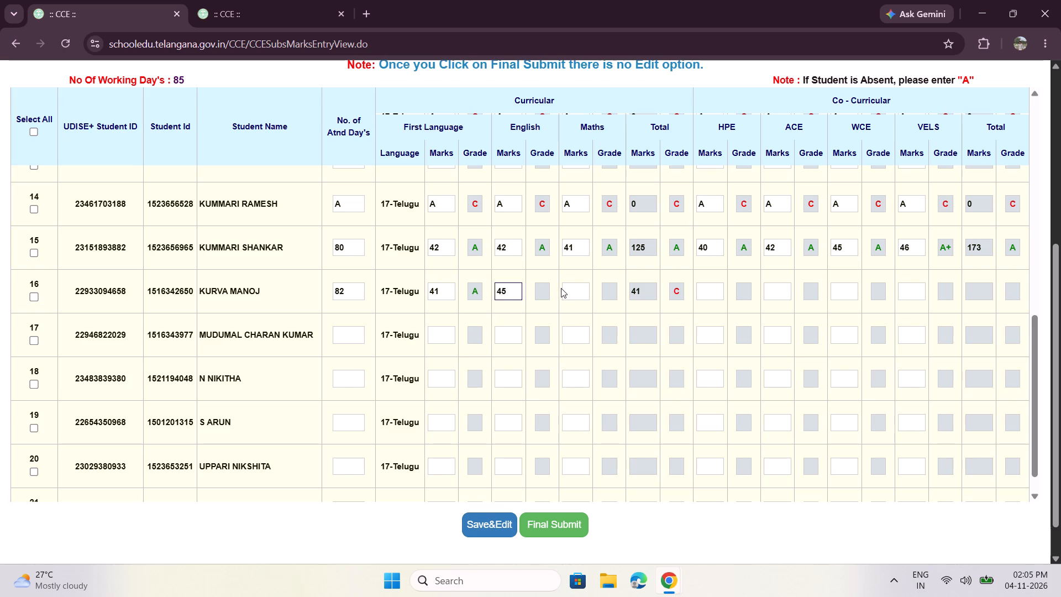
{"action": "left_click", "coordinate": [561, 288]}
{"action": "type", "text": "42"}
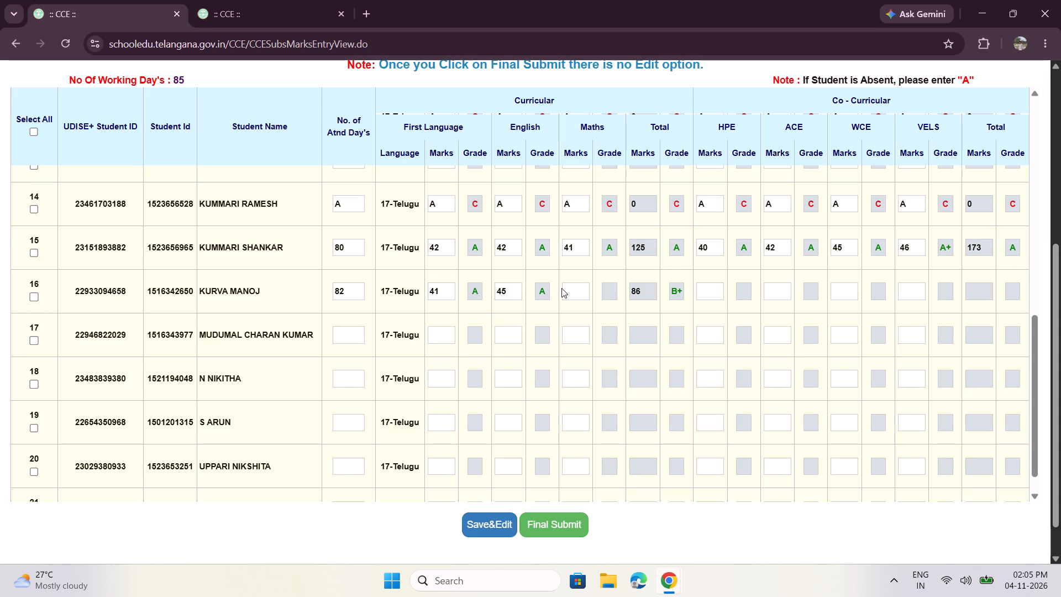
{"action": "left_click", "coordinate": [561, 288]}
{"action": "left_click", "coordinate": [564, 289]}
{"action": "type", "text": "42"}
Enter the sixteenth student's co-curricular marks of HPE 48, ACE 46, WCE 48 and VELS 43.
{"action": "left_click", "coordinate": [703, 291]}
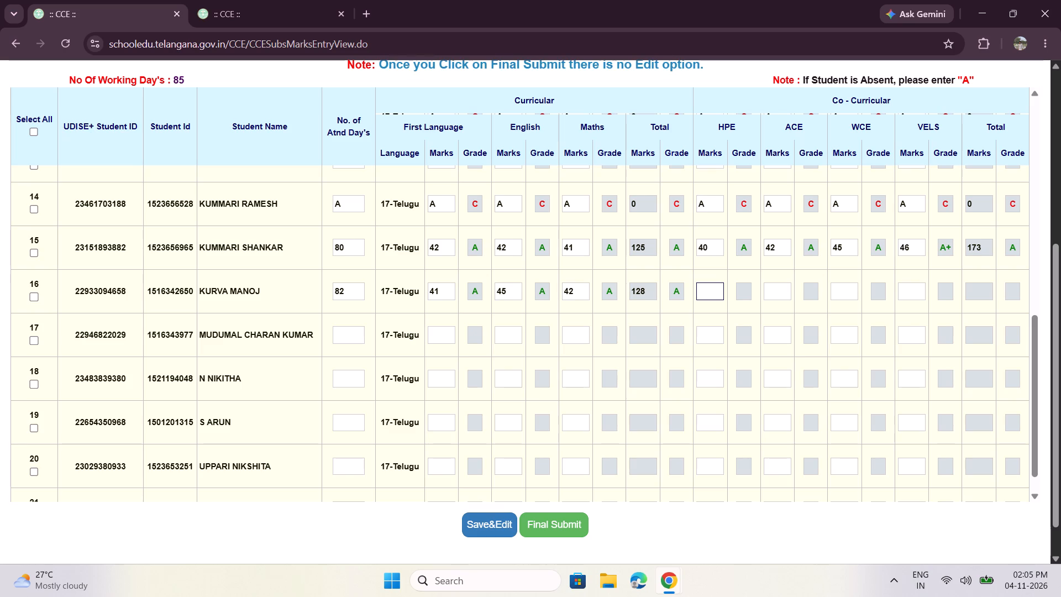
{"action": "type", "text": "48"}
{"action": "left_click", "coordinate": [773, 296]}
{"action": "type", "text": "46"}
{"action": "left_click", "coordinate": [845, 289]}
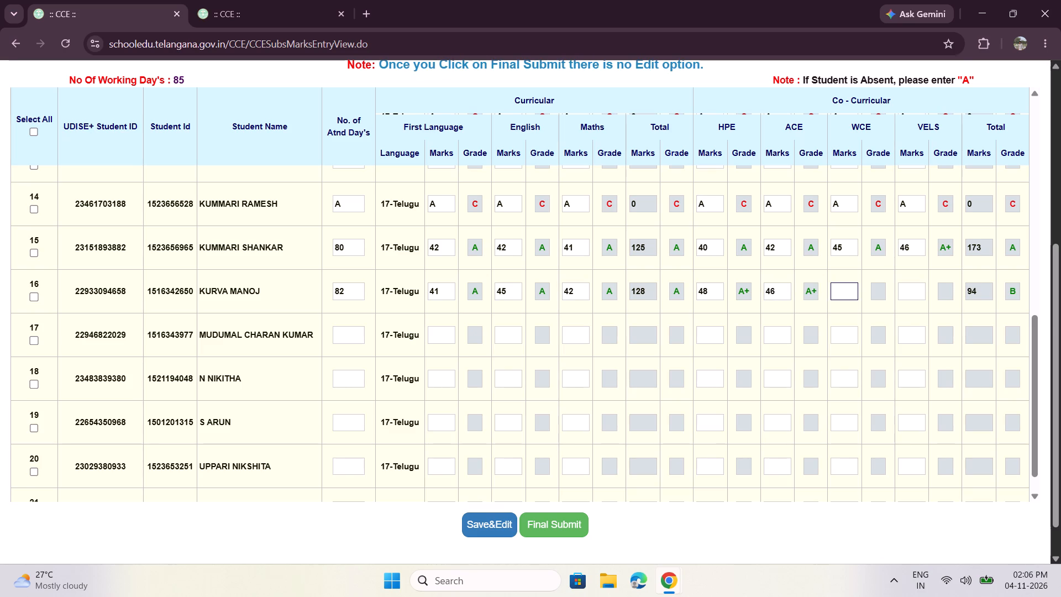
{"action": "key", "text": "4"}
{"action": "key", "text": "8"}
{"action": "left_click", "coordinate": [904, 286]}
{"action": "type", "text": "43"}
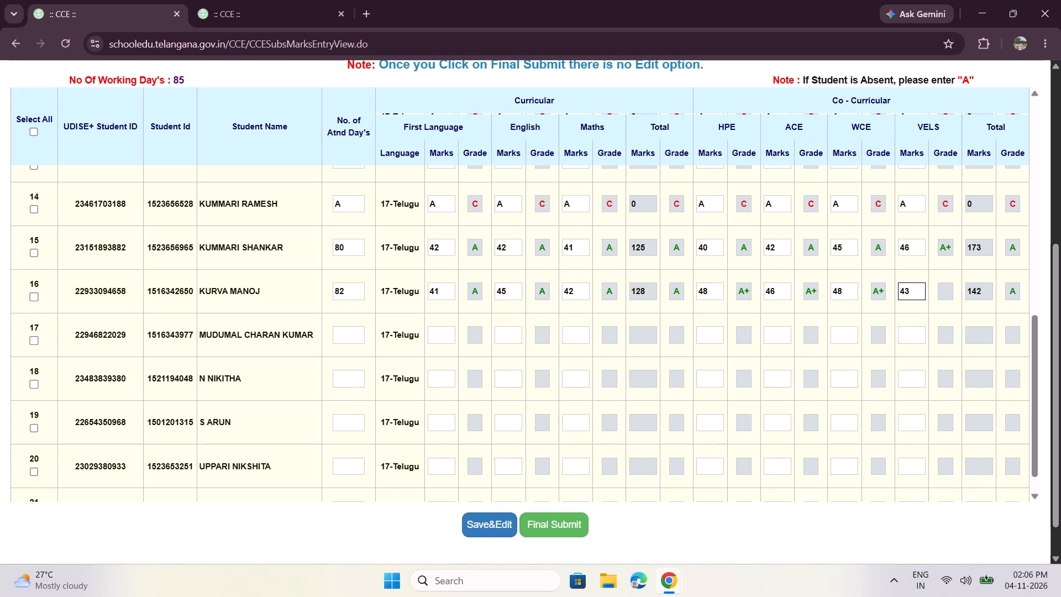
{"action": "left_click", "coordinate": [968, 291]}
For the seventeenth student, enter 82 attended days and curricular marks of First Language 40, English 40 and Maths 42.
{"action": "left_click", "coordinate": [354, 334]}
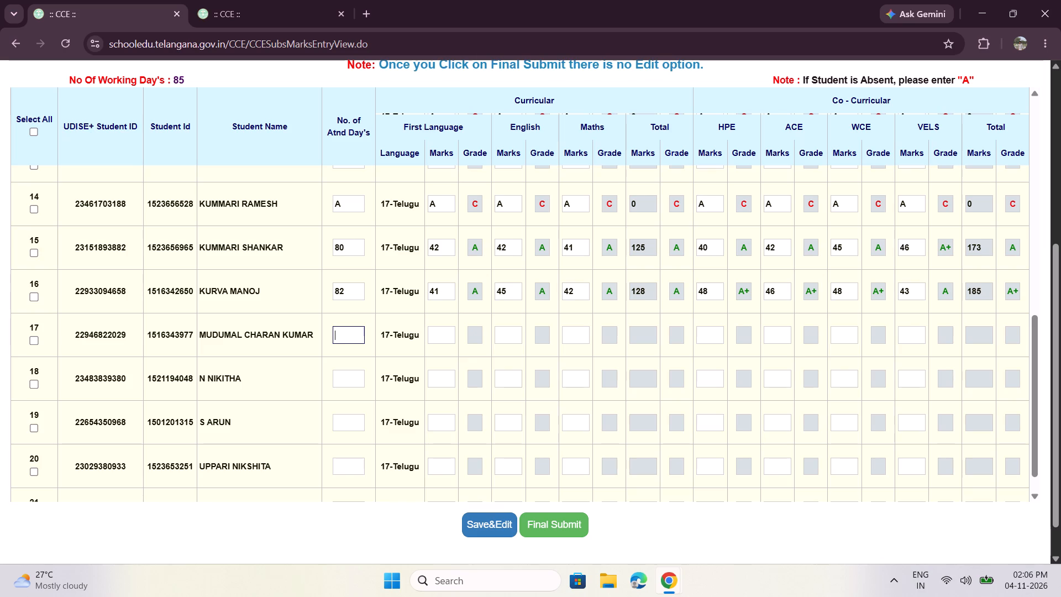
{"action": "type", "text": "82"}
{"action": "left_click", "coordinate": [439, 337]}
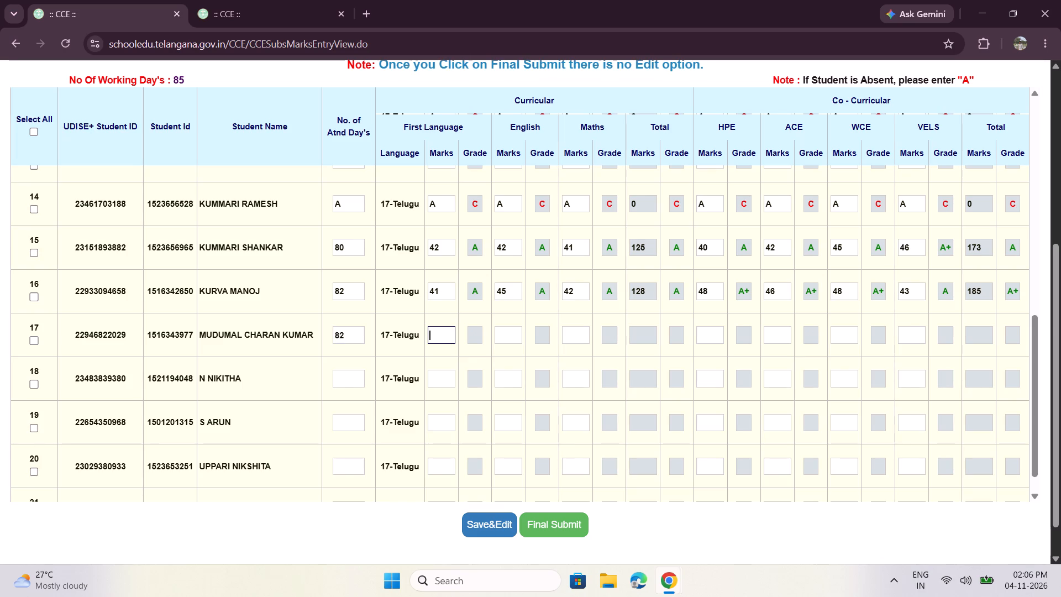
{"action": "type", "text": "40"}
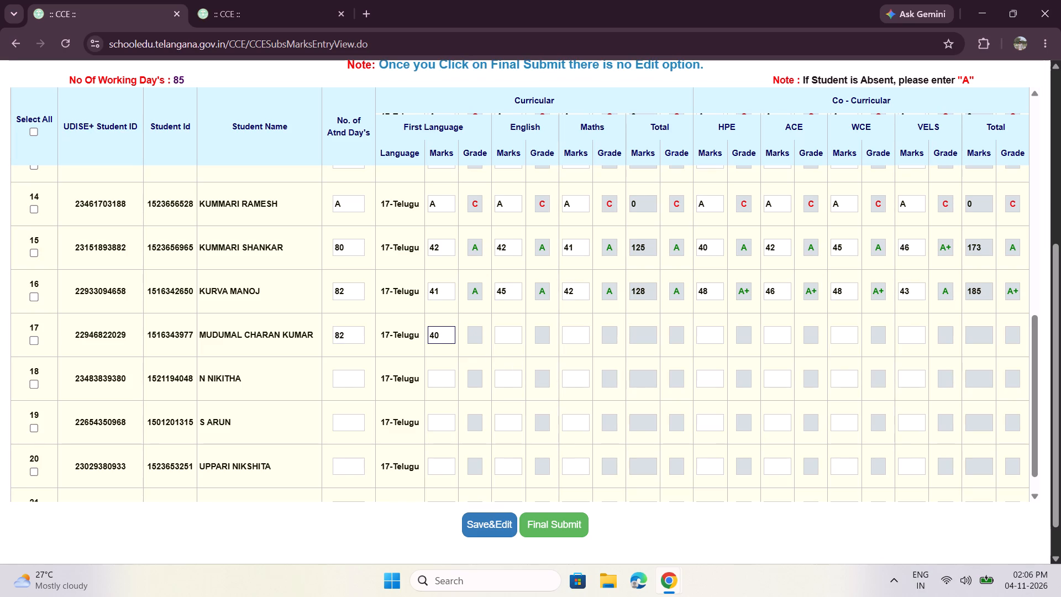
{"action": "left_click", "coordinate": [508, 331]}
{"action": "type", "text": "40"}
{"action": "left_click", "coordinate": [562, 331]}
{"action": "key", "text": "4"}
{"action": "key", "text": "0"}
{"action": "key", "text": "BackSpace"}
{"action": "key", "text": "2"}
Enter the seventeenth student's co-curricular marks of HPE 43 and ACE 48, and go on to the WCE mark.
{"action": "left_click", "coordinate": [712, 335]}
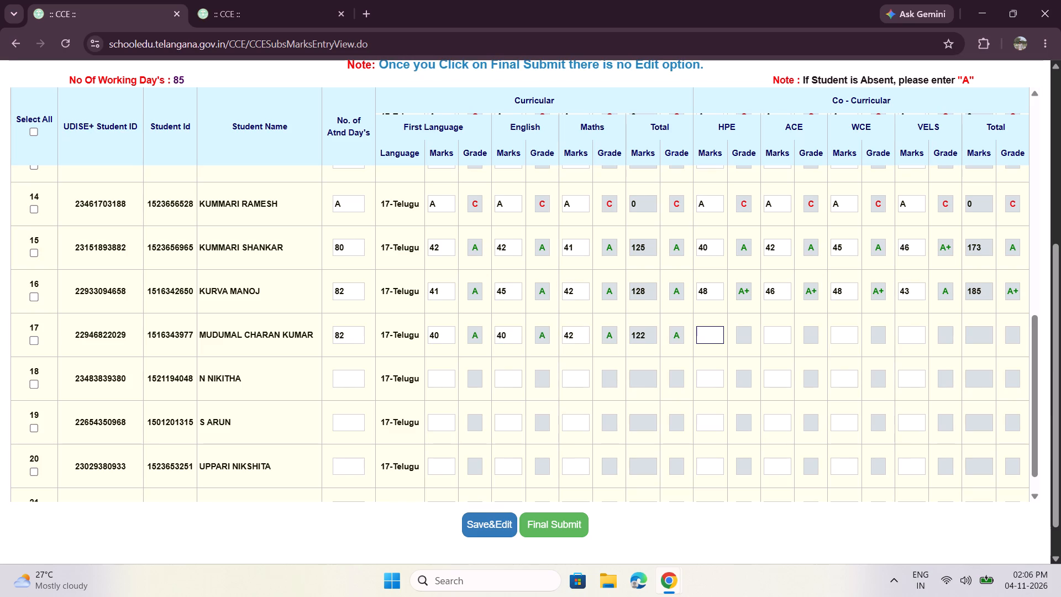
{"action": "type", "text": "43"}
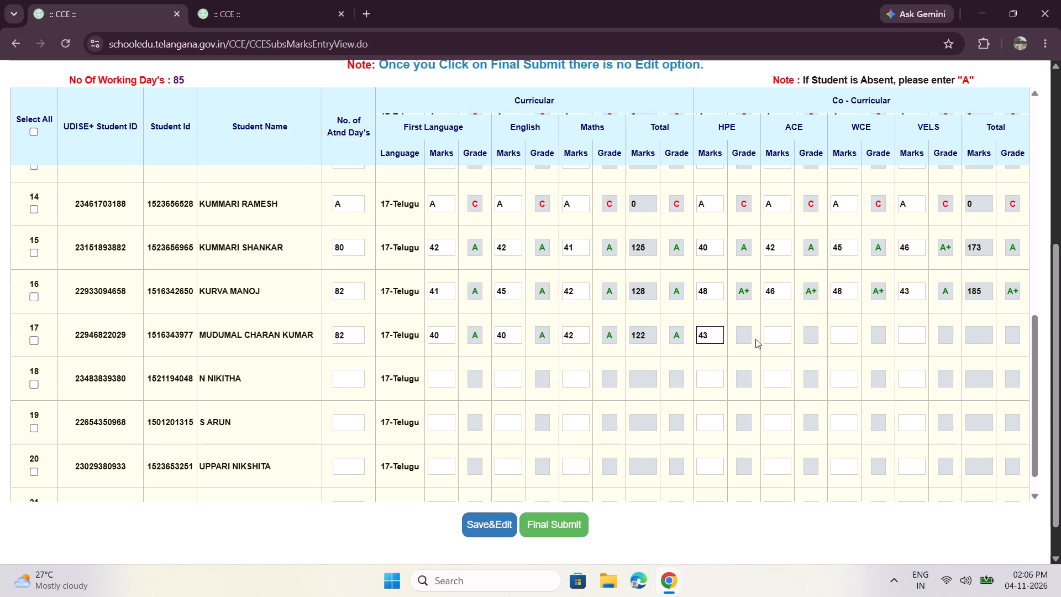
{"action": "left_click", "coordinate": [767, 332]}
{"action": "type", "text": "48"}
{"action": "left_click", "coordinate": [839, 336]}
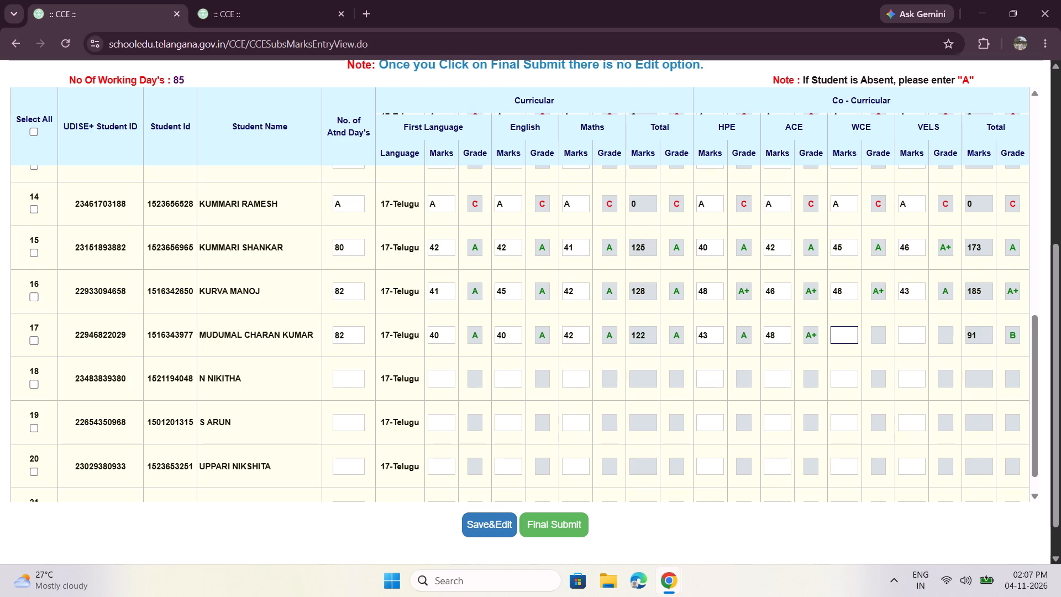
{"action": "type", "text": "40"}
{"action": "key", "text": "BackSpace"}
{"action": "key", "text": "BackSpace"}
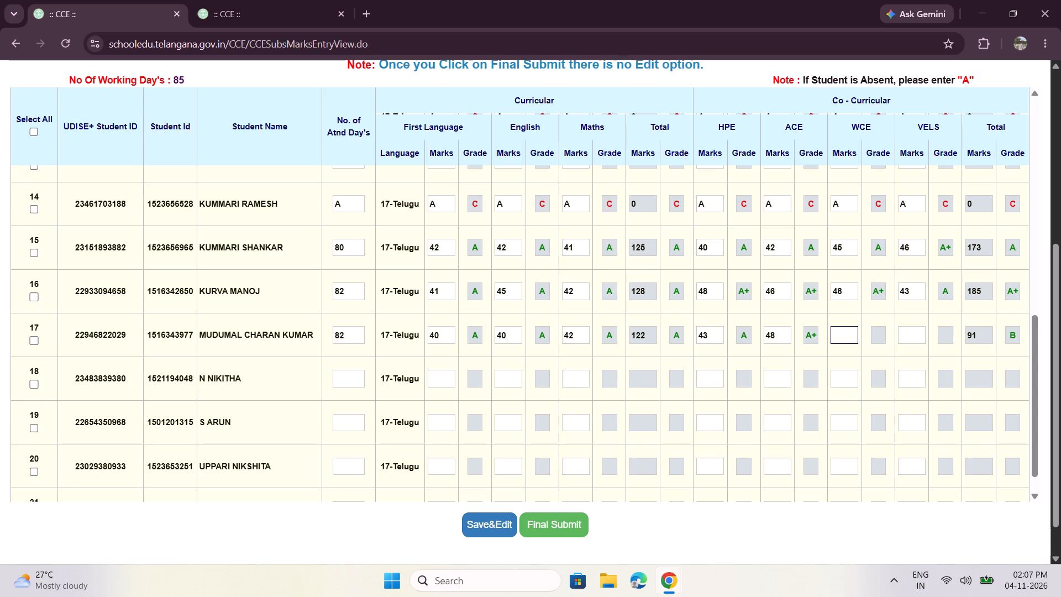
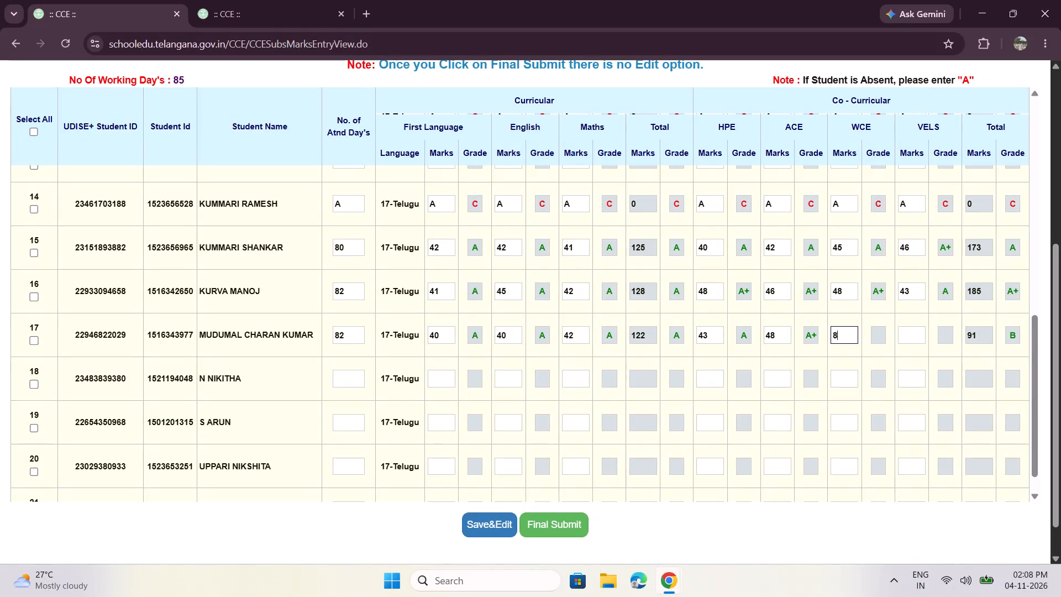
Complete the seventeenth student's co-curricular marks with WCE 43 and VELS 42.
{"action": "key", "text": "3"}
{"action": "key", "text": "BackSpace"}
{"action": "key", "text": "BackSpace"}
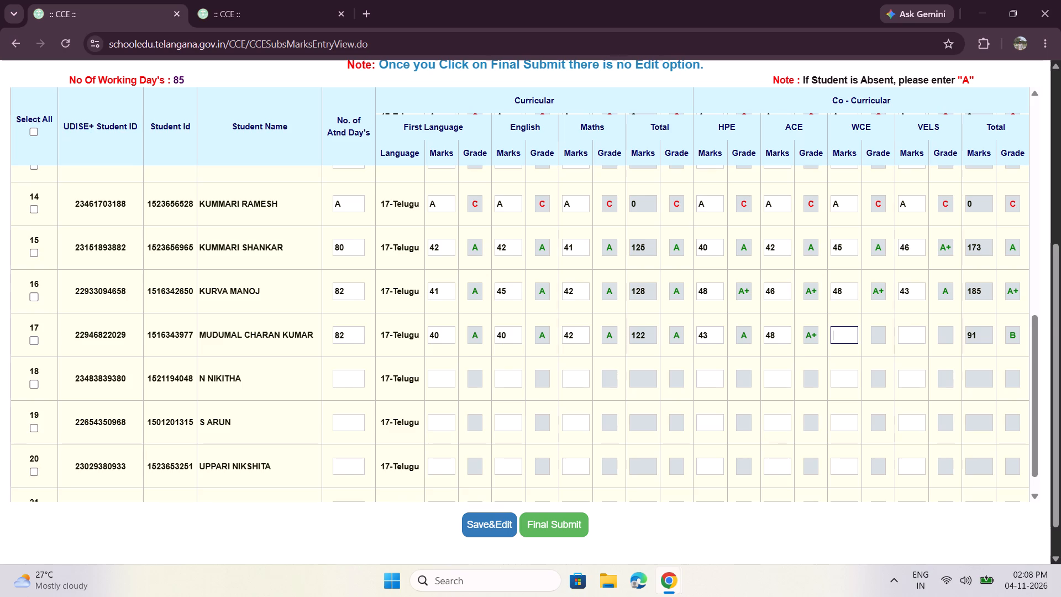
{"action": "left_click", "coordinate": [576, 328]}
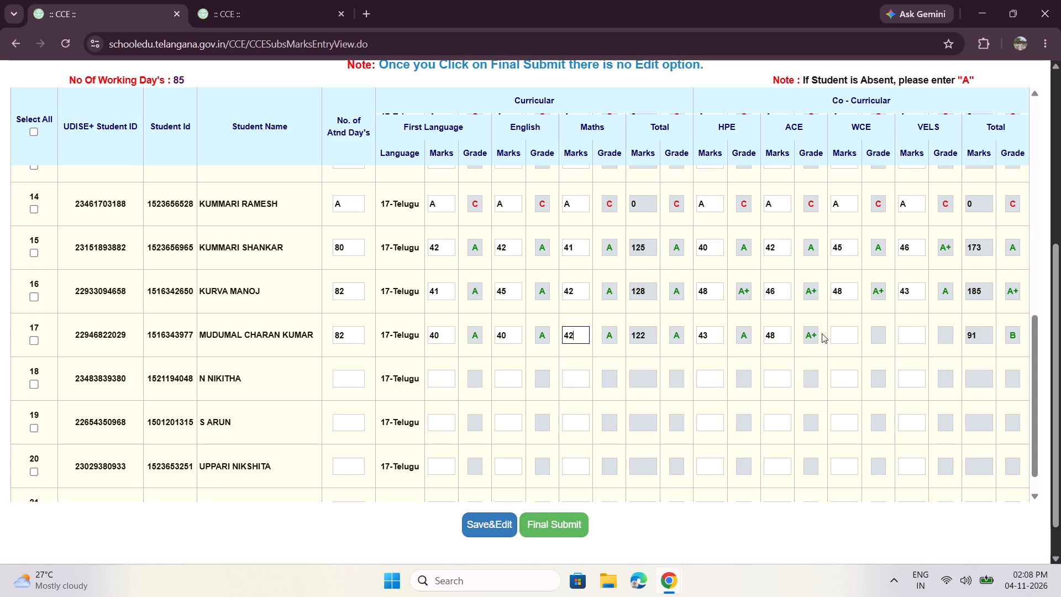
{"action": "left_click", "coordinate": [829, 333]}
{"action": "left_click", "coordinate": [850, 333]}
{"action": "type", "text": "43"}
{"action": "left_click", "coordinate": [921, 332]}
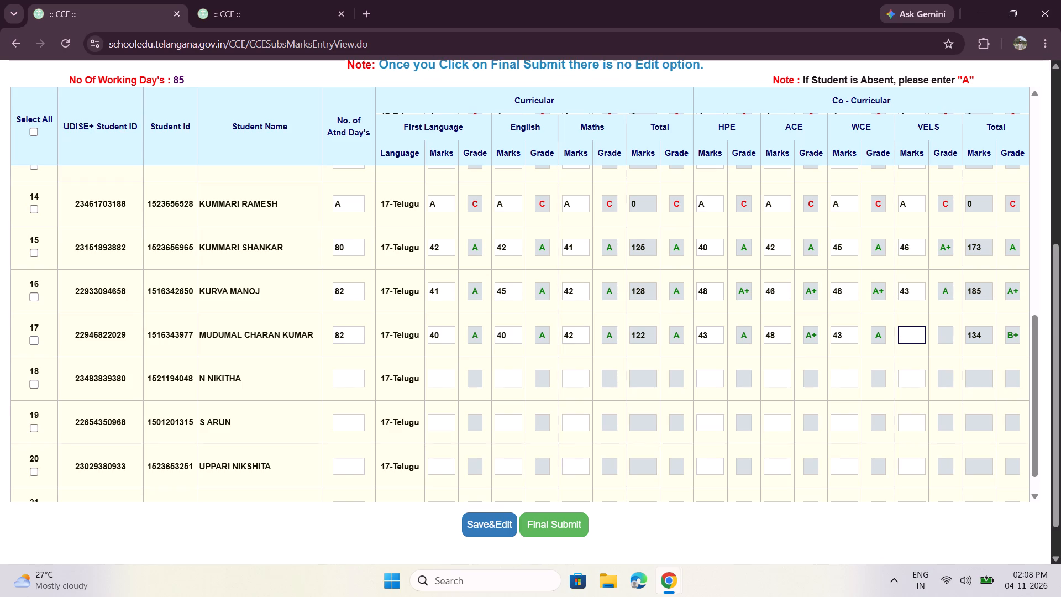
{"action": "type", "text": "42"}
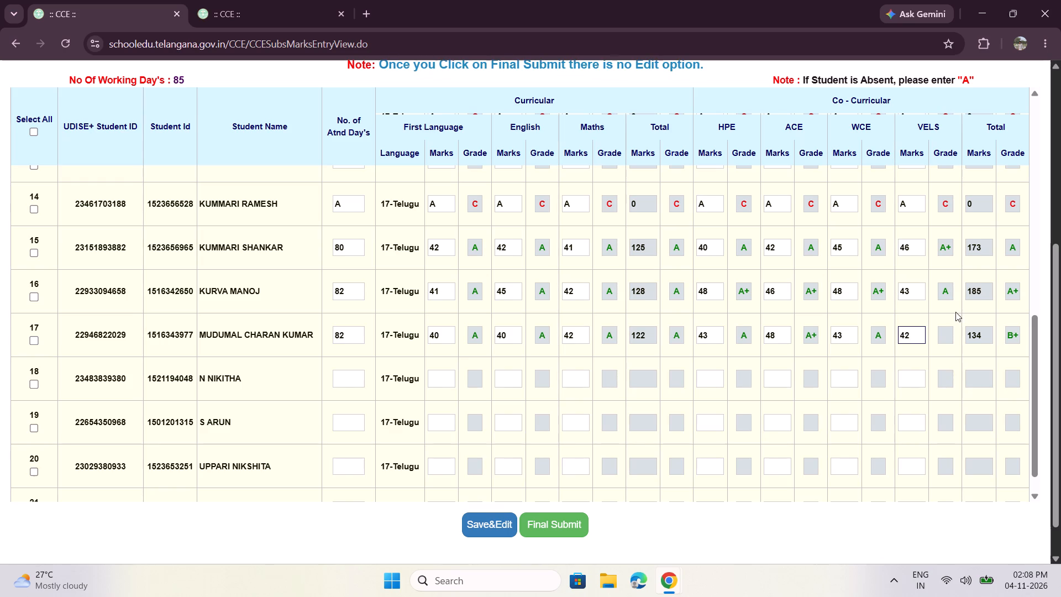
{"action": "left_click", "coordinate": [955, 312]}
For the eighteenth student, enter 80 attended days and curricular marks of First Language 36, English 40 and Maths 40.
{"action": "left_click", "coordinate": [351, 374]}
{"action": "type", "text": "80"}
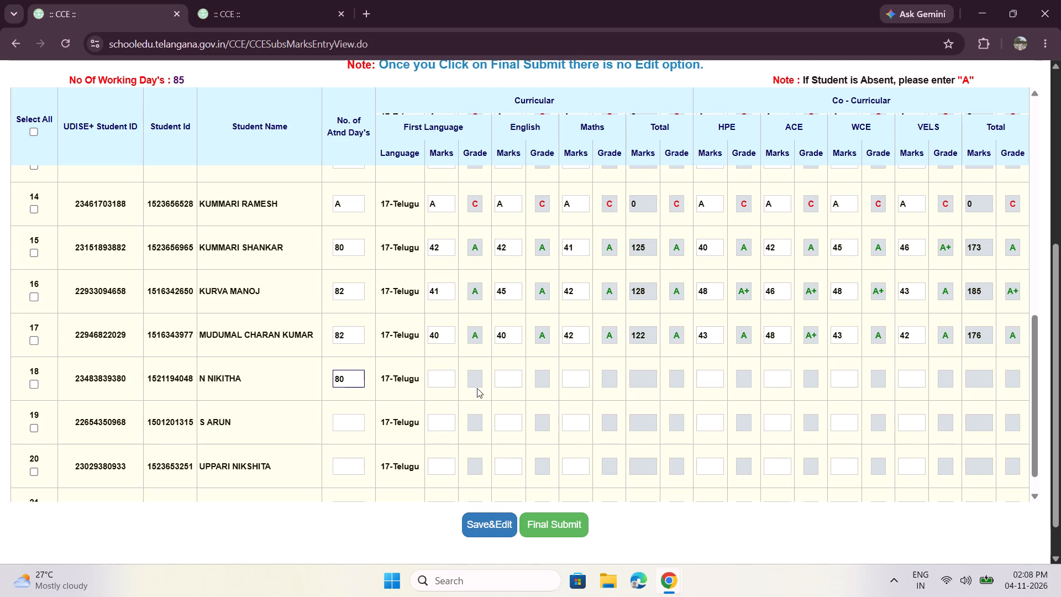
{"action": "left_click", "coordinate": [444, 382]}
{"action": "key", "text": "3"}
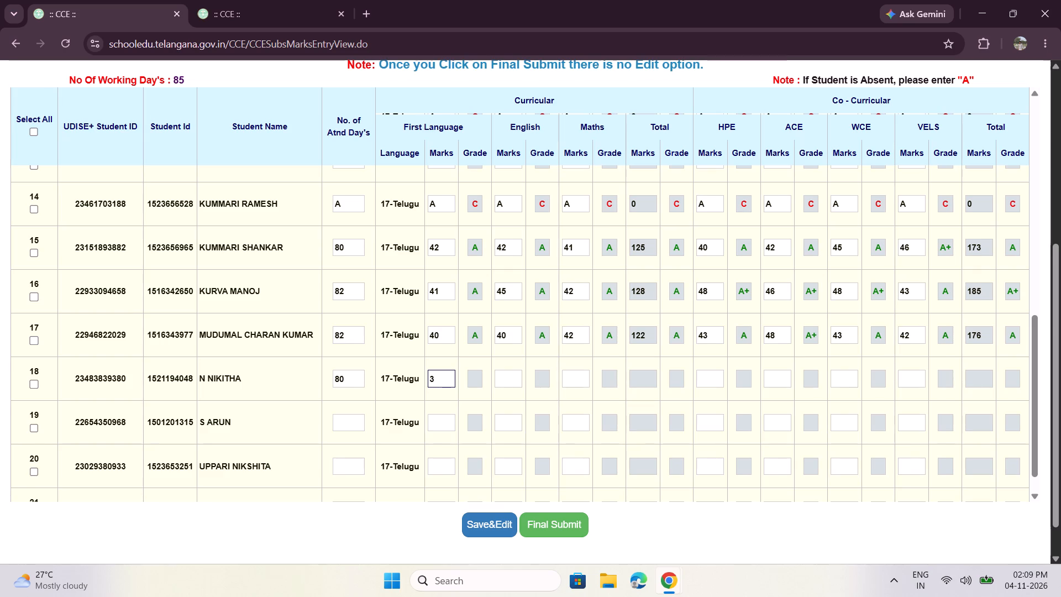
{"action": "key", "text": "BackSpace"}
{"action": "key", "text": "3"}
{"action": "key", "text": "6"}
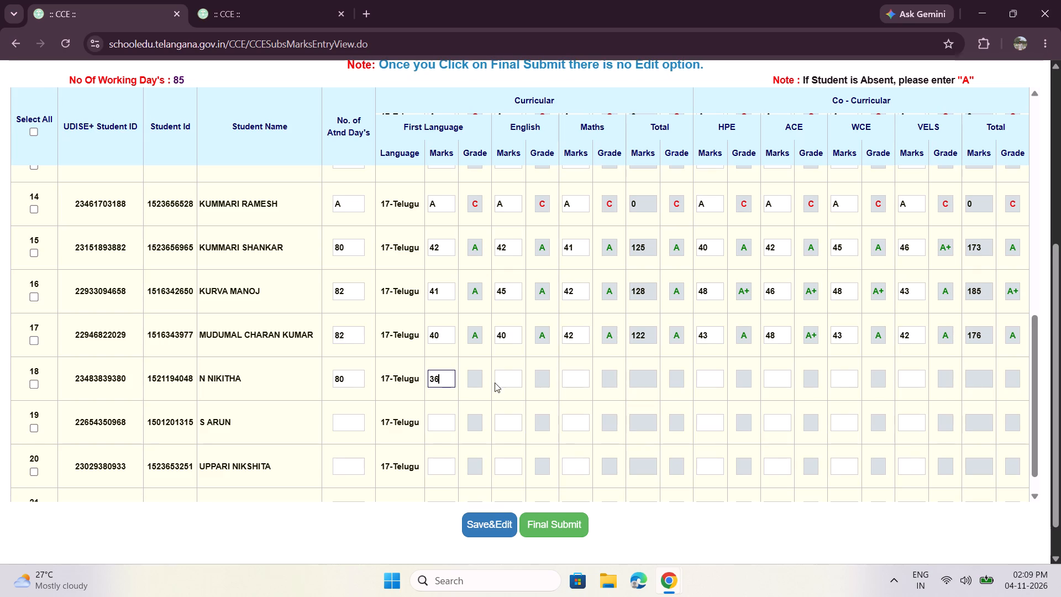
{"action": "left_click", "coordinate": [511, 379]}
{"action": "type", "text": "40"}
{"action": "left_click", "coordinate": [563, 384]}
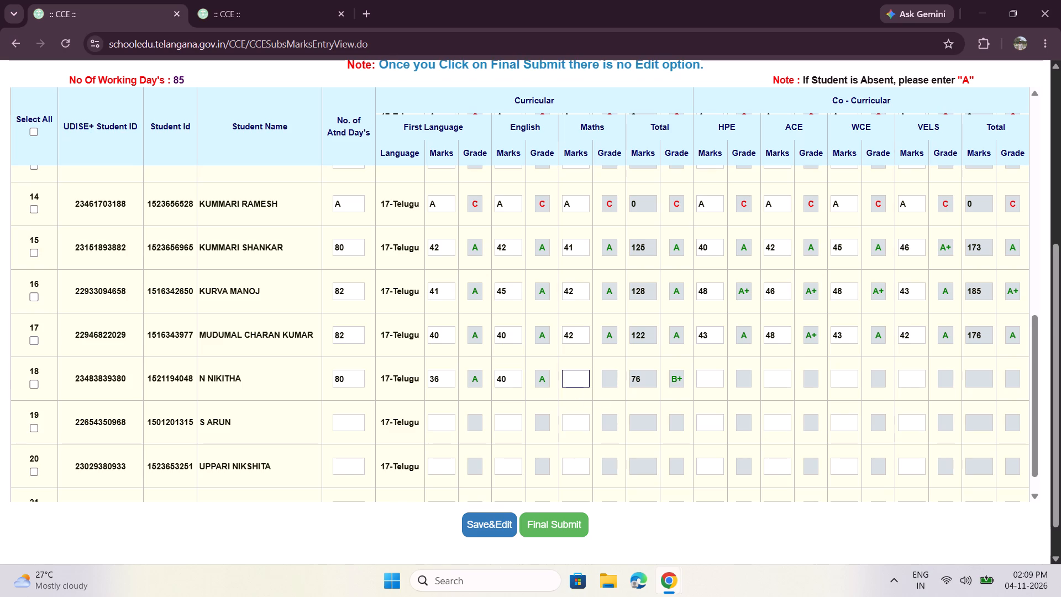
{"action": "type", "text": "40"}
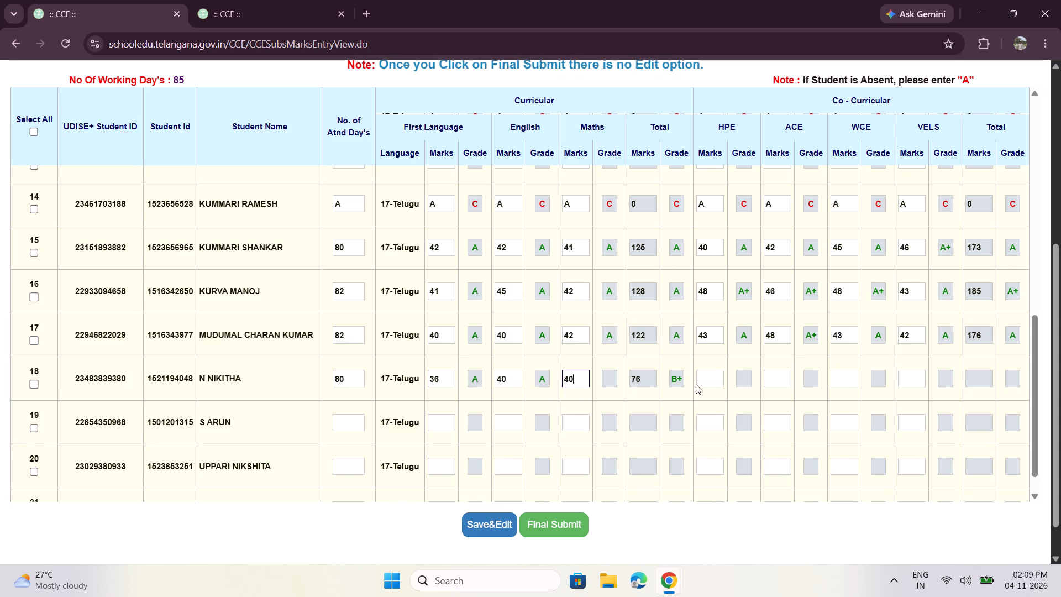
Enter the eighteenth student's co-curricular marks of HPE 48, ACE 40, WCE 40 and VELS 45.
{"action": "left_click", "coordinate": [698, 379]}
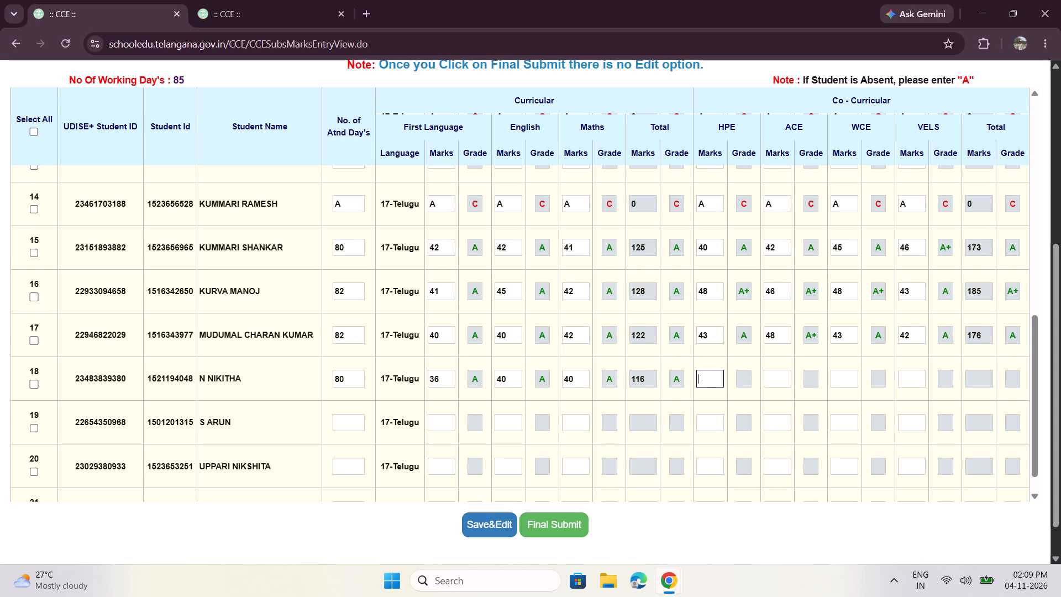
{"action": "type", "text": "48"}
{"action": "left_click", "coordinate": [771, 376]}
{"action": "type", "text": "40"}
{"action": "left_click", "coordinate": [836, 377]}
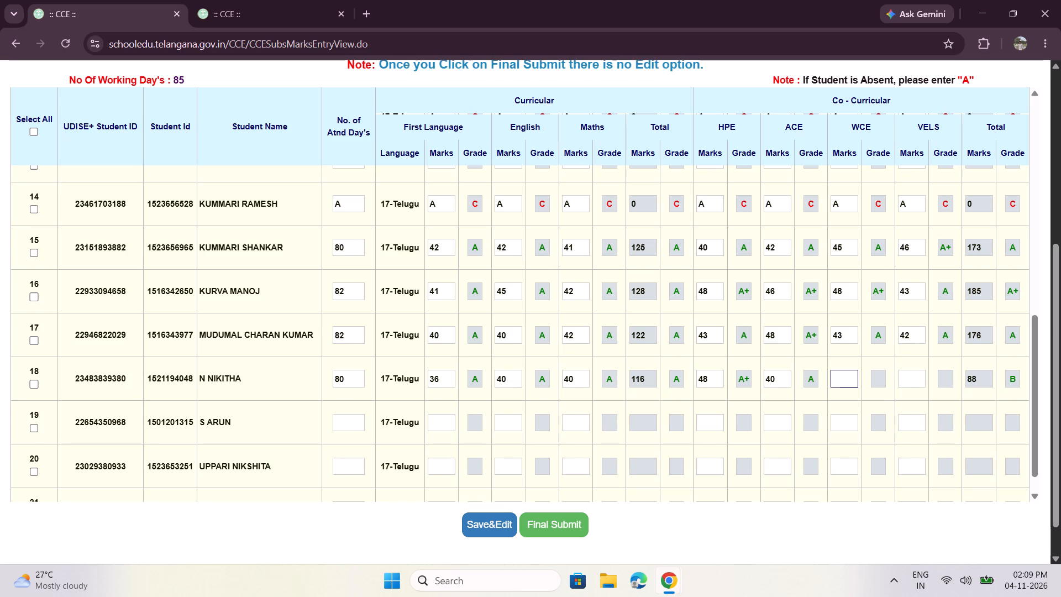
{"action": "key", "text": "4"}
{"action": "key", "text": "0"}
{"action": "left_click", "coordinate": [907, 381]}
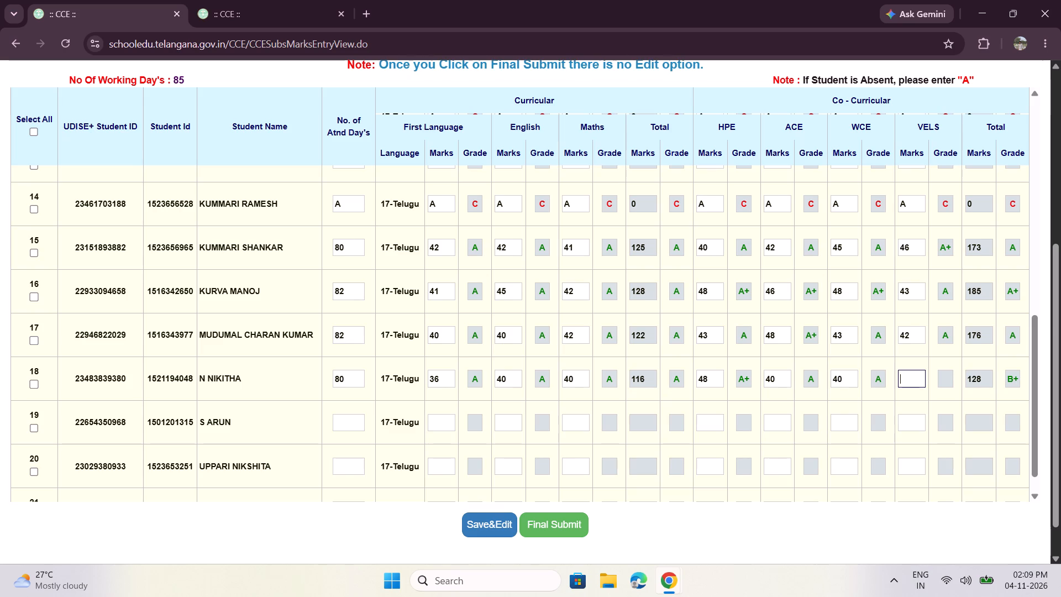
{"action": "type", "text": "45"}
{"action": "left_click", "coordinate": [981, 379]}
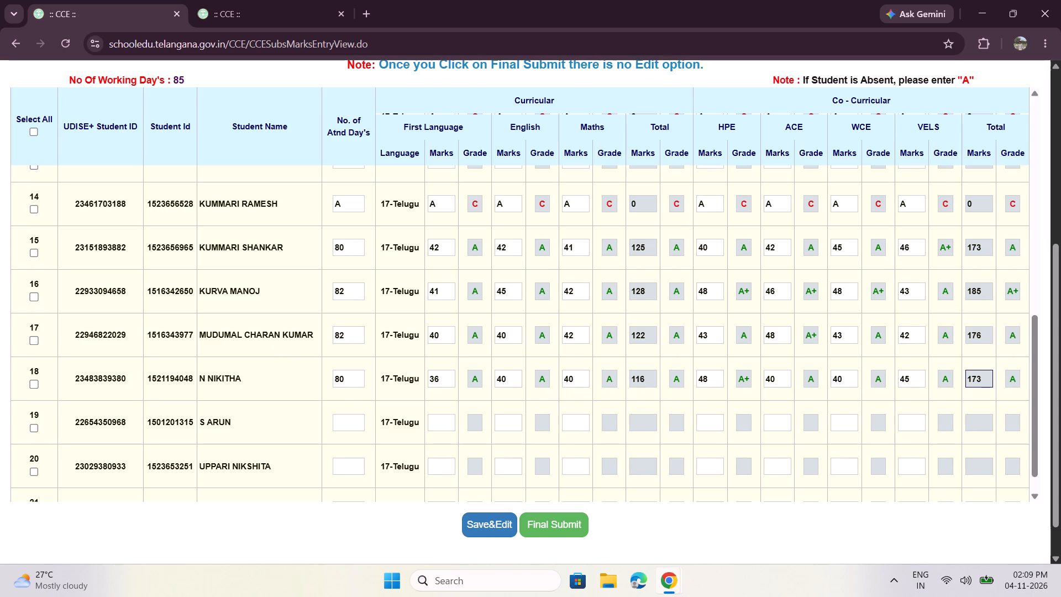
For the nineteenth student, enter 74 attended days and go on to the First Language mark.
{"action": "left_click", "coordinate": [344, 426]}
{"action": "type", "text": "74"}
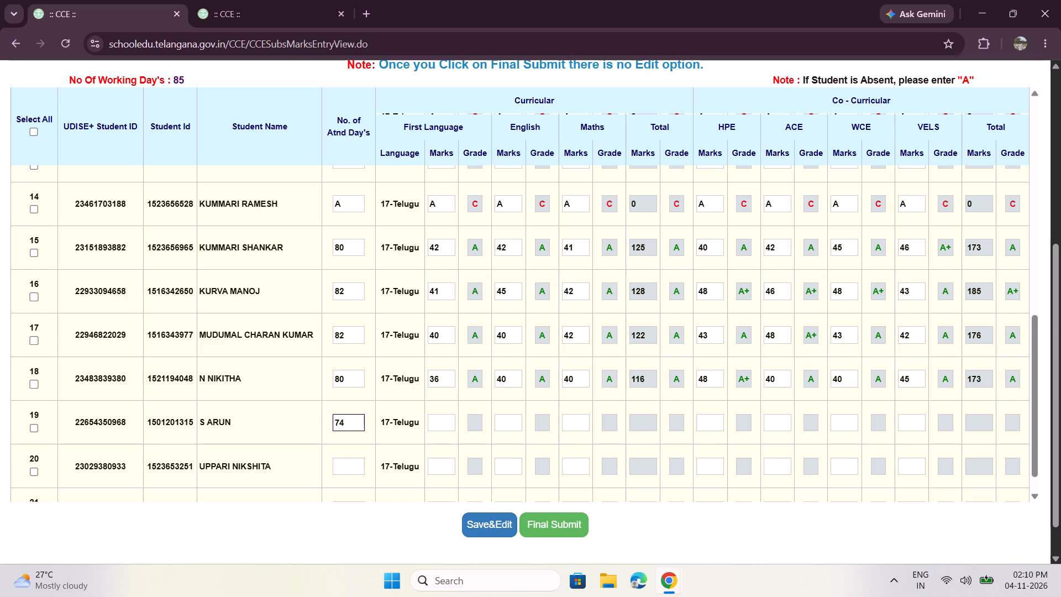
{"action": "left_click", "coordinate": [434, 426]}
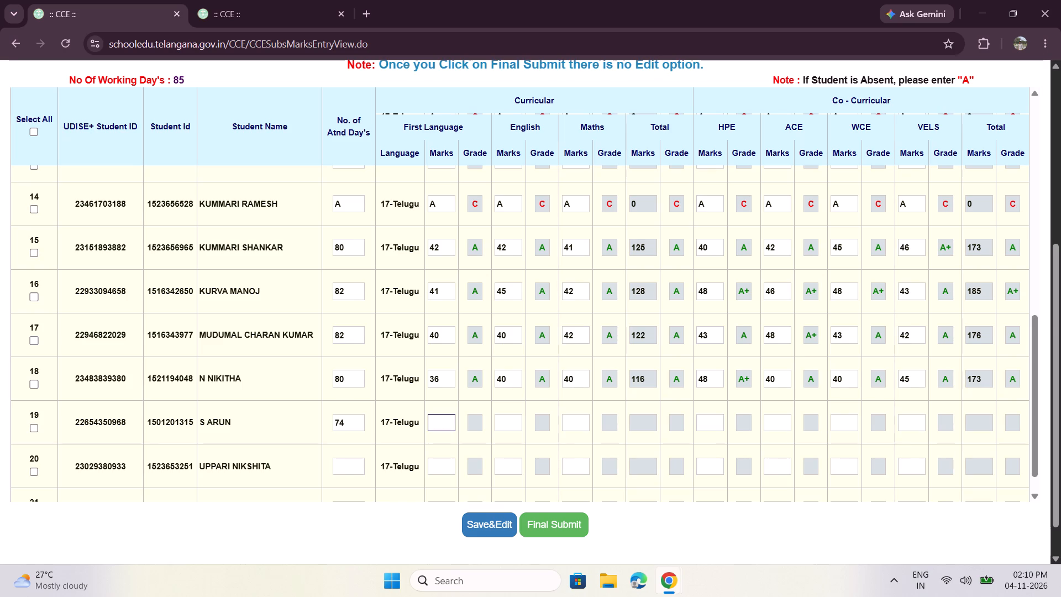
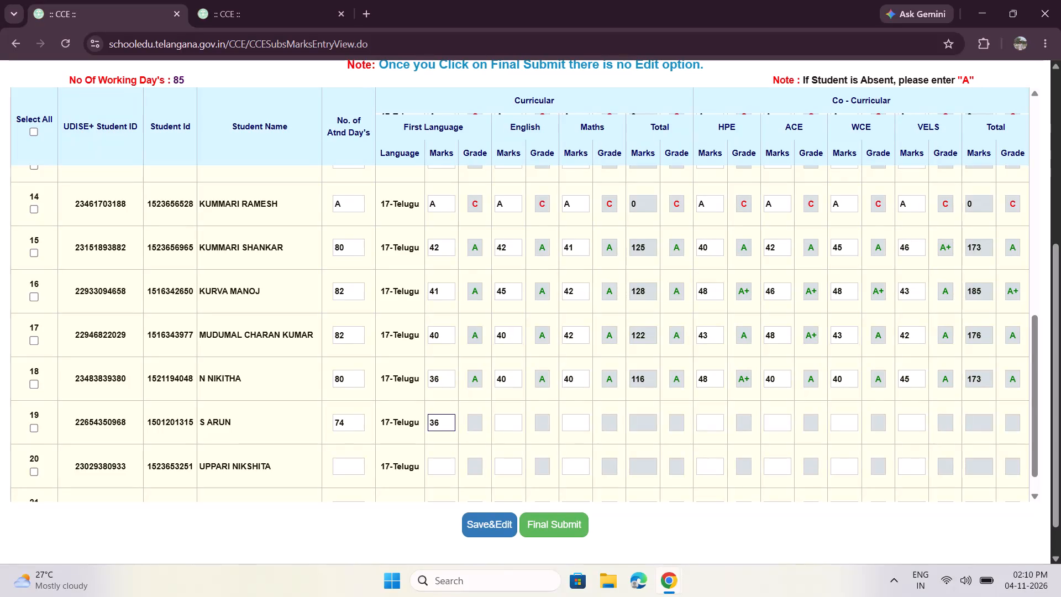
Enter the nineteenth student's remaining curricular marks of English 37 and Maths 39.
{"action": "left_click", "coordinate": [503, 425]}
{"action": "key", "text": "3"}
{"action": "key", "text": "7"}
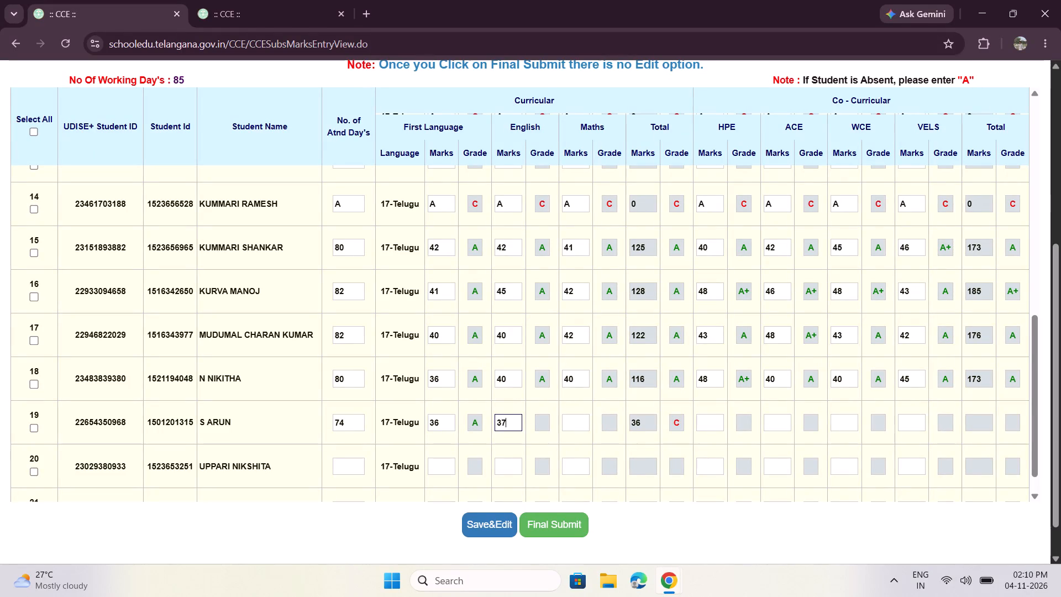
{"action": "left_click", "coordinate": [572, 424]}
{"action": "key", "text": "3"}
{"action": "key", "text": "9"}
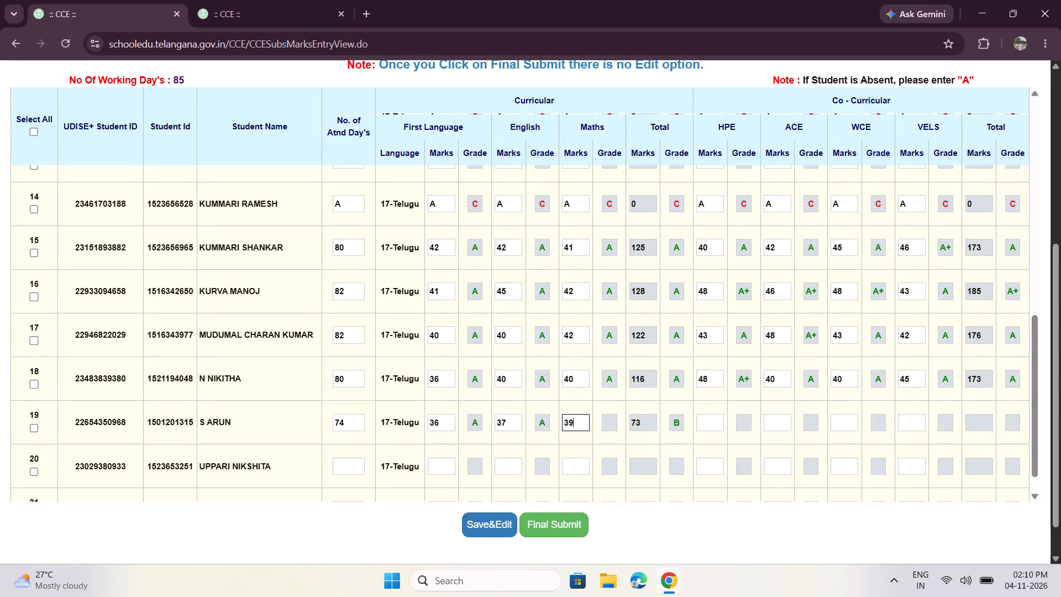
Enter the nineteenth student's co-curricular marks of HPE 45, ACE 45, WCE 48 and VELS 48.
{"action": "left_click", "coordinate": [705, 421]}
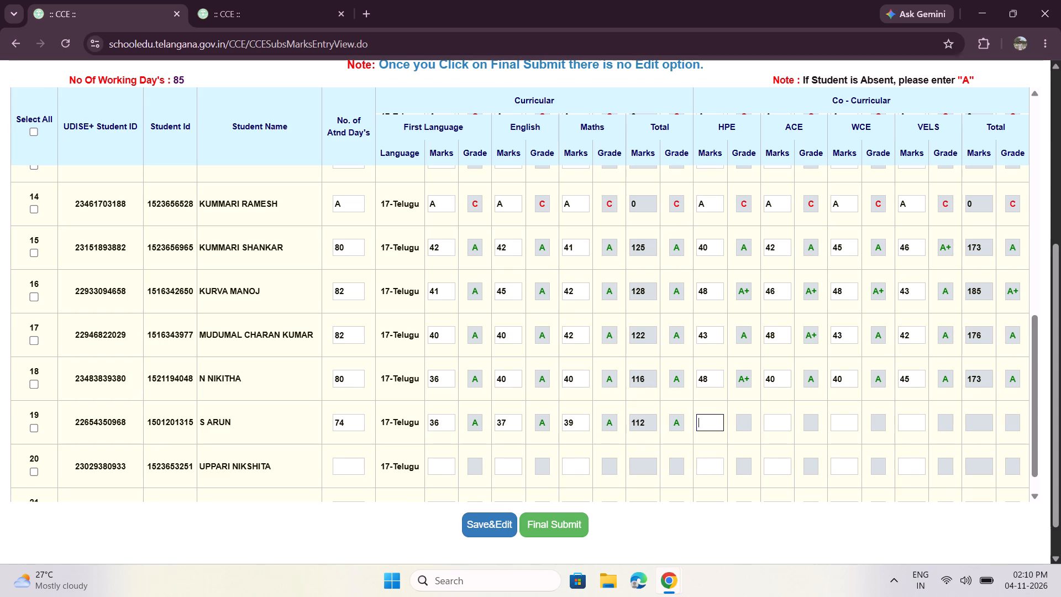
{"action": "type", "text": "45"}
{"action": "left_click", "coordinate": [778, 421]}
{"action": "type", "text": "45"}
{"action": "left_click", "coordinate": [840, 418]}
{"action": "left_click", "coordinate": [840, 418]}
{"action": "type", "text": "46"}
{"action": "key", "text": "BackSpace"}
{"action": "key", "text": "8"}
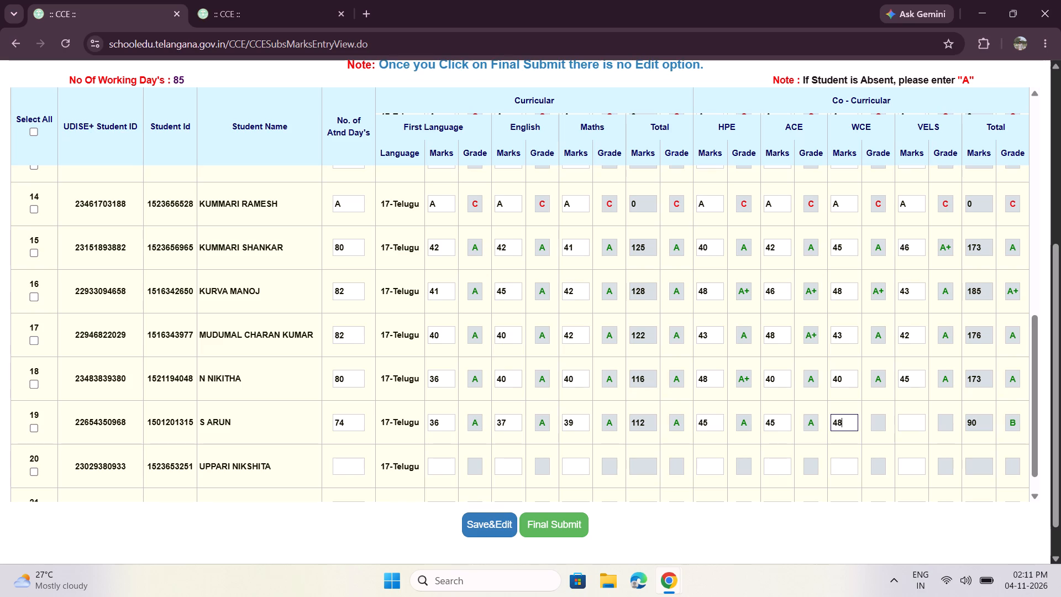
{"action": "left_click", "coordinate": [904, 422]}
{"action": "type", "text": "48"}
{"action": "left_click", "coordinate": [1001, 417]}
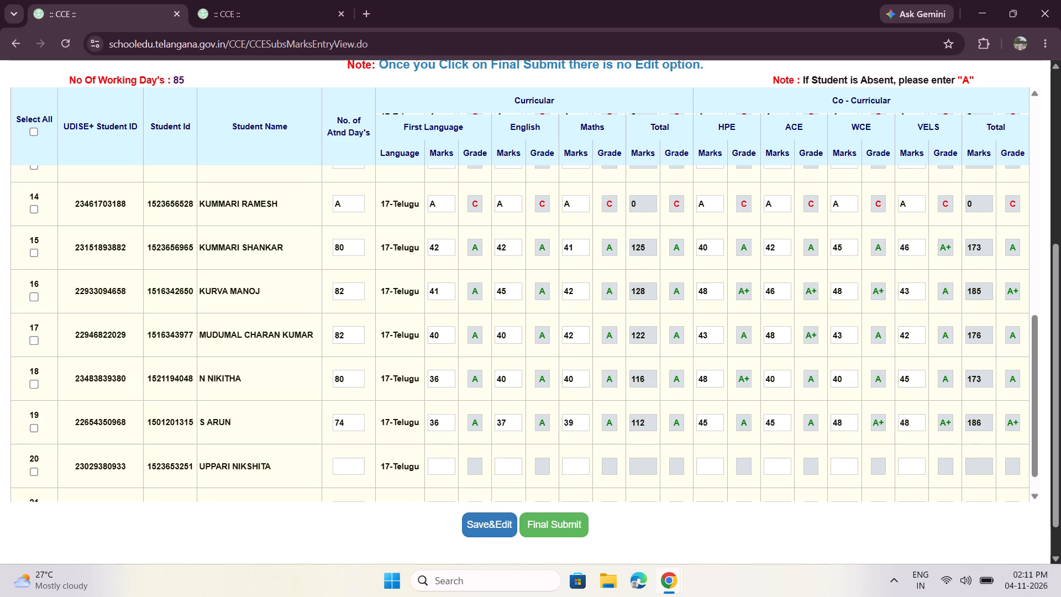
Change the nineteenth student's VELS and WCE marks to 45 each.
{"action": "double_click", "coordinate": [914, 422]}
{"action": "type", "text": "45"}
{"action": "left_click", "coordinate": [960, 413]}
{"action": "double_click", "coordinate": [843, 421]}
{"action": "key", "text": "5"}
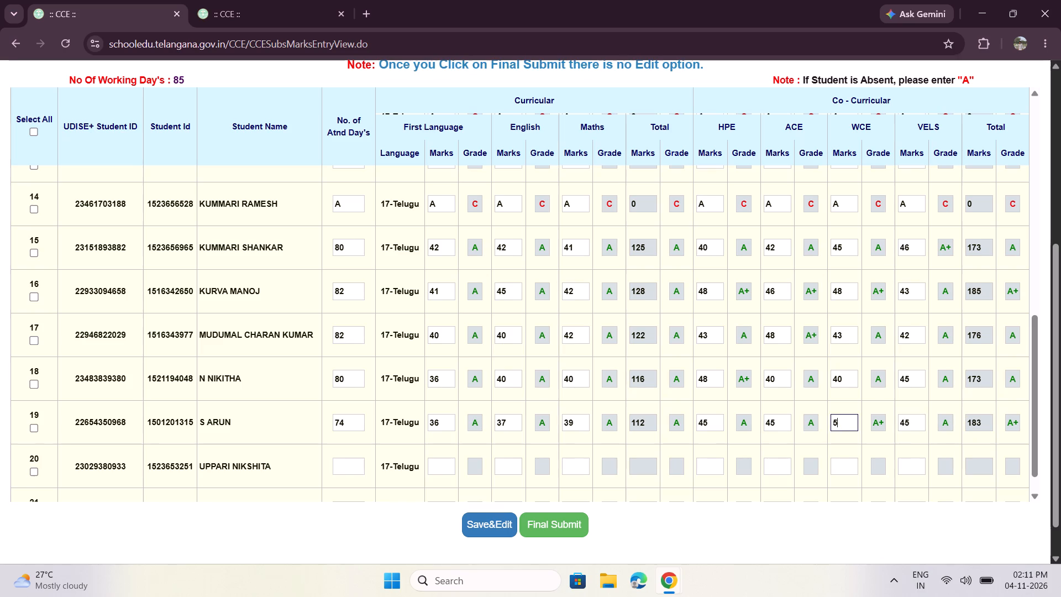
{"action": "key", "text": "BackSpace"}
{"action": "type", "text": "45"}
{"action": "left_click_drag", "start_coordinate": [968, 416], "coordinate": [556, 417]}
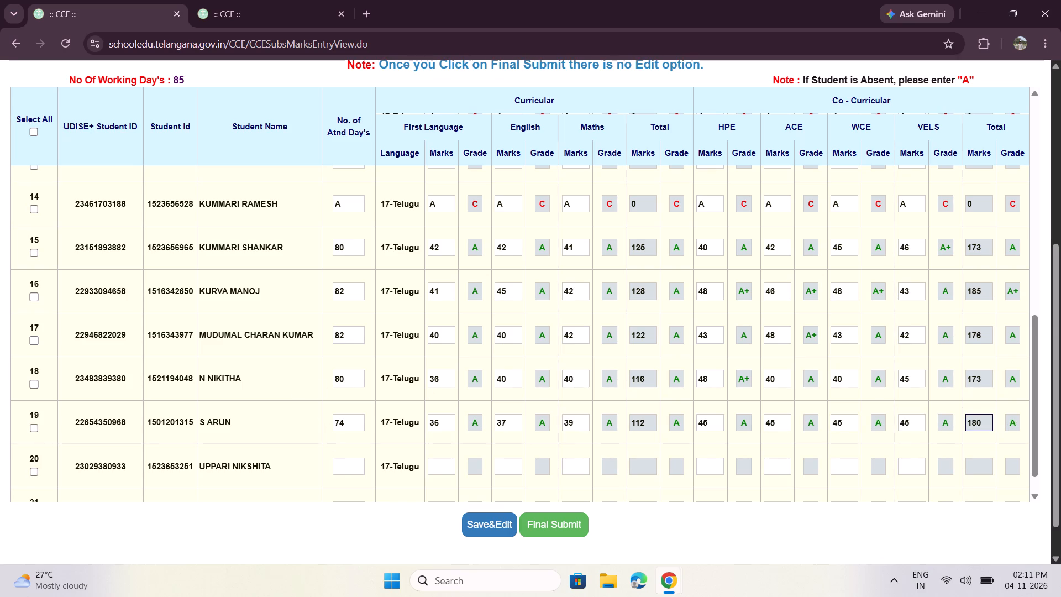
Enter 78 attended days for the twentieth student.
{"action": "left_click", "coordinate": [347, 449]}
{"action": "key", "text": "Down"}
{"action": "key", "text": "Down"}
{"action": "key", "text": "Down"}
{"action": "key", "text": "Down"}
{"action": "key", "text": "Down"}
{"action": "key", "text": "Down"}
{"action": "key", "text": "Down"}
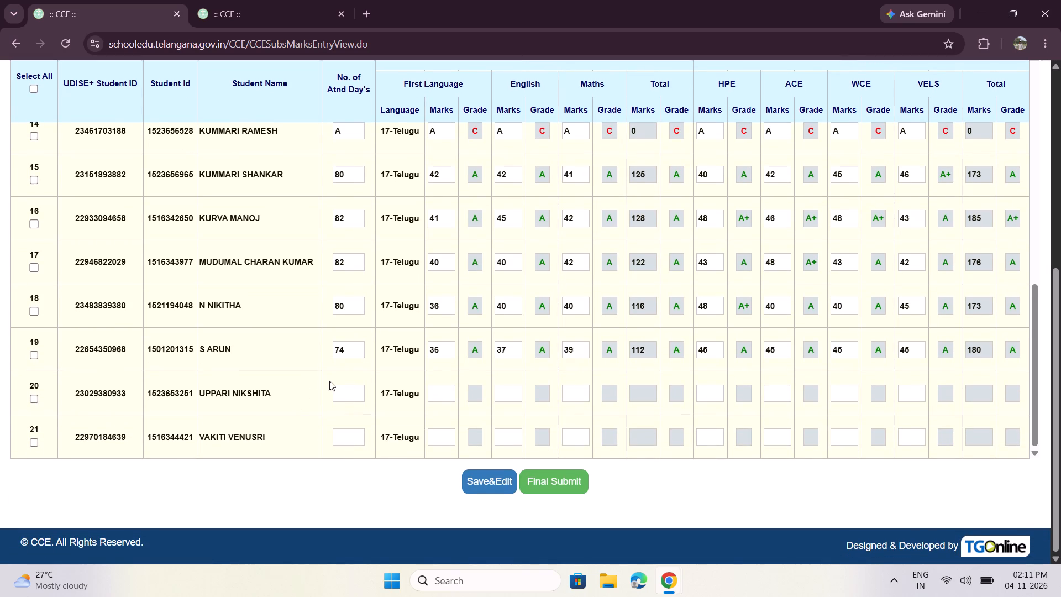
{"action": "double_click", "coordinate": [348, 390]}
{"action": "type", "text": "78"}
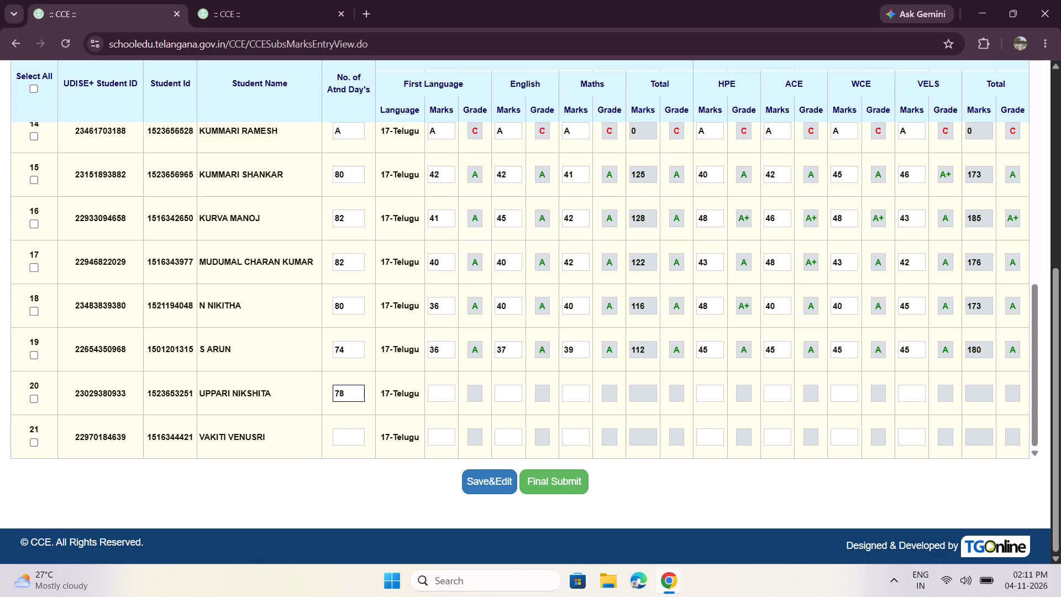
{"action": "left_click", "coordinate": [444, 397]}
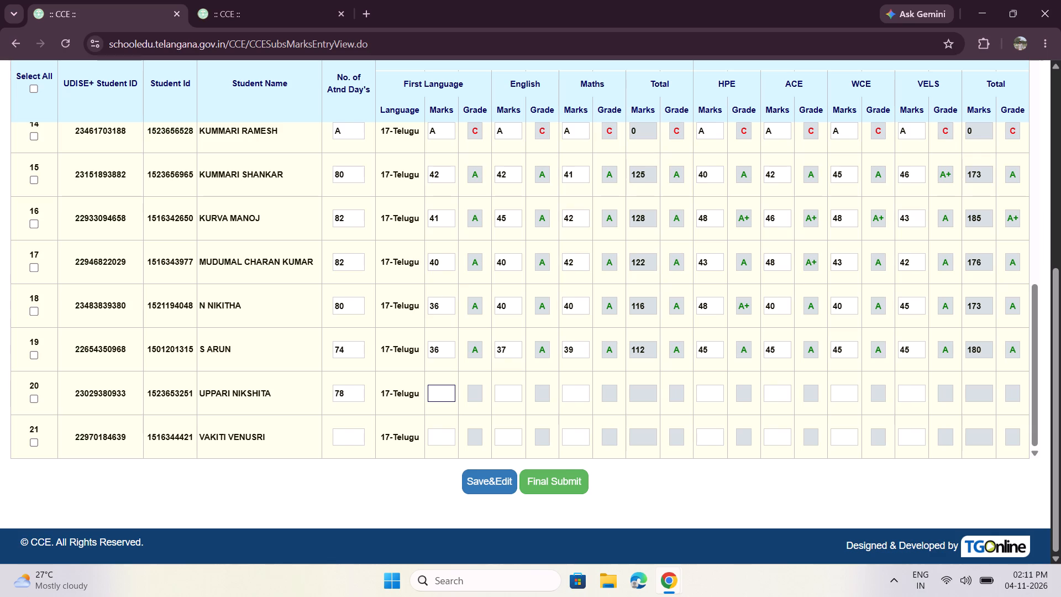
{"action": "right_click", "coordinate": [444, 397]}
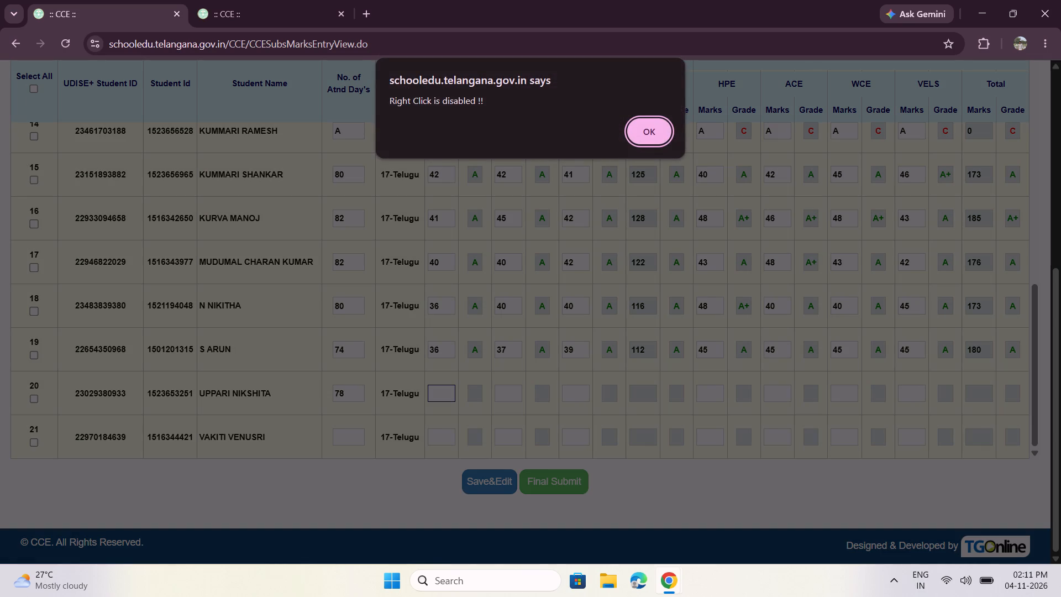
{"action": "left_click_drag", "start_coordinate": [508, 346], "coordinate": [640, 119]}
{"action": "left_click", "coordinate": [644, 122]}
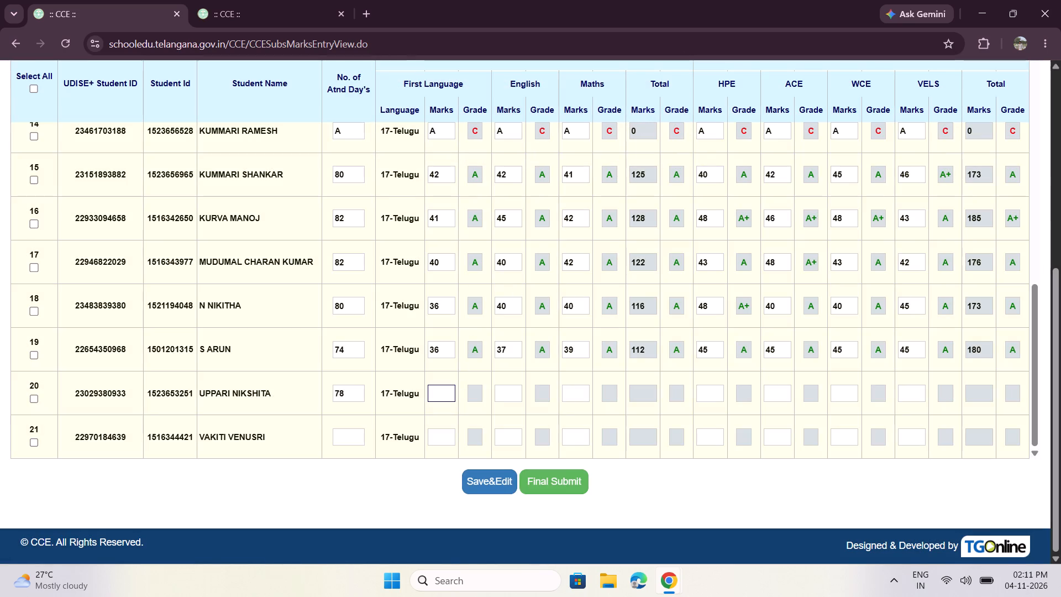
Enter the twentieth student's curricular marks of First Language 38, English 36 and Maths 35.
{"action": "left_click", "coordinate": [449, 394]}
{"action": "type", "text": "38"}
{"action": "left_click", "coordinate": [513, 397]}
{"action": "type", "text": "36"}
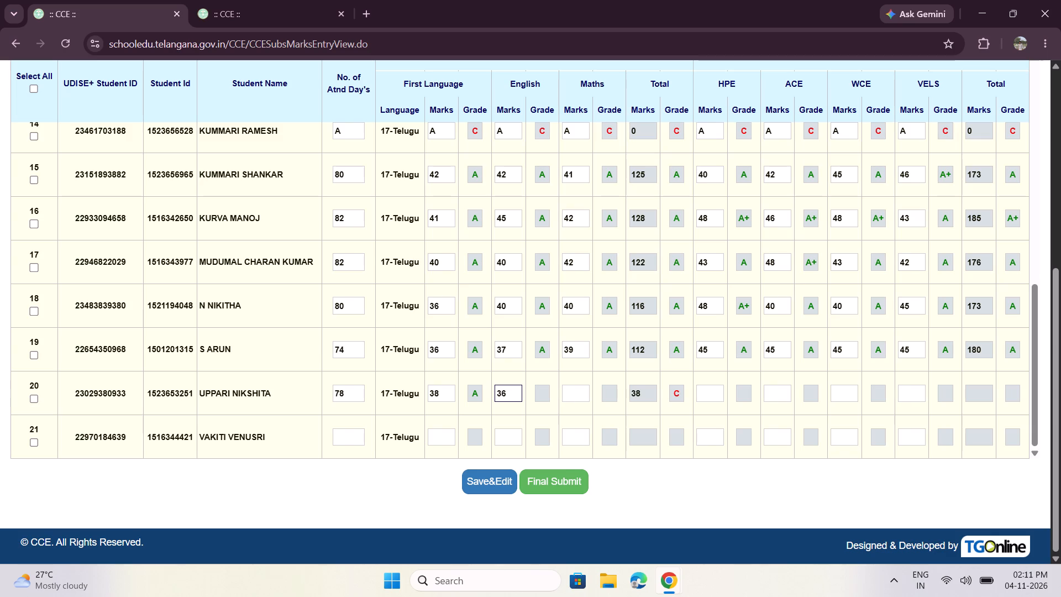
{"action": "left_click", "coordinate": [587, 392]}
{"action": "type", "text": "35"}
Enter the twentieth student's co-curricular marks of HPE 38, ACE 40, WCE 35 and VELS 34.
{"action": "left_click", "coordinate": [698, 392]}
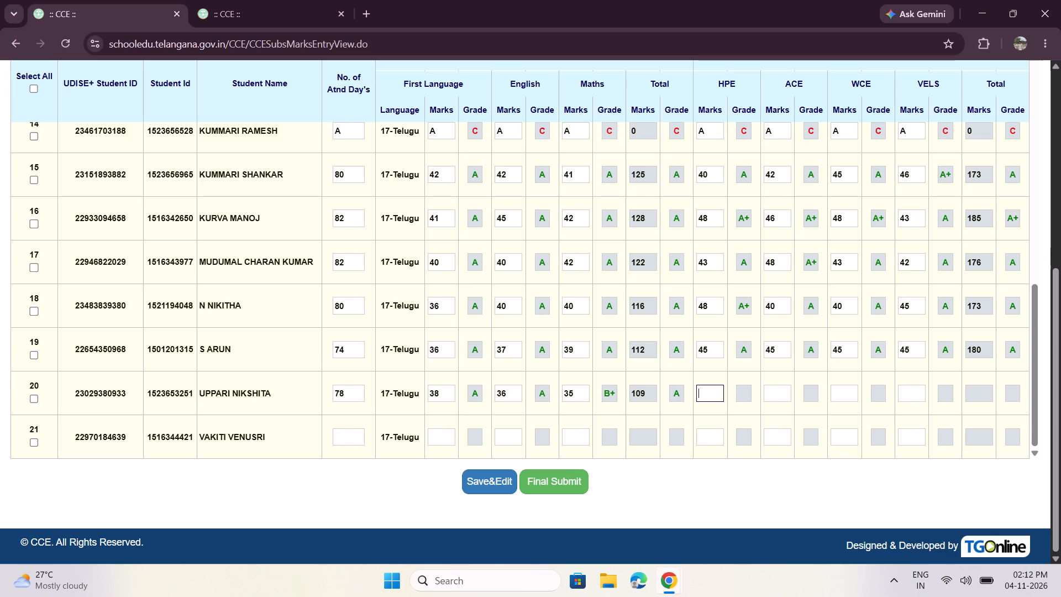
{"action": "type", "text": "38"}
{"action": "left_click", "coordinate": [769, 394]}
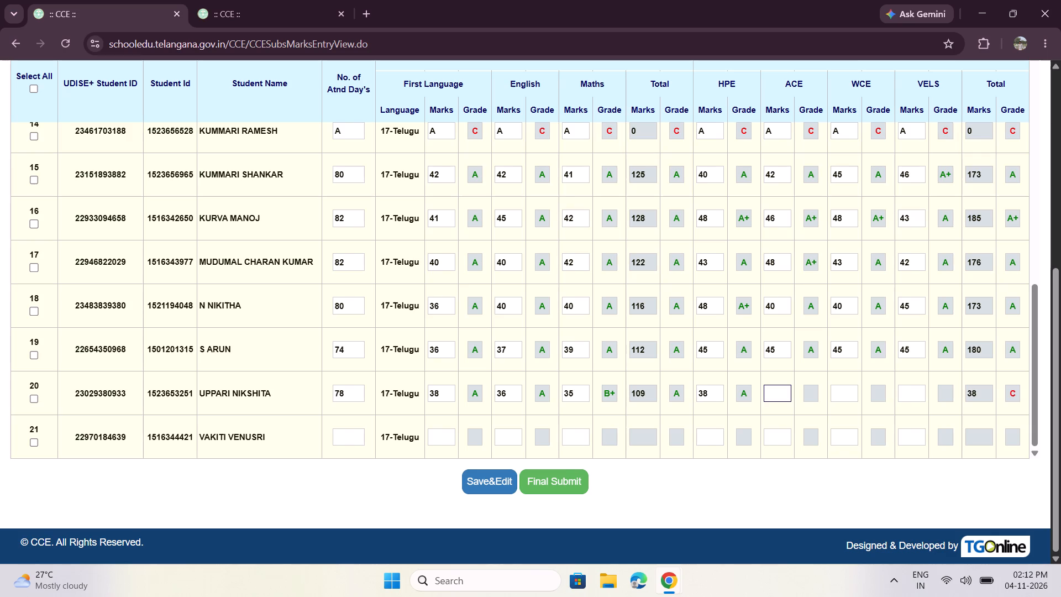
{"action": "type", "text": "40"}
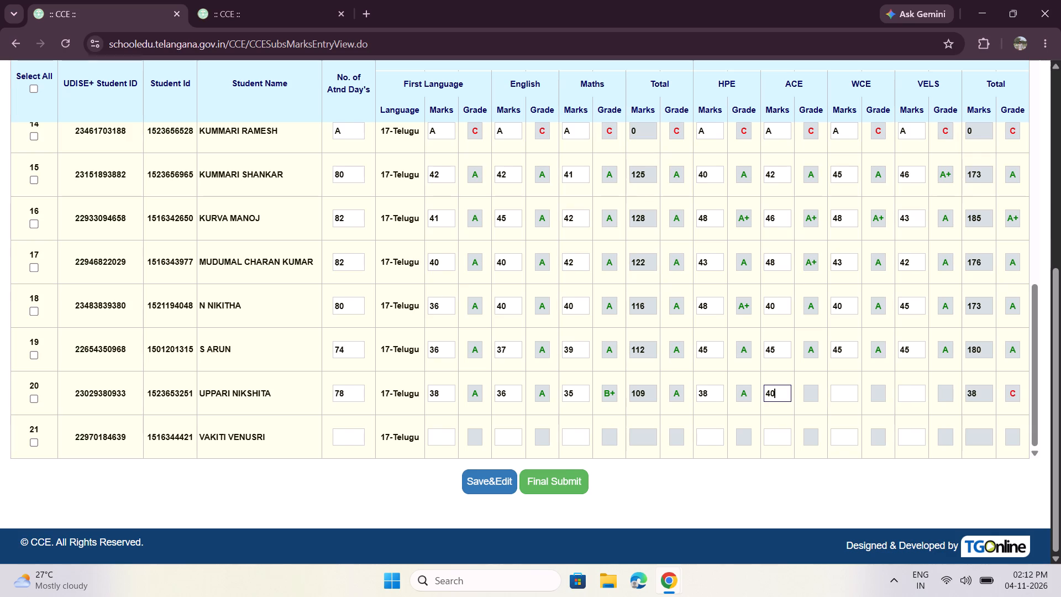
{"action": "left_click", "coordinate": [838, 392]}
{"action": "type", "text": "35"}
{"action": "left_click", "coordinate": [916, 396]}
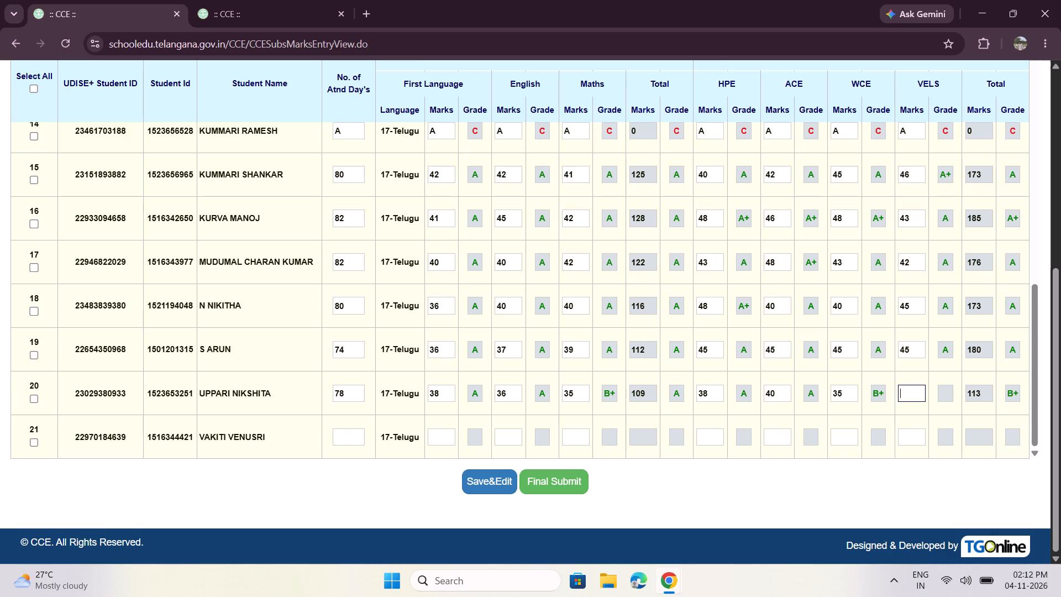
{"action": "key", "text": "4"}
{"action": "key", "text": "BackSpace"}
{"action": "type", "text": "34"}
{"action": "left_click", "coordinate": [985, 387]}
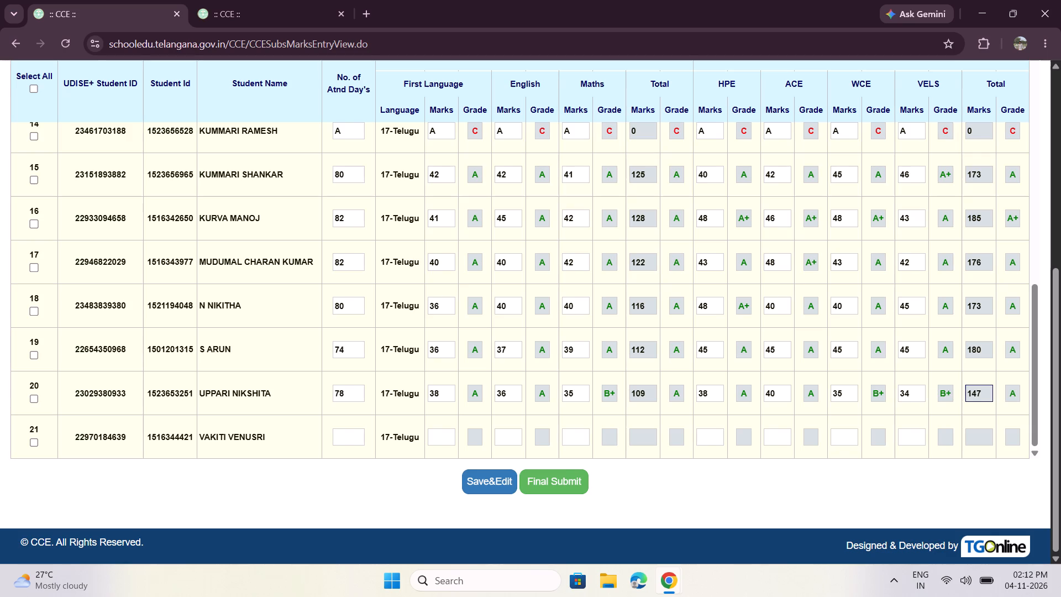
For the twenty-first student, enter 80 attended days and curricular marks of First Language 45, English 44 and Maths 44.
{"action": "left_click", "coordinate": [350, 441]}
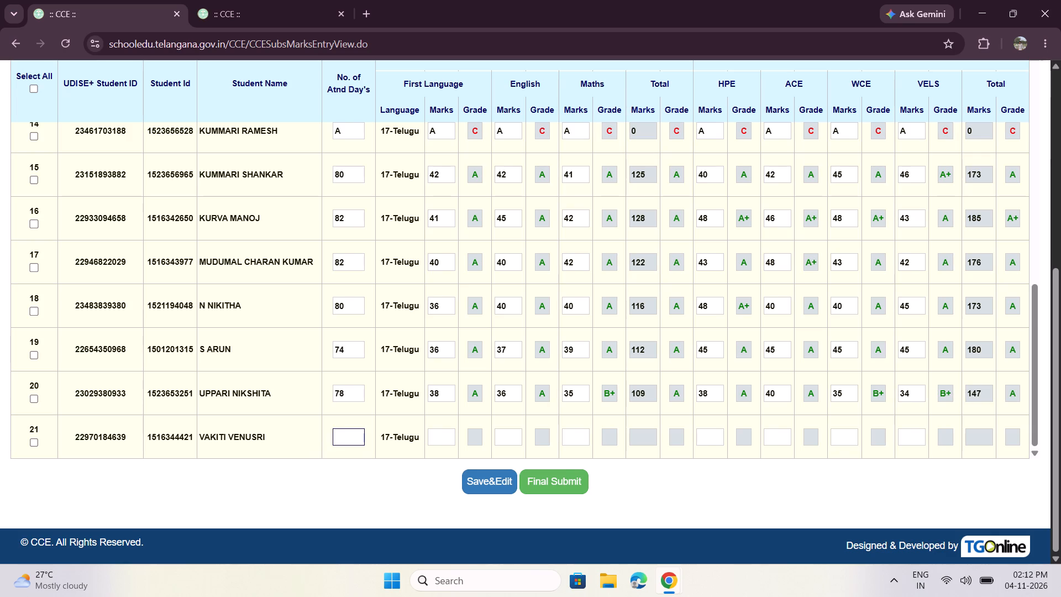
{"action": "type", "text": "80"}
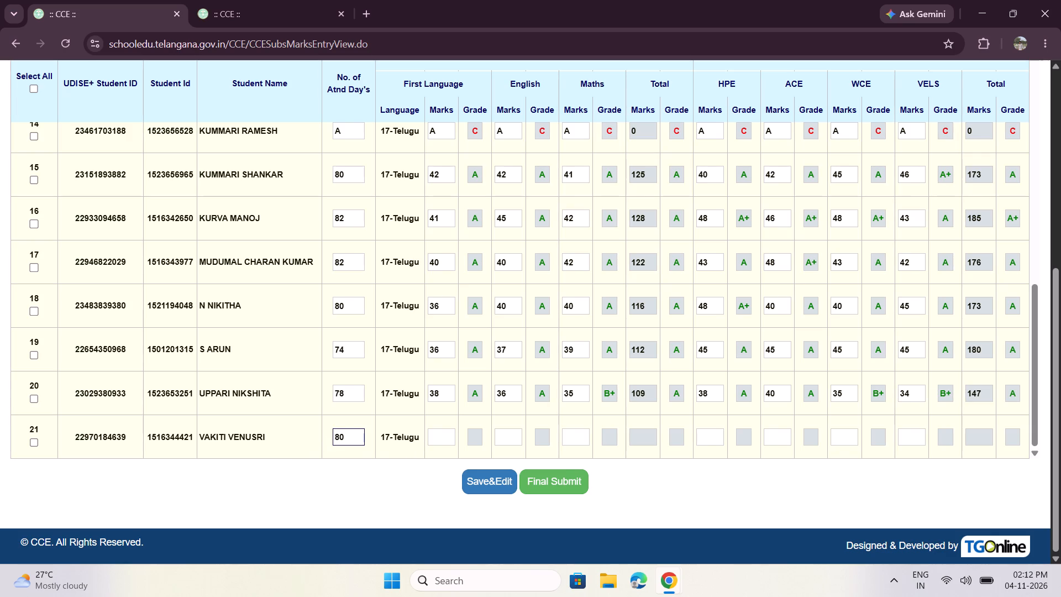
{"action": "left_click", "coordinate": [434, 437]}
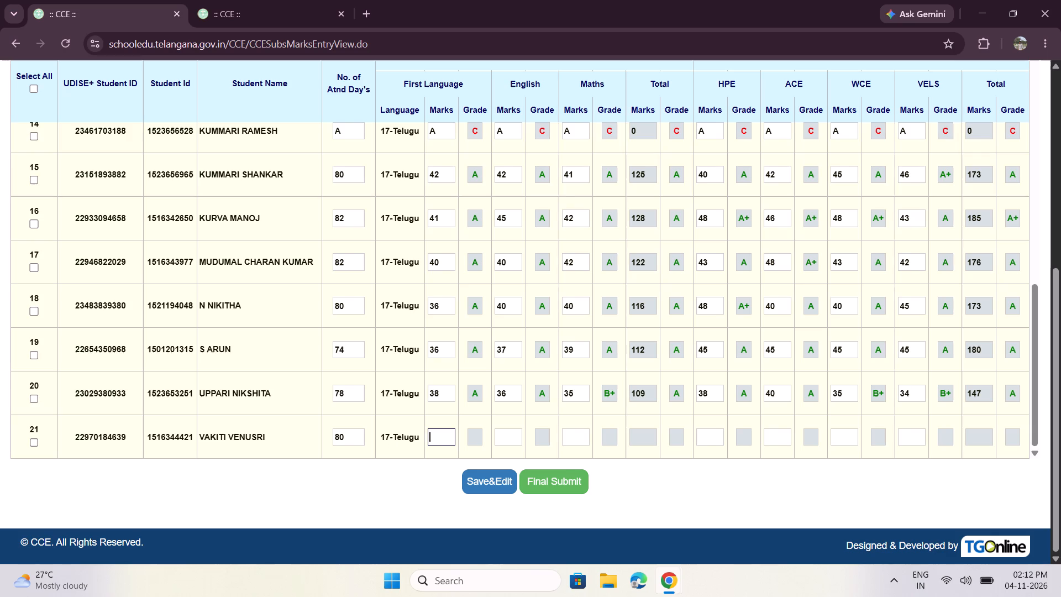
{"action": "type", "text": "44"}
{"action": "key", "text": "BackSpace"}
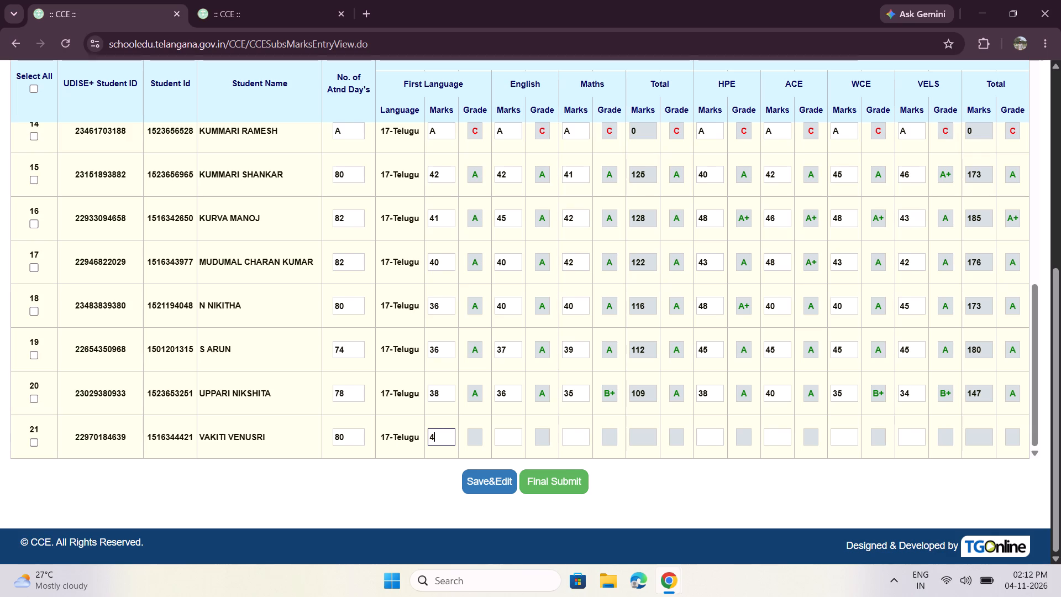
{"action": "key", "text": "5"}
{"action": "left_click", "coordinate": [502, 439]}
{"action": "type", "text": "44"}
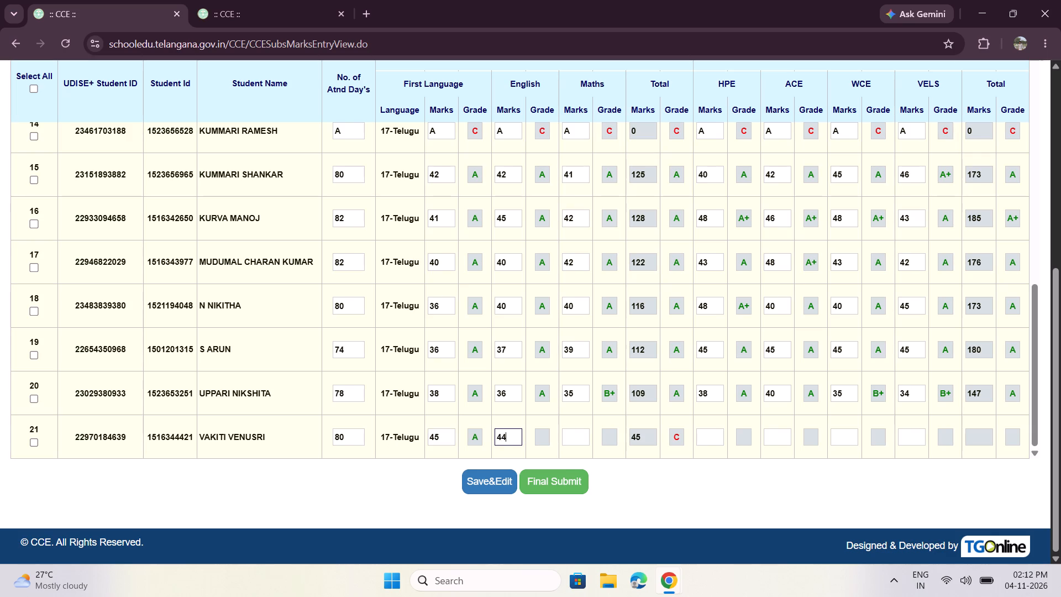
{"action": "left_click", "coordinate": [570, 432]}
{"action": "key", "text": "4"}
{"action": "key", "text": "4"}
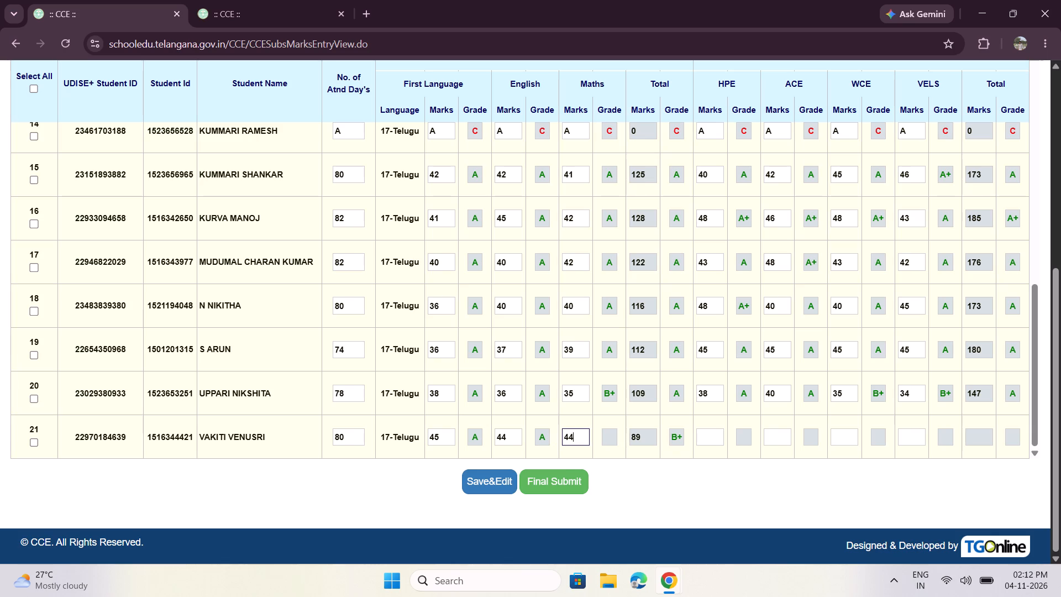
Enter the twenty-first student's co-curricular marks of HPE 46, ACE 48, WCE 47 and VELS 48.
{"action": "left_click", "coordinate": [710, 436]}
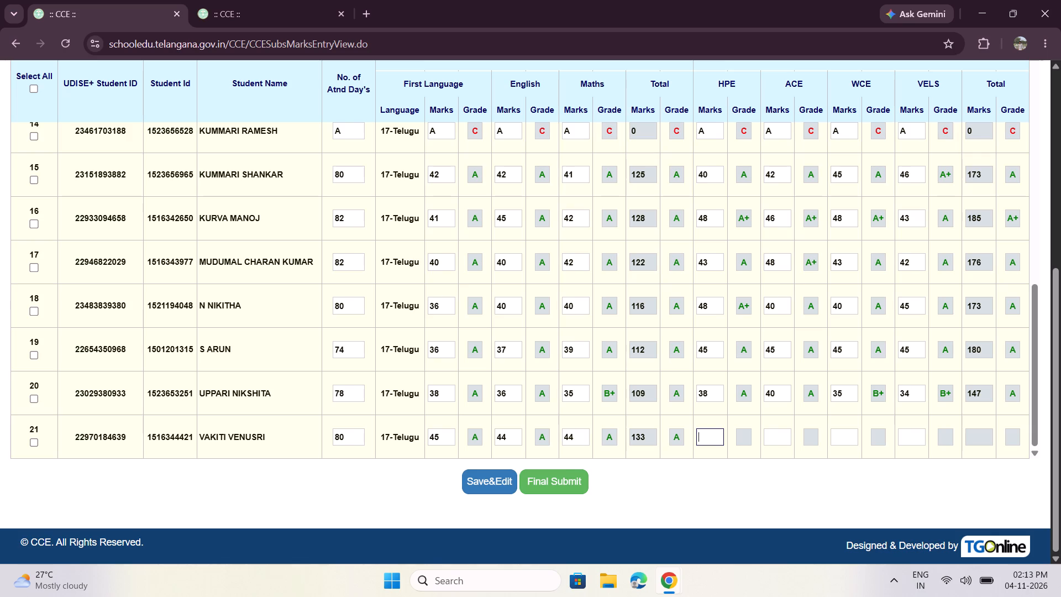
{"action": "left_click", "coordinate": [710, 436]}
{"action": "type", "text": "46"}
{"action": "left_click", "coordinate": [770, 432]}
{"action": "type", "text": "48"}
{"action": "left_click", "coordinate": [838, 434]}
{"action": "type", "text": "44"}
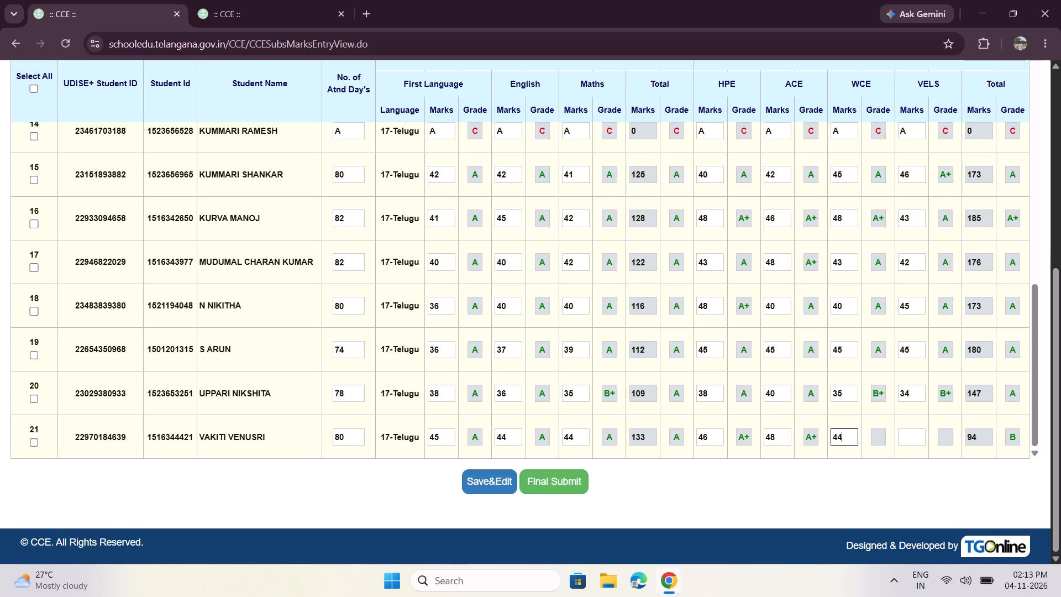
{"action": "key", "text": "BackSpace"}
{"action": "key", "text": "6"}
{"action": "key", "text": "BackSpace"}
{"action": "key", "text": "7"}
{"action": "left_click", "coordinate": [901, 436]}
{"action": "type", "text": "48"}
{"action": "left_click", "coordinate": [977, 430]}
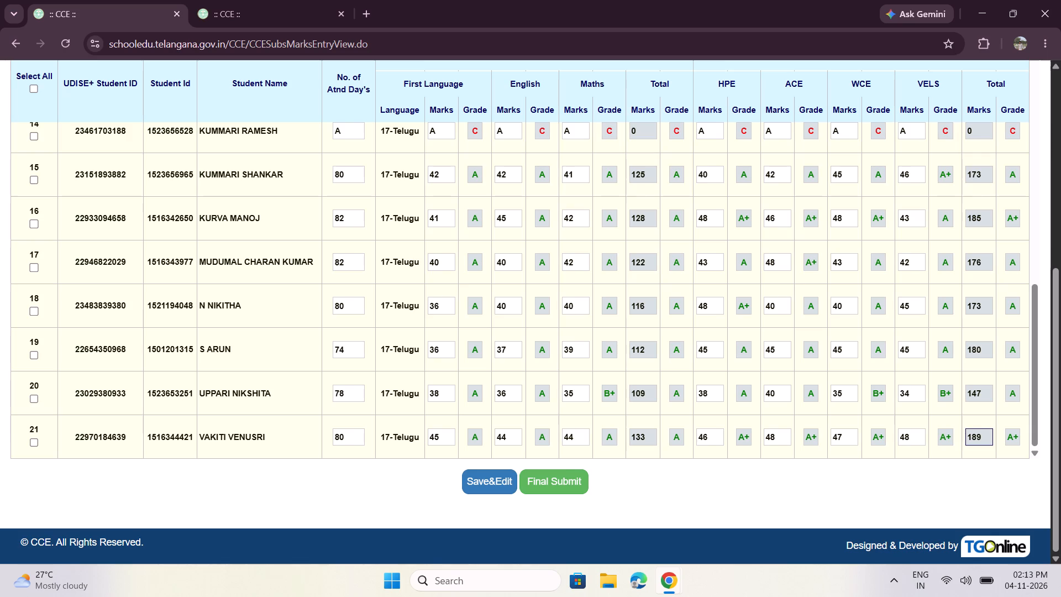
Review the attendance and marks entered for all students in the list, checking for blank or wrong entries.
{"action": "left_click", "coordinate": [939, 376]}
{"action": "key", "text": "Up"}
{"action": "key", "text": "Up"}
{"action": "key", "text": "Up"}
{"action": "key", "text": "Up"}
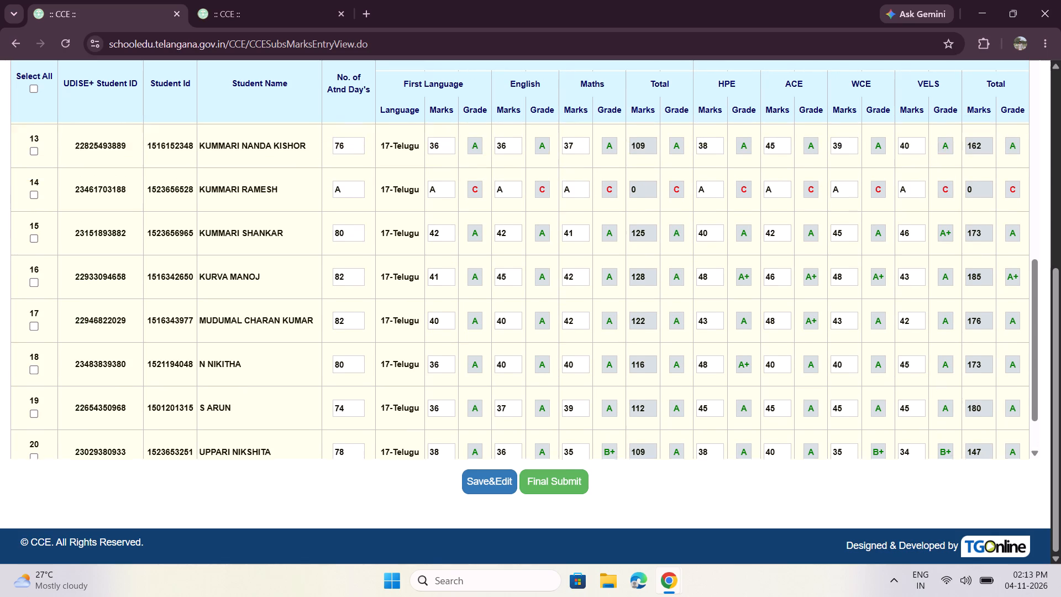
{"action": "key", "text": "Up"}
{"action": "key", "text": "Up"}
{"action": "key", "text": "Up"}
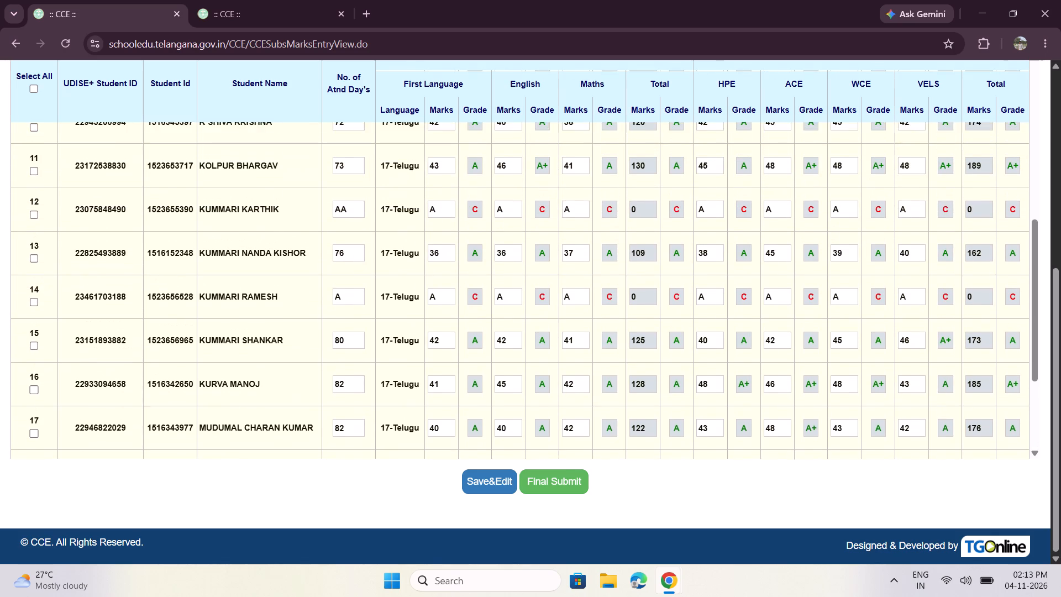
{"action": "key", "text": "Up"}
{"action": "key", "text": "Up"}
{"action": "key", "text": "Up"}
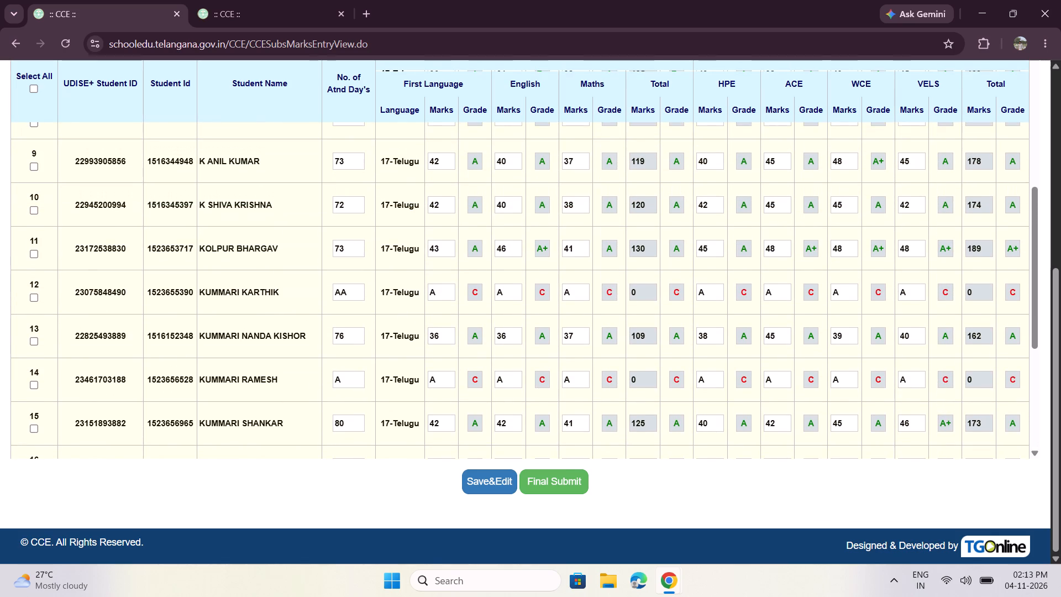
{"action": "key", "text": "Up"}
{"action": "key", "text": "Up"}
{"action": "key", "text": "Up"}
{"action": "key", "text": "Up"}
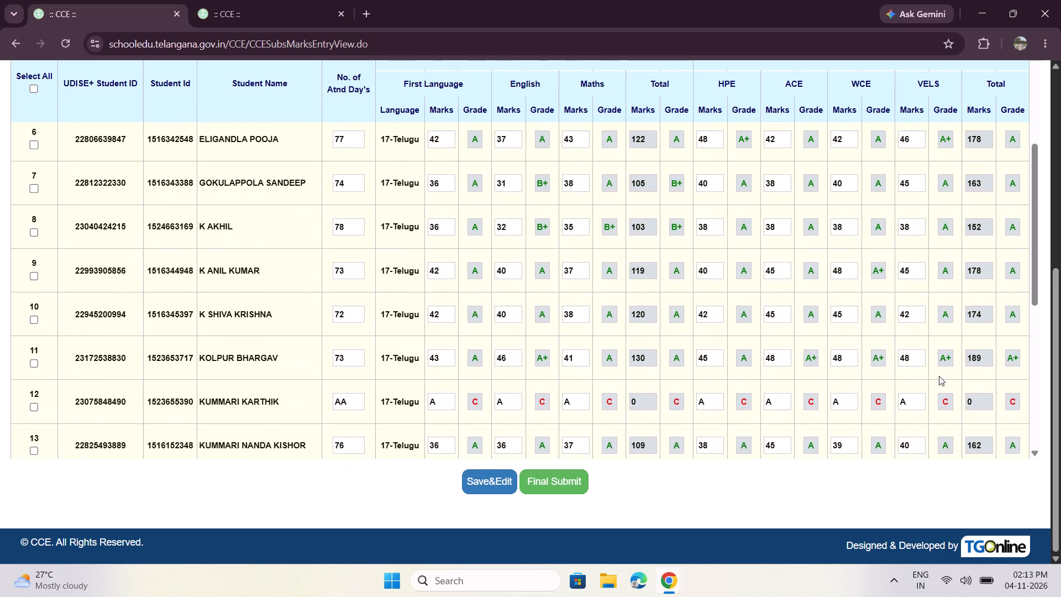
{"action": "key", "text": "Up"}
{"action": "key", "text": "Up"}
{"action": "key", "text": "Up"}
{"action": "key", "text": "Up"}
{"action": "key", "text": "Up"}
{"action": "key", "text": "Up"}
{"action": "key", "text": "Up"}
{"action": "key", "text": "Up"}
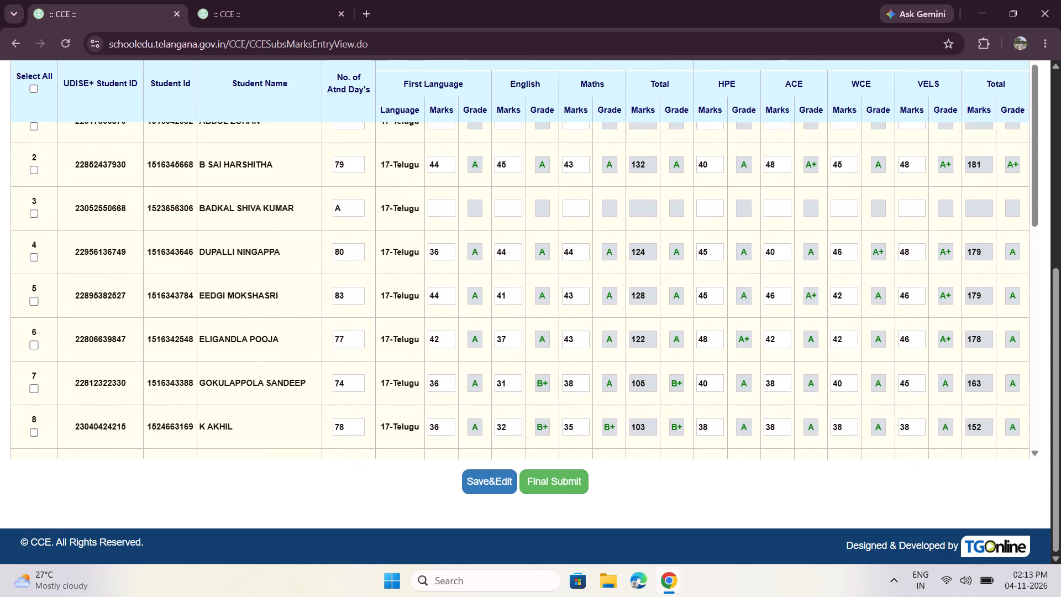
{"action": "key", "text": "Up"}
{"action": "key", "text": "Up"}
{"action": "key", "text": "Up"}
{"action": "key", "text": "Down"}
{"action": "key", "text": "Down"}
{"action": "key", "text": "Down"}
{"action": "key", "text": "Down"}
{"action": "key", "text": "Down"}
{"action": "key", "text": "Down"}
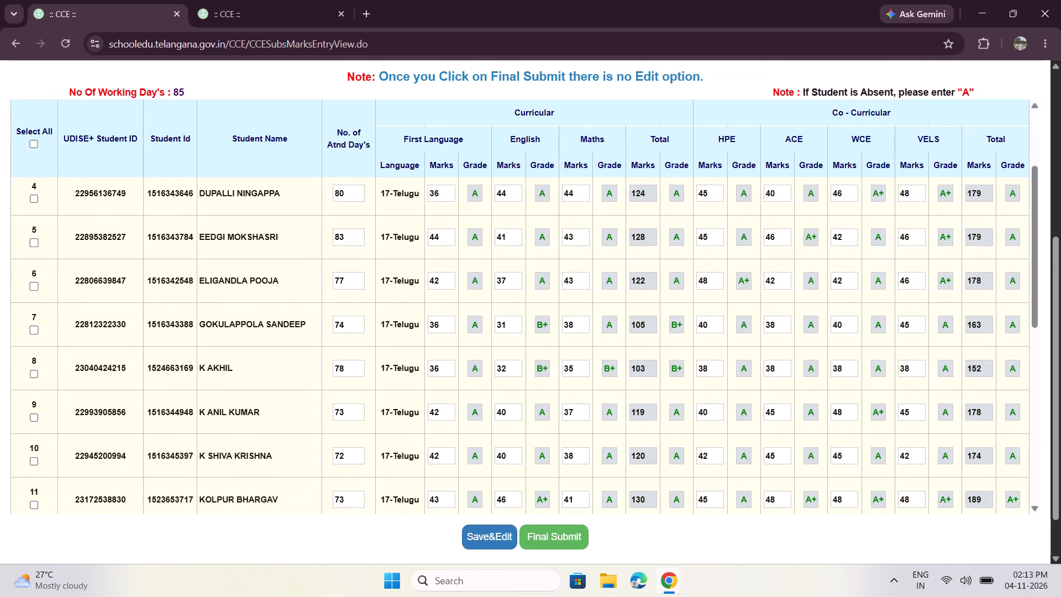
{"action": "key", "text": "Down"}
{"action": "key", "text": "Down"}
{"action": "key", "text": "Down"}
{"action": "key", "text": "Down"}
{"action": "key", "text": "Down"}
{"action": "key", "text": "Down"}
{"action": "key", "text": "Down"}
{"action": "key", "text": "Down"}
{"action": "key", "text": "Down"}
{"action": "key", "text": "Down"}
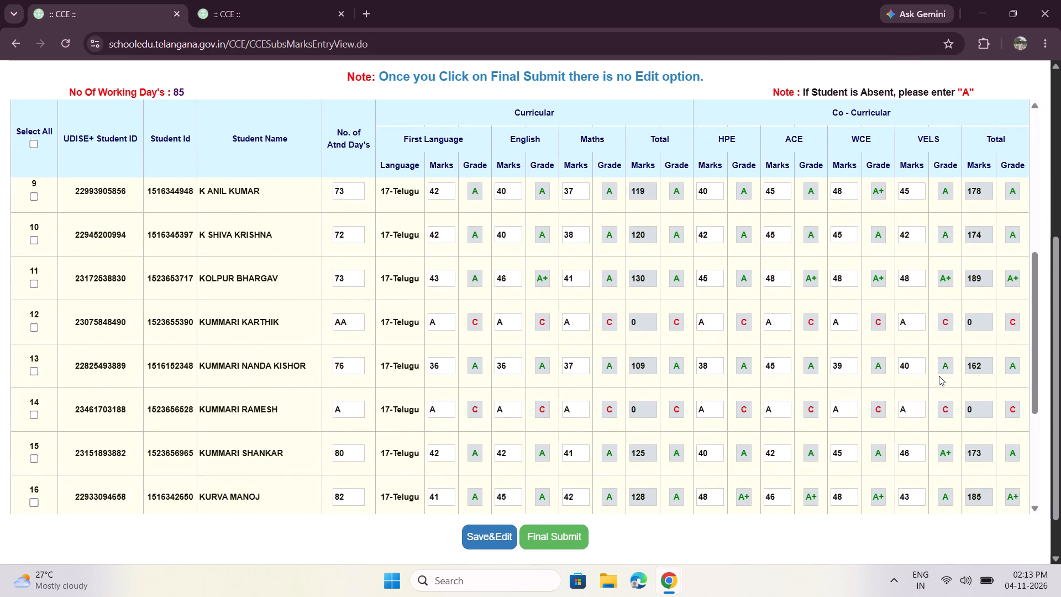
{"action": "key", "text": "Down"}
{"action": "key", "text": "Down"}
{"action": "key", "text": "Down"}
{"action": "key", "text": "Down"}
{"action": "key", "text": "Down"}
{"action": "key", "text": "Down"}
{"action": "key", "text": "Down"}
{"action": "key", "text": "Down"}
{"action": "key", "text": "Down"}
{"action": "key", "text": "Down"}
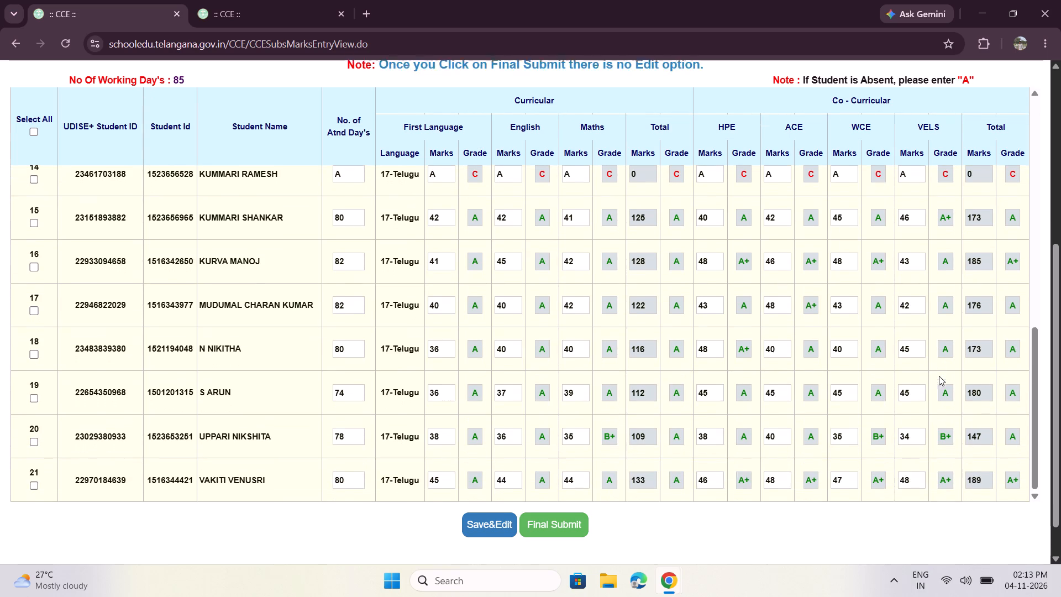
{"action": "key", "text": "Down"}
{"action": "key", "text": "Down"}
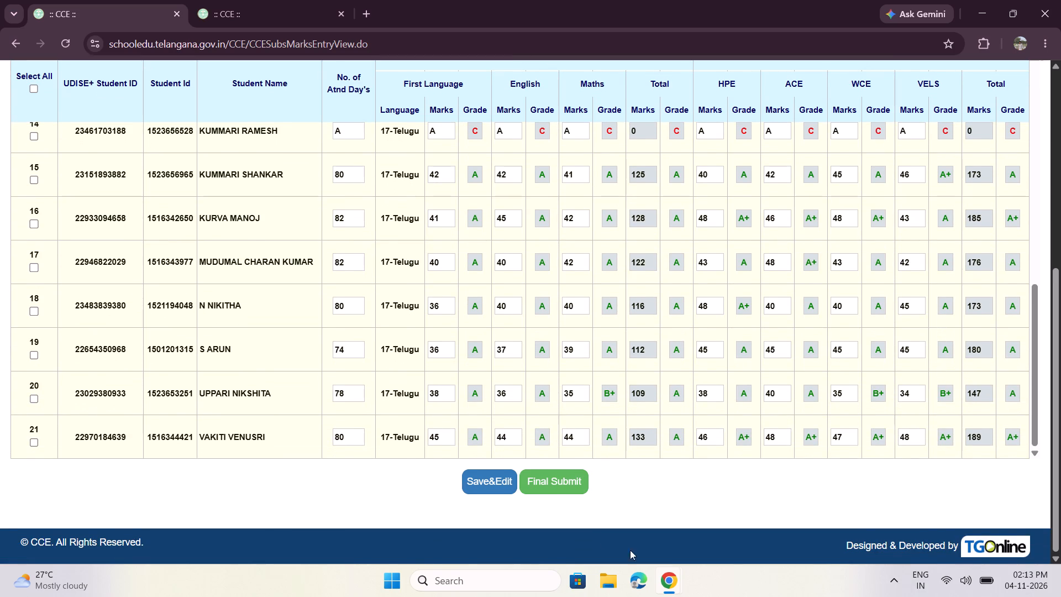
{"action": "key", "text": "Up"}
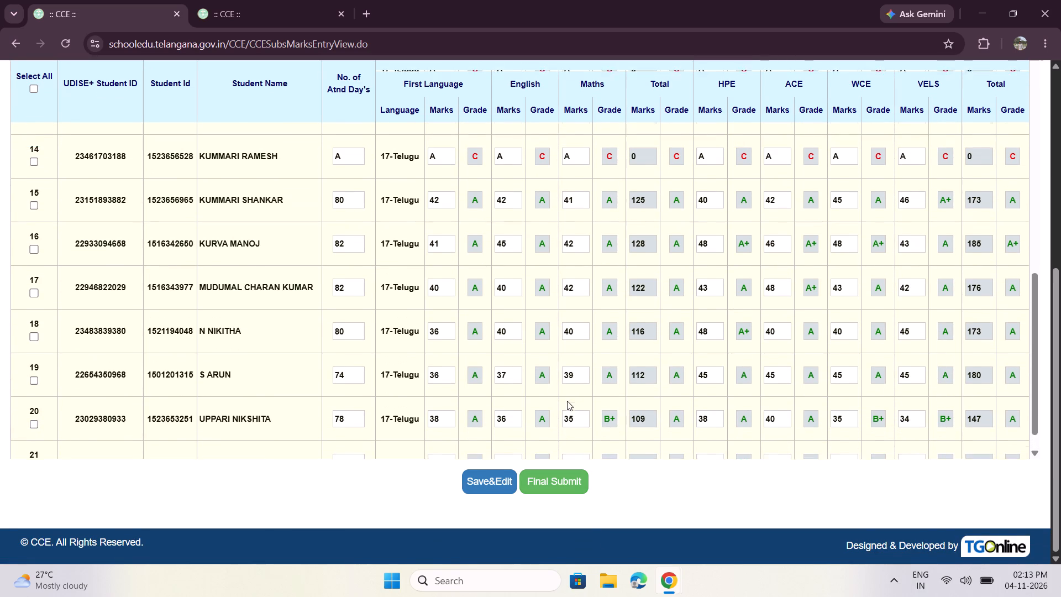
{"action": "key", "text": "Up"}
{"action": "key", "text": "Up"}
{"action": "key", "text": "Up"}
{"action": "key", "text": "Up"}
{"action": "key", "text": "Up"}
{"action": "key", "text": "Up"}
{"action": "key", "text": "Up"}
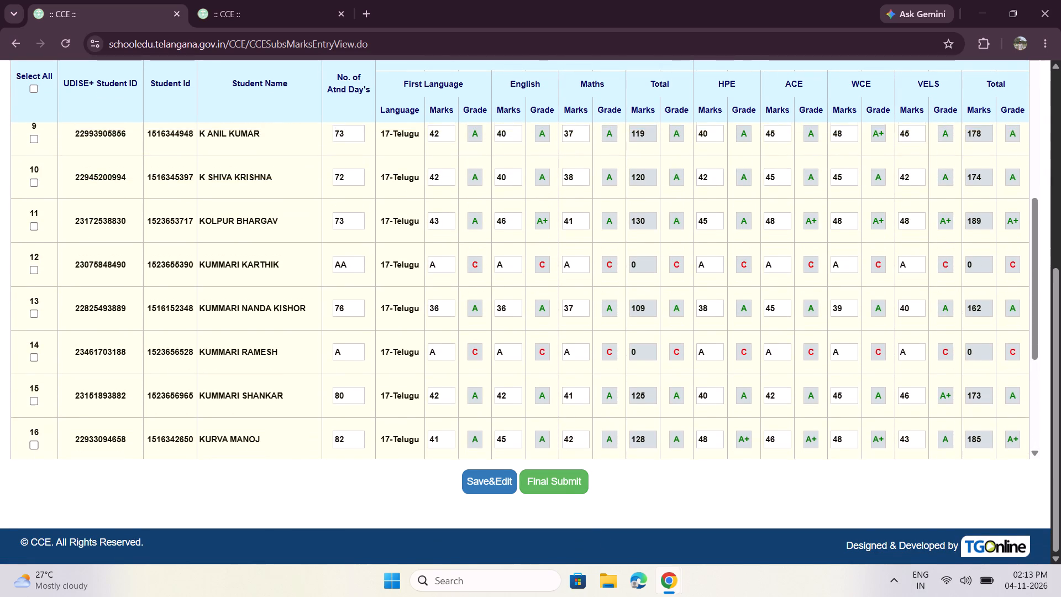
{"action": "key", "text": "Up"}
{"action": "key", "text": "Up"}
{"action": "key", "text": "Up"}
{"action": "key", "text": "Up"}
{"action": "key", "text": "Up"}
{"action": "key", "text": "Up"}
{"action": "key", "text": "Up"}
{"action": "key", "text": "Up"}
{"action": "key", "text": "Up"}
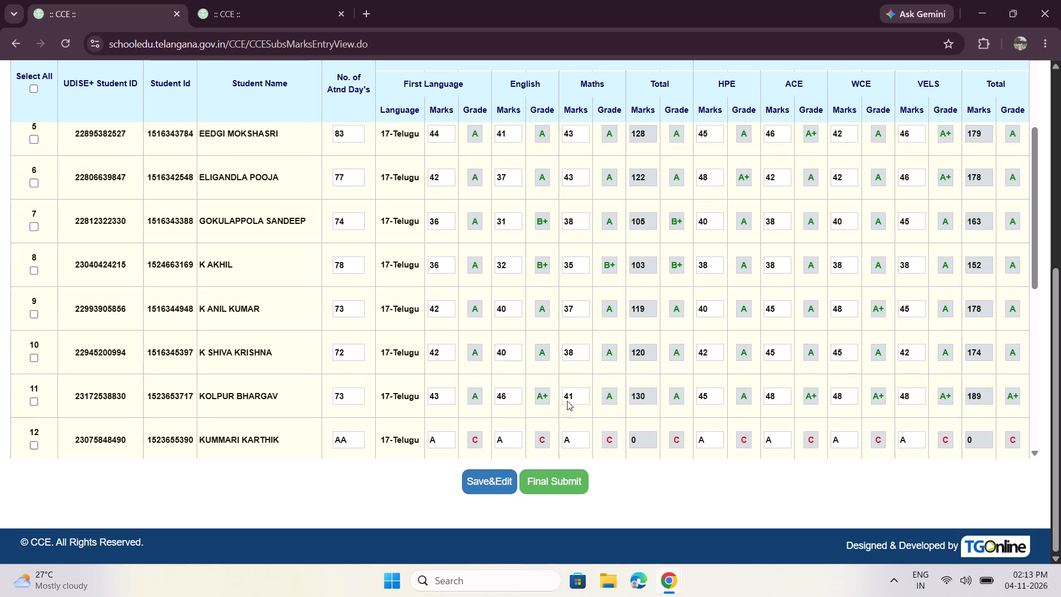
{"action": "key", "text": "Up"}
{"action": "key", "text": "Up"}
{"action": "key", "text": "Up"}
{"action": "key", "text": "Up"}
{"action": "key", "text": "Up"}
{"action": "key", "text": "Up"}
{"action": "key", "text": "Up"}
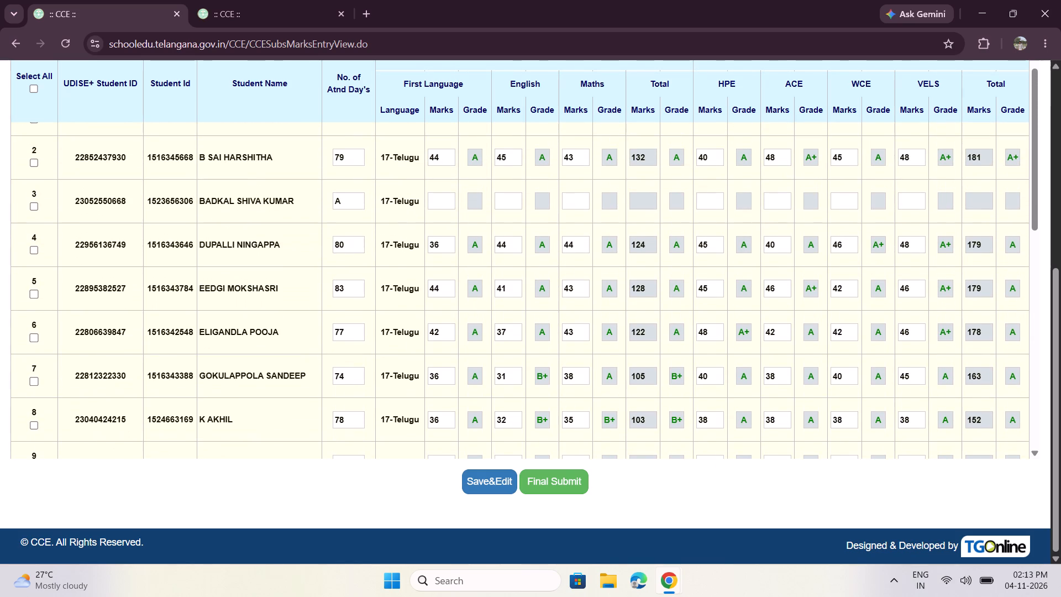
Select all students in the marks list and try to make the final submission.
{"action": "double_click", "coordinate": [546, 478]}
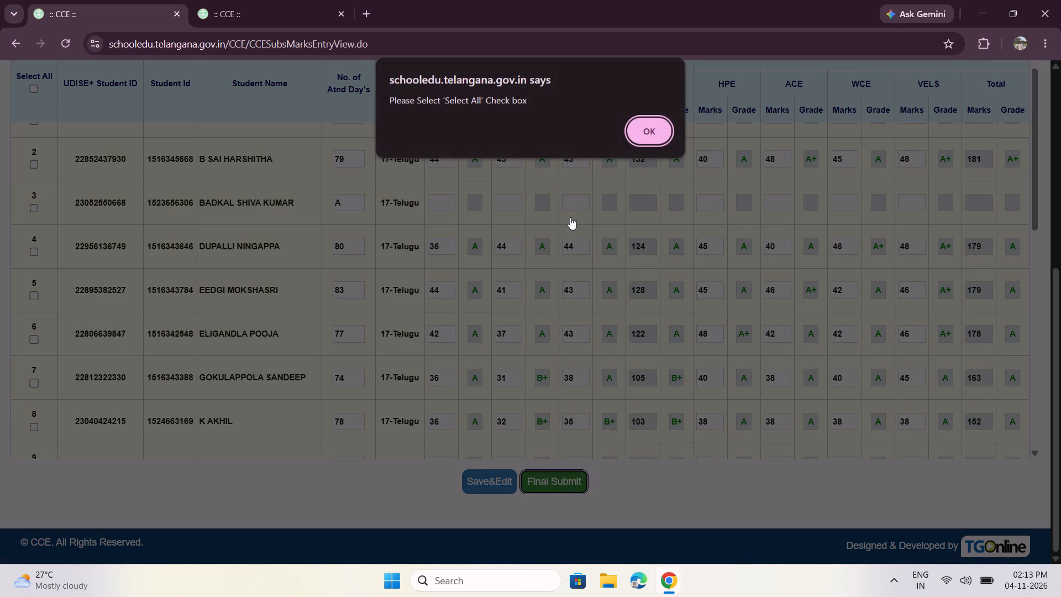
{"action": "left_click_drag", "start_coordinate": [646, 103], "coordinate": [646, 119]}
{"action": "left_click", "coordinate": [646, 119]}
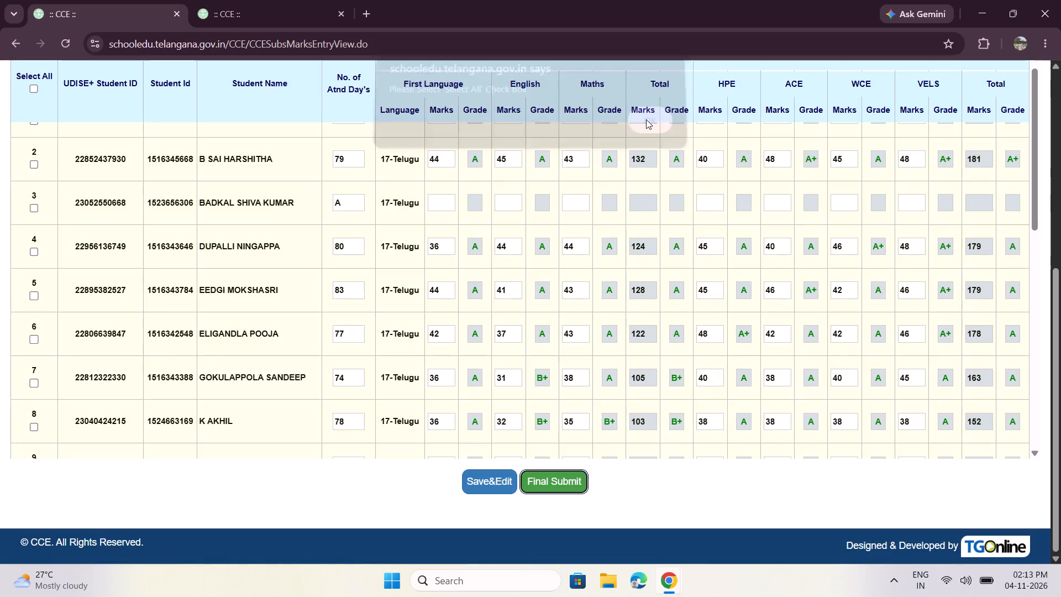
{"action": "left_click", "coordinate": [30, 89]}
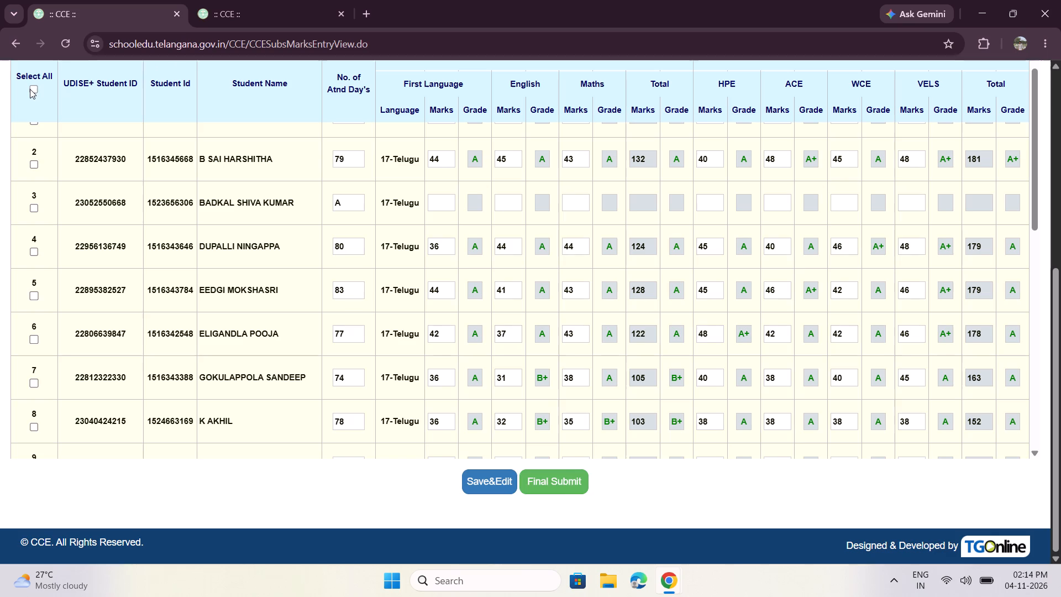
{"action": "left_click", "coordinate": [550, 485]}
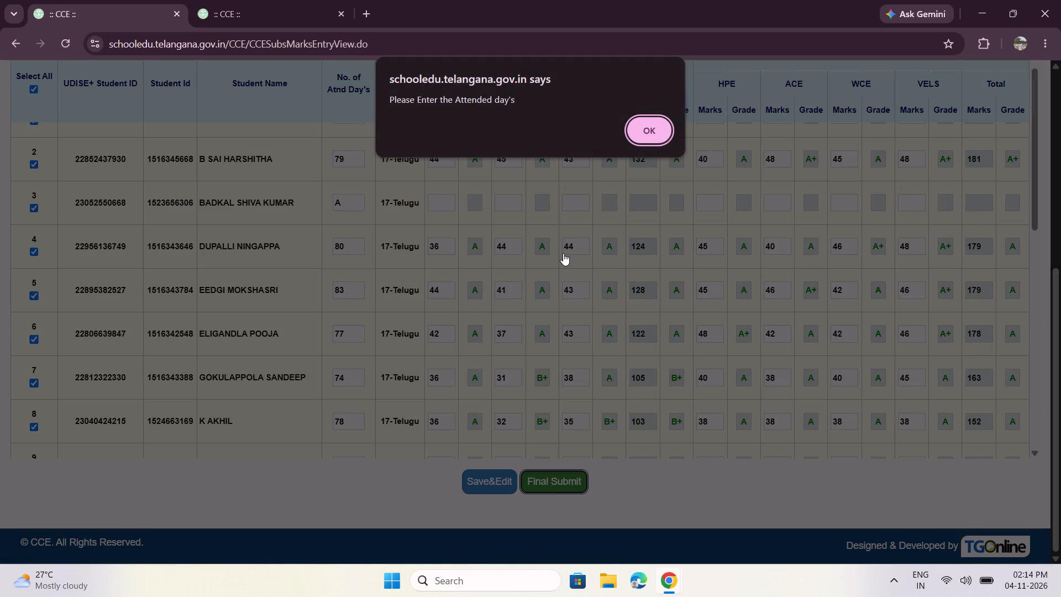
{"action": "left_click", "coordinate": [644, 130]}
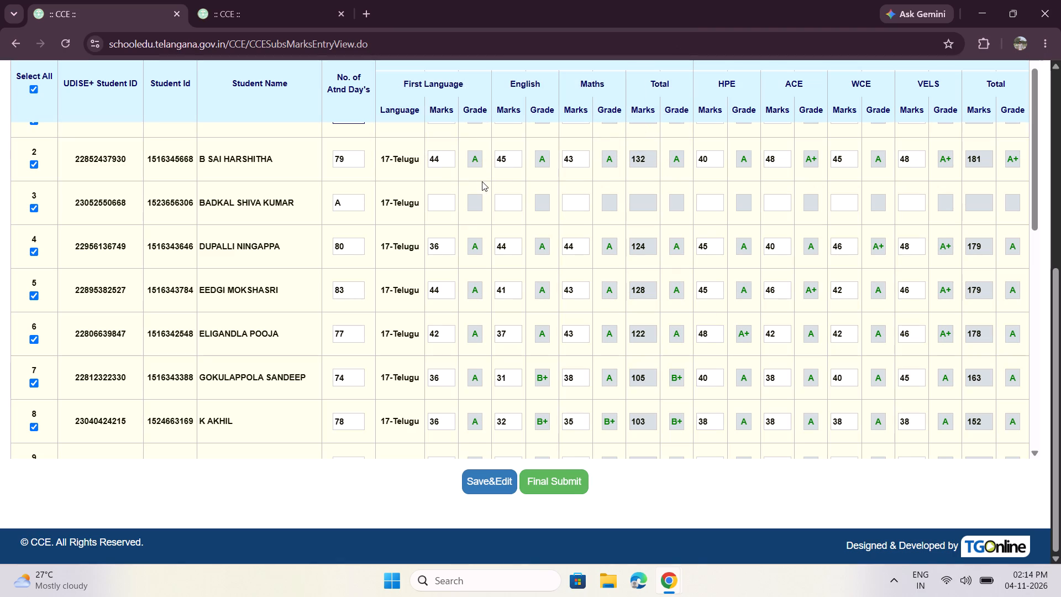
Mark the first student absent with A for attended days, First Language, English and Maths.
{"action": "key", "text": "Up"}
{"action": "key", "text": "Up"}
{"action": "left_click", "coordinate": [338, 141]}
{"action": "key", "text": "Up"}
{"action": "key", "text": "Up"}
{"action": "key", "text": "Up"}
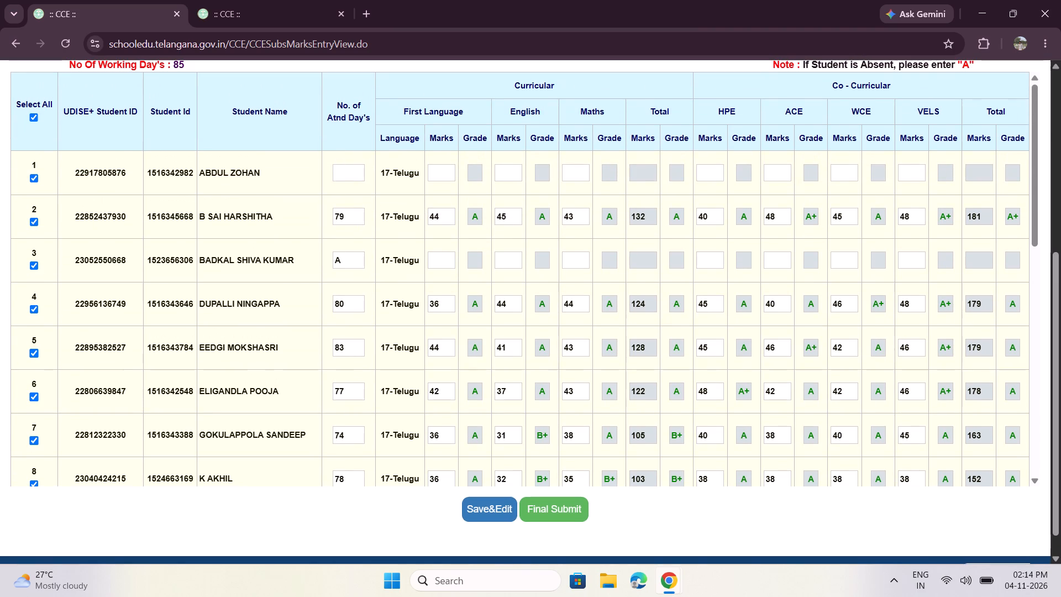
{"action": "left_click", "coordinate": [341, 170]}
{"action": "key", "text": "a"}
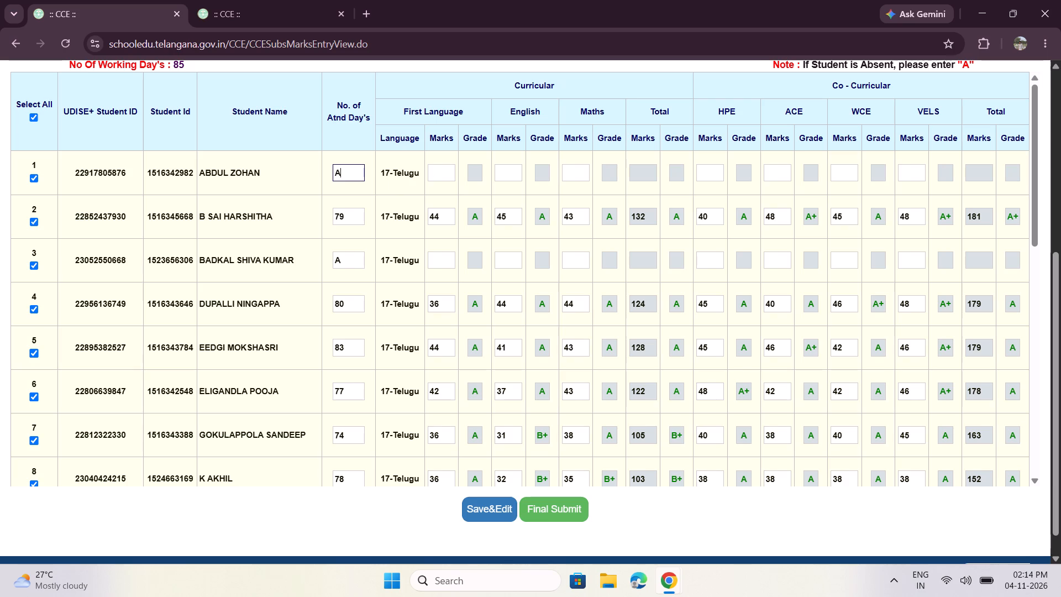
{"action": "left_click", "coordinate": [441, 167]}
{"action": "left_click", "coordinate": [441, 167]}
{"action": "key", "text": "a"}
{"action": "left_click", "coordinate": [507, 169]}
{"action": "key", "text": "a"}
{"action": "left_click", "coordinate": [571, 172]}
{"action": "key", "text": "a"}
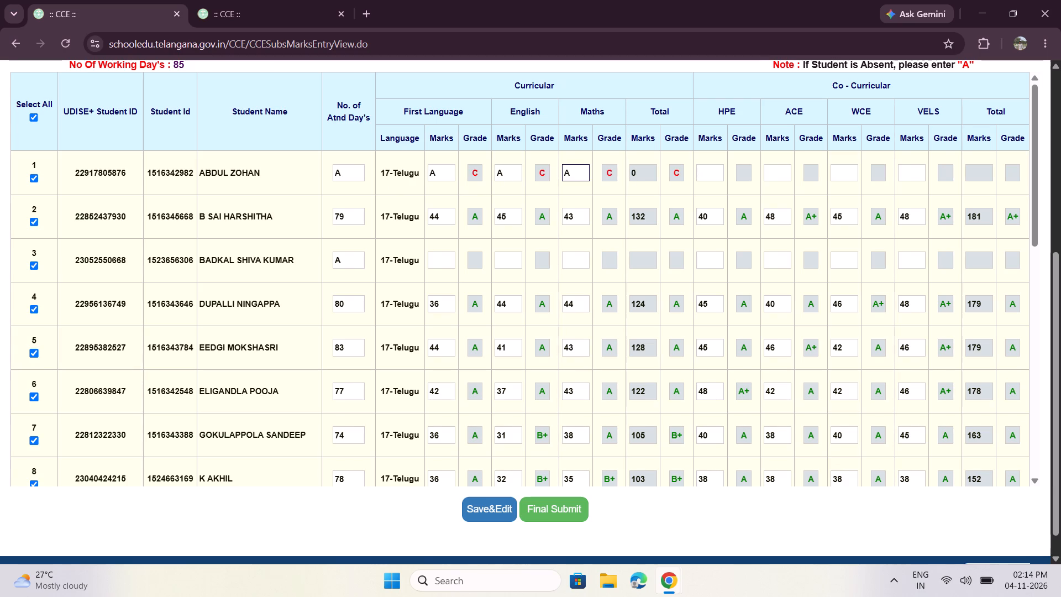
Enter A for the first student's co-curricular marks in HPE, ACE, WCE and VELS.
{"action": "left_click", "coordinate": [701, 166]}
{"action": "key", "text": "a"}
{"action": "left_click", "coordinate": [770, 168]}
{"action": "key", "text": "a"}
{"action": "left_click", "coordinate": [839, 172]}
{"action": "key", "text": "a"}
{"action": "left_click", "coordinate": [900, 176]}
{"action": "key", "text": "a"}
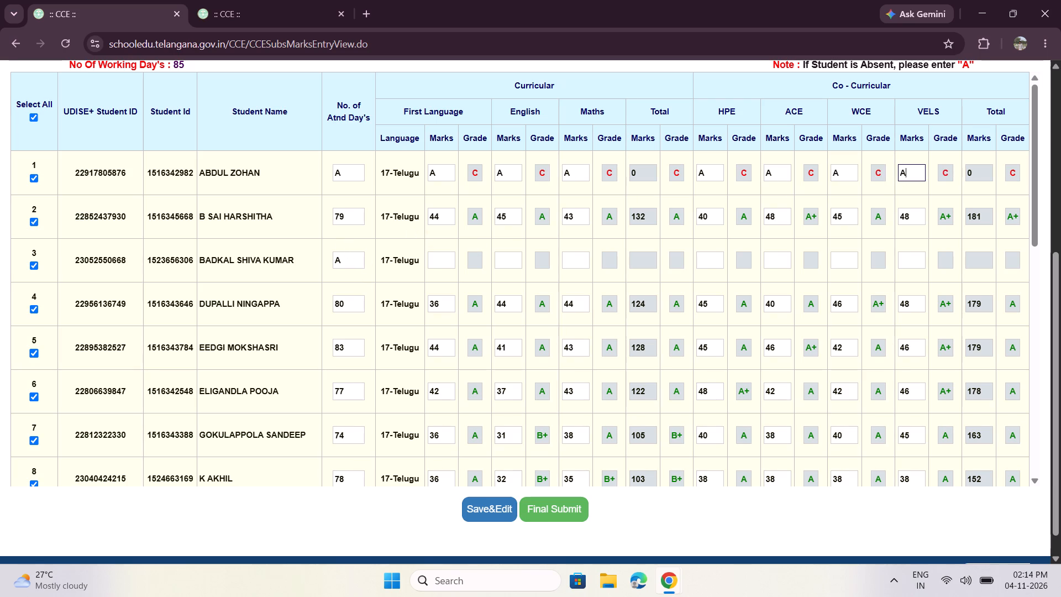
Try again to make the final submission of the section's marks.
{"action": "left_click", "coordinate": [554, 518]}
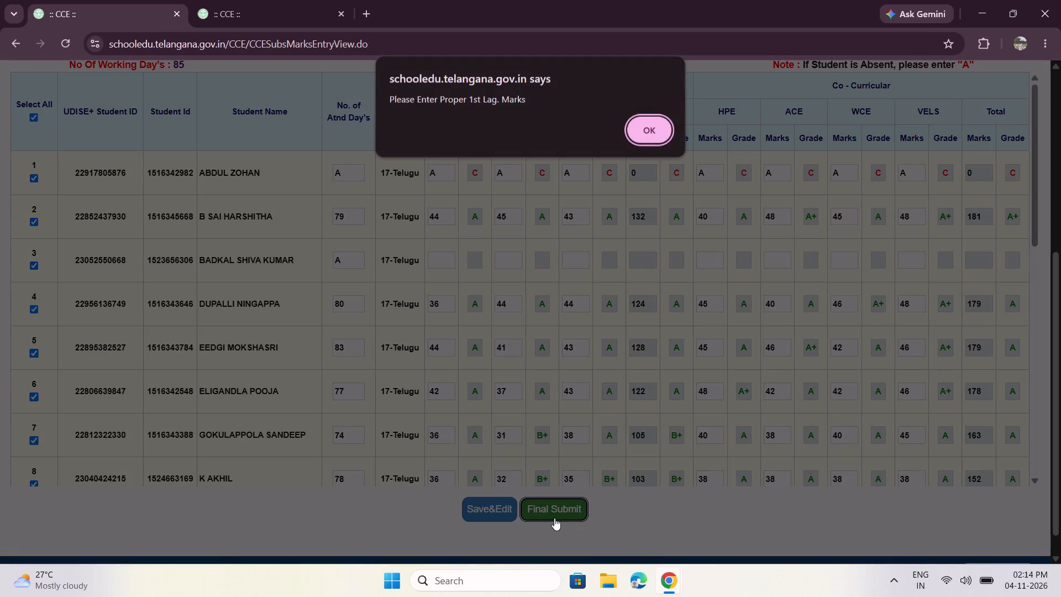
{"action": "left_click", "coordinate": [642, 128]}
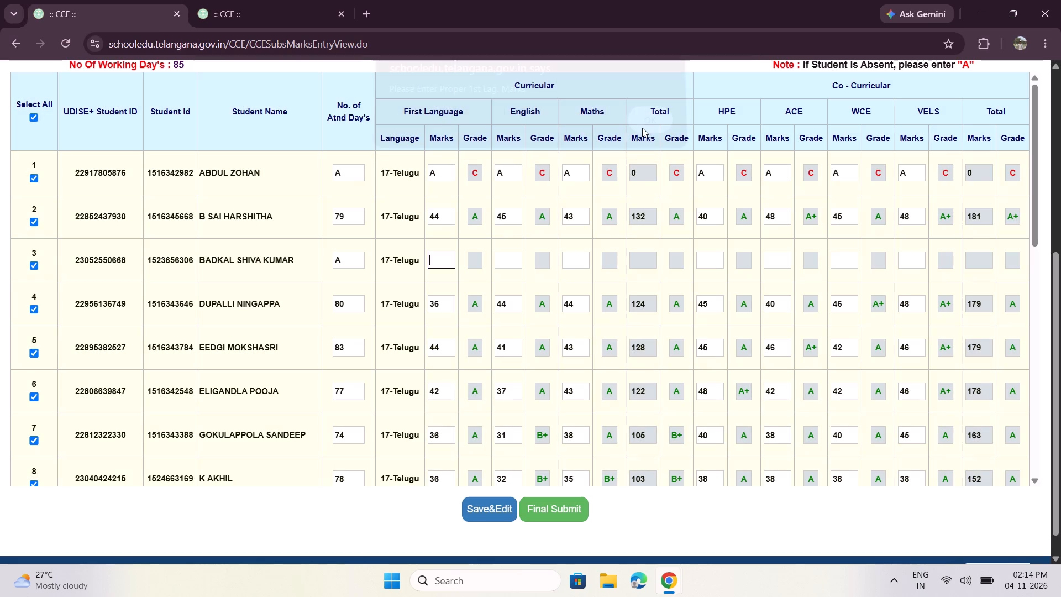
Enter A for the third student's First Language, English and Maths marks.
{"action": "key", "text": "a"}
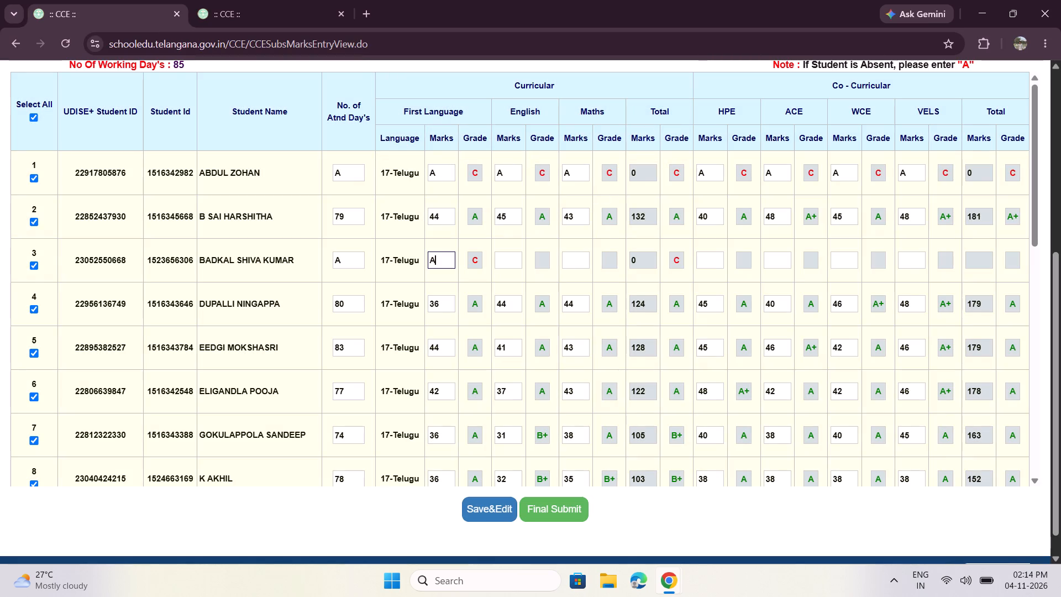
{"action": "left_click", "coordinate": [513, 261]}
{"action": "key", "text": "a"}
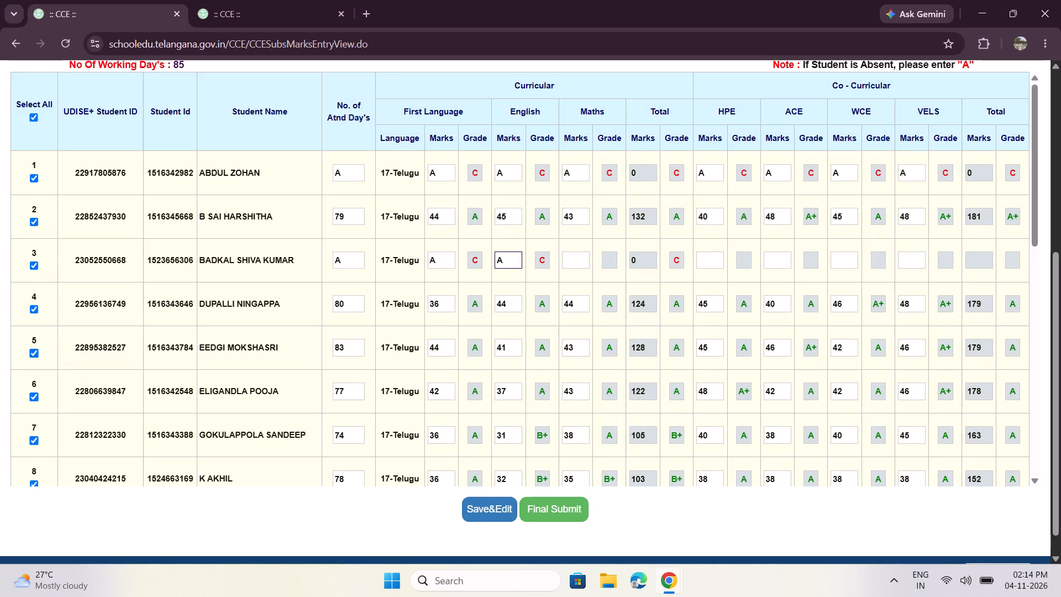
{"action": "left_click", "coordinate": [578, 254]}
{"action": "key", "text": "a"}
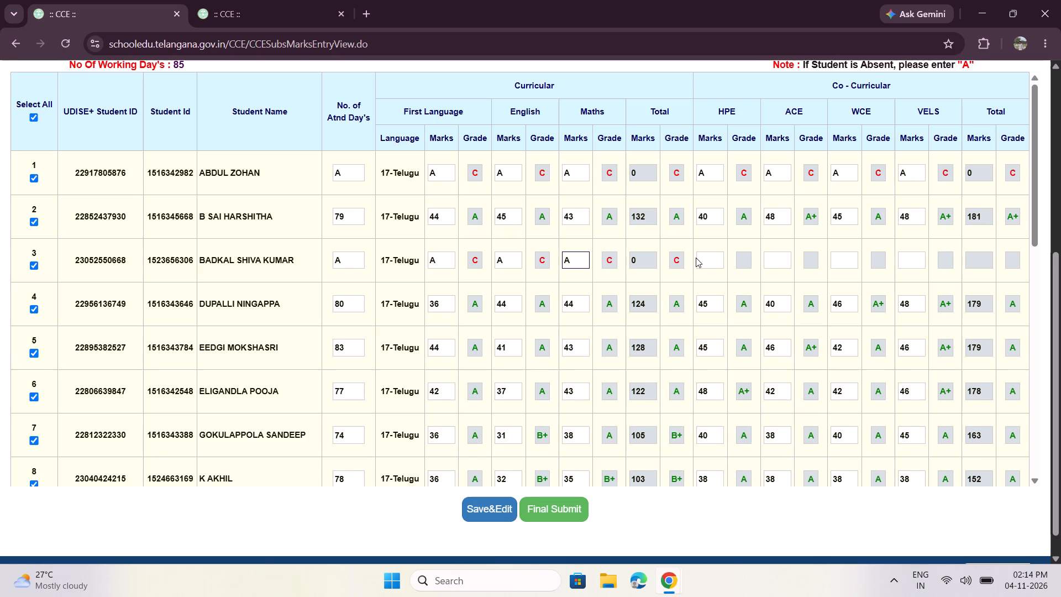
Enter A for the third student's co-curricular marks in HPE, ACE, WCE and VELS.
{"action": "left_click", "coordinate": [696, 258]}
{"action": "left_click", "coordinate": [707, 258]}
{"action": "key", "text": "a"}
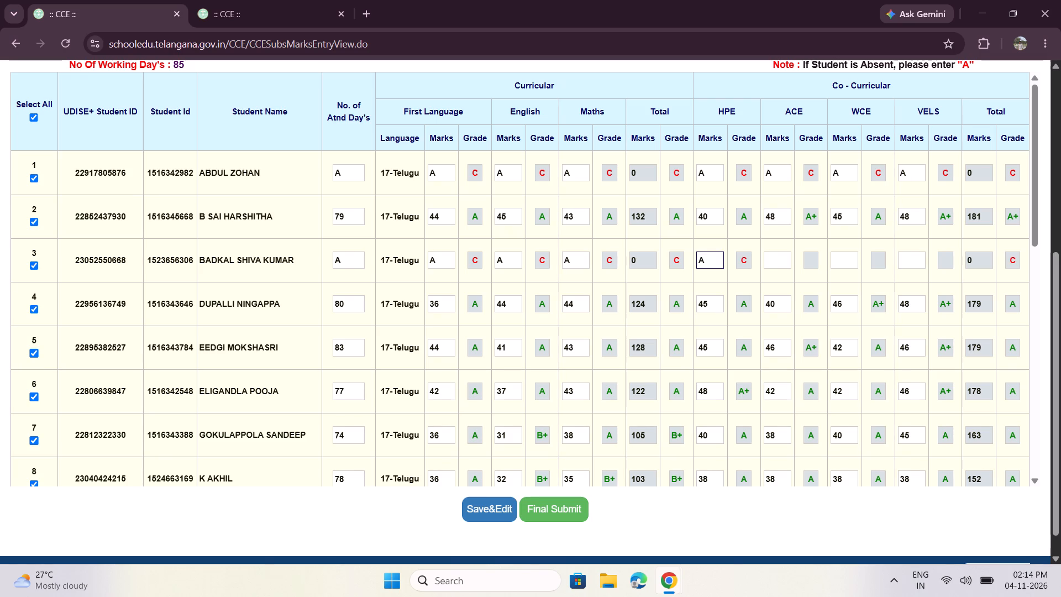
{"action": "left_click", "coordinate": [780, 258]}
{"action": "key", "text": "a"}
{"action": "left_click", "coordinate": [846, 259]}
{"action": "key", "text": "a"}
{"action": "left_click", "coordinate": [902, 264]}
{"action": "key", "text": "a"}
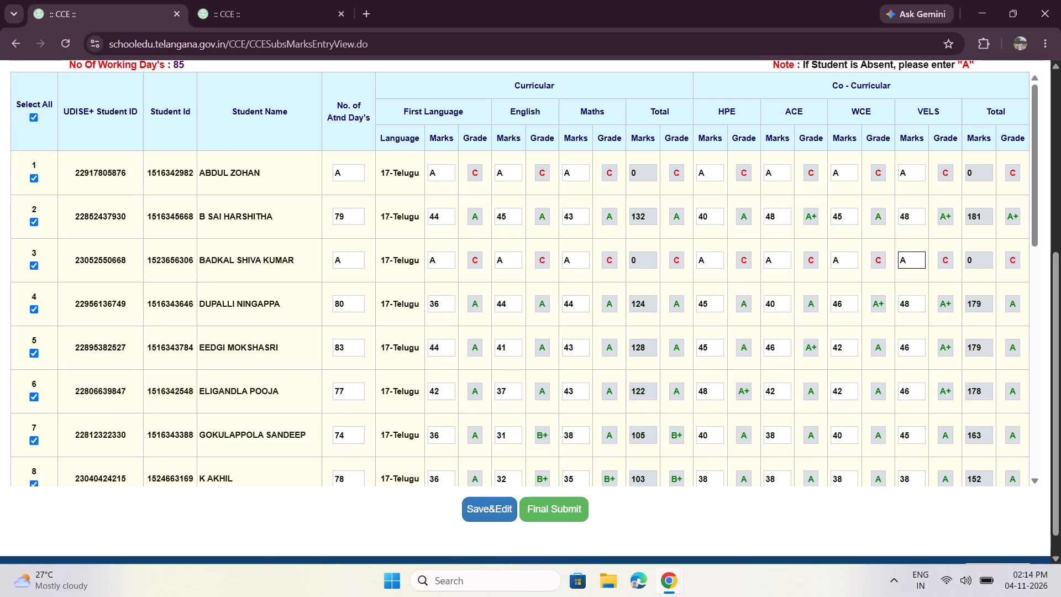
Examine the remaining students' rows for missing or incorrect attendance and marks entries.
{"action": "key", "text": "Down"}
{"action": "left_click", "coordinate": [823, 278]}
{"action": "key", "text": "Down"}
{"action": "key", "text": "Down"}
{"action": "key", "text": "Down"}
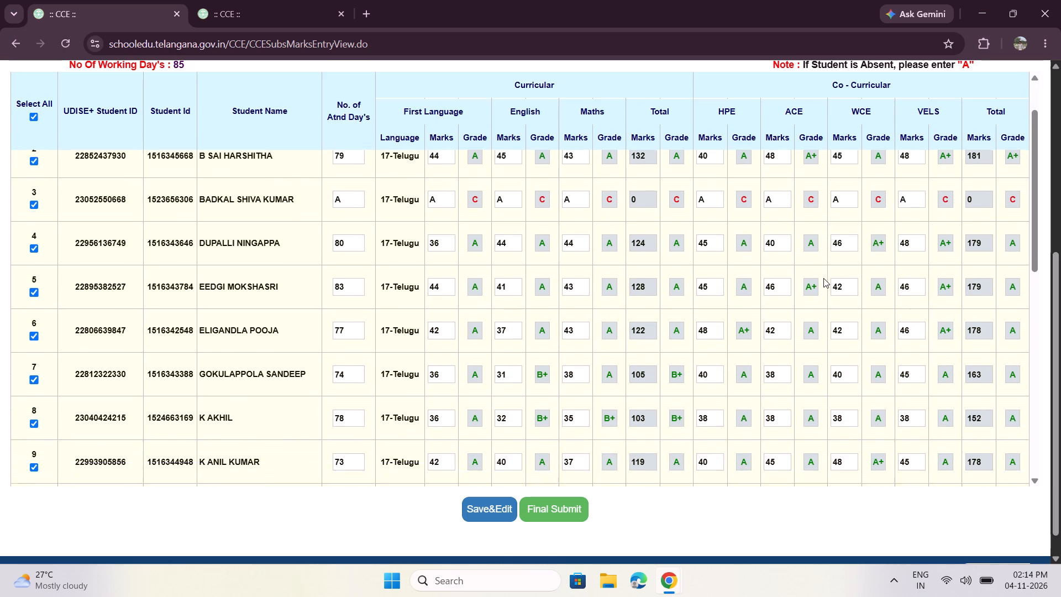
{"action": "key", "text": "Down"}
{"action": "key", "text": "Down"}
{"action": "key", "text": "Down"}
{"action": "key", "text": "Down"}
{"action": "key", "text": "Down"}
{"action": "key", "text": "Down"}
{"action": "key", "text": "Down"}
{"action": "key", "text": "Down"}
{"action": "key", "text": "Down"}
{"action": "key", "text": "Down"}
{"action": "key", "text": "Down"}
{"action": "key", "text": "Down"}
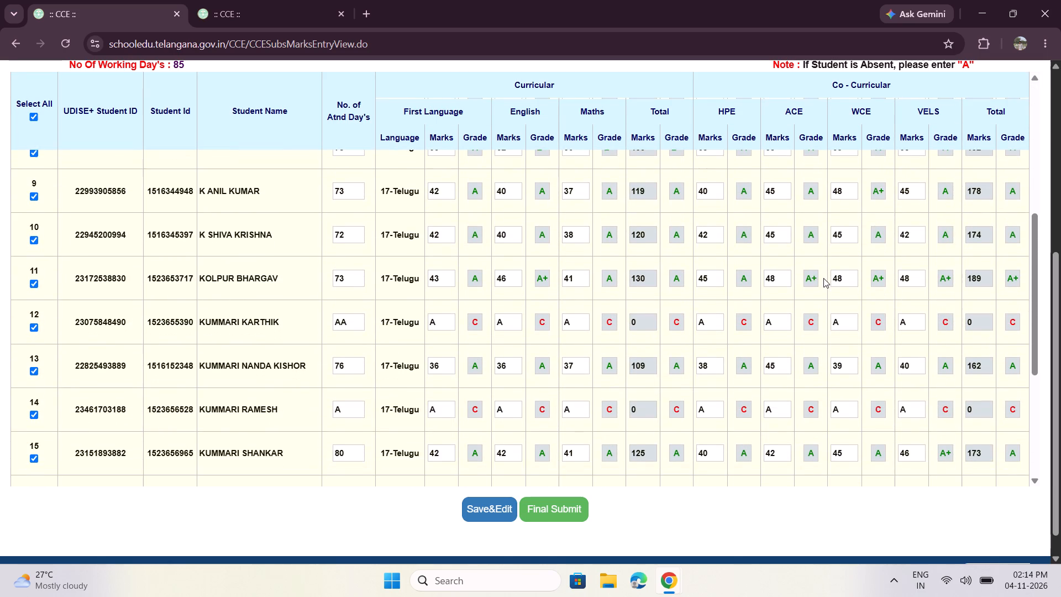
{"action": "key", "text": "Down"}
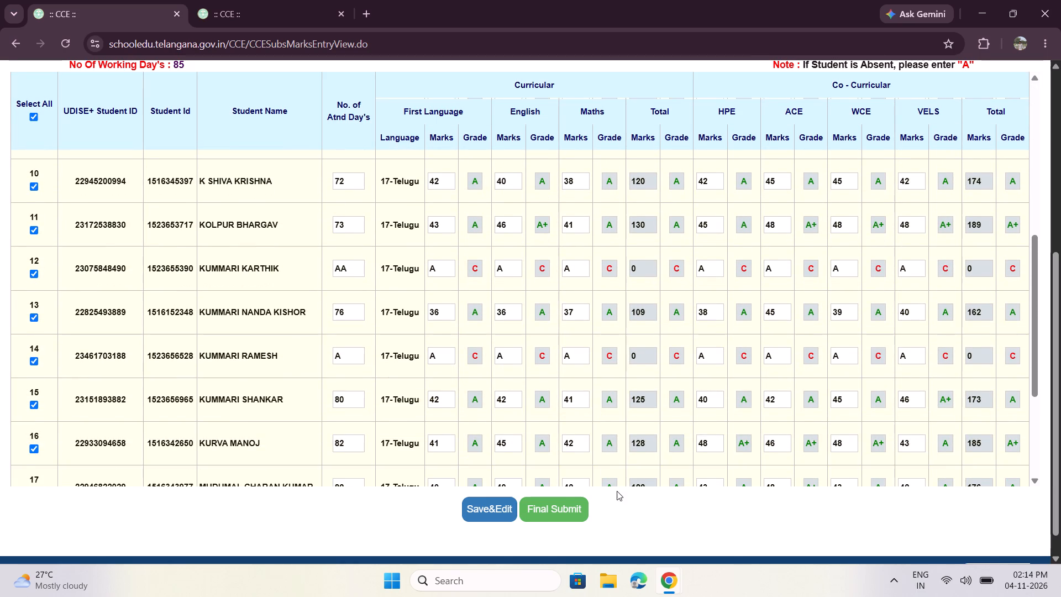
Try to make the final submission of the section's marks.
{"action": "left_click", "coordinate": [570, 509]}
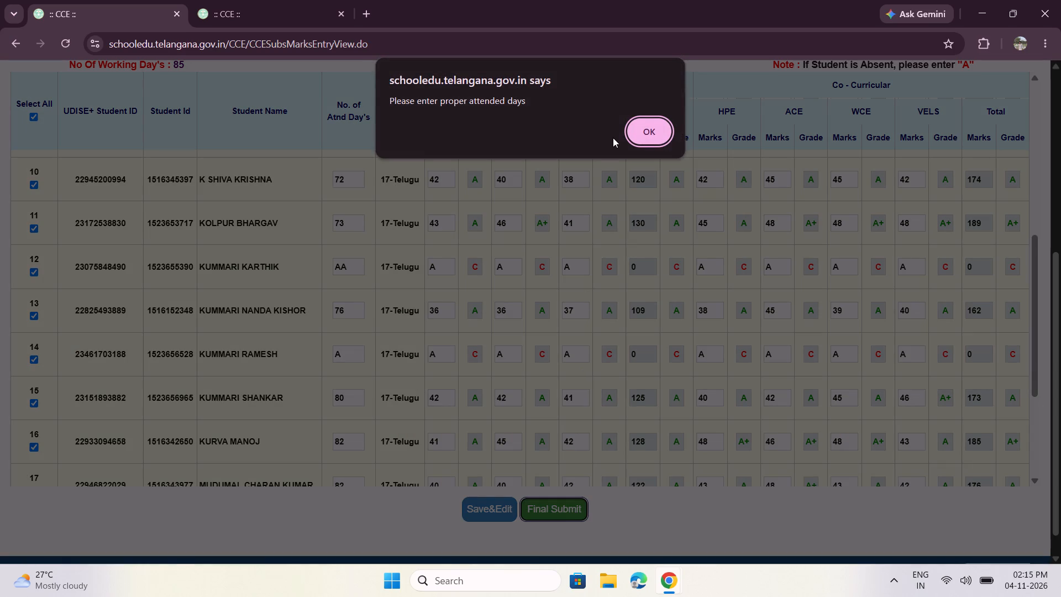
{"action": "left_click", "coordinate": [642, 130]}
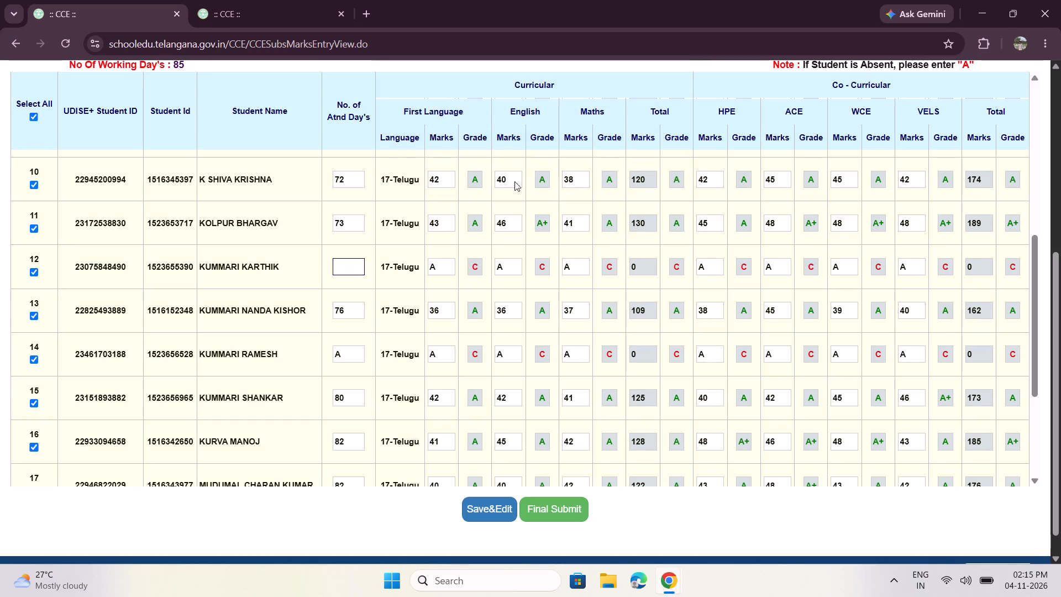
Set the attended days of the student in row 12 to A.
{"action": "left_click", "coordinate": [347, 271]}
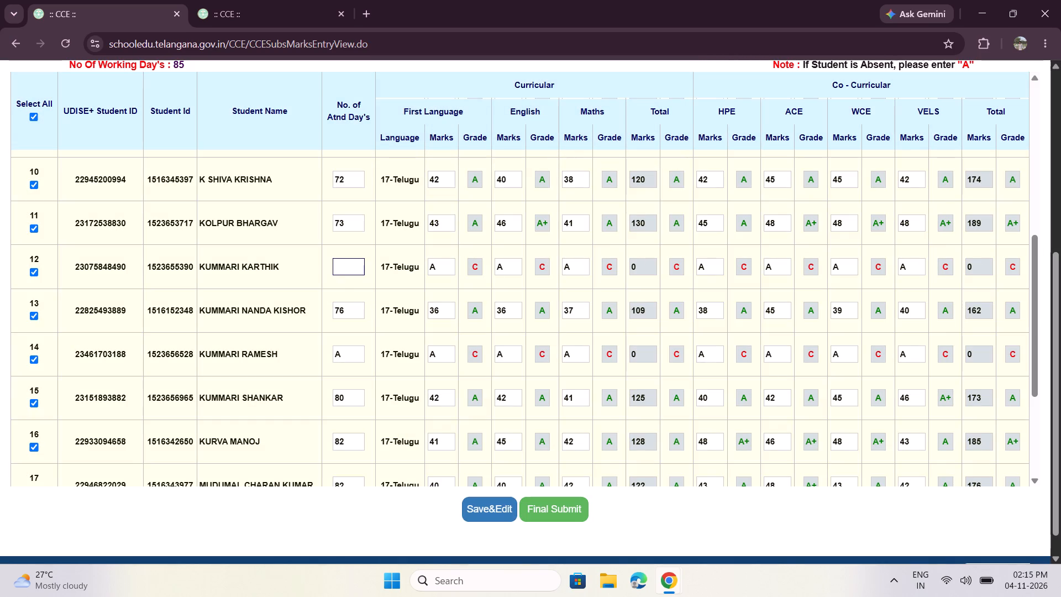
{"action": "key", "text": "a"}
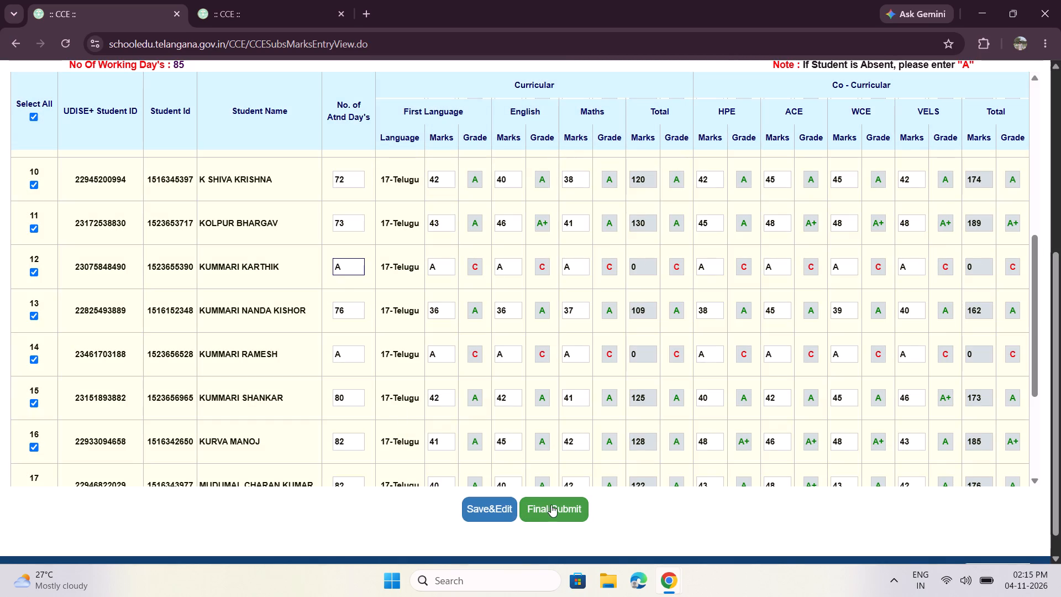
Make the final submission of the section's marks and agree to submit without further editing.
{"action": "left_click", "coordinate": [551, 507]}
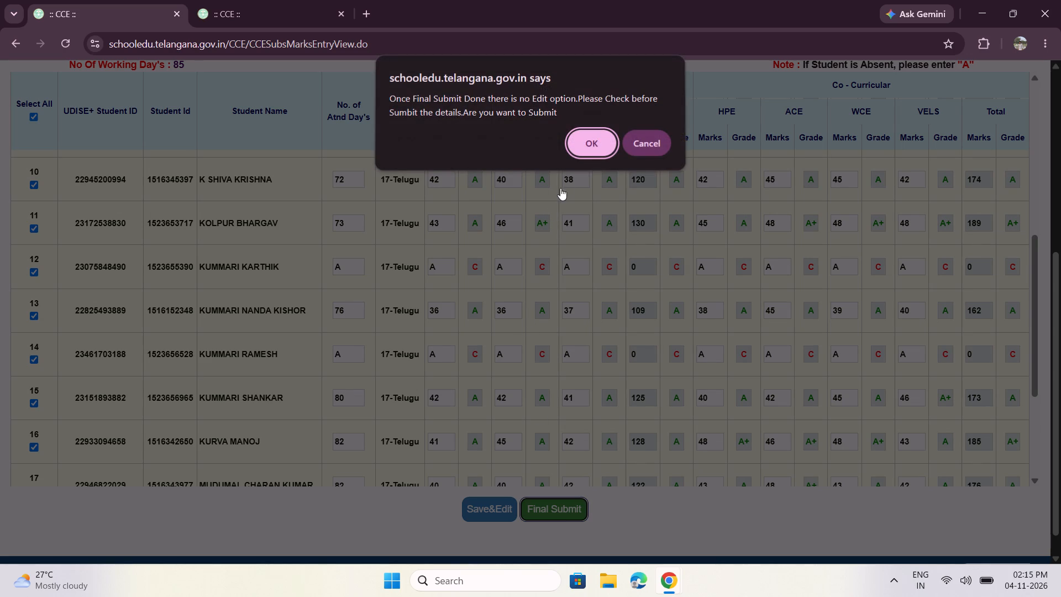
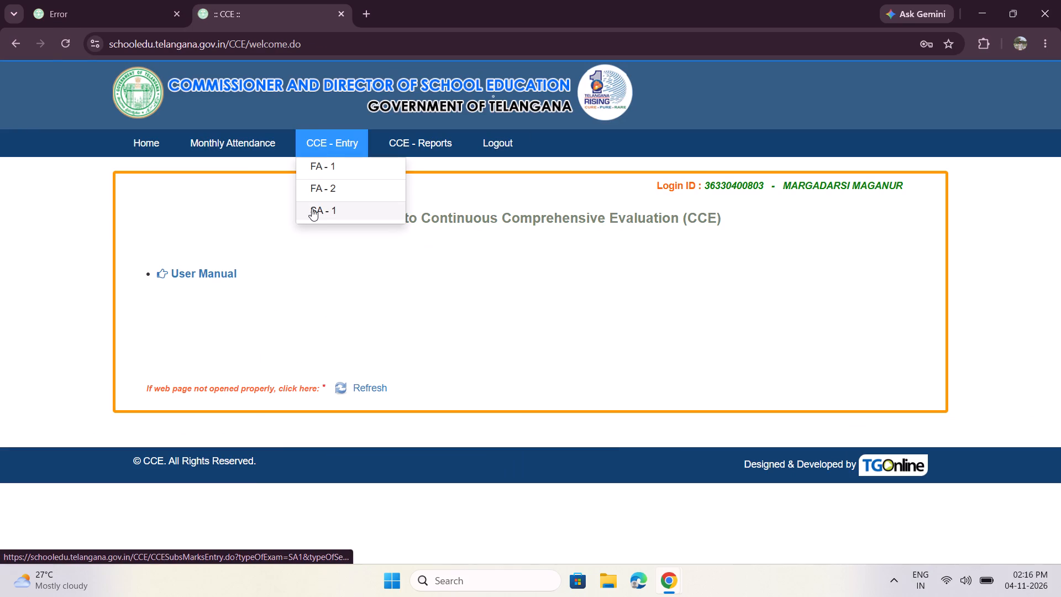
Open the SA-1 subject marks entry and load the student list for class 2, section B.
{"action": "left_click", "coordinate": [313, 209]}
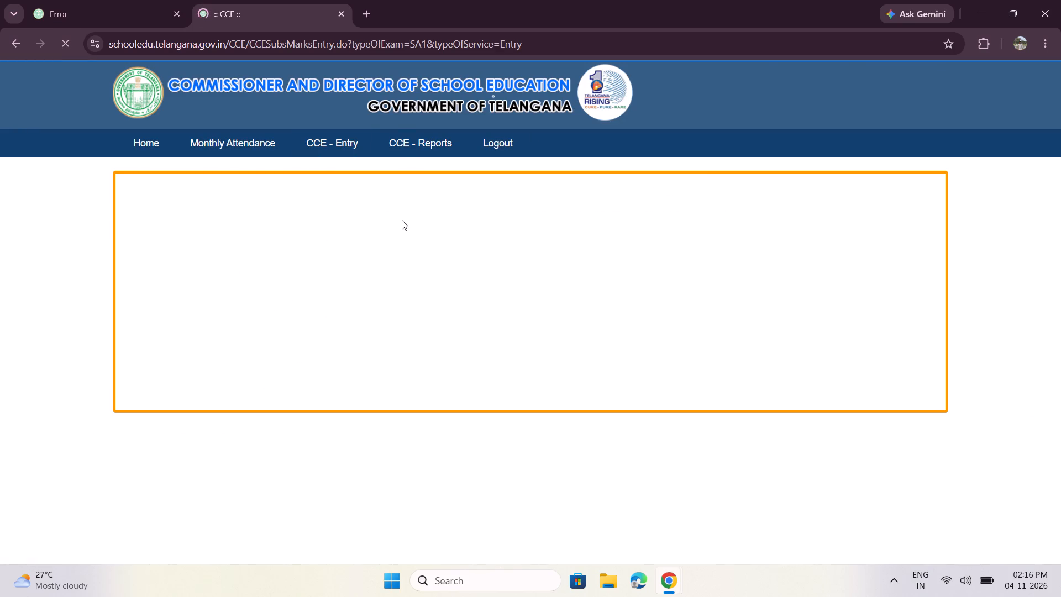
{"action": "left_click", "coordinate": [472, 258]}
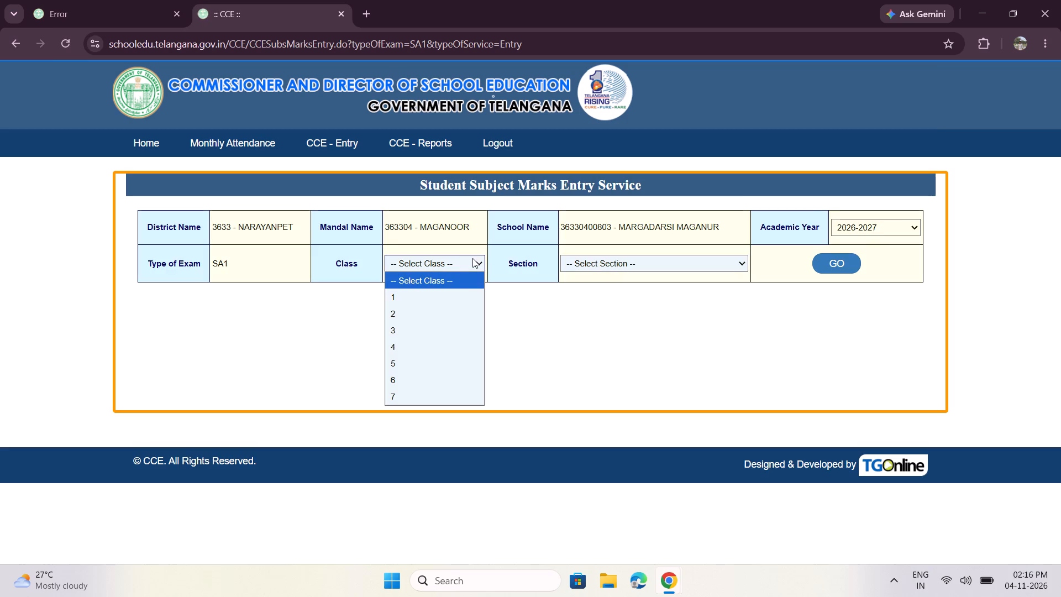
{"action": "left_click", "coordinate": [458, 312]}
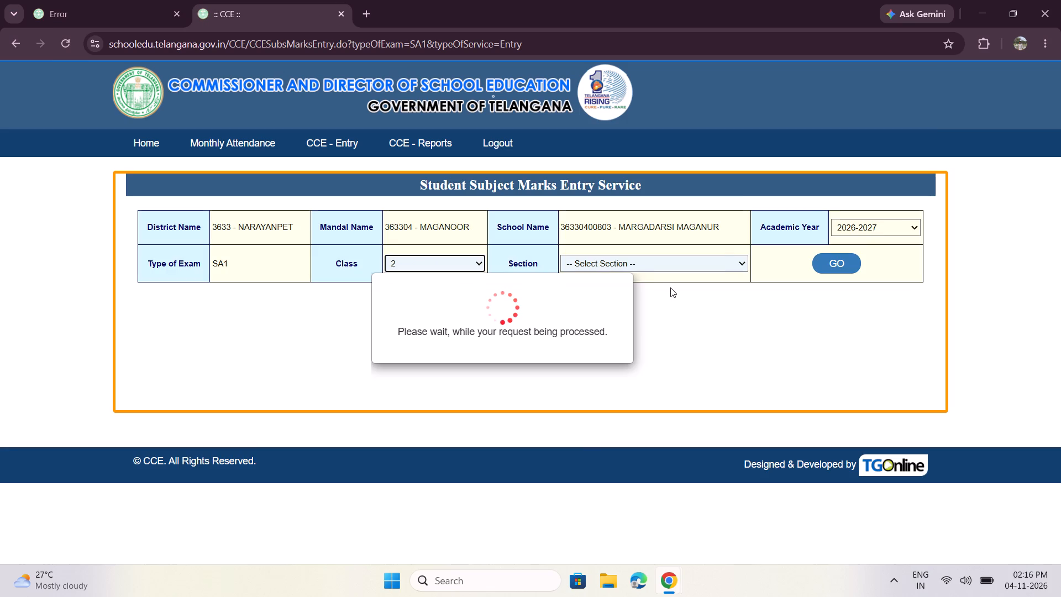
{"action": "left_click", "coordinate": [729, 264]}
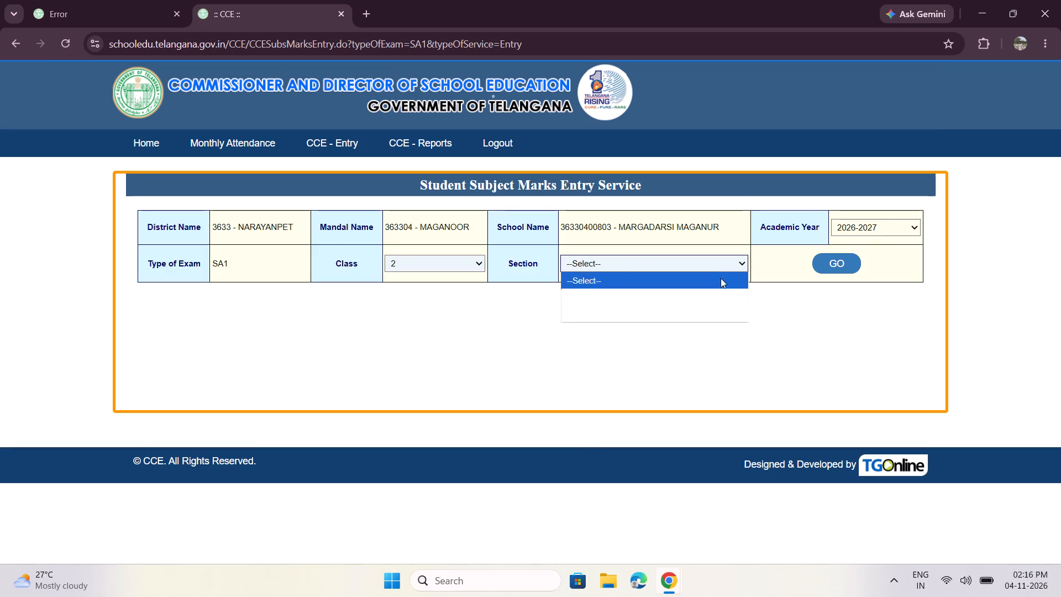
{"action": "left_click", "coordinate": [709, 317]}
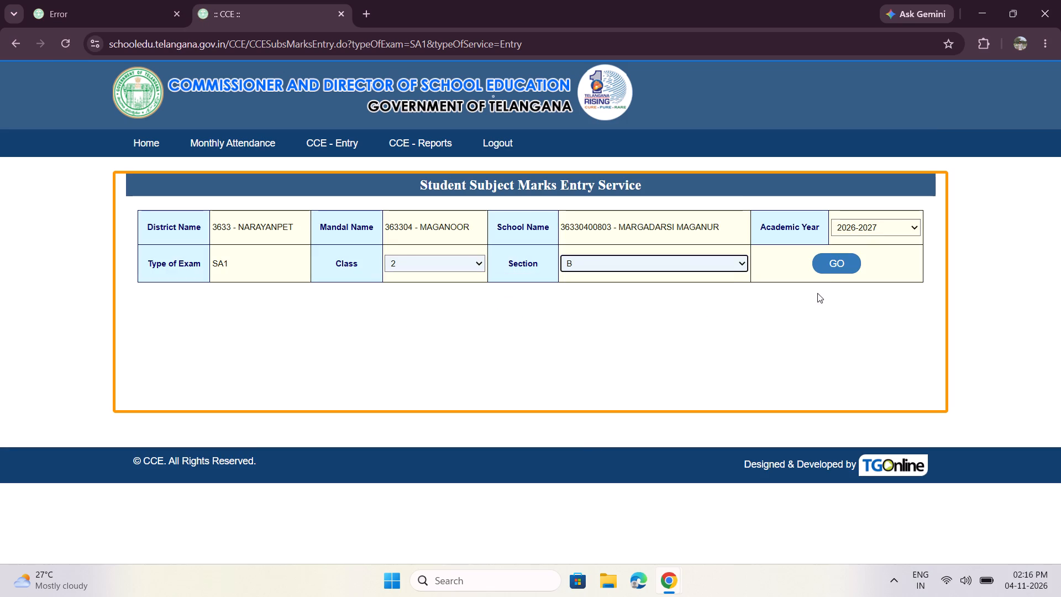
{"action": "left_click", "coordinate": [831, 265]}
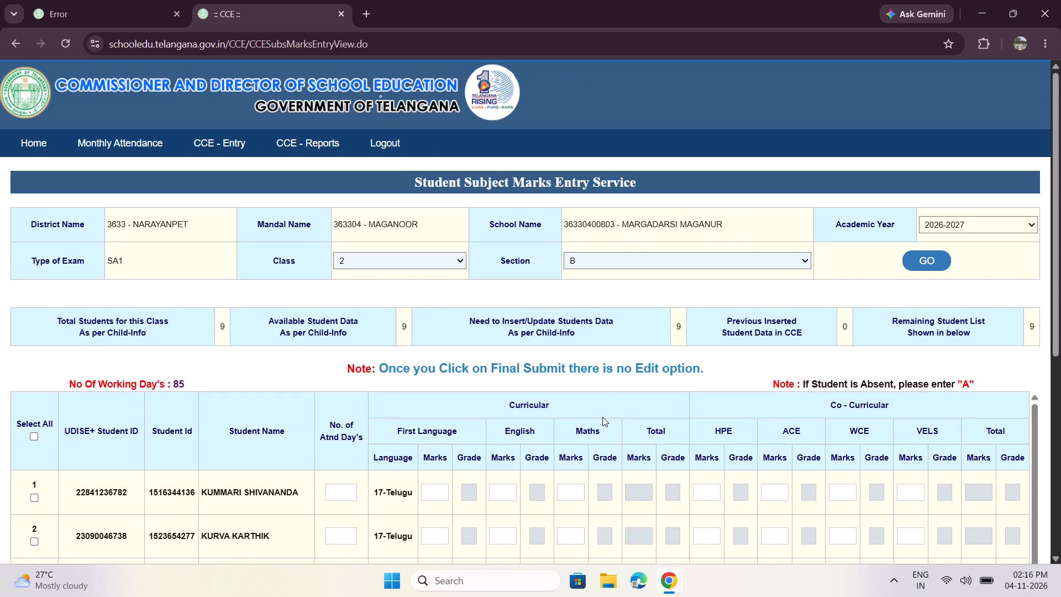
Start the attended-days entry for the first student in the marks table.
{"action": "key", "text": "Down"}
{"action": "key", "text": "Down"}
{"action": "key", "text": "Down"}
{"action": "key", "text": "Down"}
{"action": "key", "text": "Down"}
{"action": "key", "text": "Down"}
{"action": "key", "text": "Down"}
{"action": "key", "text": "Down"}
{"action": "key", "text": "Down"}
{"action": "key", "text": "Down"}
{"action": "key", "text": "Down"}
{"action": "key", "text": "Down"}
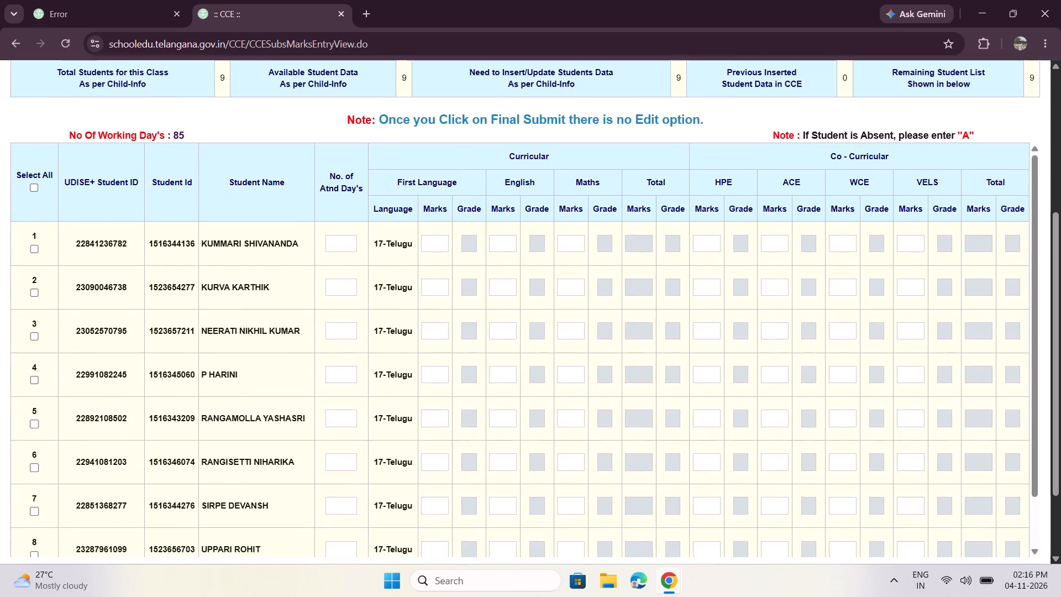
{"action": "key", "text": "Down"}
{"action": "key", "text": "Down"}
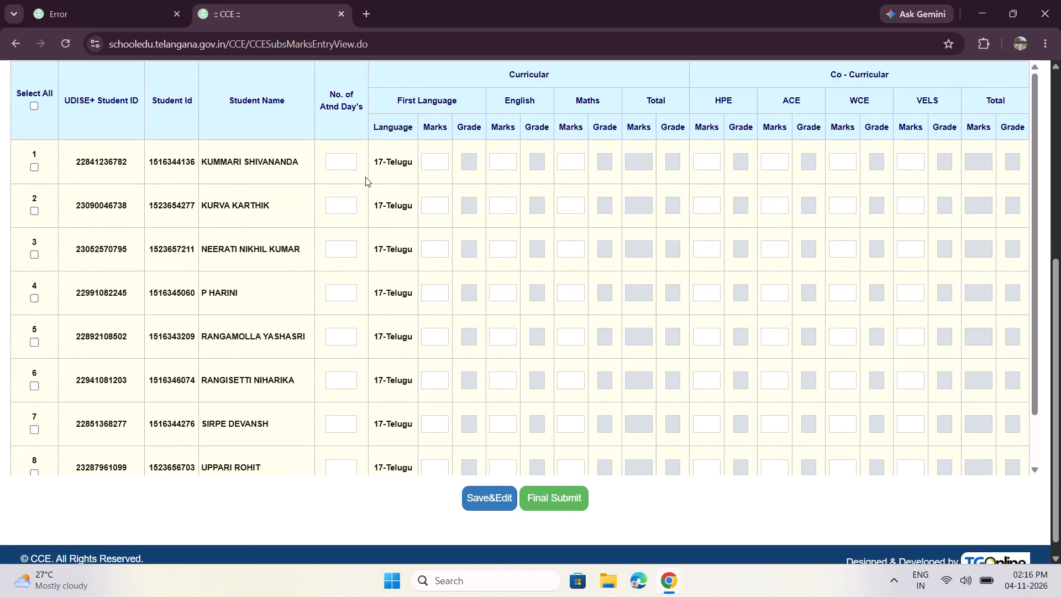
{"action": "left_click", "coordinate": [348, 159]}
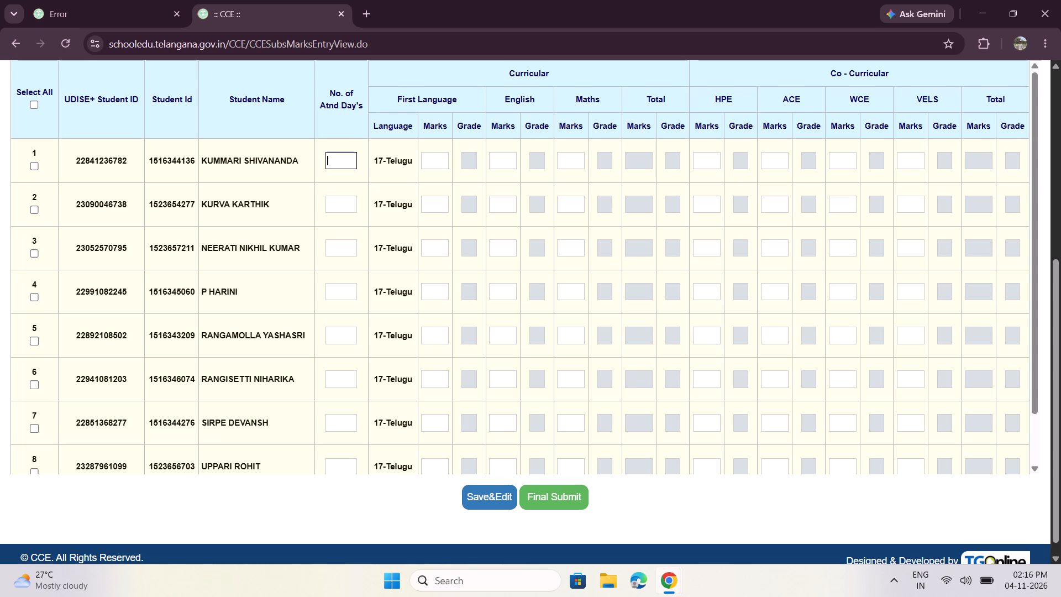
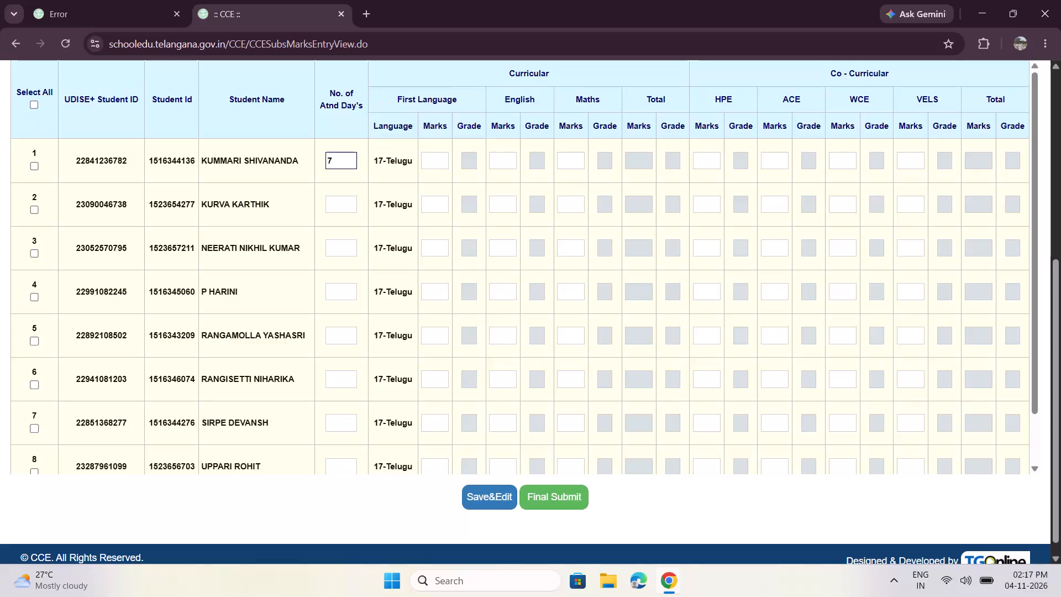
For the first student, enter 83 attended days and curricular marks of 38 in Telugu, 41 in English and 42 in Maths.
{"action": "key", "text": "BackSpace"}
{"action": "type", "text": "83"}
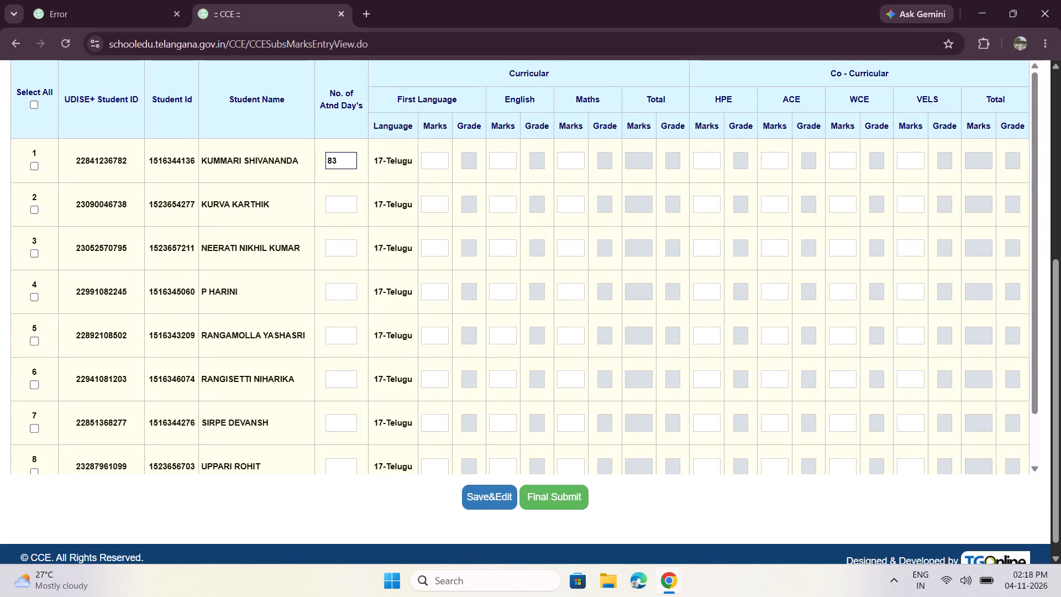
{"action": "left_click", "coordinate": [424, 159]}
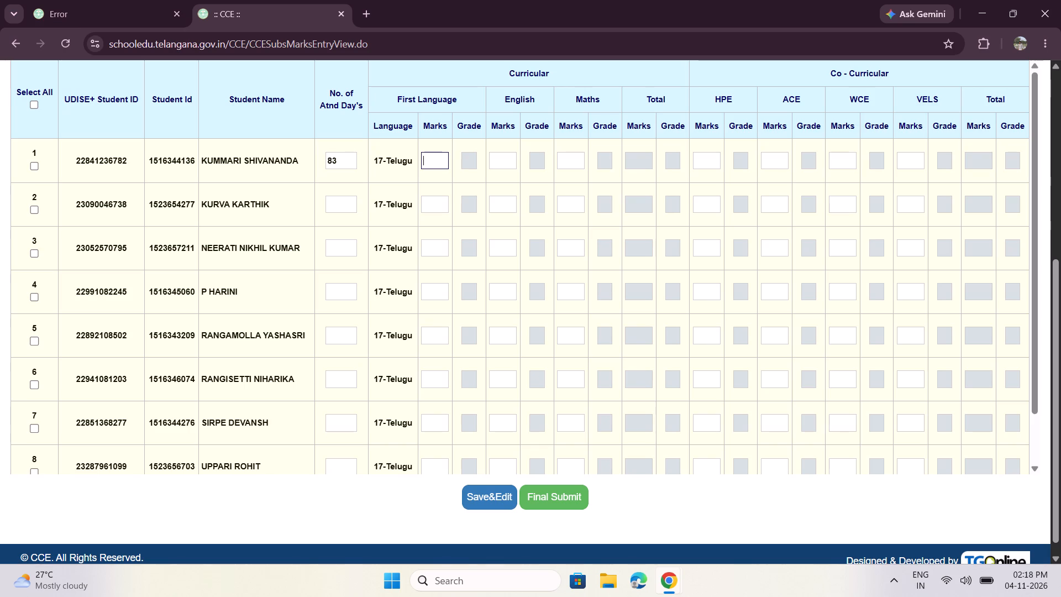
{"action": "type", "text": "39"}
{"action": "left_click_drag", "start_coordinate": [498, 167], "coordinate": [448, 157]}
{"action": "left_click", "coordinate": [448, 157]}
{"action": "key", "text": "BackSpace"}
{"action": "key", "text": "8"}
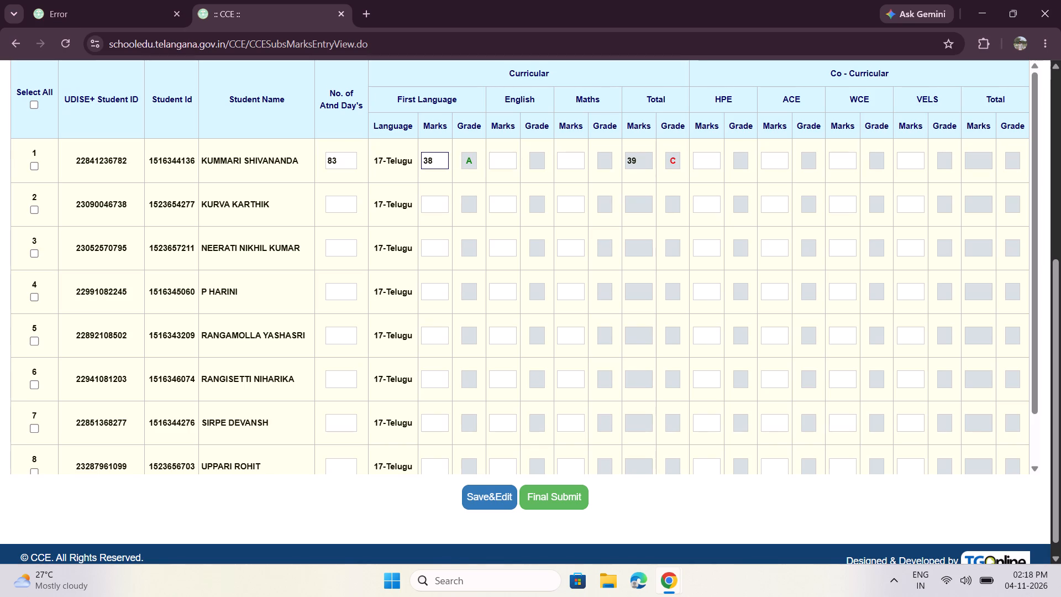
{"action": "left_click", "coordinate": [510, 159]}
{"action": "type", "text": "41"}
{"action": "left_click", "coordinate": [566, 156]}
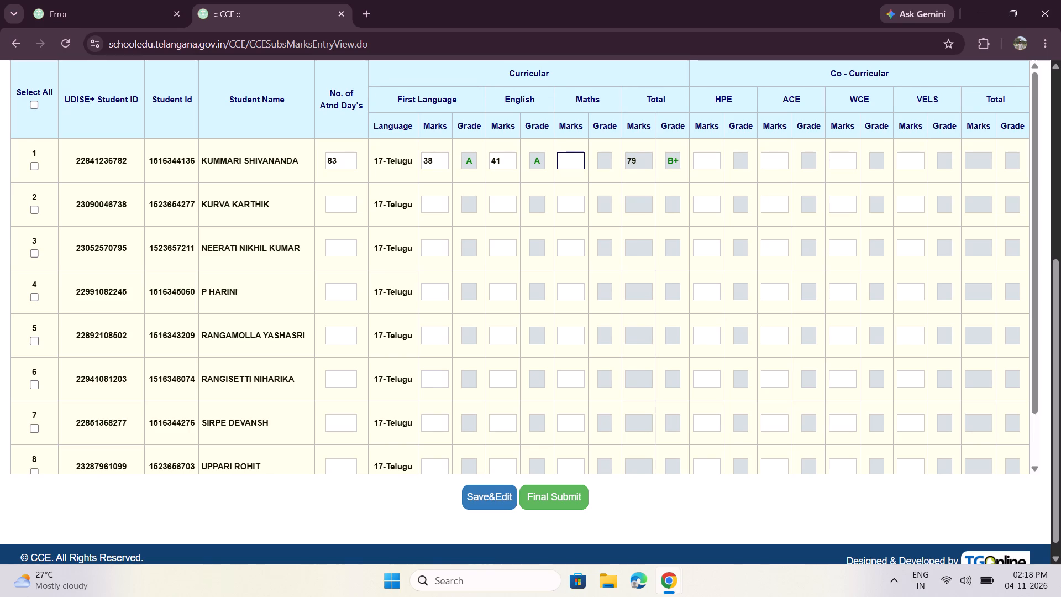
{"action": "type", "text": "42"}
Enter the first student's co-curricular marks: HPE 40, ACE 45, WCE 45 and VELS 46.
{"action": "left_click", "coordinate": [698, 163]}
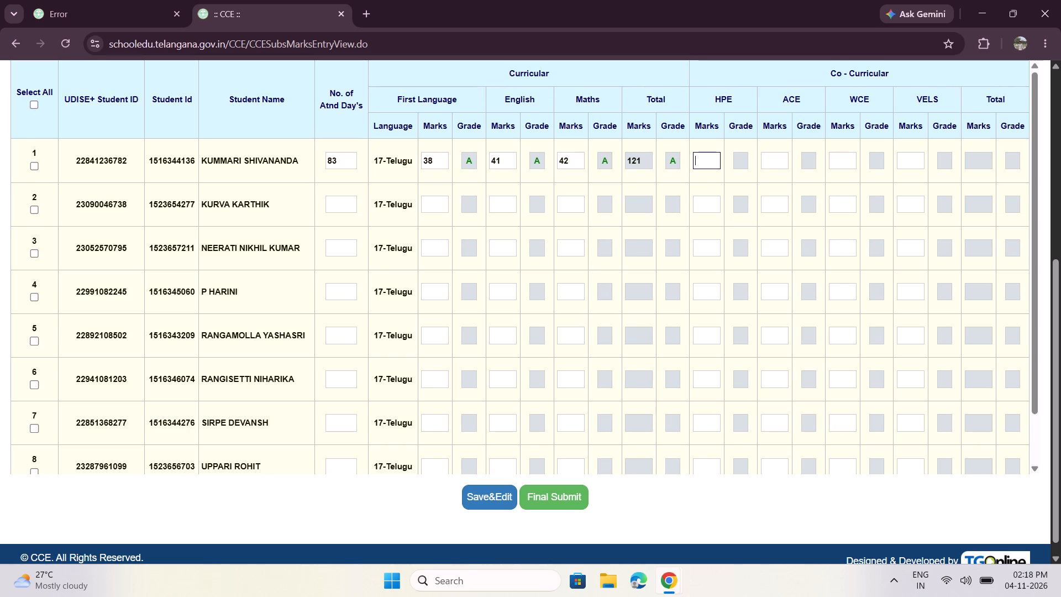
{"action": "left_click", "coordinate": [710, 158]}
{"action": "type", "text": "40"}
{"action": "left_click", "coordinate": [775, 154]}
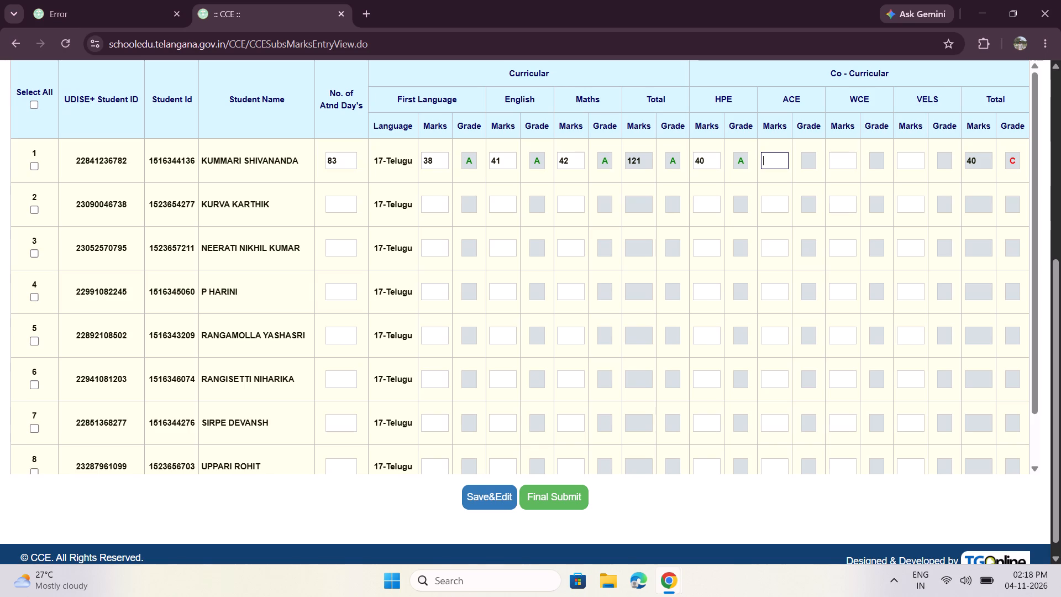
{"action": "type", "text": "45"}
{"action": "left_click", "coordinate": [842, 163]}
{"action": "key", "text": "4"}
{"action": "key", "text": "5"}
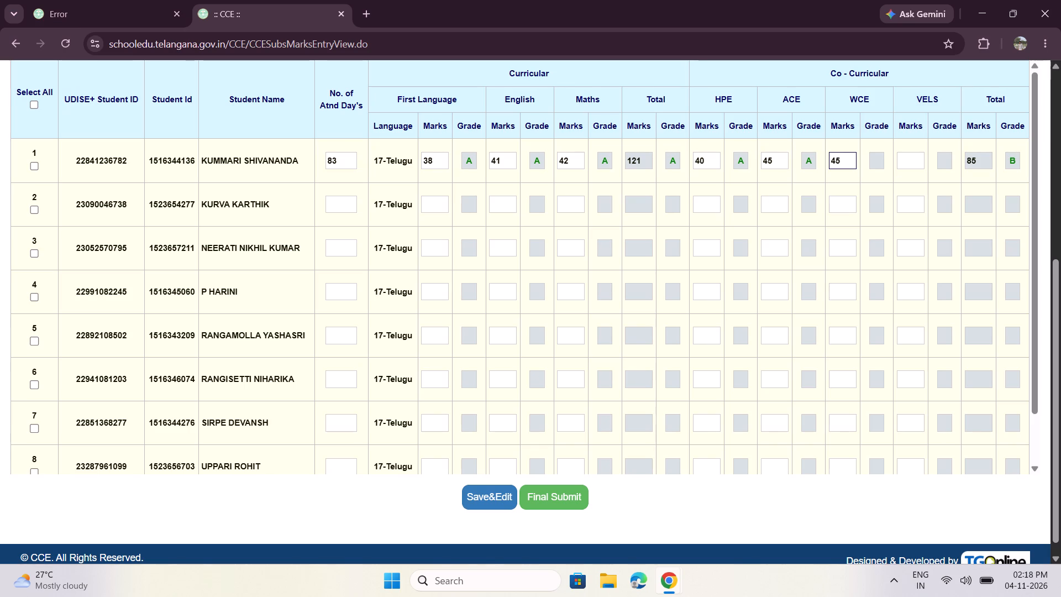
{"action": "left_click", "coordinate": [899, 163]}
{"action": "type", "text": "46"}
{"action": "left_click", "coordinate": [948, 149]}
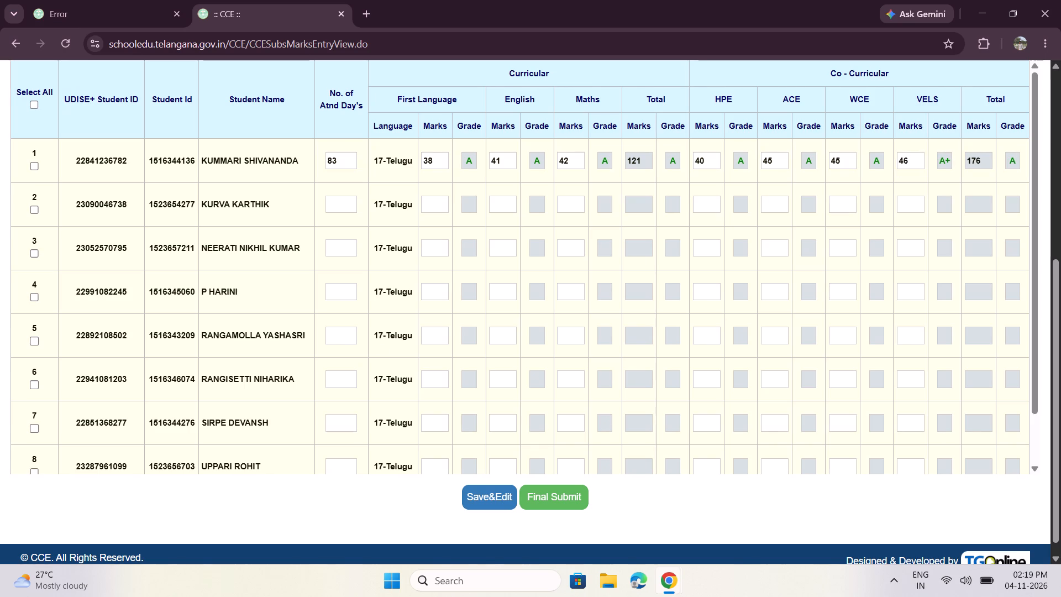
For the second student, enter 78 attended days and curricular marks of 42 in Telugu, 42 in English and 43 in Maths.
{"action": "left_click", "coordinate": [333, 203]}
{"action": "type", "text": "78"}
{"action": "left_click", "coordinate": [434, 206]}
{"action": "type", "text": "42"}
{"action": "left_click", "coordinate": [495, 205]}
{"action": "type", "text": "42"}
{"action": "left_click", "coordinate": [561, 199]}
{"action": "type", "text": "43"}
Enter the second student's co-curricular marks: HPE 40, ACE 42, WCE 45 and VELS 40.
{"action": "left_click", "coordinate": [702, 218]}
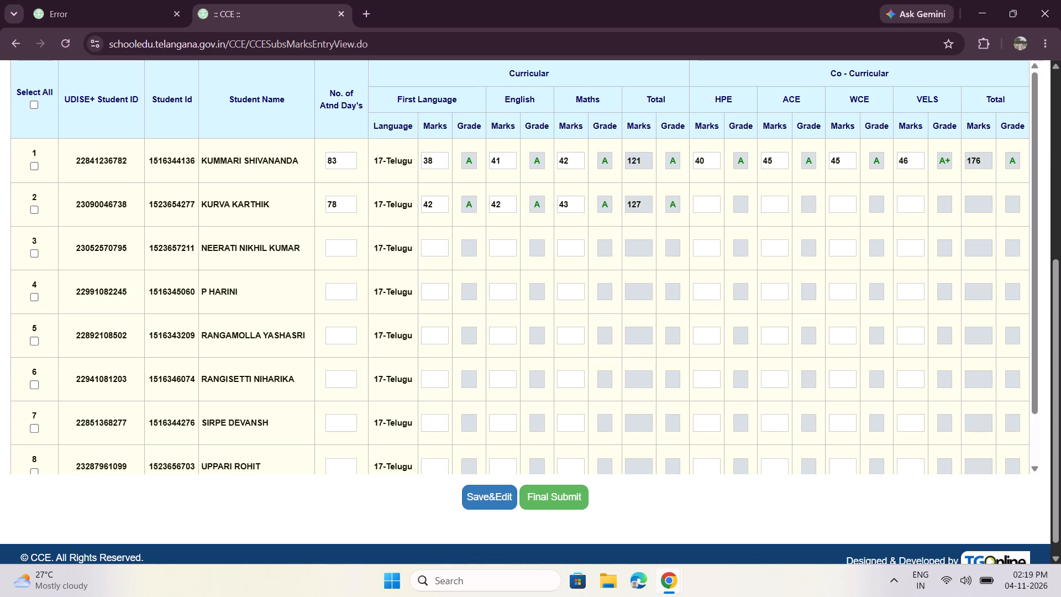
{"action": "left_click", "coordinate": [707, 205]}
{"action": "type", "text": "40"}
{"action": "left_click", "coordinate": [774, 198]}
{"action": "type", "text": "42"}
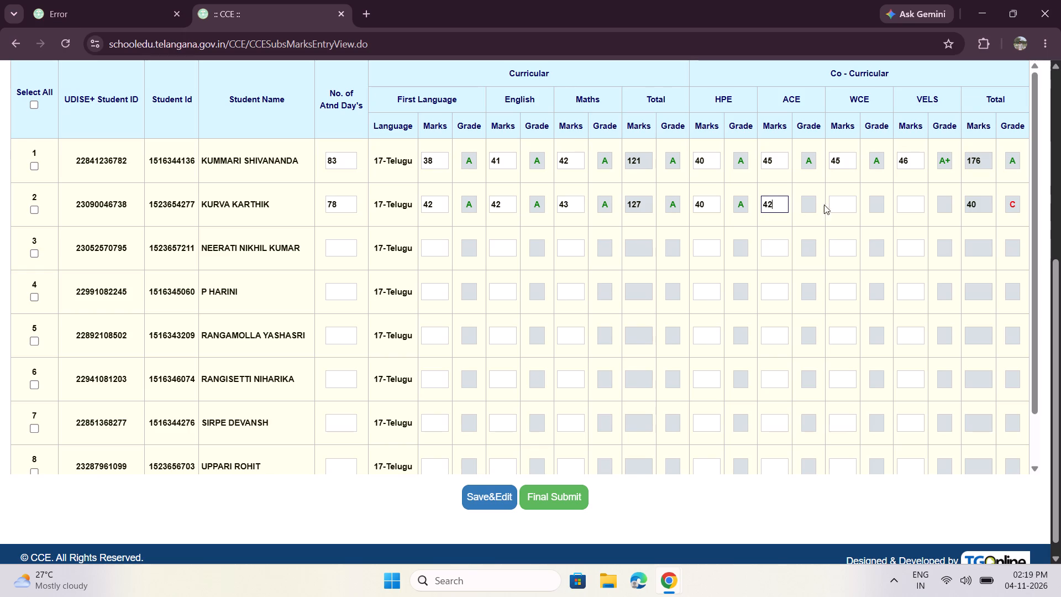
{"action": "left_click", "coordinate": [836, 205]}
{"action": "type", "text": "05"}
{"action": "key", "text": "BackSpace"}
{"action": "key", "text": "BackSpace"}
{"action": "key", "text": "BackSpace"}
{"action": "type", "text": "45"}
{"action": "left_click", "coordinate": [906, 208]}
{"action": "type", "text": "40"}
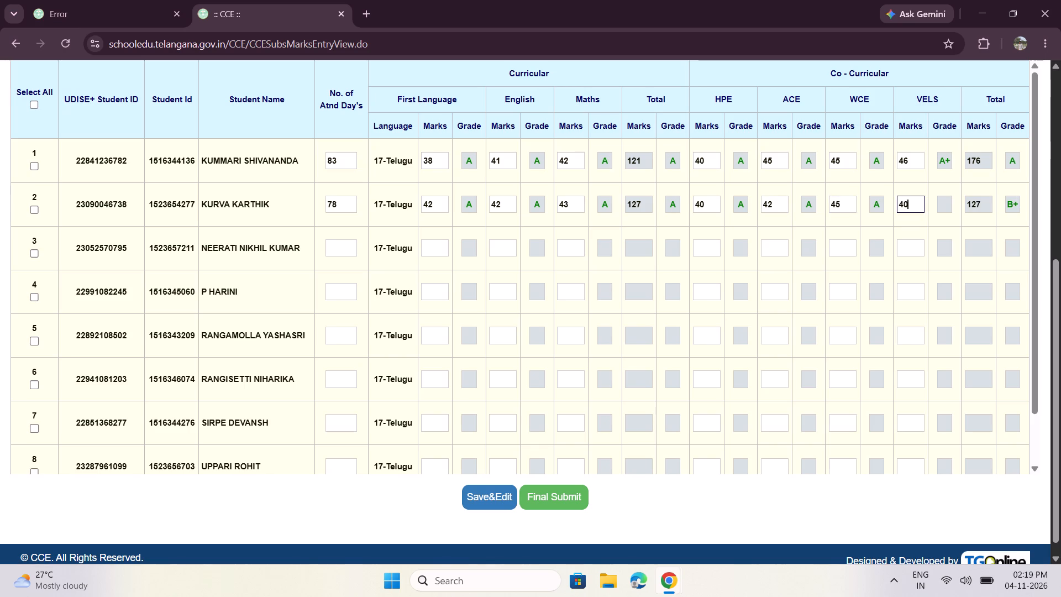
{"action": "left_click_drag", "start_coordinate": [973, 208], "coordinate": [534, 216]}
For the third student, enter 68 attended days and curricular marks of 38 each in Telugu, English and Maths.
{"action": "left_click", "coordinate": [324, 246]}
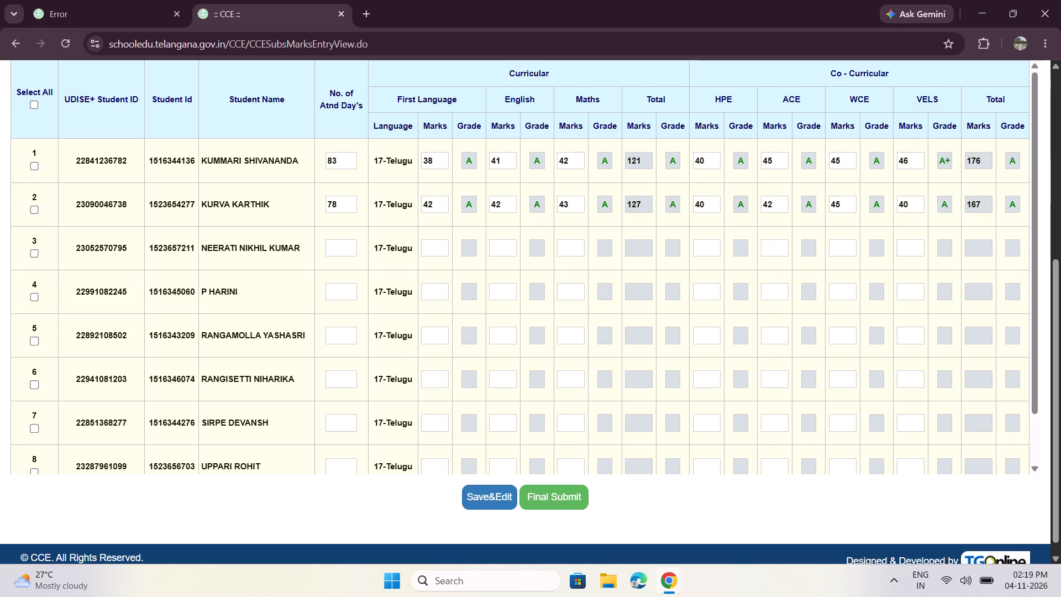
{"action": "left_click", "coordinate": [334, 244]}
{"action": "left_click", "coordinate": [334, 244]}
{"action": "type", "text": "68"}
{"action": "left_click", "coordinate": [429, 249]}
{"action": "type", "text": "38"}
{"action": "left_click", "coordinate": [496, 250]}
{"action": "key", "text": "3"}
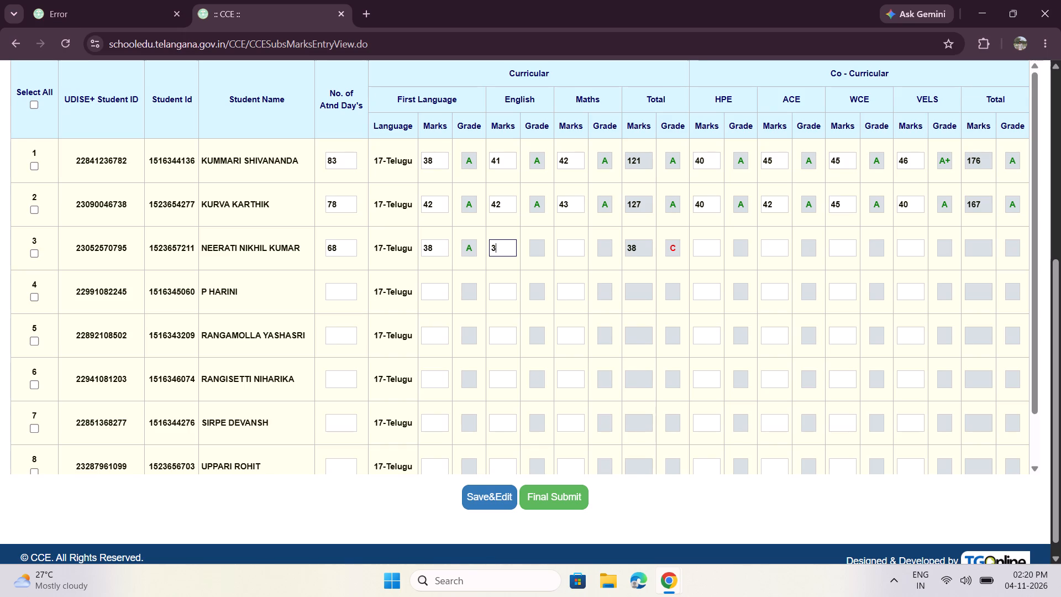
{"action": "key", "text": "8"}
{"action": "left_click", "coordinate": [570, 250]}
{"action": "type", "text": "38"}
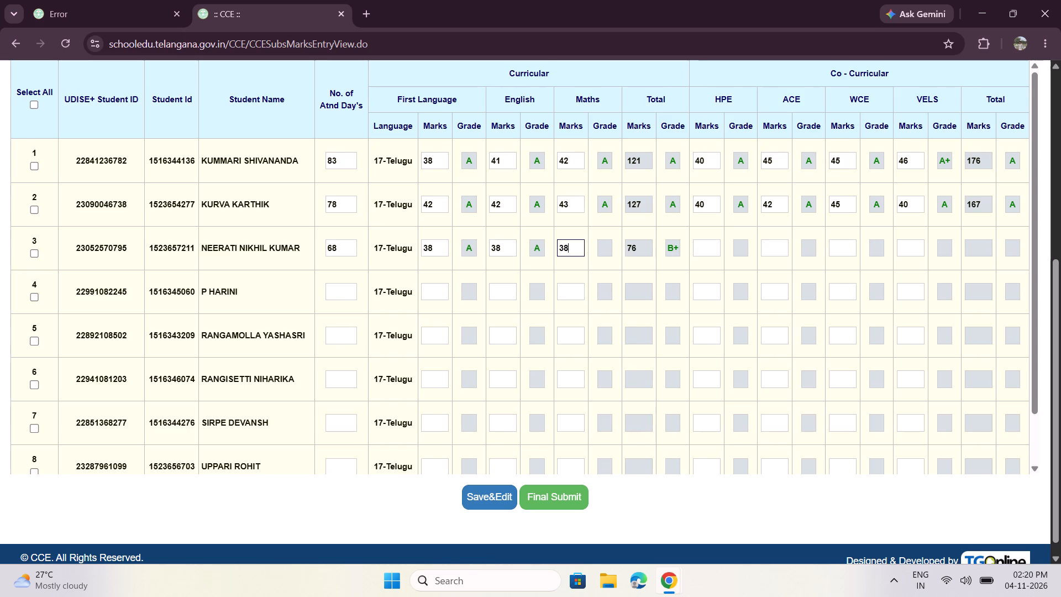
Enter the third student's co-curricular marks: HPE 38, ACE 38, WCE 35 and VELS 38.
{"action": "left_click", "coordinate": [697, 250]}
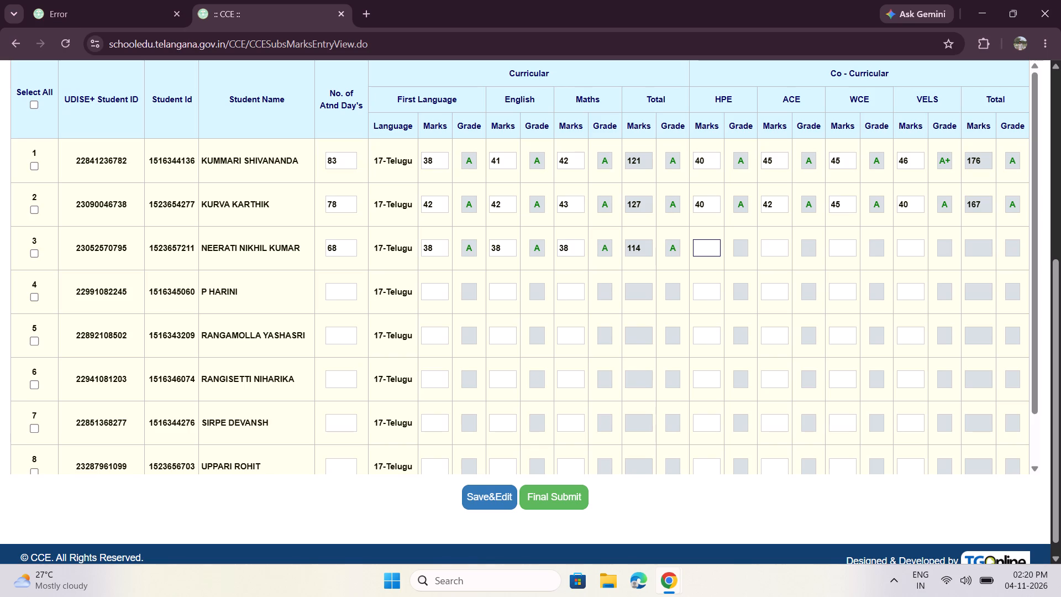
{"action": "type", "text": "38"}
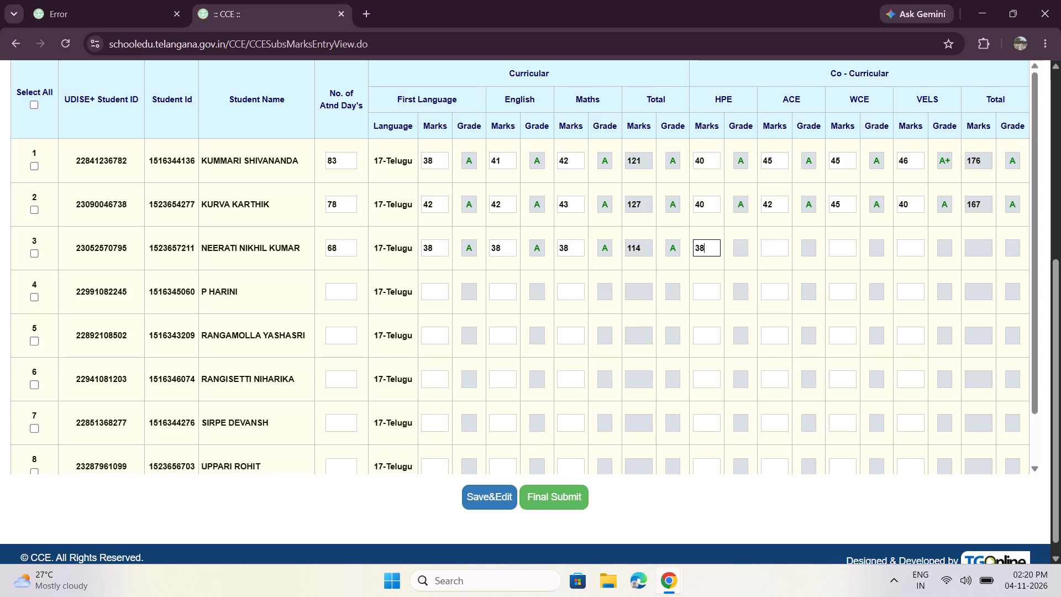
{"action": "left_click", "coordinate": [779, 246]}
{"action": "type", "text": "38"}
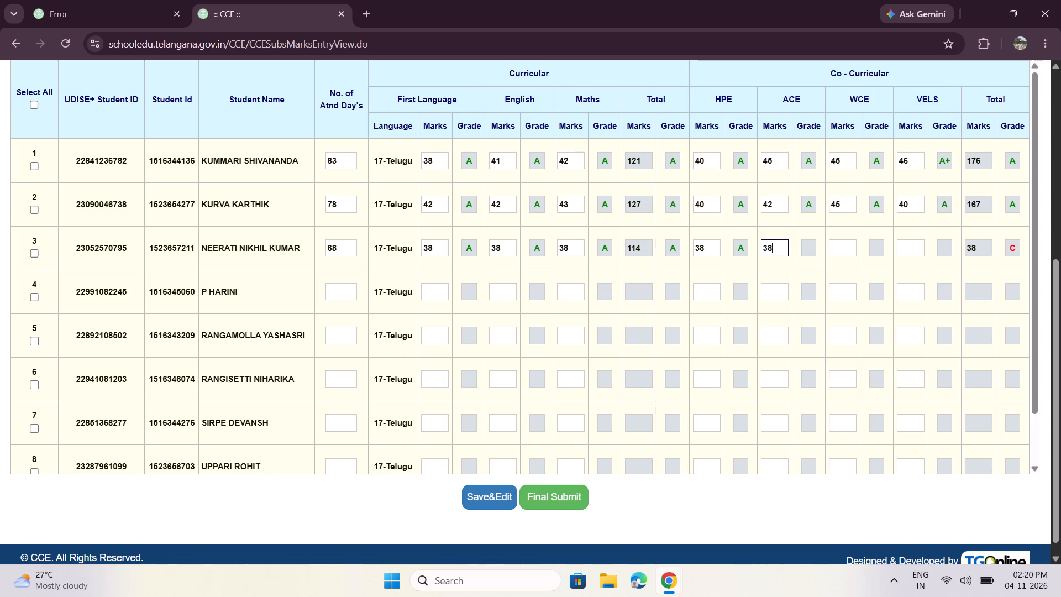
{"action": "left_click", "coordinate": [837, 246]}
{"action": "type", "text": "35"}
{"action": "left_click", "coordinate": [901, 245]}
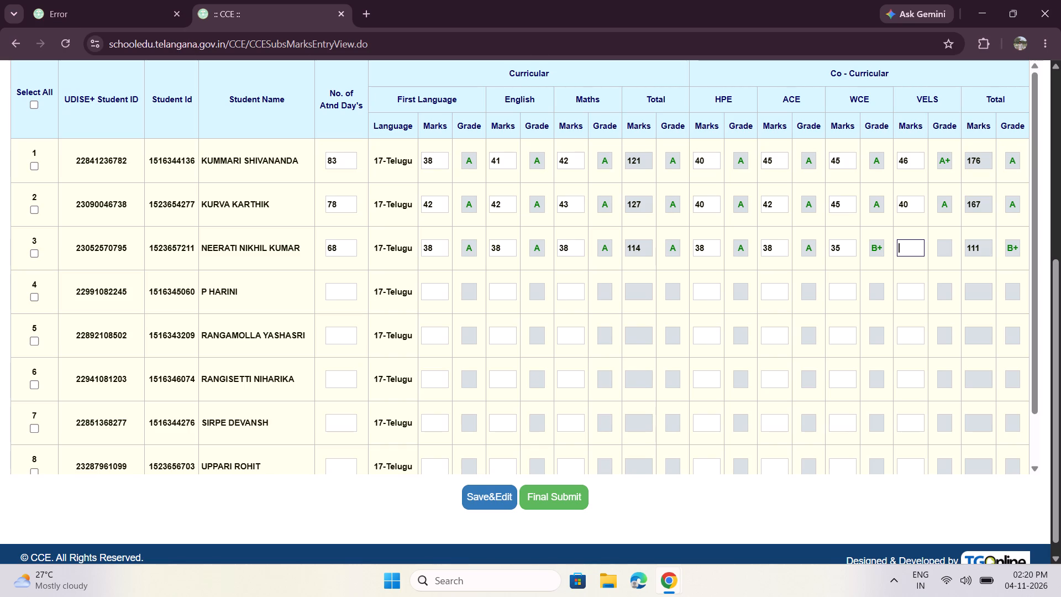
{"action": "type", "text": "38"}
{"action": "left_click", "coordinate": [963, 250]}
For the fourth student, enter 82 attended days and curricular marks of 45 in Telugu, 45 in English and 43 in Maths.
{"action": "left_click", "coordinate": [344, 290]}
{"action": "type", "text": "82"}
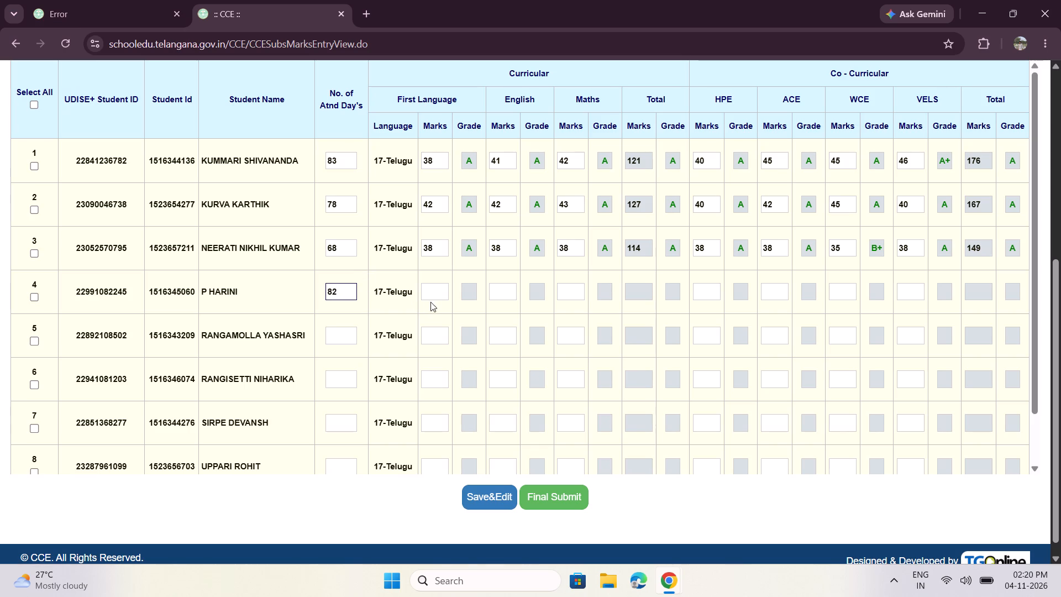
{"action": "left_click", "coordinate": [436, 291]}
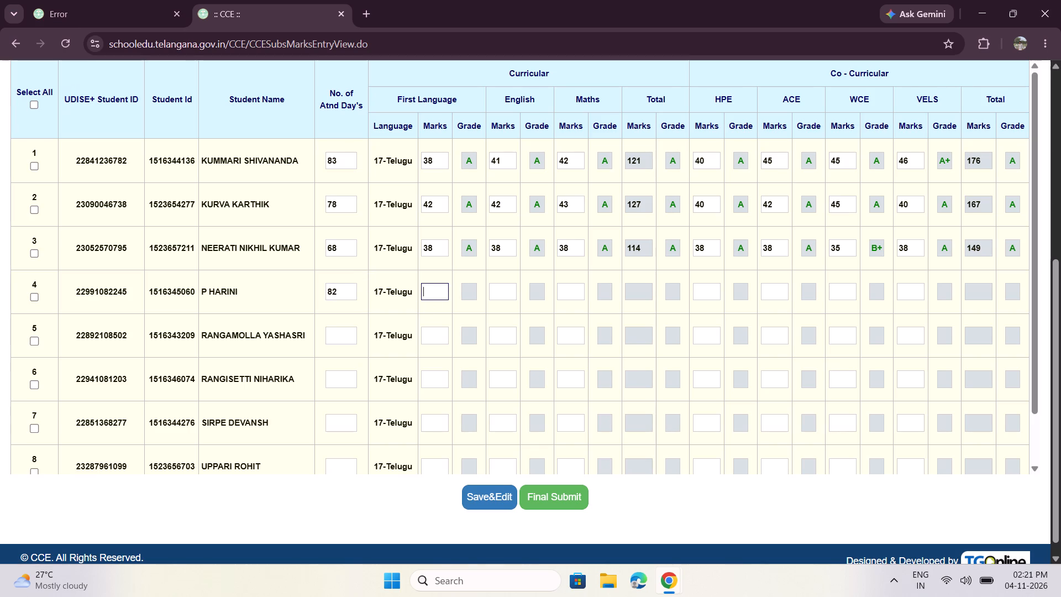
{"action": "key", "text": "4"}
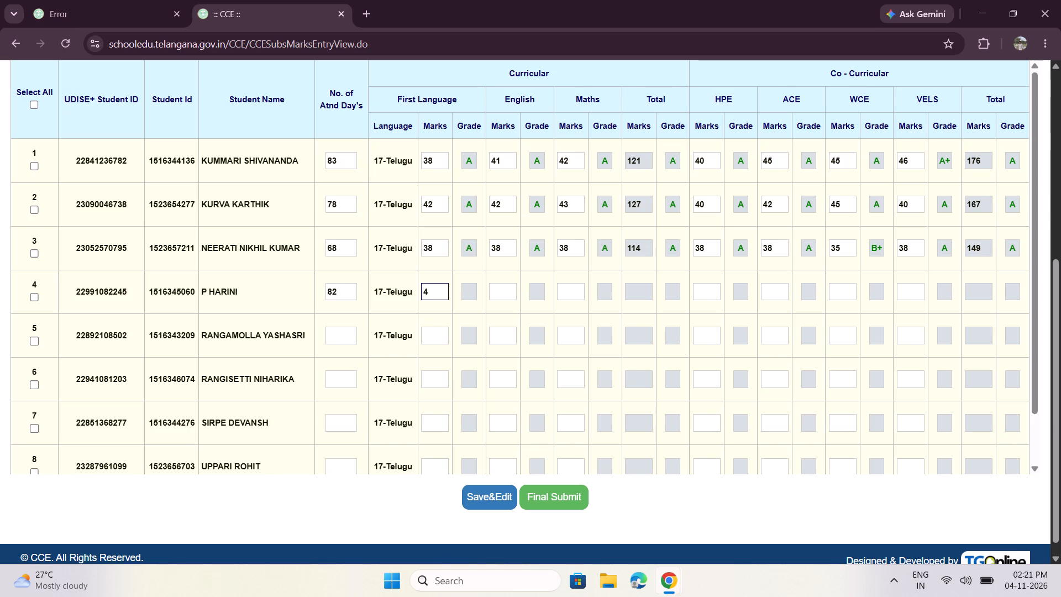
{"action": "key", "text": "5"}
{"action": "left_click", "coordinate": [500, 292]}
{"action": "type", "text": "45"}
{"action": "left_click", "coordinate": [558, 294]}
{"action": "type", "text": "45"}
{"action": "key", "text": "BackSpace"}
{"action": "key", "text": "3"}
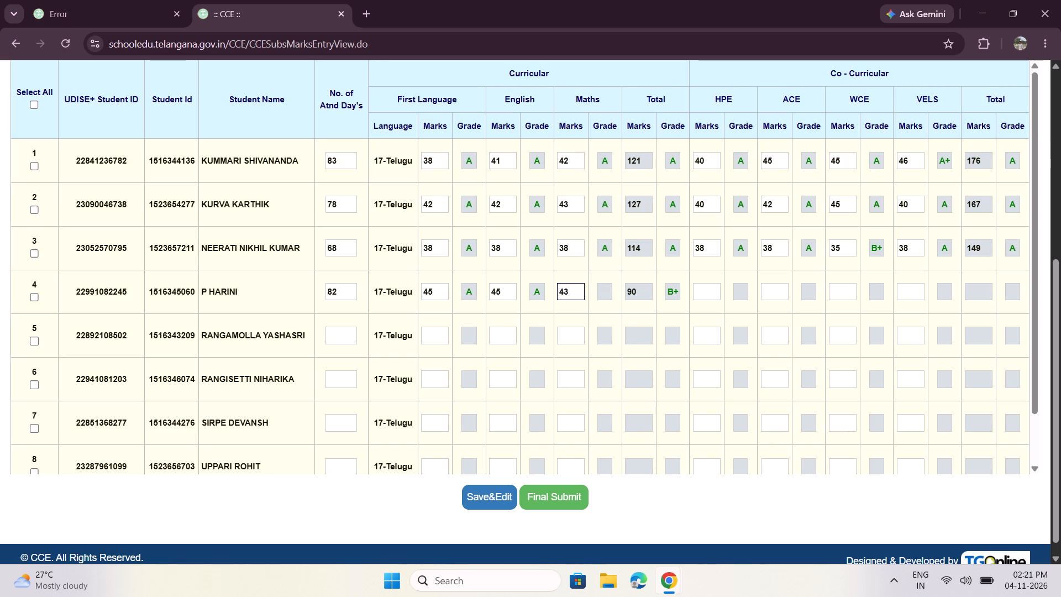
Enter the fourth student's co-curricular marks: HPE 45, ACE 46, WCE 45 and VELS 46.
{"action": "left_click", "coordinate": [705, 292]}
{"action": "type", "text": "45"}
{"action": "left_click", "coordinate": [769, 288]}
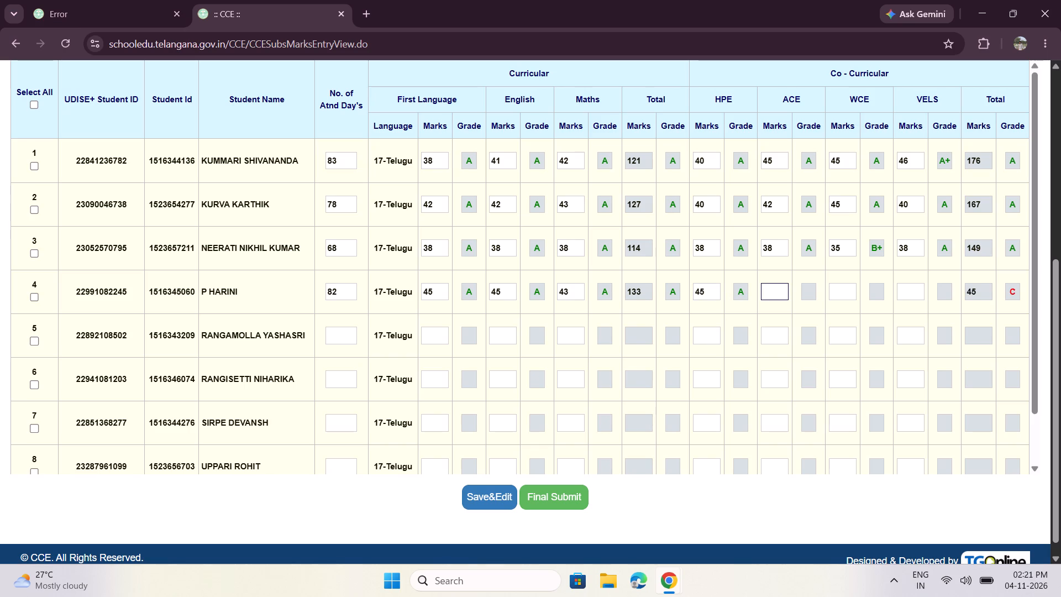
{"action": "type", "text": "46"}
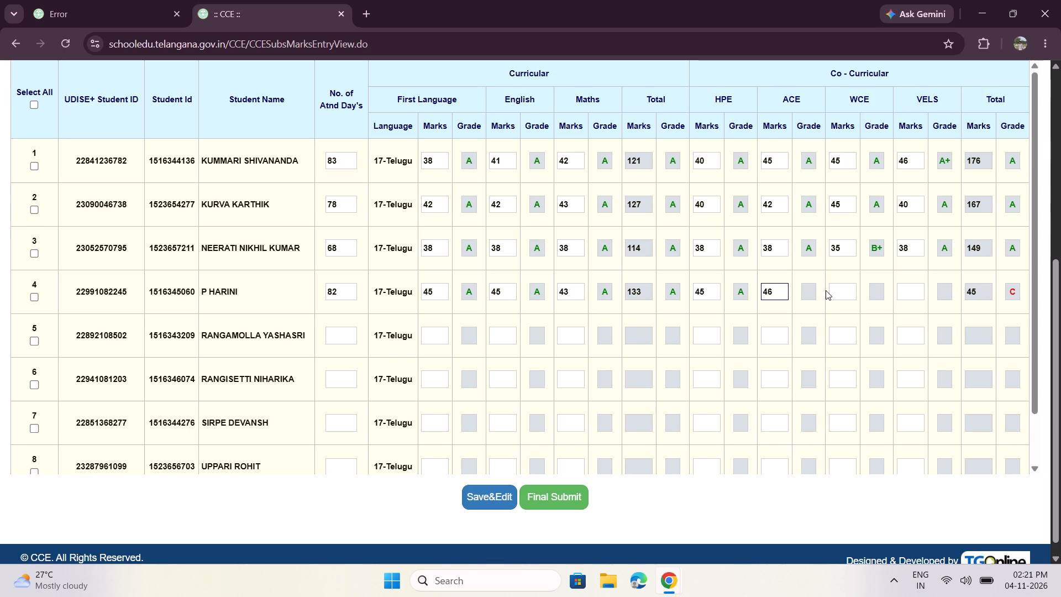
{"action": "left_click", "coordinate": [837, 291]}
{"action": "type", "text": "45"}
{"action": "left_click", "coordinate": [906, 291]}
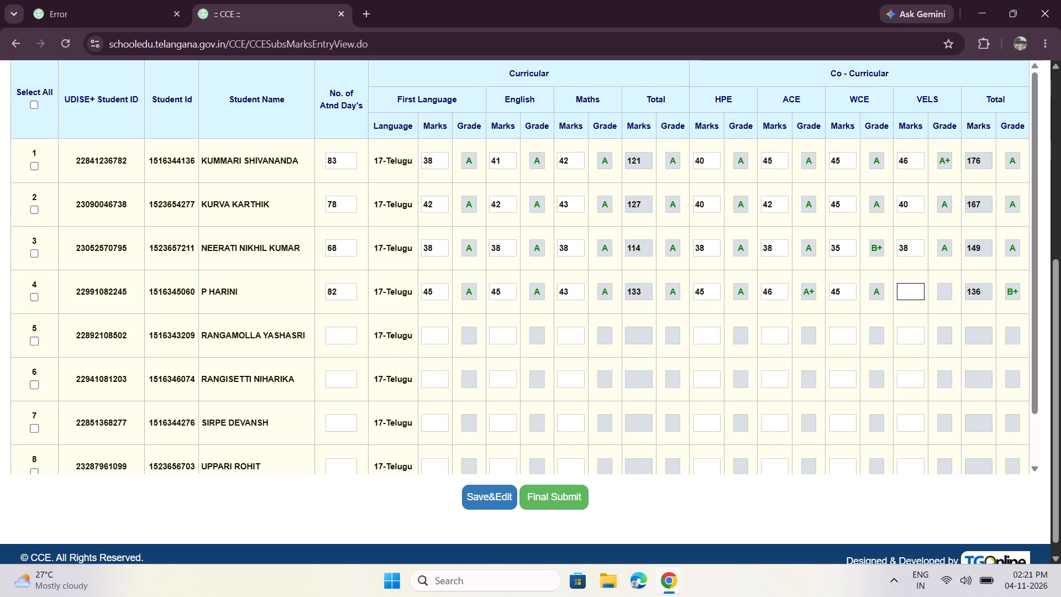
{"action": "type", "text": "46"}
{"action": "left_click", "coordinate": [1003, 284]}
Open the fifth student's number of attended days for entry.
{"action": "left_click", "coordinate": [339, 342]}
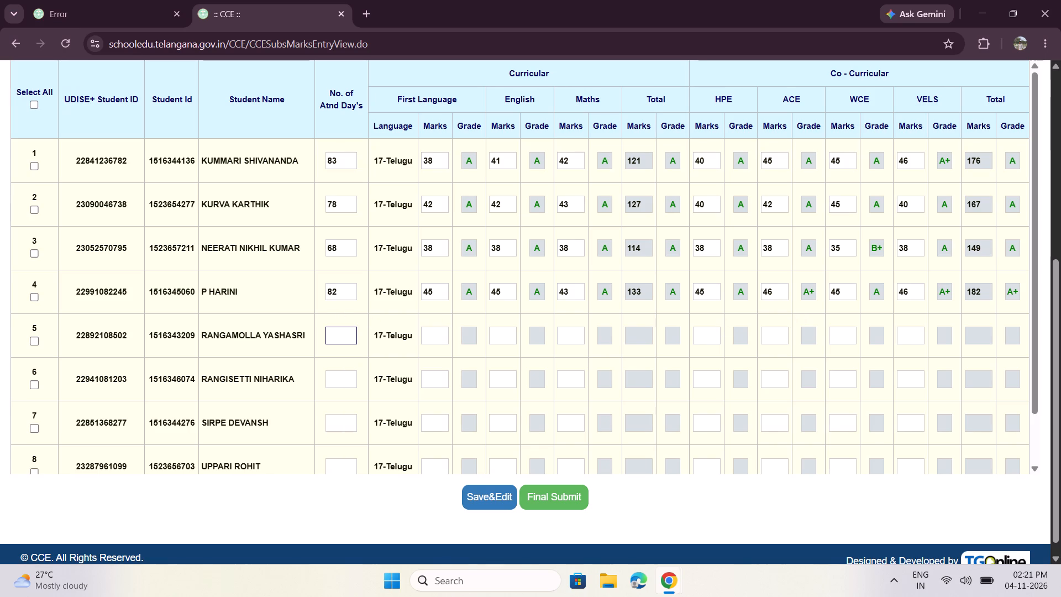
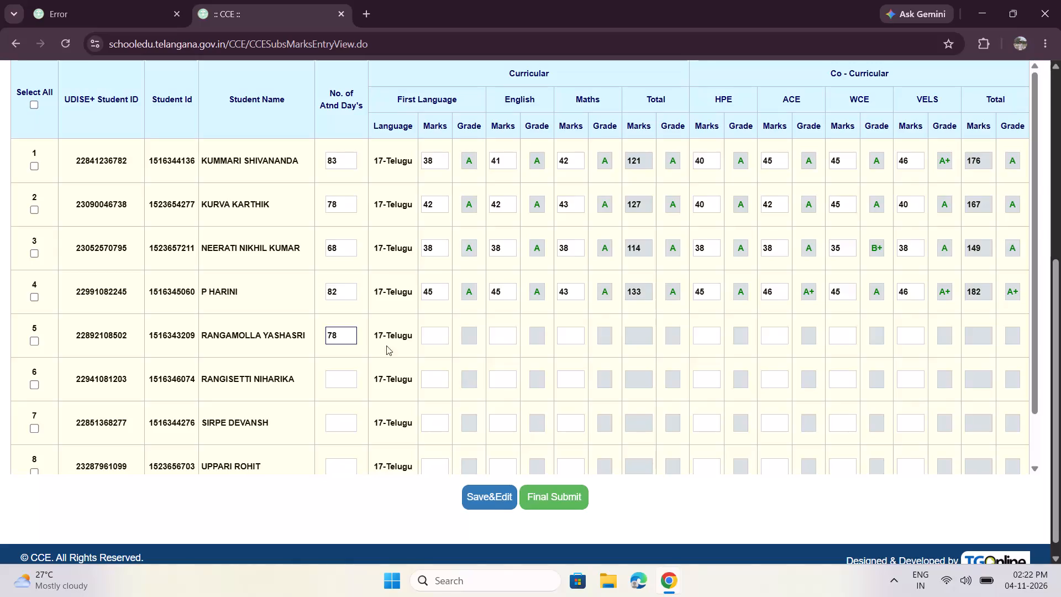
Enter the fifth student's curricular marks: 46 in Telugu, 46 in English and 46 in Maths.
{"action": "left_click", "coordinate": [430, 334]}
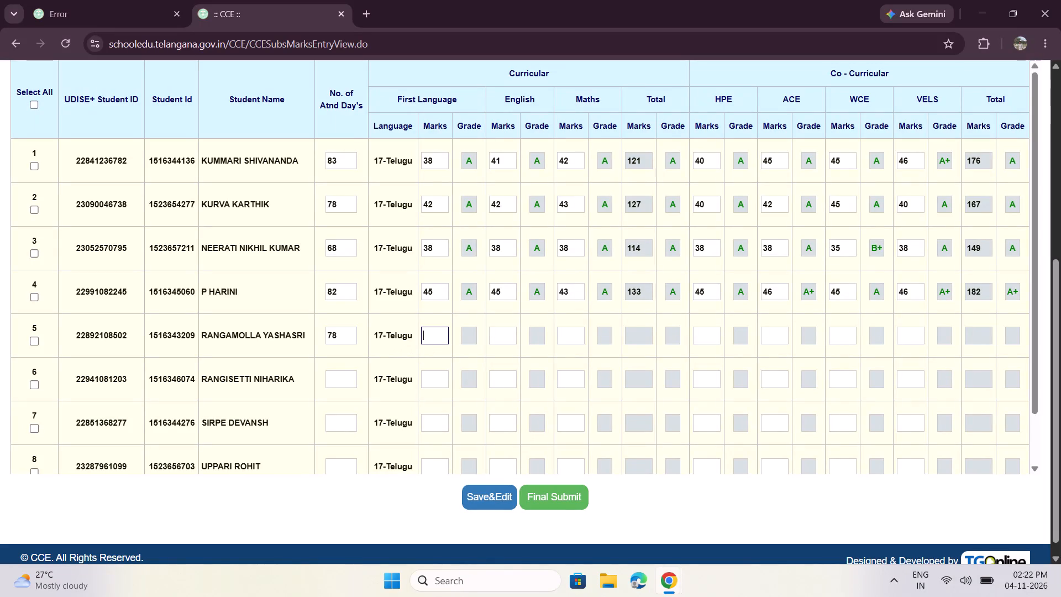
{"action": "type", "text": "46"}
{"action": "left_click", "coordinate": [498, 336]}
{"action": "key", "text": "4"}
{"action": "key", "text": "6"}
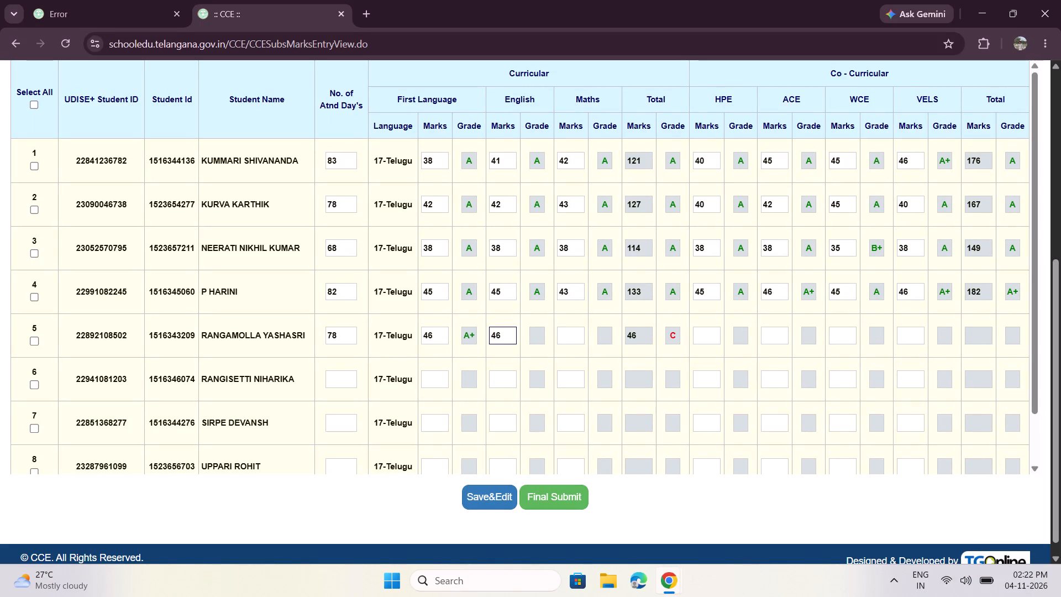
{"action": "left_click", "coordinate": [577, 336]}
{"action": "type", "text": "46"}
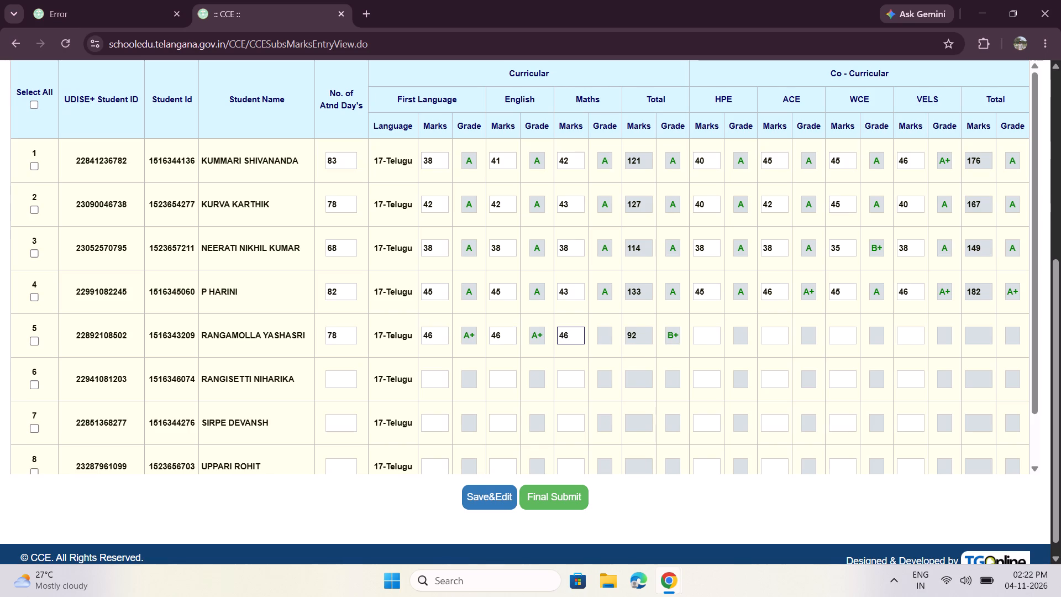
Enter the fifth student's co-curricular marks: HPE 48, ACE 48, WCE 48 and VELS 48.
{"action": "left_click", "coordinate": [697, 334]}
{"action": "type", "text": "48"}
{"action": "left_click", "coordinate": [771, 334]}
{"action": "type", "text": "49"}
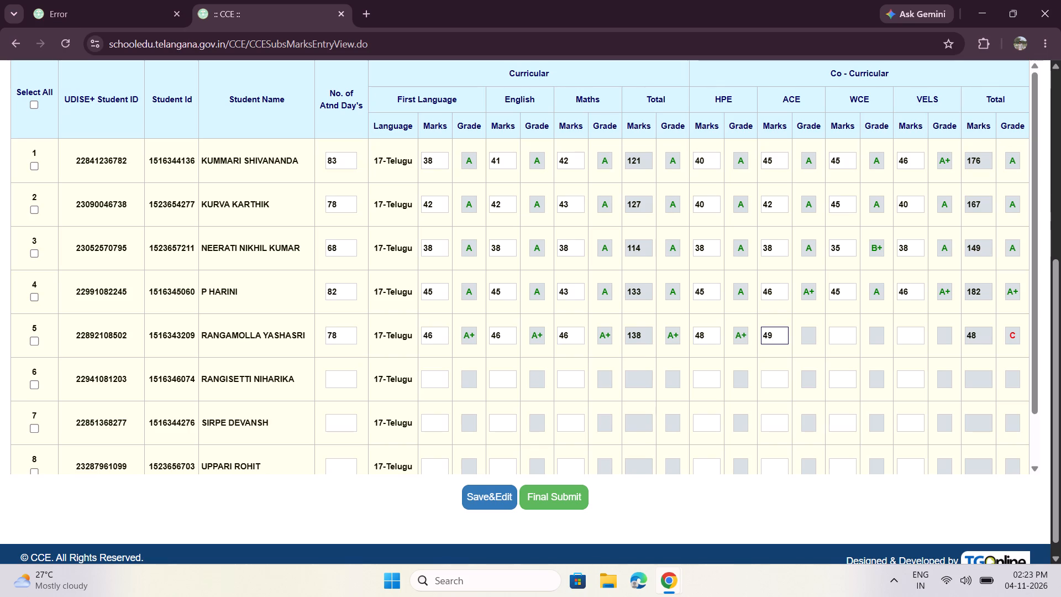
{"action": "key", "text": "BackSpace"}
{"action": "key", "text": "8"}
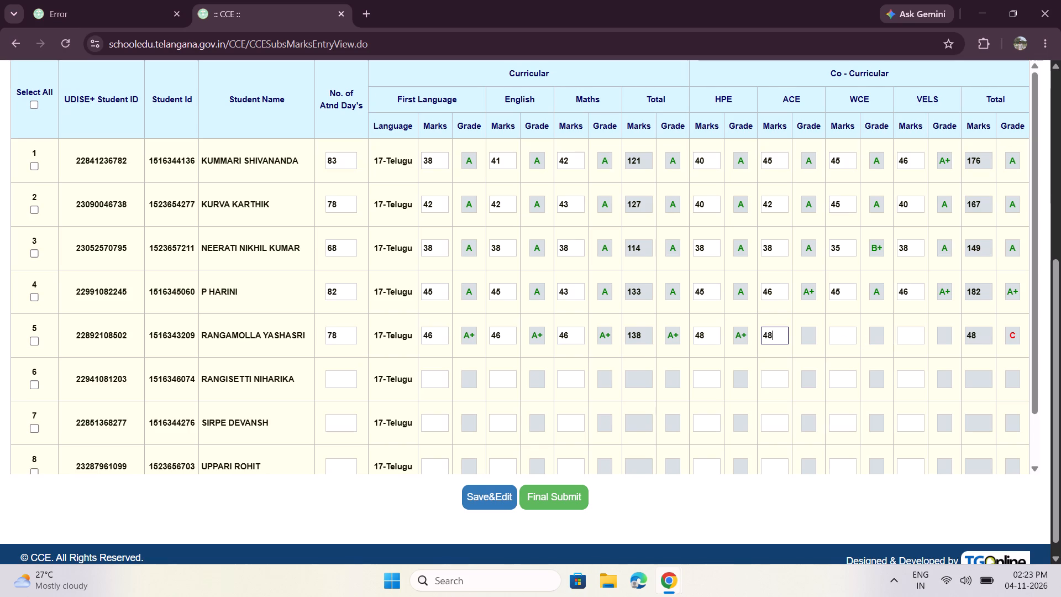
{"action": "left_click", "coordinate": [847, 338]}
{"action": "type", "text": "48"}
{"action": "left_click", "coordinate": [907, 334]}
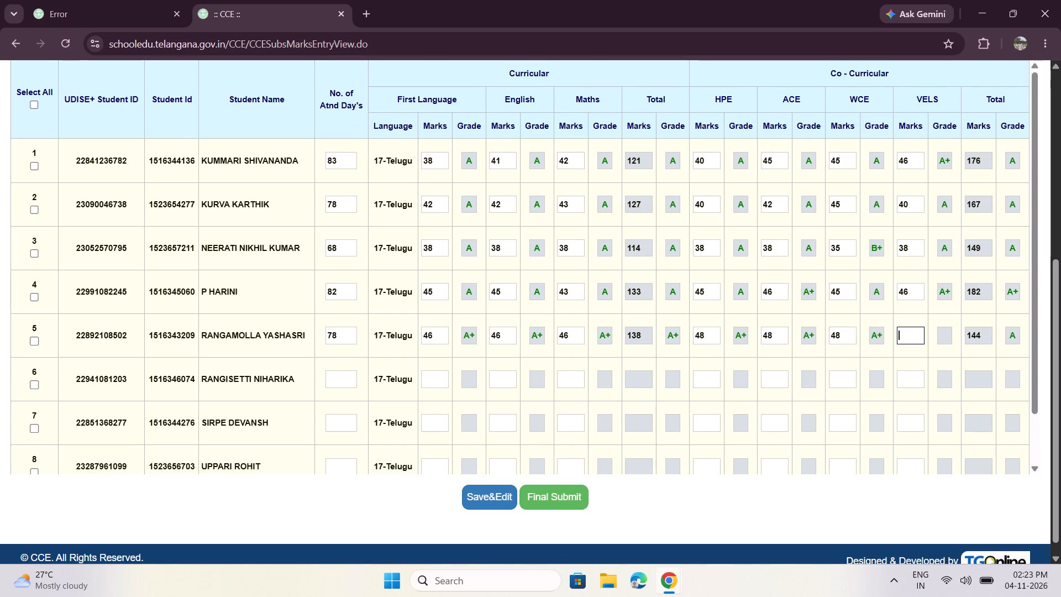
{"action": "type", "text": "48"}
{"action": "left_click", "coordinate": [988, 337]}
Mark the sixth student absent by entering A for the attended days and the Telugu marks.
{"action": "left_click", "coordinate": [337, 375]}
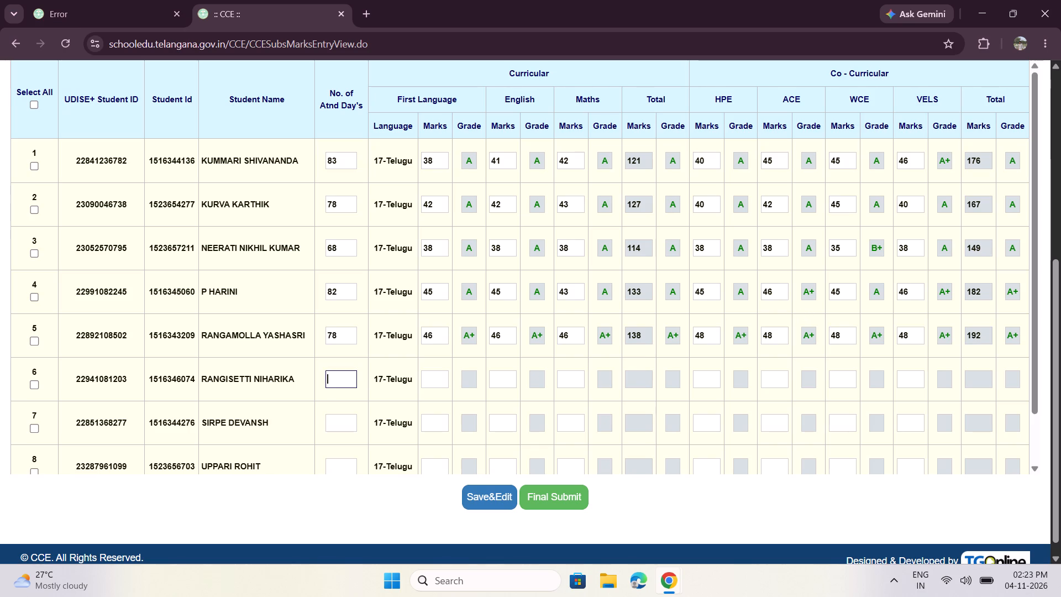
{"action": "key", "text": "a"}
{"action": "left_click", "coordinate": [418, 381]}
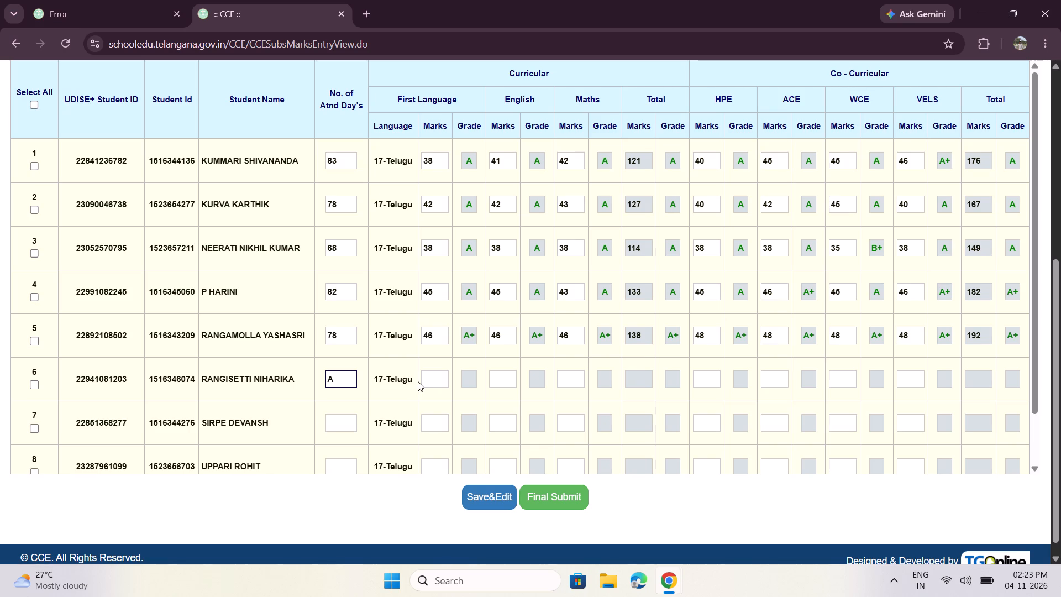
{"action": "left_click", "coordinate": [428, 381]}
{"action": "key", "text": "a"}
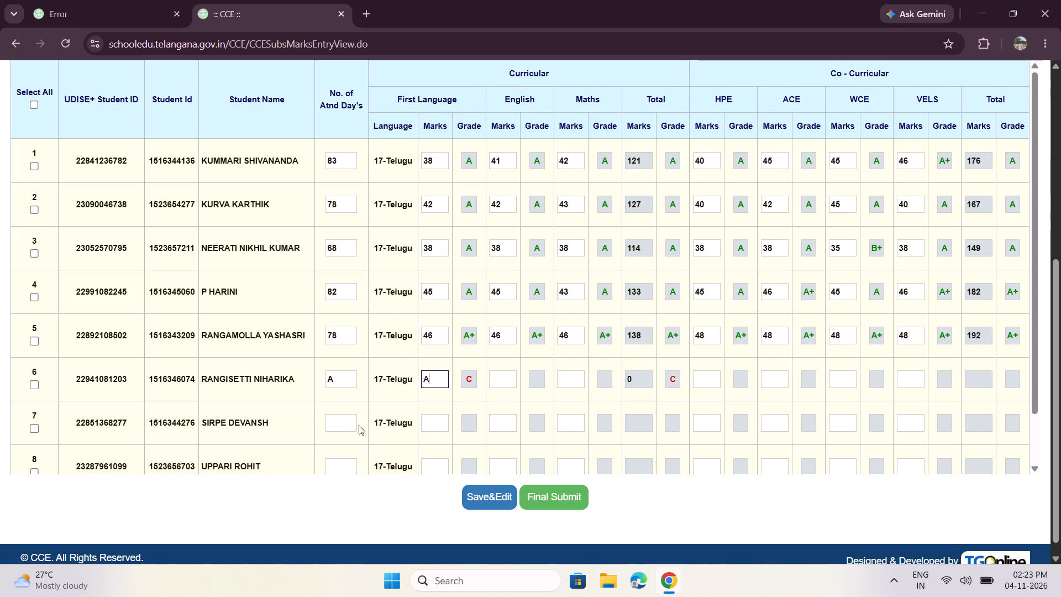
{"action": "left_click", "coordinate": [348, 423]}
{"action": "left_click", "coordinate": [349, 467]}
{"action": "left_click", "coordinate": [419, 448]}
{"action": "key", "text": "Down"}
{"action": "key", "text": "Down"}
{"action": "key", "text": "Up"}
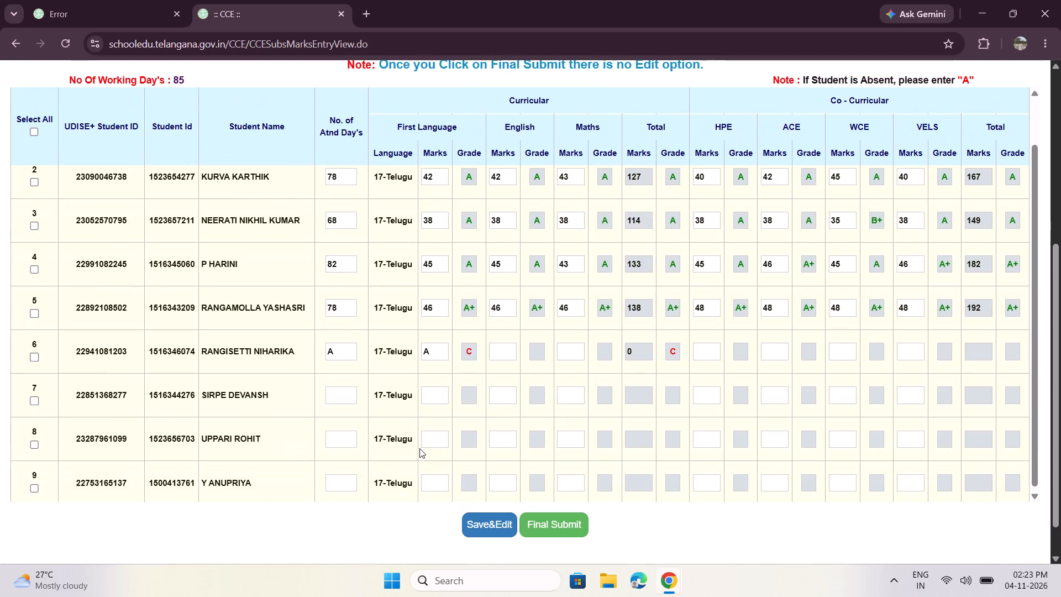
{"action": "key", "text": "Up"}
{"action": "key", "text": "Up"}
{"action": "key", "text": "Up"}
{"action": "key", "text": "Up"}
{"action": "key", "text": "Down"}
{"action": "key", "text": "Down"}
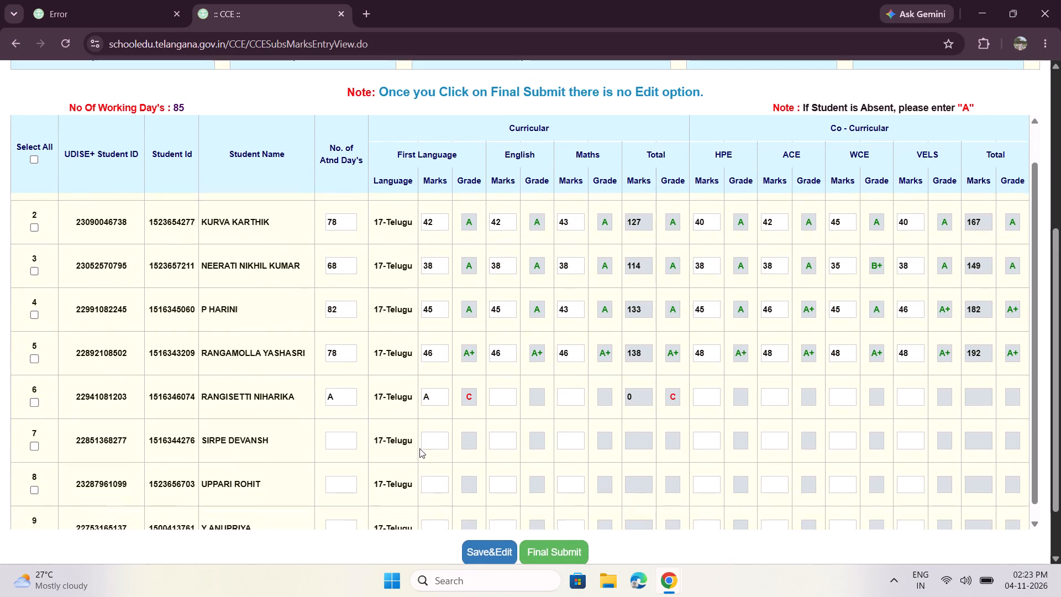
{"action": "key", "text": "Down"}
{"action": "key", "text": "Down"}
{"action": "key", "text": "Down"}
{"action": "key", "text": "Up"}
For the eighth student, enter 81 attended days and curricular marks of 31 in Telugu, 30 in English and 30 in Maths.
{"action": "key", "text": "Down"}
{"action": "key", "text": "Down"}
{"action": "key", "text": "Down"}
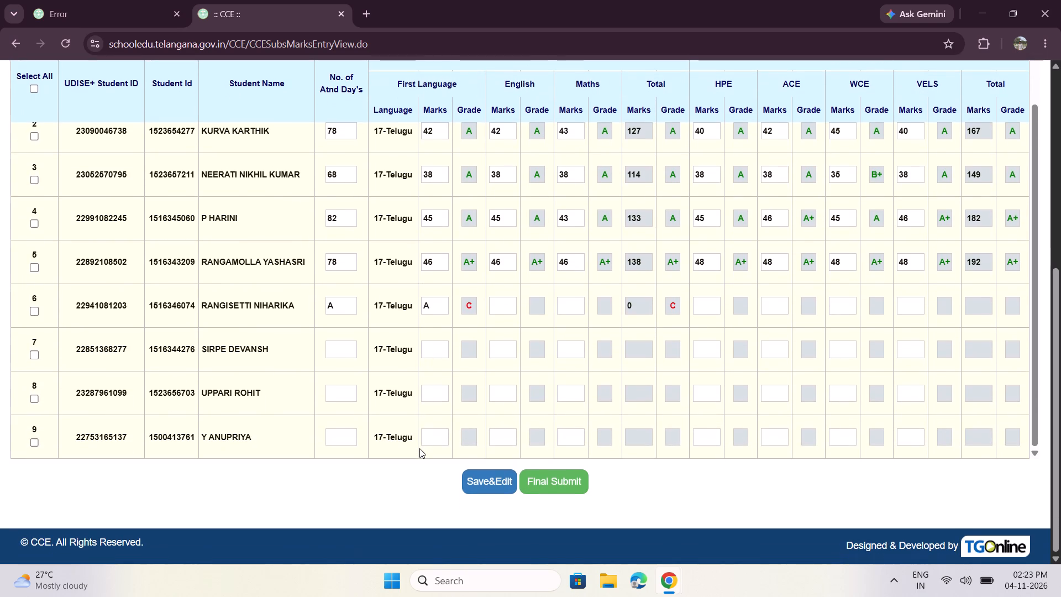
{"action": "key", "text": "Down"}
{"action": "key", "text": "Down"}
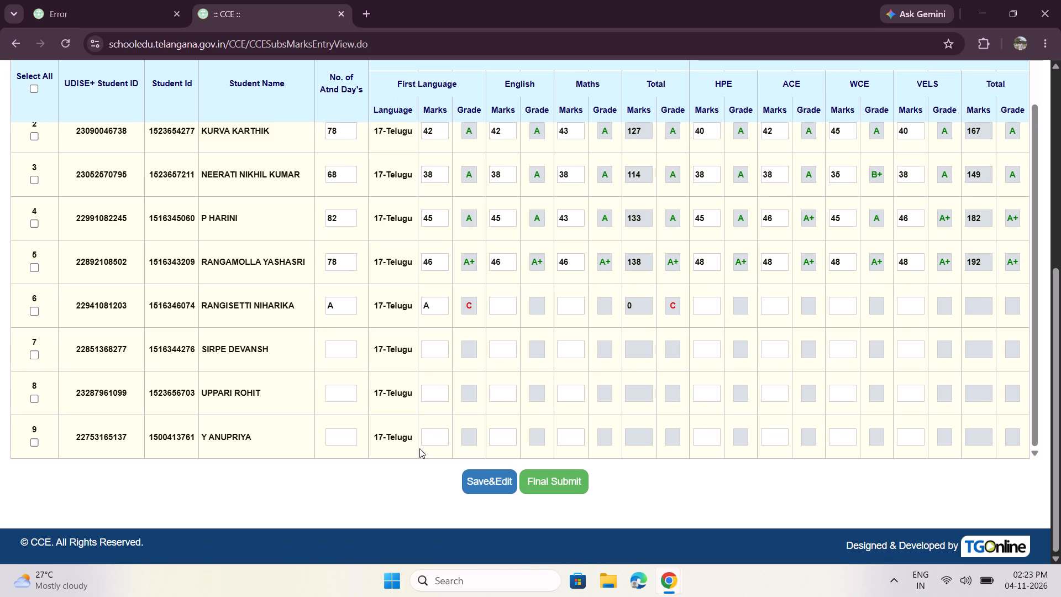
{"action": "left_click", "coordinate": [349, 394]}
{"action": "type", "text": "81"}
{"action": "left_click", "coordinate": [428, 387]}
{"action": "type", "text": "30"}
{"action": "key", "text": "BackSpace"}
{"action": "key", "text": "1"}
{"action": "left_click", "coordinate": [493, 396]}
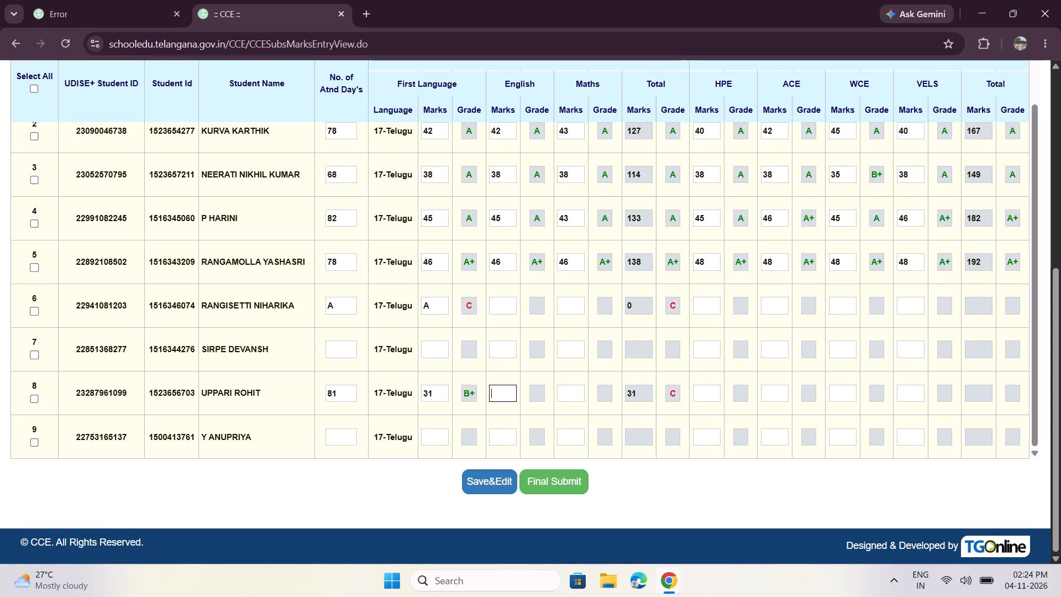
{"action": "key", "text": "3"}
{"action": "key", "text": "0"}
{"action": "left_click", "coordinate": [563, 391]}
{"action": "type", "text": "30"}
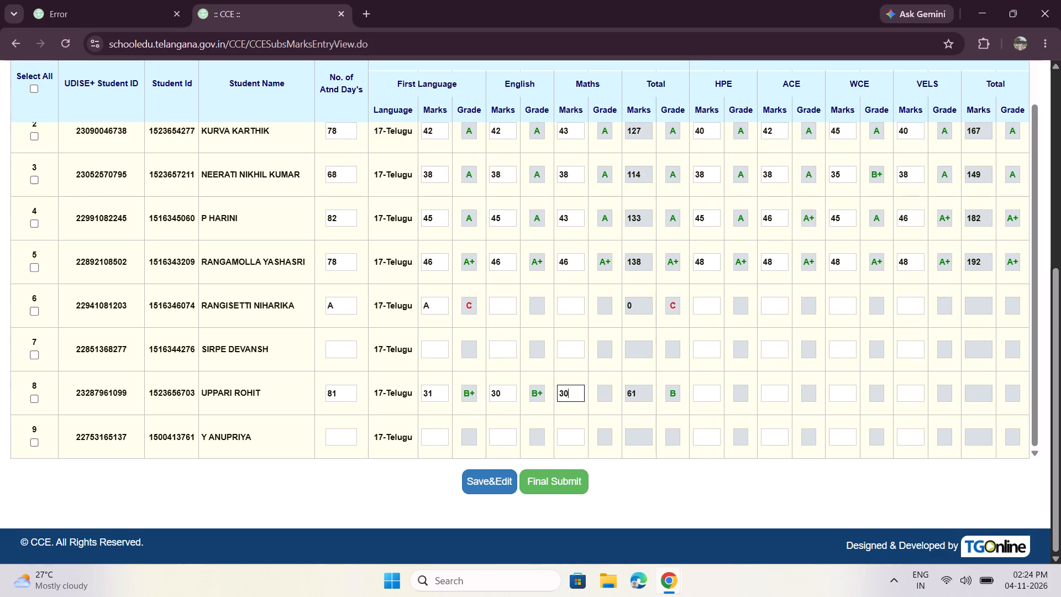
Enter the eighth student's co-curricular marks: HPE 35, ACE 35, WCE 35 and VELS 35.
{"action": "left_click", "coordinate": [701, 398]}
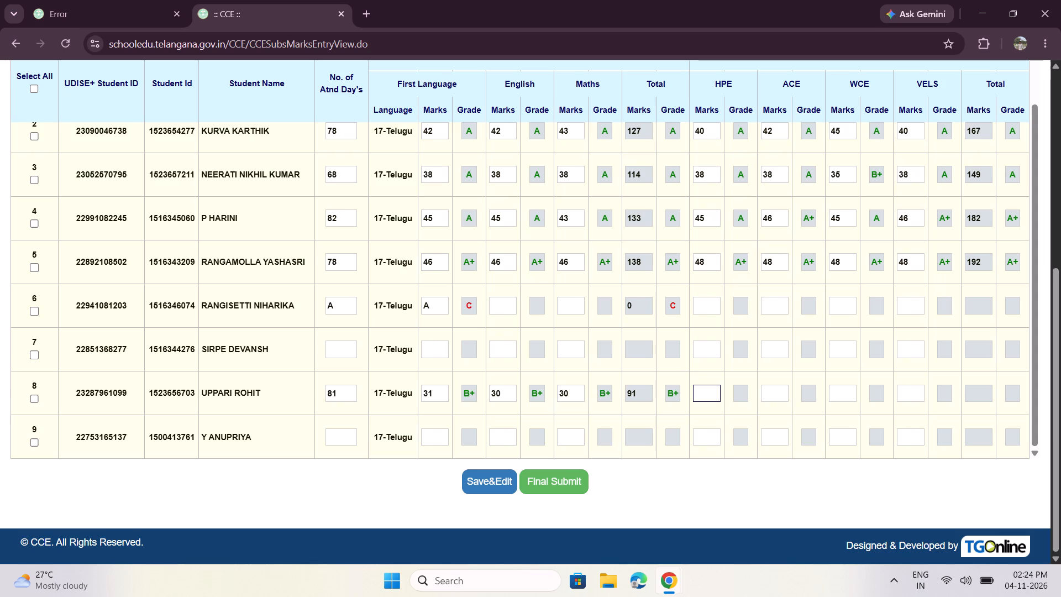
{"action": "type", "text": "83"}
{"action": "key", "text": "BackSpace"}
{"action": "key", "text": "BackSpace"}
{"action": "type", "text": "35"}
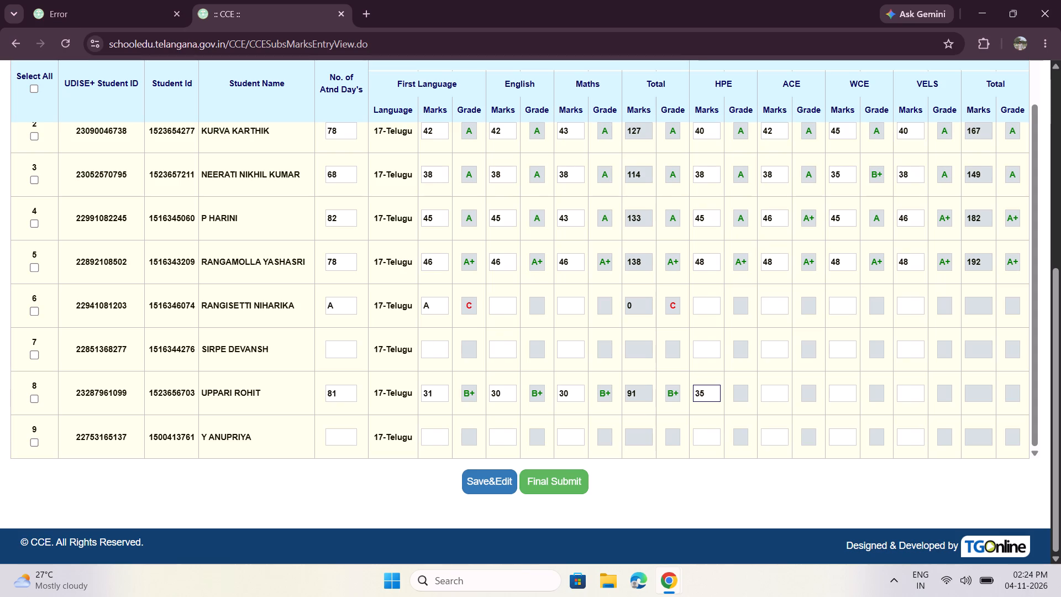
{"action": "left_click", "coordinate": [784, 391]}
{"action": "key", "text": "3"}
{"action": "key", "text": "4"}
{"action": "key", "text": "BackSpace"}
{"action": "key", "text": "5"}
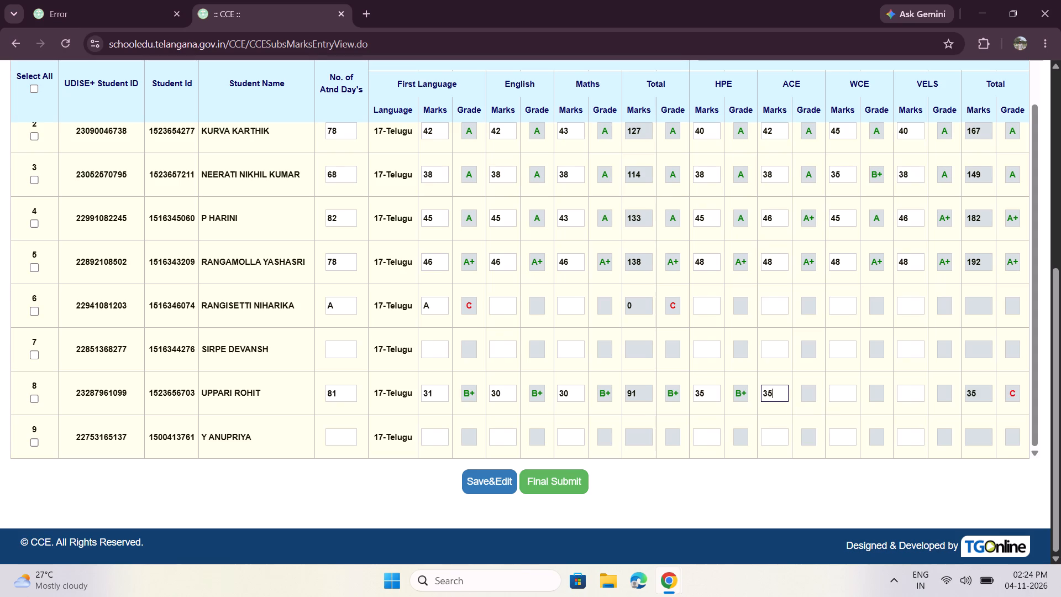
{"action": "left_click", "coordinate": [831, 399]}
{"action": "type", "text": "35"}
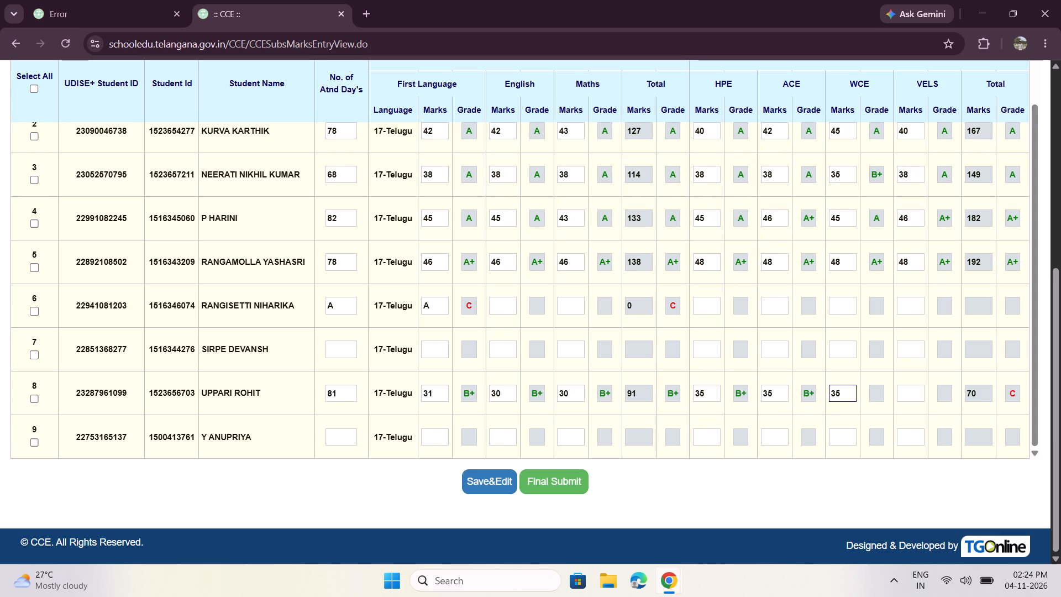
{"action": "left_click", "coordinate": [912, 394]}
{"action": "type", "text": "35"}
Enter the ninth student's co-curricular marks: HPE 35, ACE 35, WCE 35 and VELS 35.
{"action": "left_click", "coordinate": [704, 438]}
{"action": "type", "text": "35"}
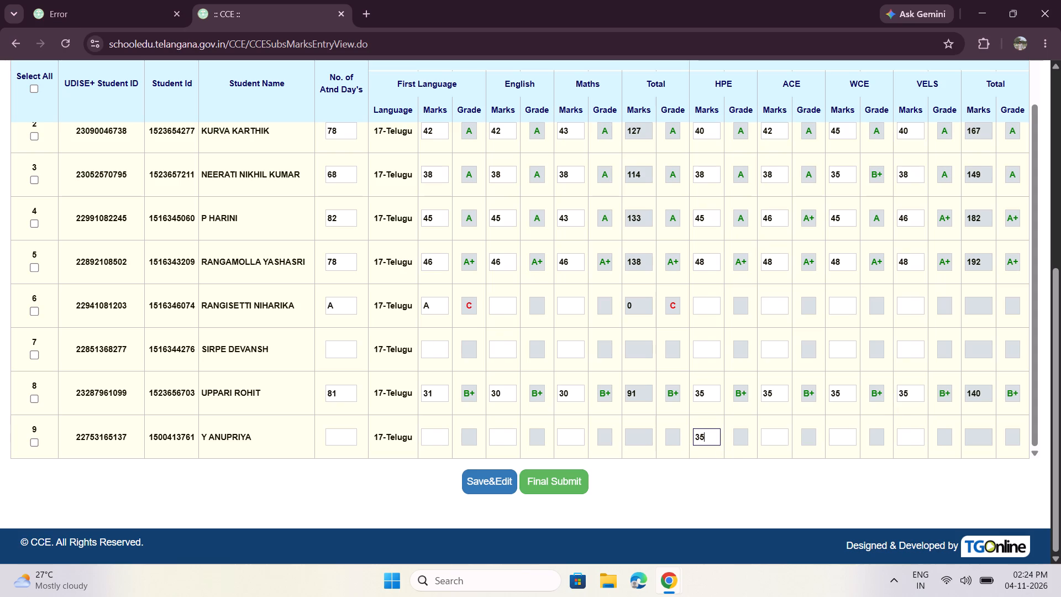
{"action": "left_click", "coordinate": [768, 438]}
{"action": "type", "text": "35"}
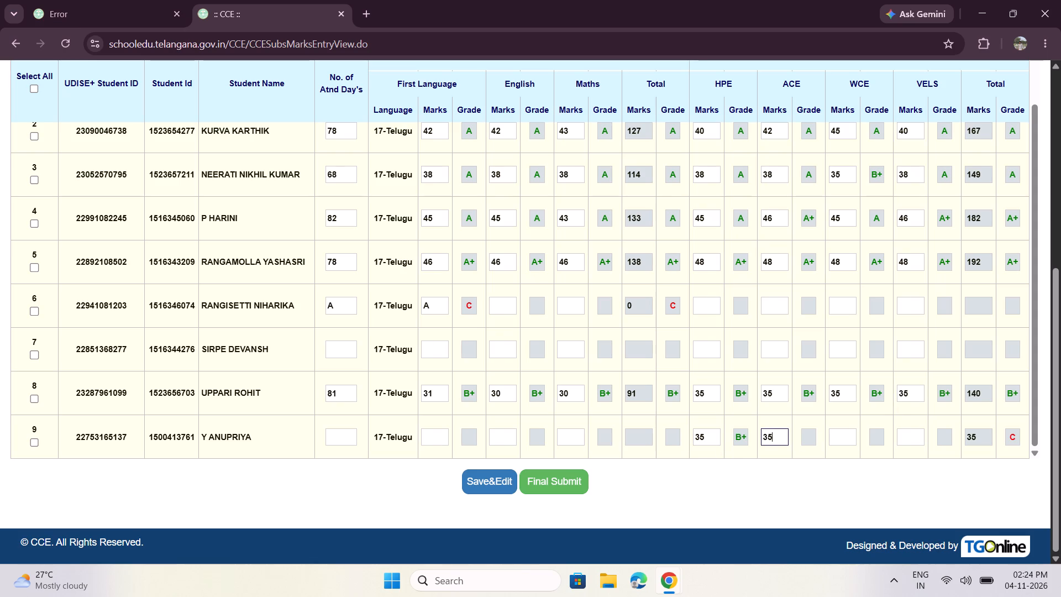
{"action": "left_click", "coordinate": [839, 436]}
{"action": "key", "text": "period"}
{"action": "key", "text": "5"}
{"action": "key", "text": "BackSpace"}
{"action": "key", "text": "BackSpace"}
{"action": "type", "text": "35"}
{"action": "left_click", "coordinate": [908, 437]}
{"action": "key", "text": "3"}
{"action": "key", "text": "5"}
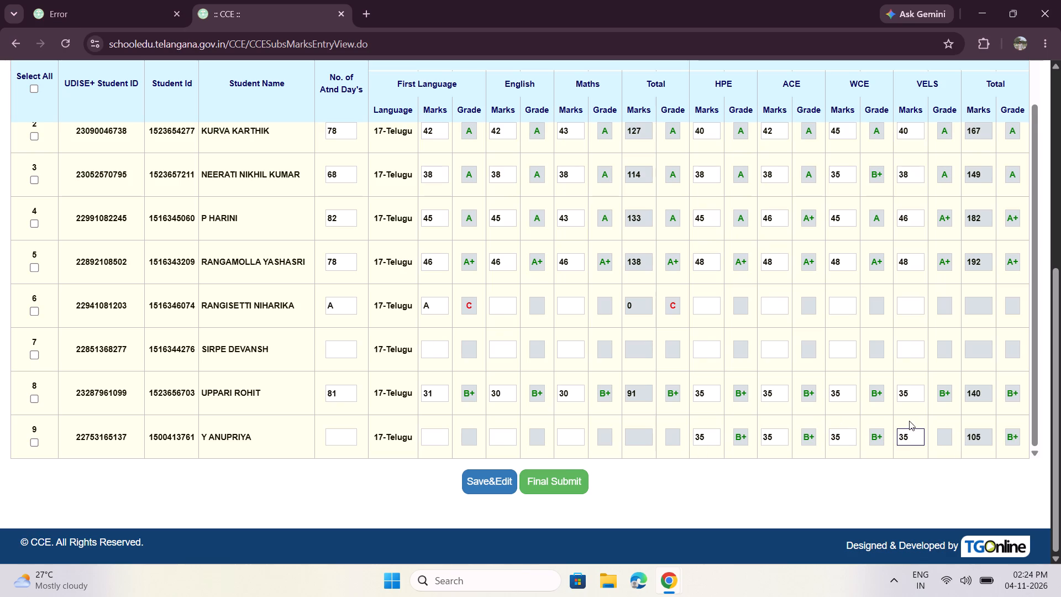
{"action": "left_click", "coordinate": [973, 446]}
For the ninth student, enter 83 attended days and curricular marks of 36 in Telugu, 30 in English and 33 in Maths.
{"action": "left_click", "coordinate": [430, 438]}
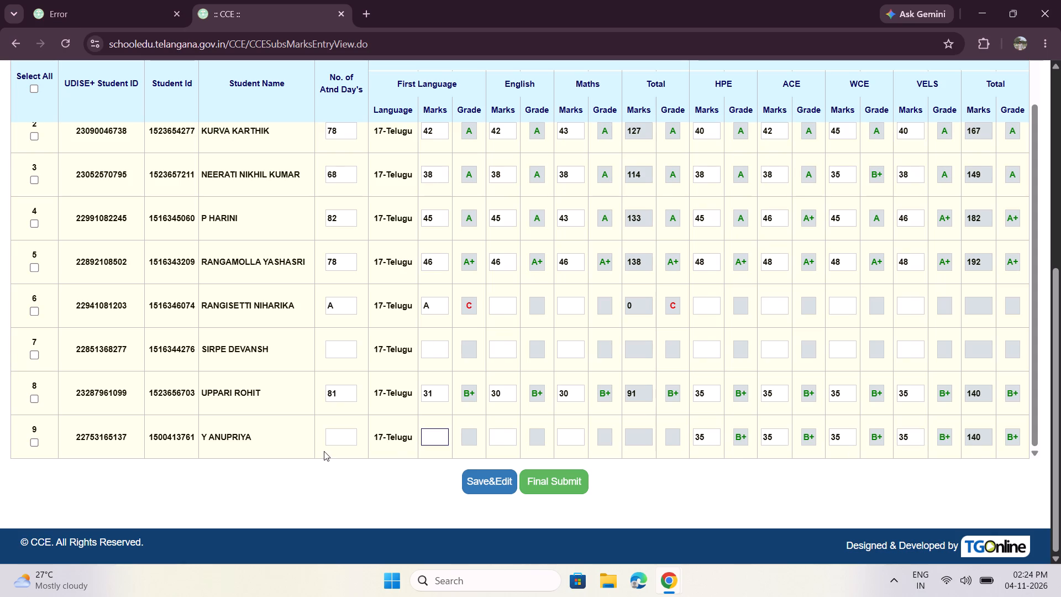
{"action": "left_click", "coordinate": [331, 439]}
{"action": "type", "text": "83"}
{"action": "left_click", "coordinate": [431, 437]}
{"action": "type", "text": "36"}
{"action": "left_click", "coordinate": [501, 436]}
{"action": "type", "text": "30"}
{"action": "left_click", "coordinate": [565, 436]}
{"action": "type", "text": "33"}
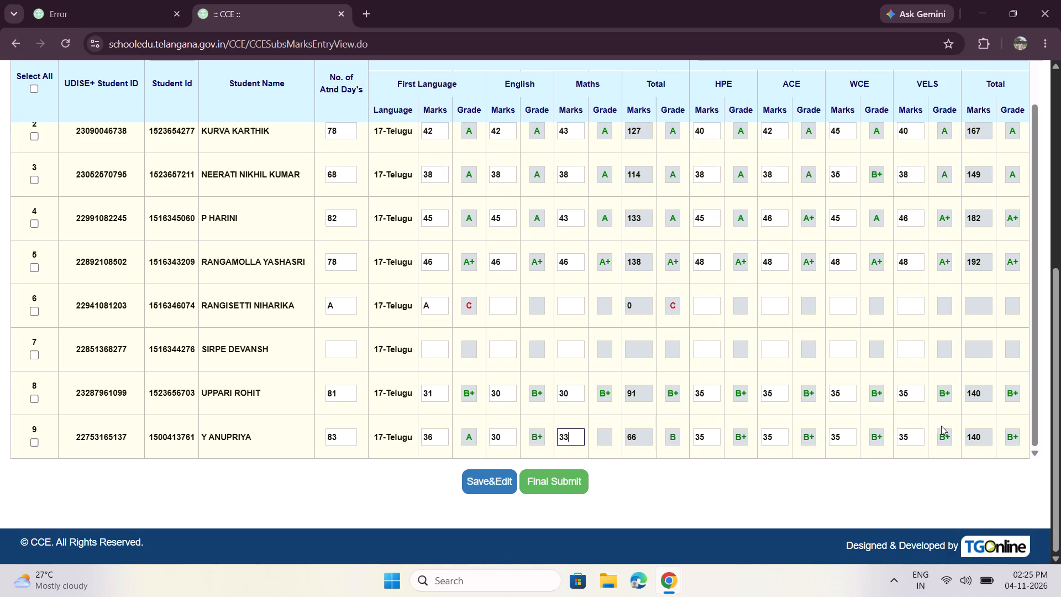
{"action": "left_click", "coordinate": [979, 436]}
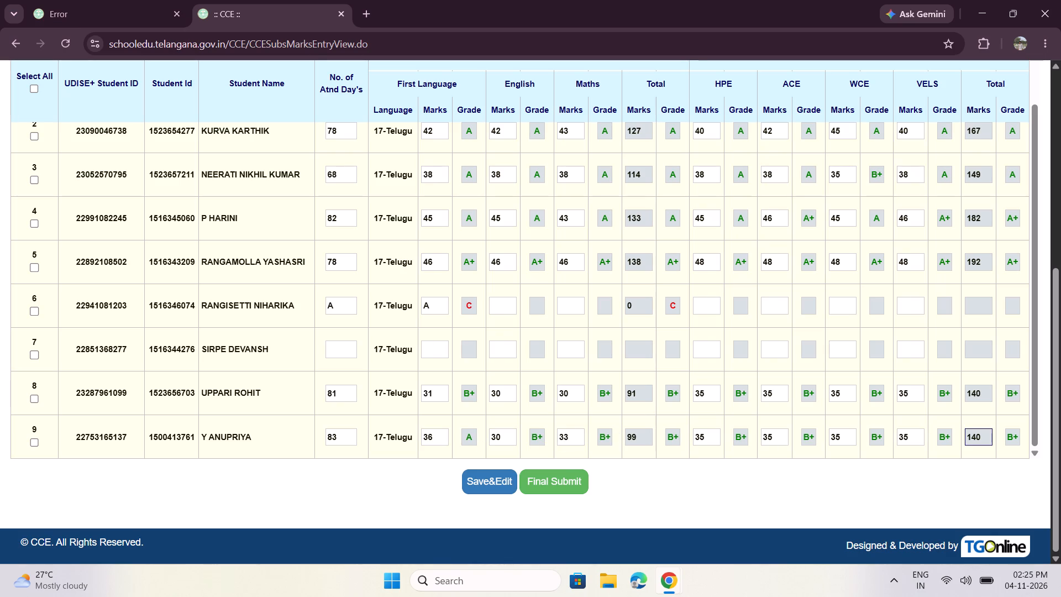
{"action": "left_click", "coordinate": [1007, 437]}
Complete the sixth student's absence by entering A for the English, Maths, HPE, ACE, WCE and VELS marks.
{"action": "left_click", "coordinate": [506, 301]}
{"action": "key", "text": "a"}
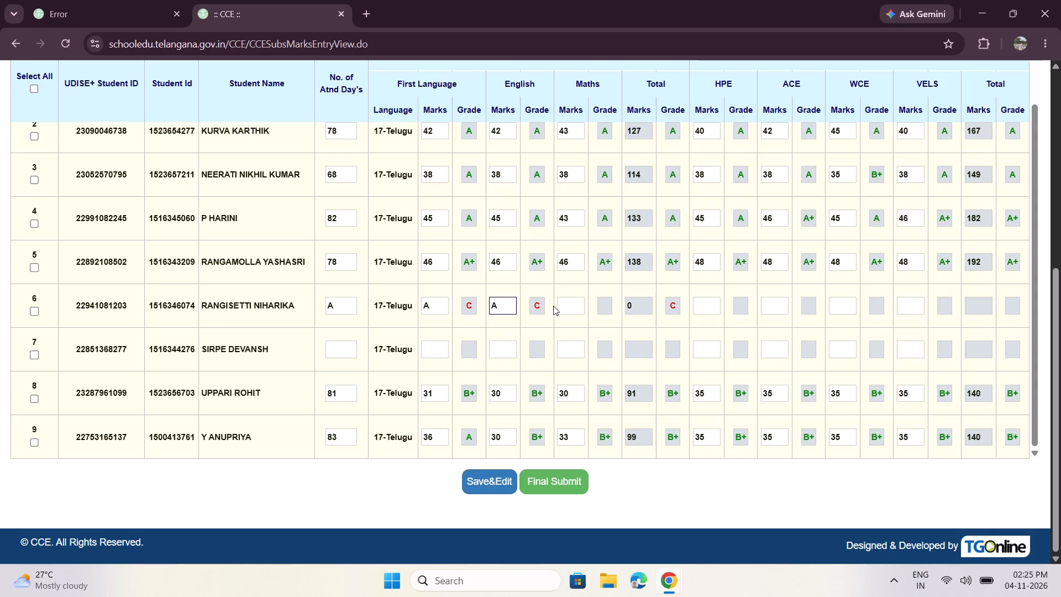
{"action": "left_click", "coordinate": [561, 306]}
{"action": "key", "text": "a"}
{"action": "left_click", "coordinate": [708, 303]}
{"action": "key", "text": "a"}
{"action": "left_click", "coordinate": [771, 306]}
{"action": "key", "text": "a"}
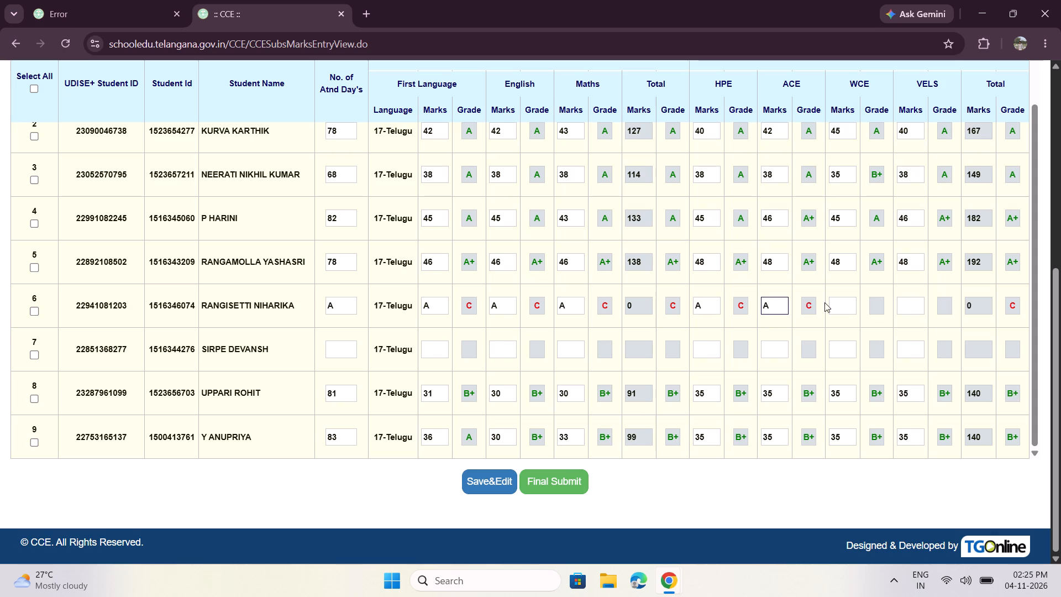
{"action": "left_click", "coordinate": [838, 301]}
{"action": "key", "text": "a"}
{"action": "left_click", "coordinate": [913, 305]}
{"action": "key", "text": "a"}
Mark the seventh student absent by entering A for the attended days and the Telugu, English and Maths marks.
{"action": "left_click", "coordinate": [341, 344]}
{"action": "key", "text": "a"}
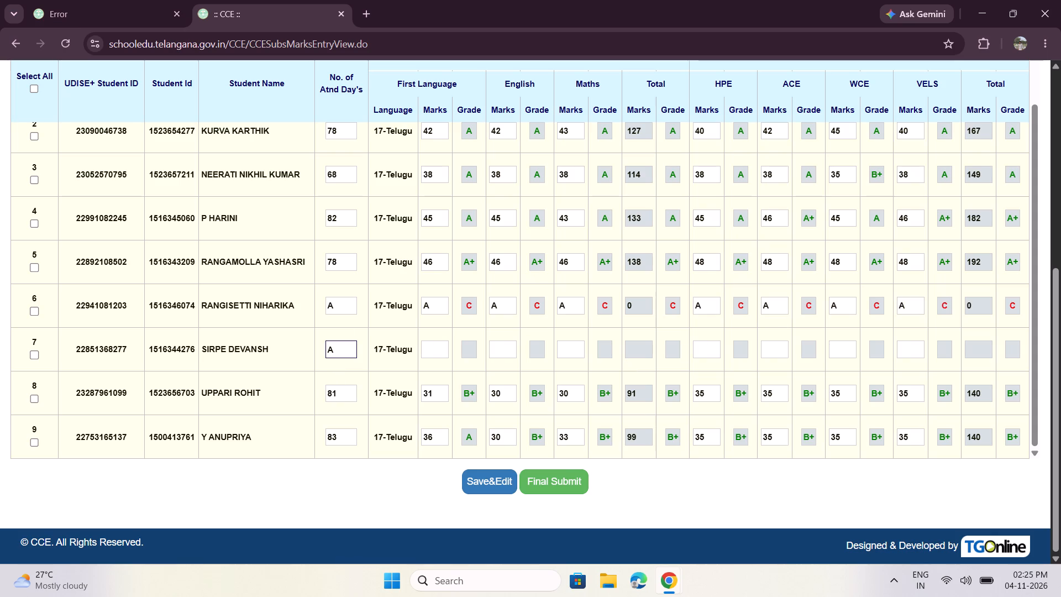
{"action": "left_click", "coordinate": [438, 349]}
{"action": "key", "text": "a"}
{"action": "left_click", "coordinate": [501, 349]}
{"action": "key", "text": "a"}
{"action": "left_click", "coordinate": [565, 350]}
{"action": "key", "text": "a"}
Enter A for the seventh student's co-curricular marks in HPE, ACE, WCE and VELS.
{"action": "left_click", "coordinate": [710, 348]}
{"action": "key", "text": "a"}
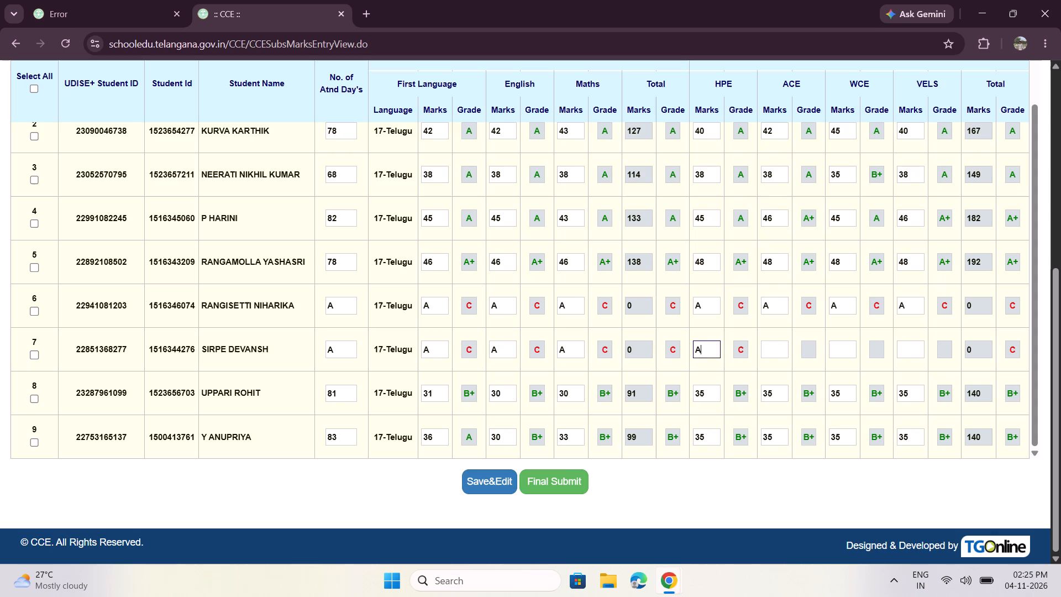
{"action": "left_click", "coordinate": [776, 349]}
{"action": "key", "text": "a"}
{"action": "left_click", "coordinate": [838, 347]}
{"action": "key", "text": "a"}
{"action": "left_click", "coordinate": [911, 349]}
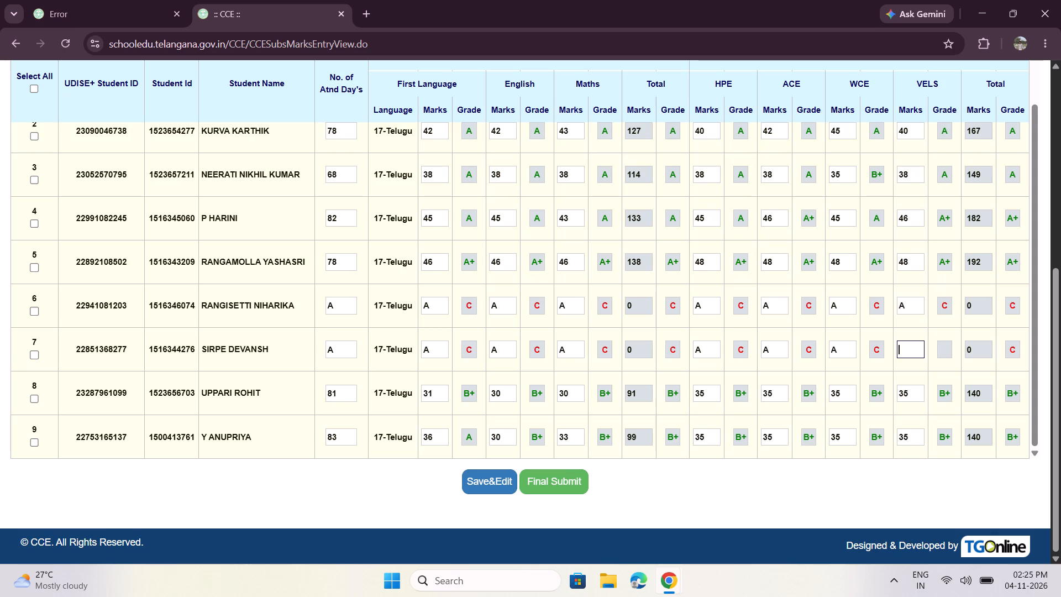
{"action": "key", "text": "a"}
Review the attendance and marks entered for all the students, from the first row to the last.
{"action": "left_click", "coordinate": [552, 455]}
{"action": "key", "text": "Down"}
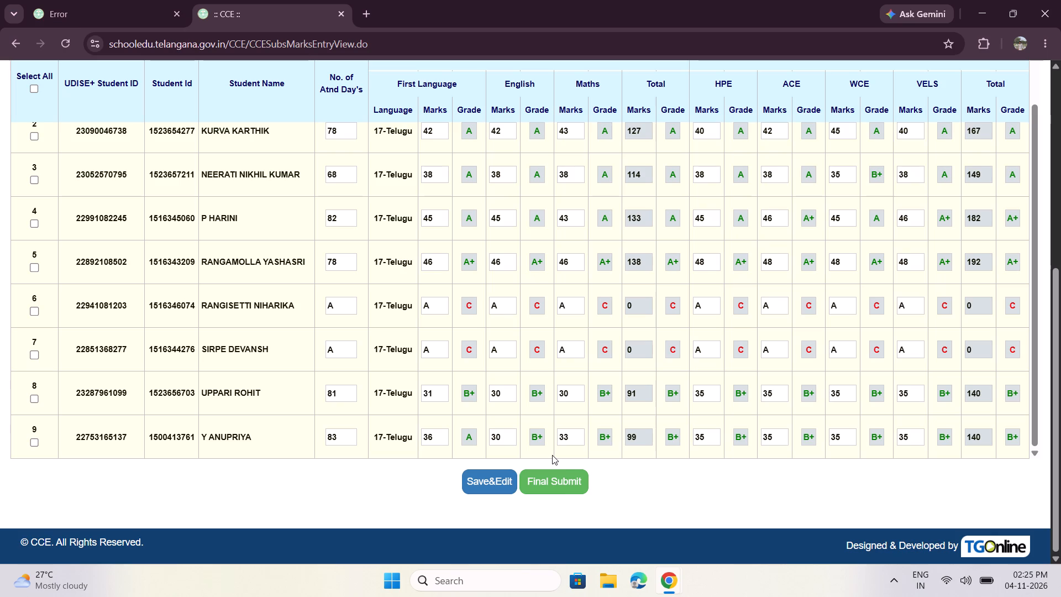
{"action": "key", "text": "Down"}
{"action": "key", "text": "Down"}
{"action": "key", "text": "Down"}
{"action": "key", "text": "Up"}
{"action": "key", "text": "Up"}
{"action": "key", "text": "Up"}
{"action": "key", "text": "Up"}
{"action": "key", "text": "Up"}
{"action": "key", "text": "Up"}
{"action": "key", "text": "Up"}
{"action": "key", "text": "Up"}
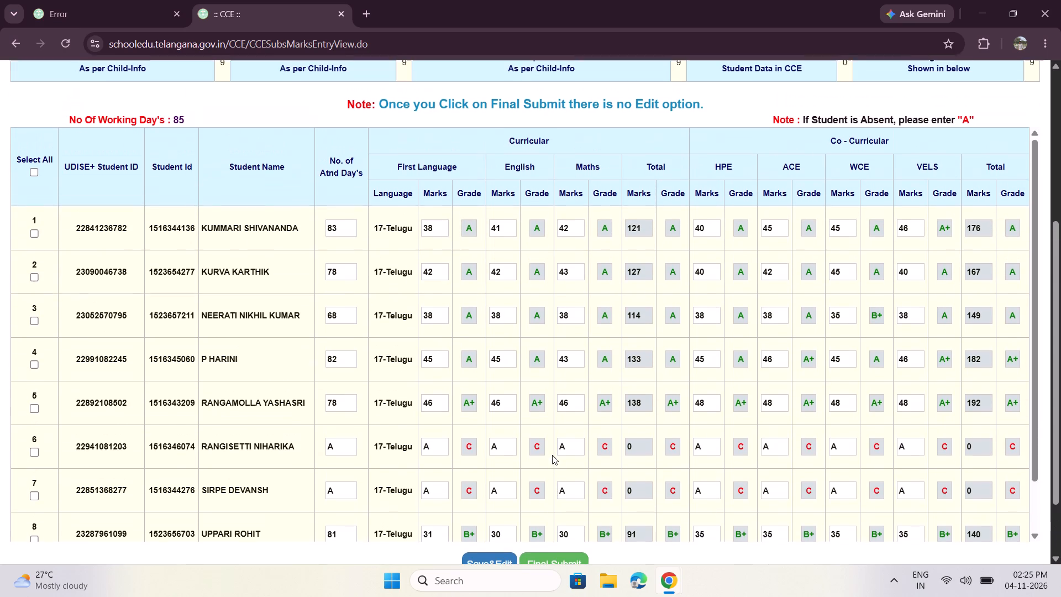
{"action": "key", "text": "Down"}
{"action": "key", "text": "Down"}
{"action": "key", "text": "Down"}
{"action": "key", "text": "Down"}
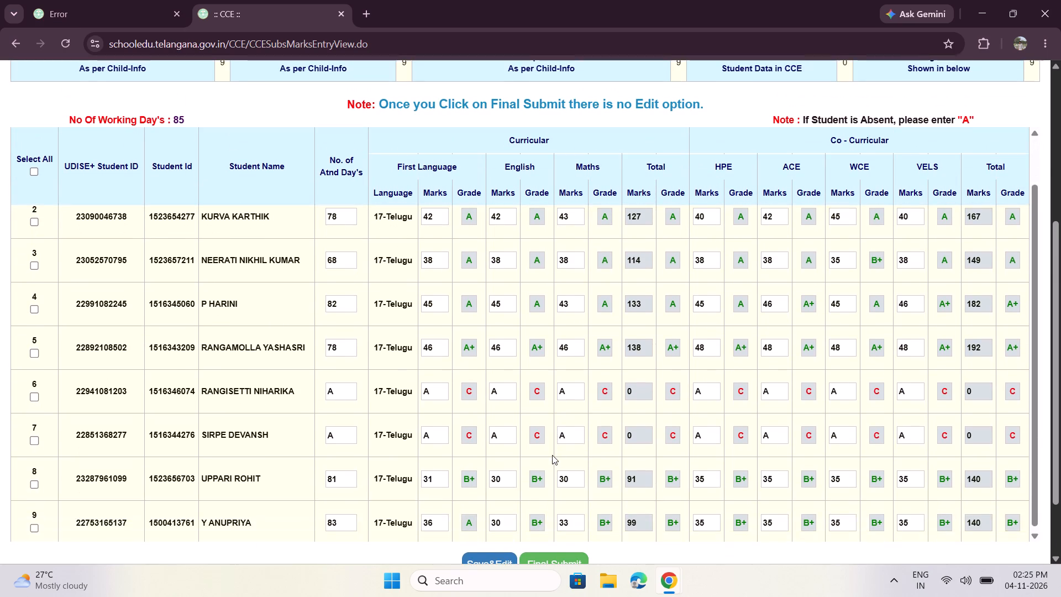
{"action": "key", "text": "Down"}
{"action": "key", "text": "Down"}
{"action": "key", "text": "Down"}
{"action": "key", "text": "Down"}
{"action": "key", "text": "Down"}
{"action": "key", "text": "Down"}
{"action": "key", "text": "Down"}
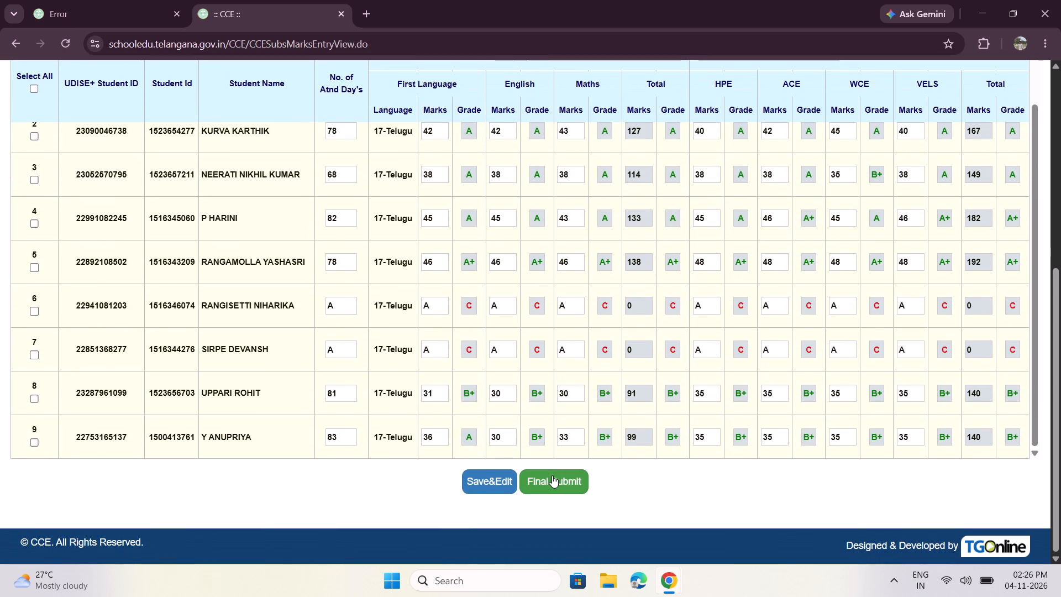
Select all the students in the marks table and make the final submission of their marks.
{"action": "left_click", "coordinate": [552, 476]}
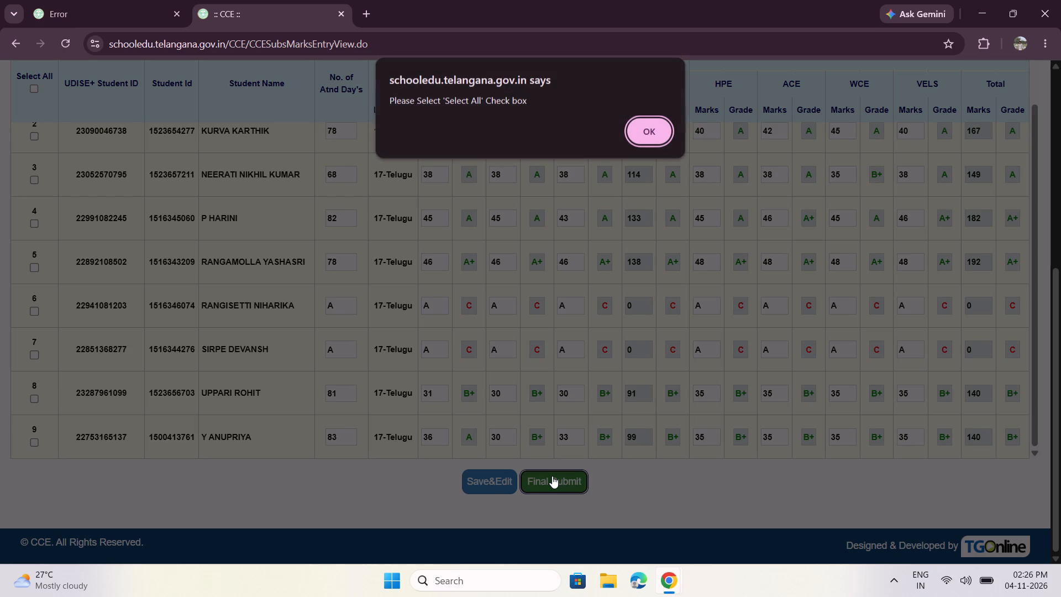
{"action": "left_click", "coordinate": [641, 123]}
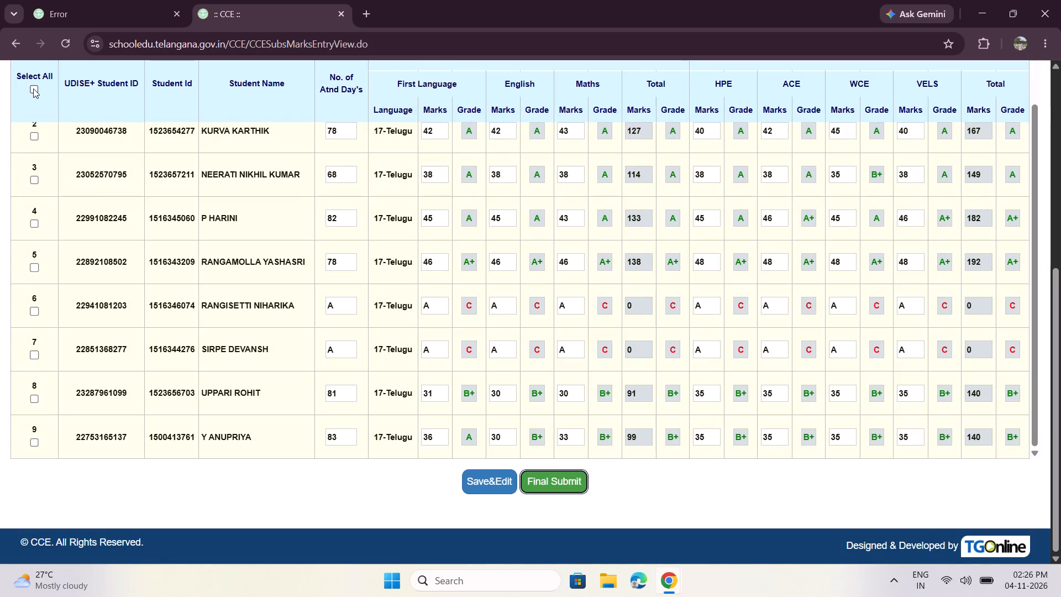
{"action": "left_click", "coordinate": [33, 88]}
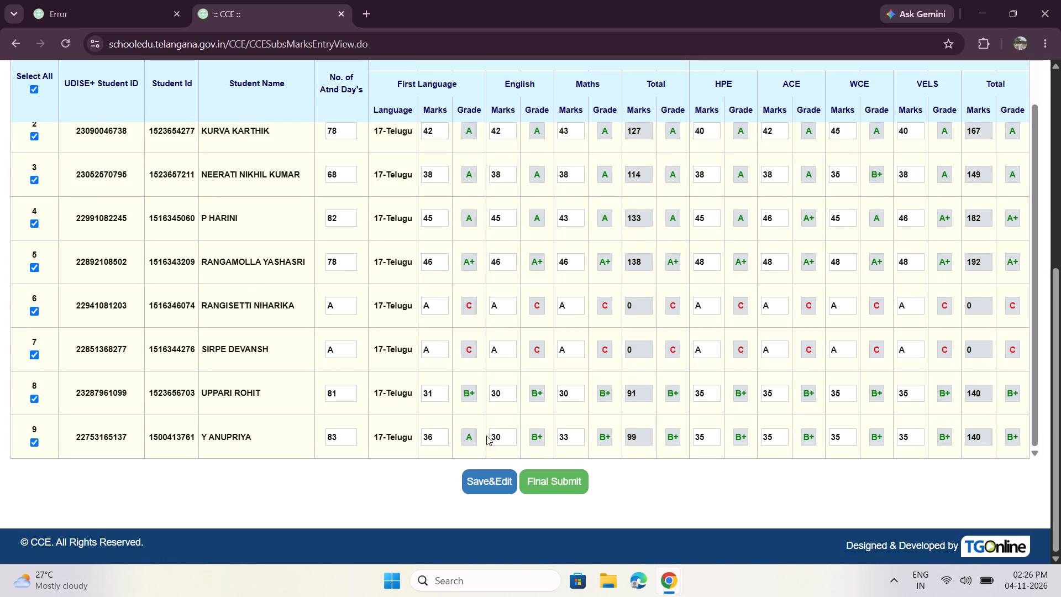
{"action": "left_click", "coordinate": [550, 480]}
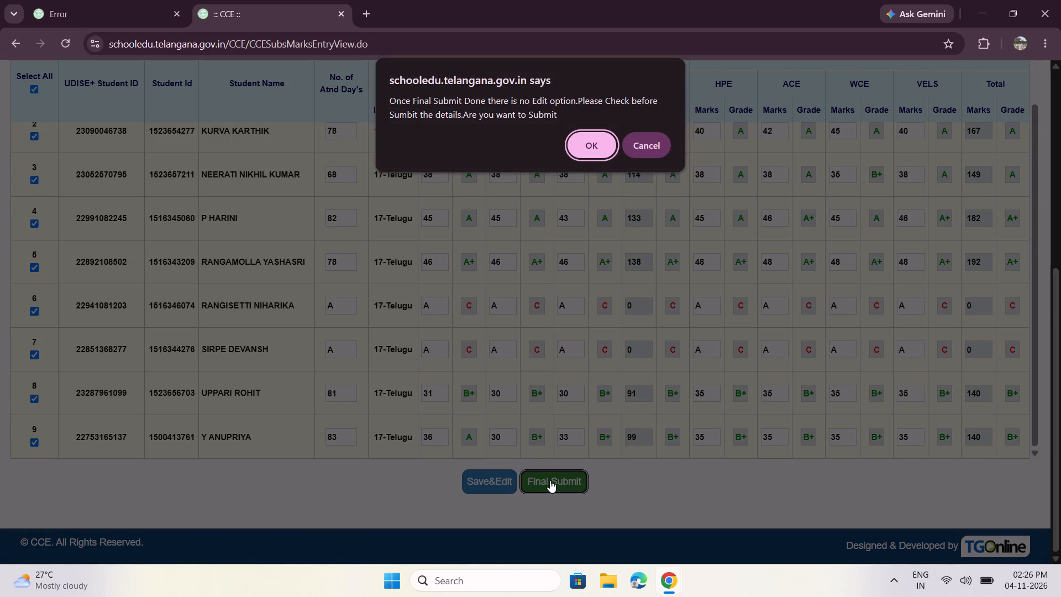
{"action": "left_click", "coordinate": [585, 154]}
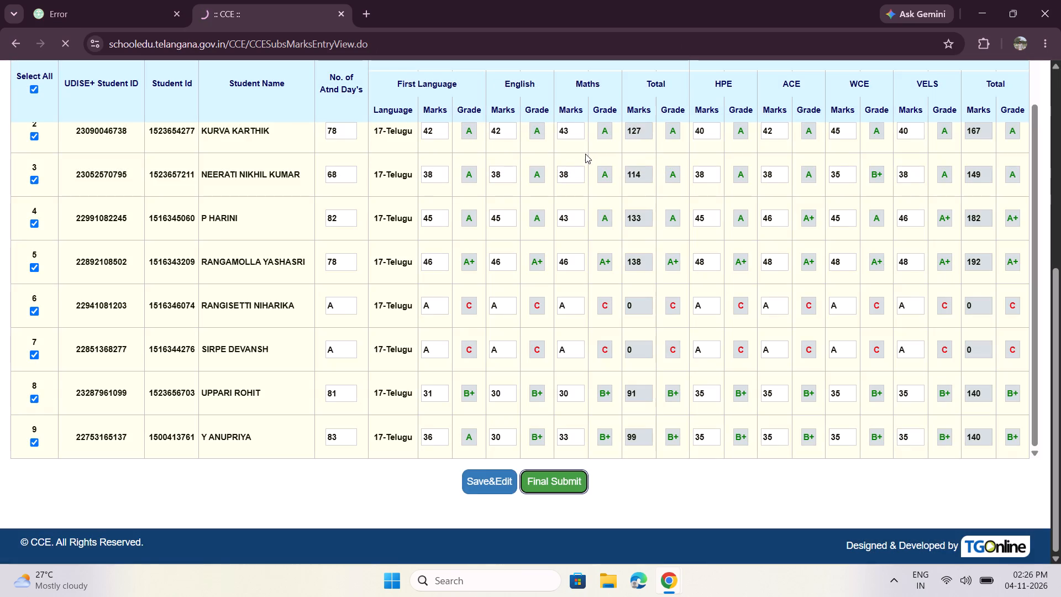
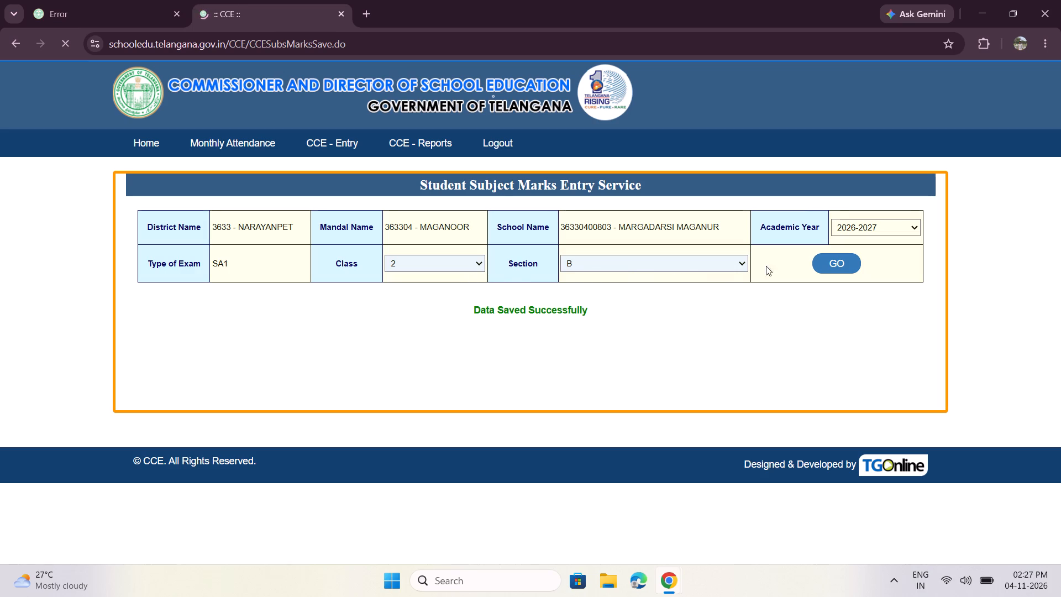
Reload the SA1 subject marks entry for class 2, section B, academic year 2026-2027, to check the submission.
{"action": "left_click", "coordinate": [842, 258]}
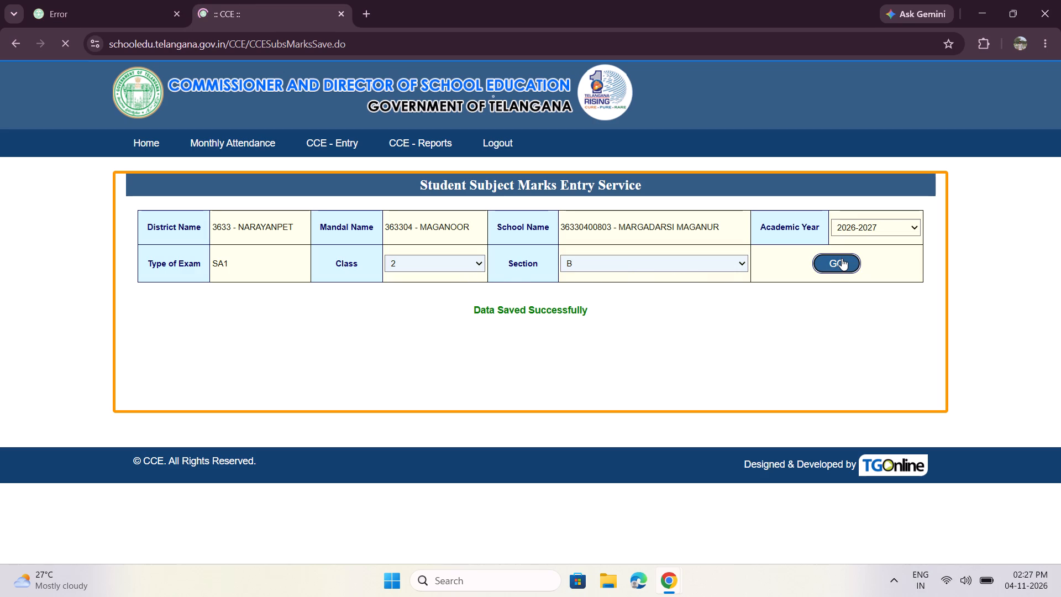
{"action": "left_click", "coordinate": [842, 258]}
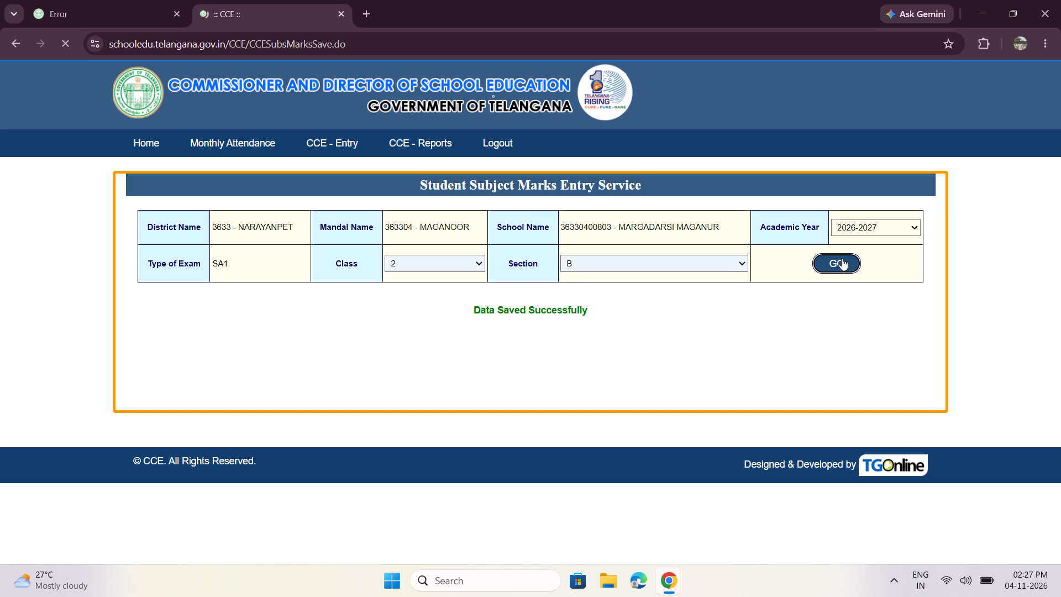
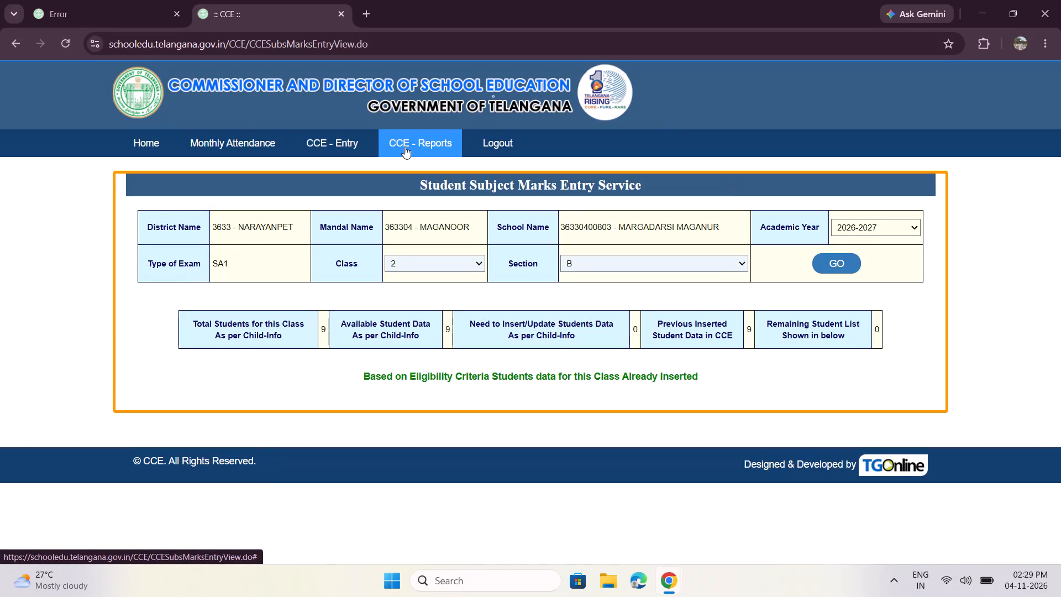
Open a fresh SA-1 subject marks entry form.
{"action": "left_click", "coordinate": [348, 148]}
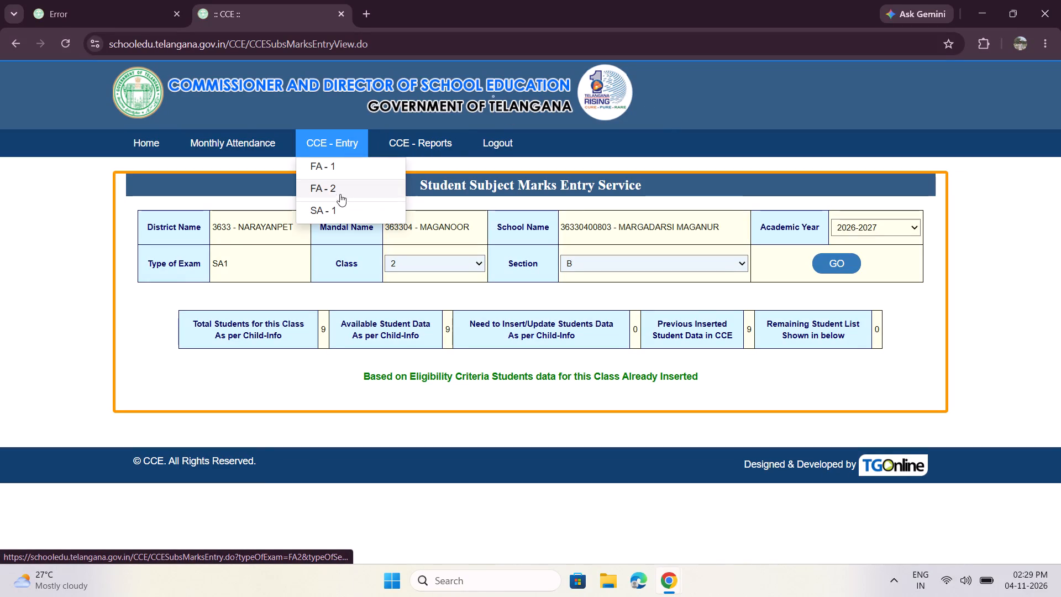
{"action": "left_click", "coordinate": [342, 202]}
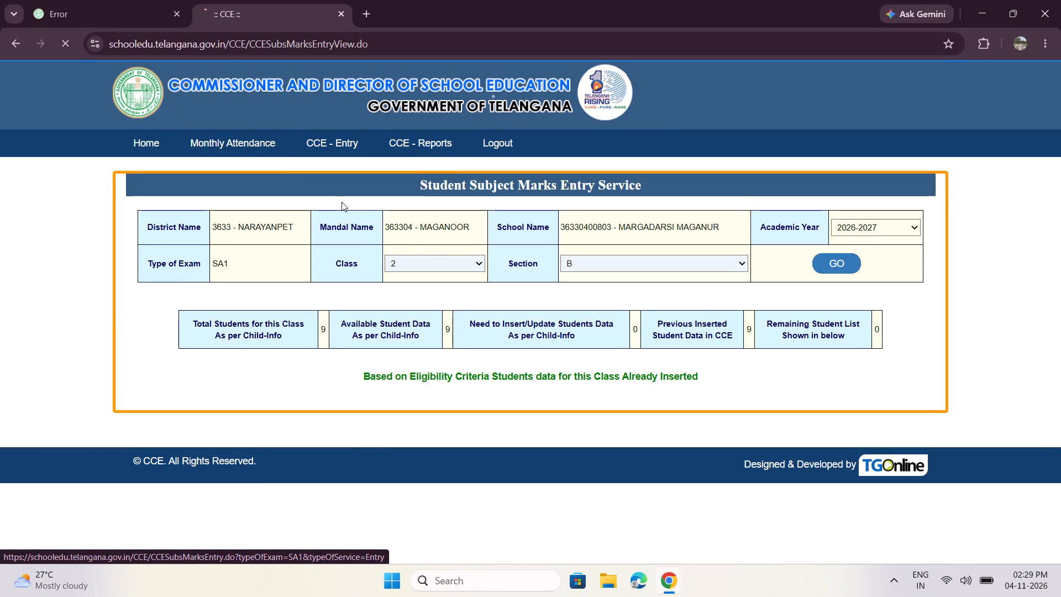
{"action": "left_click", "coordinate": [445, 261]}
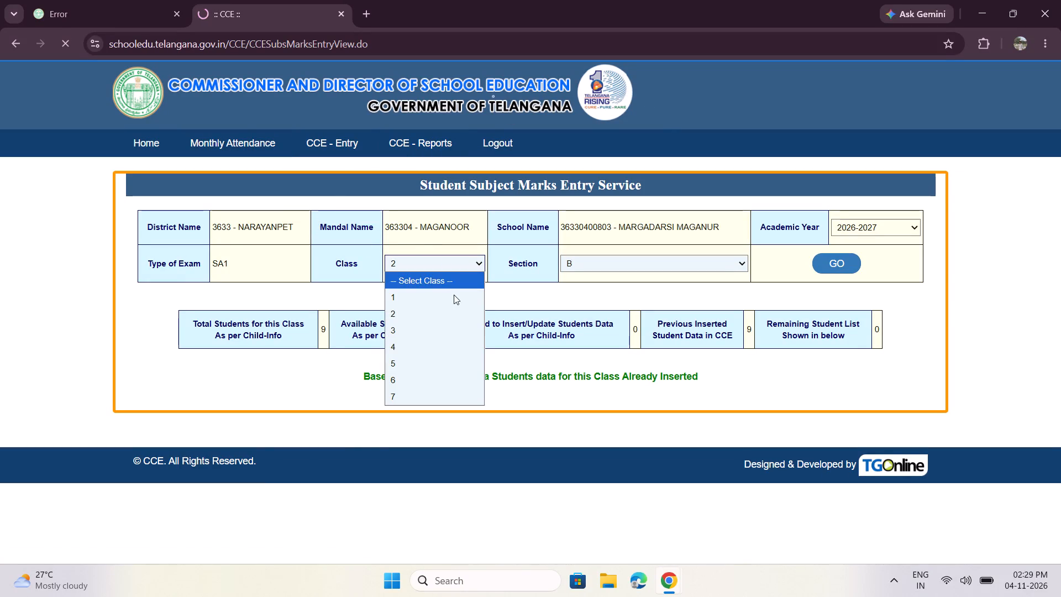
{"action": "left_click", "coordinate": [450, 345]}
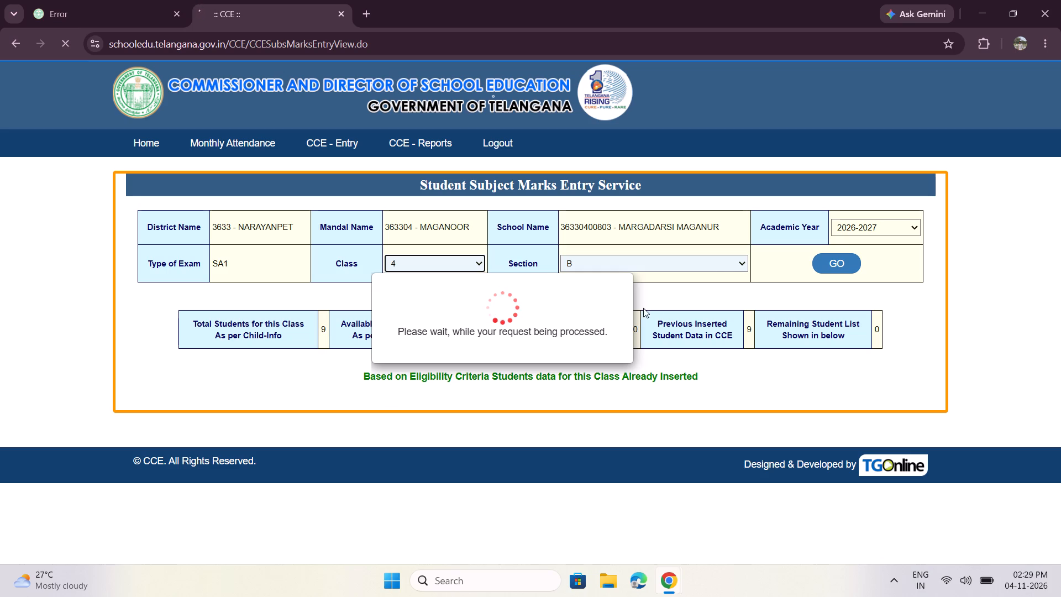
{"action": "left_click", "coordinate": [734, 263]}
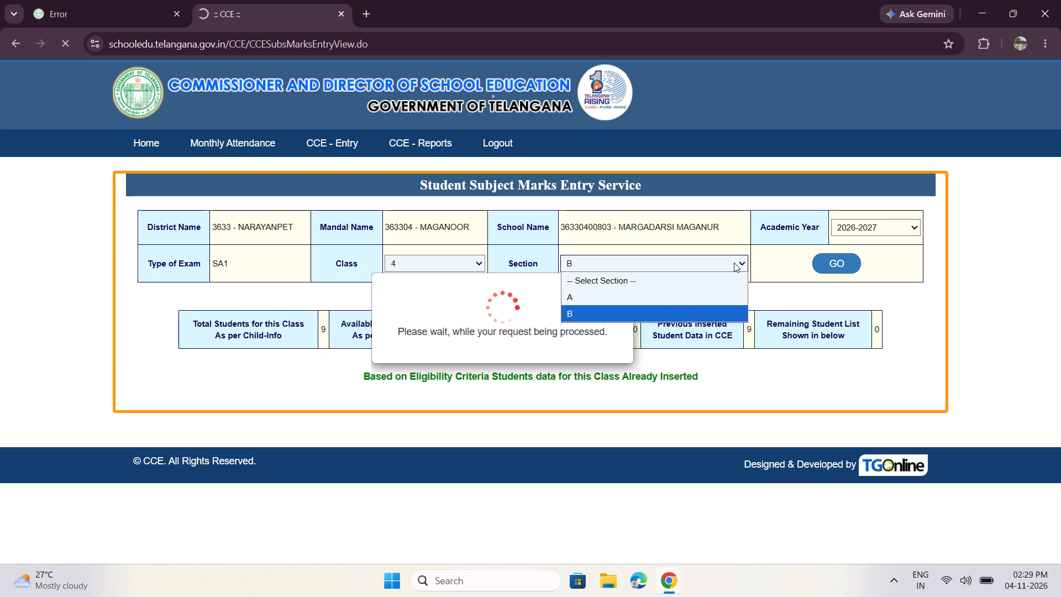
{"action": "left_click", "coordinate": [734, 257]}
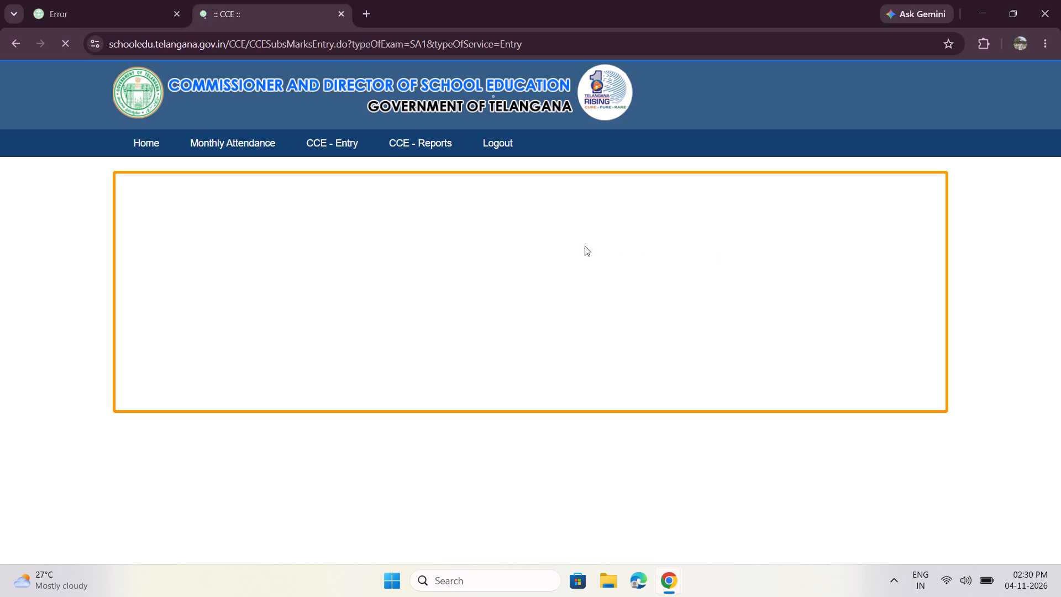
Load the SA1 subject marks entry for class 4, section A.
{"action": "left_click", "coordinate": [324, 141]}
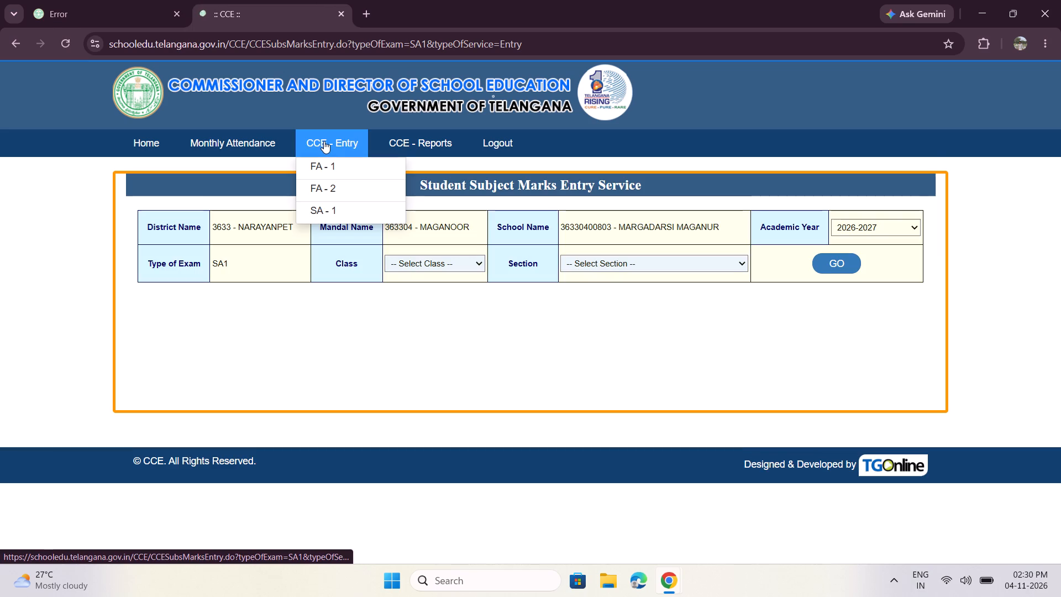
{"action": "left_click", "coordinate": [433, 256]}
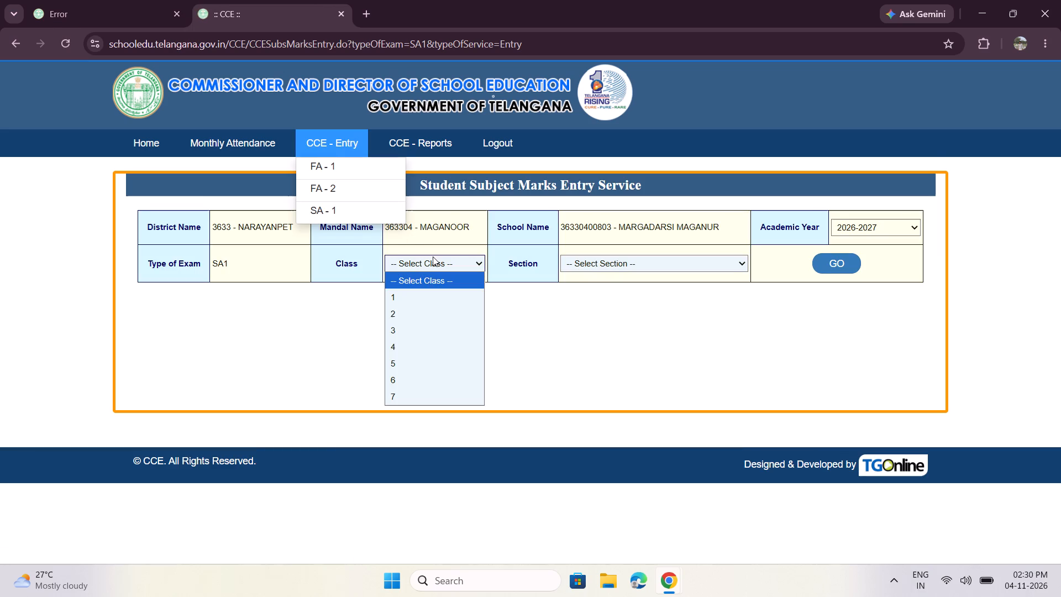
{"action": "left_click", "coordinate": [444, 346]}
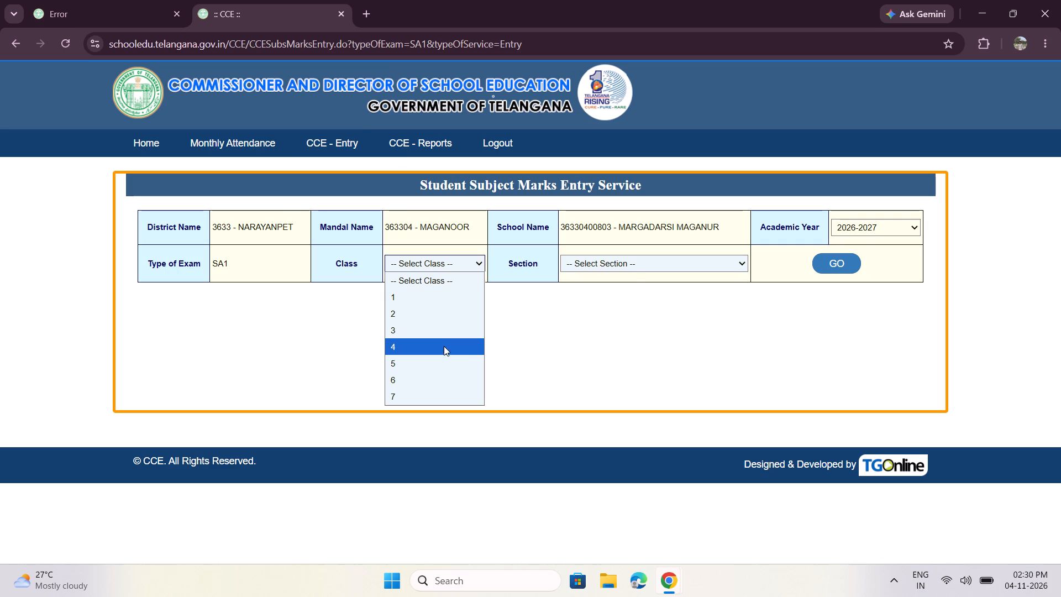
{"action": "left_click", "coordinate": [712, 263]}
{"action": "left_click", "coordinate": [712, 263]}
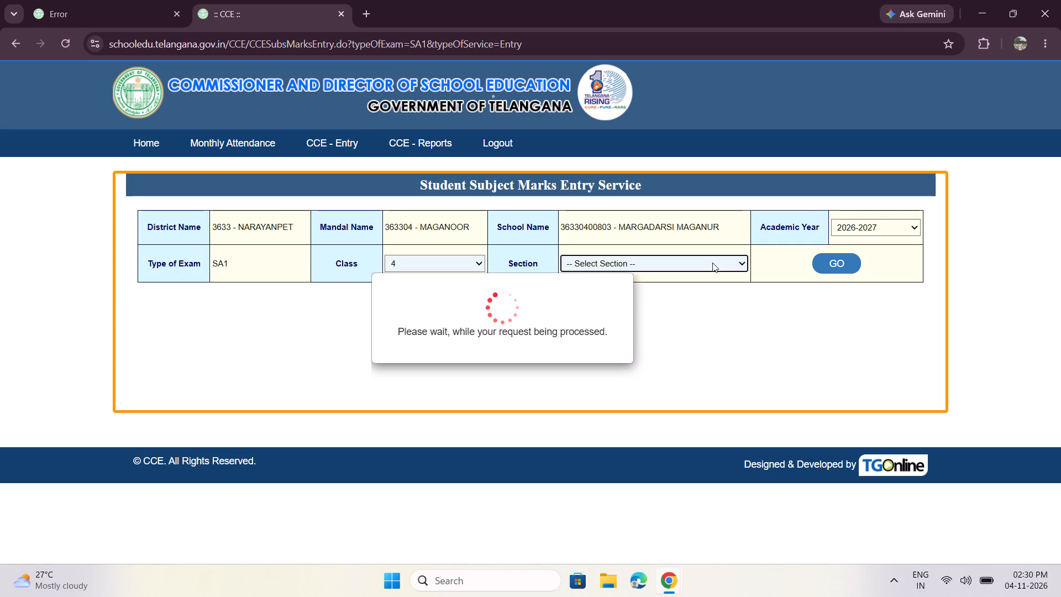
{"action": "left_click", "coordinate": [712, 263]}
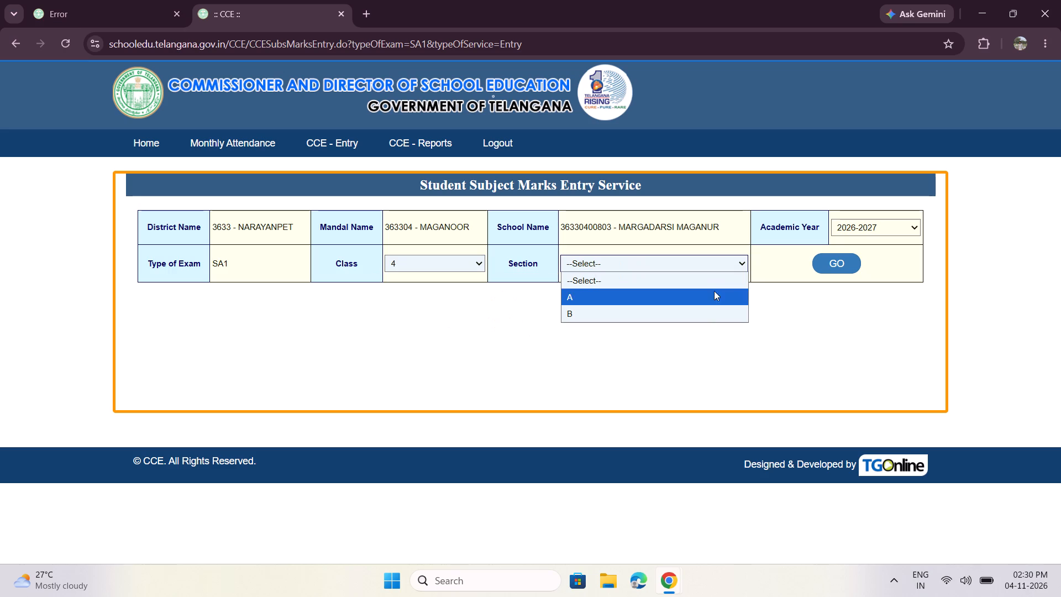
{"action": "left_click", "coordinate": [716, 295]}
{"action": "left_click", "coordinate": [832, 259]}
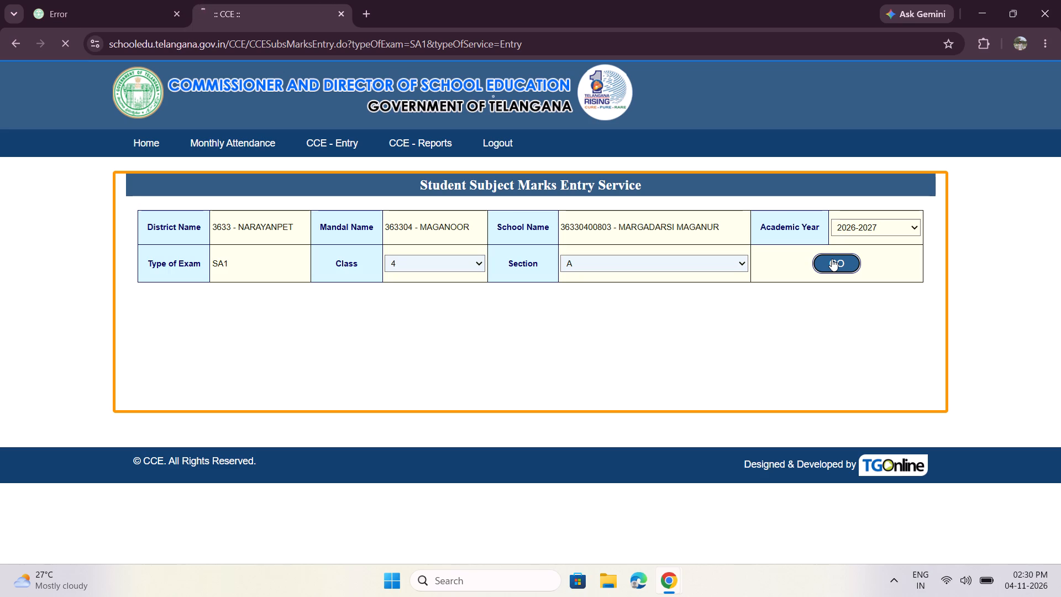
{"action": "left_click", "coordinate": [832, 259]}
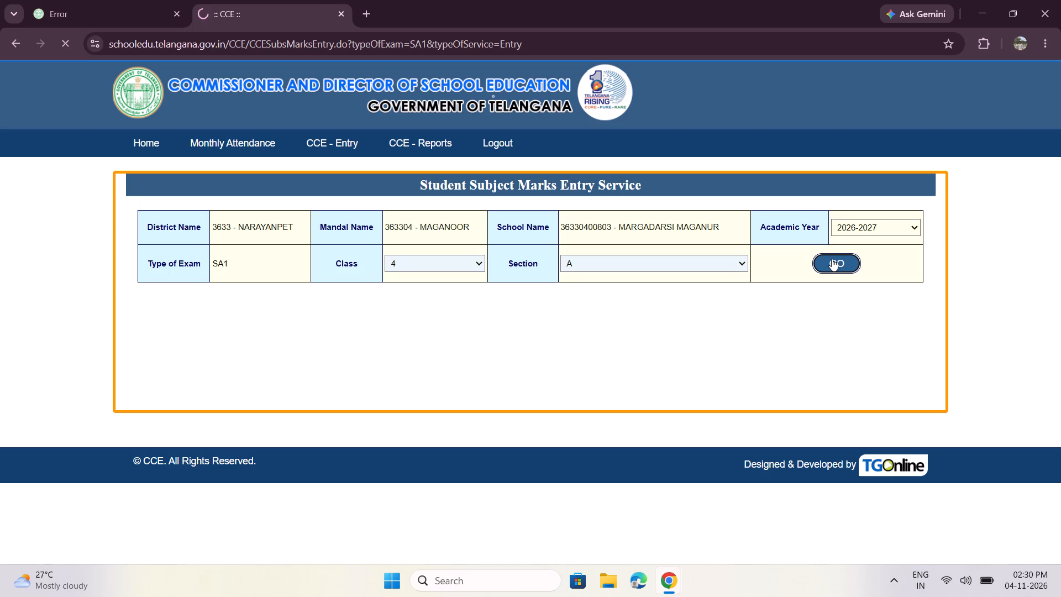
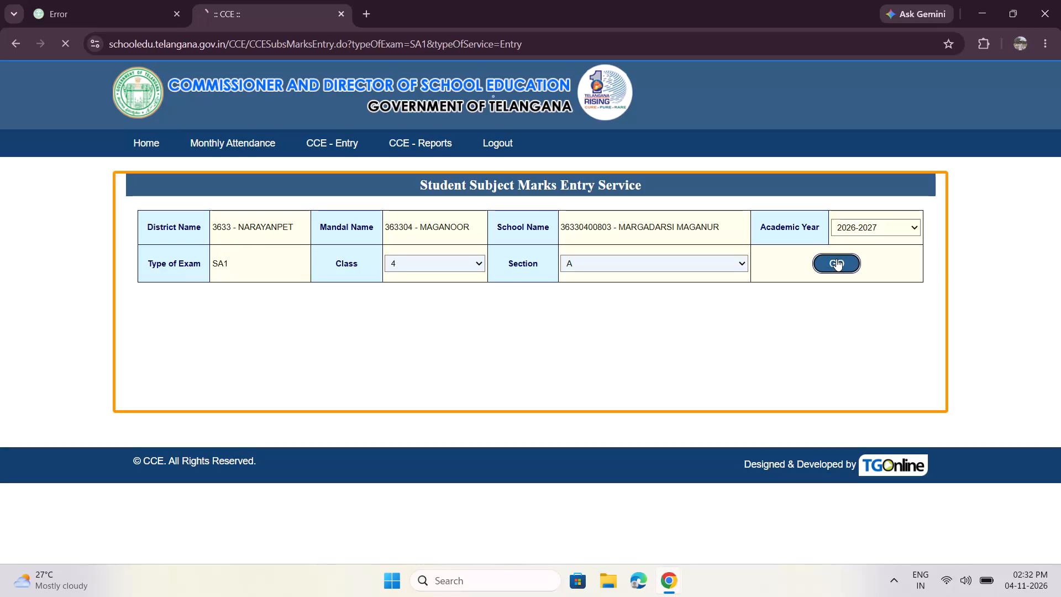
Request the SA1 subject marks entry list for class 4, section A again.
{"action": "triple_click", "coordinate": [836, 259]}
{"action": "triple_click", "coordinate": [836, 259]}
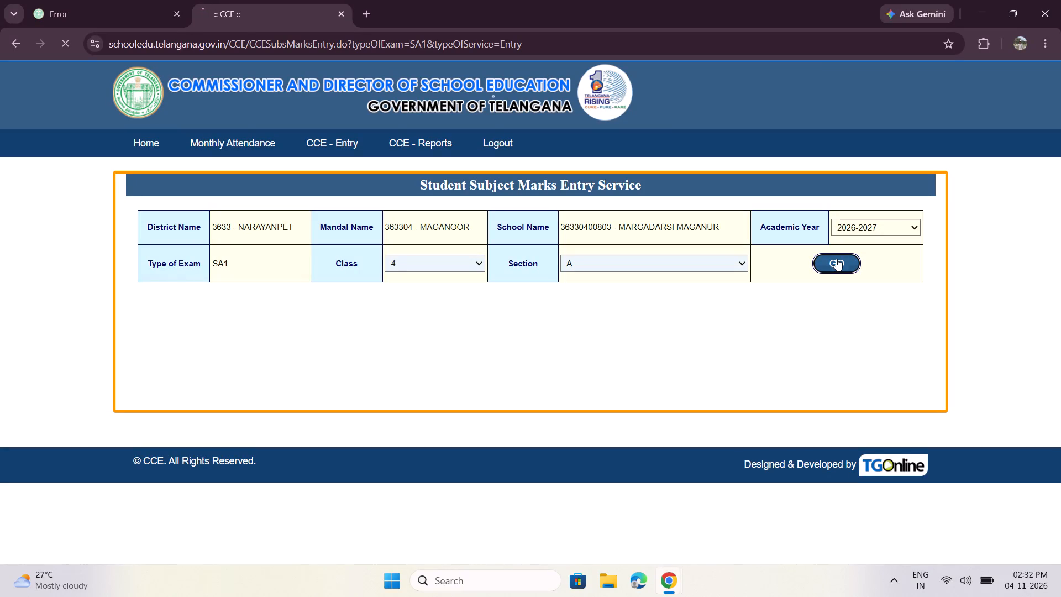
{"action": "triple_click", "coordinate": [836, 259]}
{"action": "triple_click", "coordinate": [836, 259]}
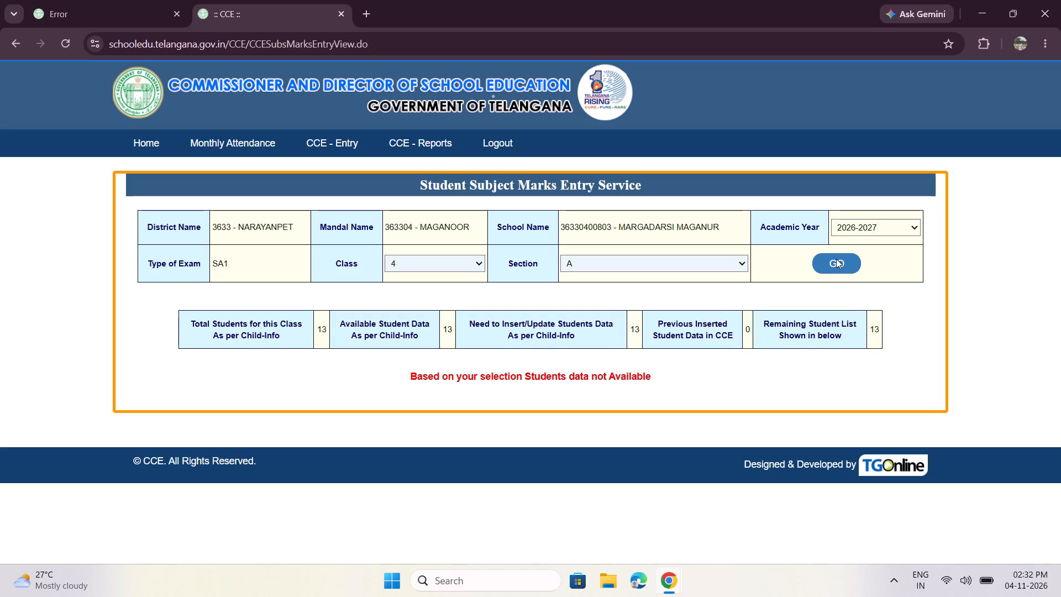
Check the SA1 marks entry student lists for class 4, section B, and again for section A.
{"action": "left_click", "coordinate": [739, 260]}
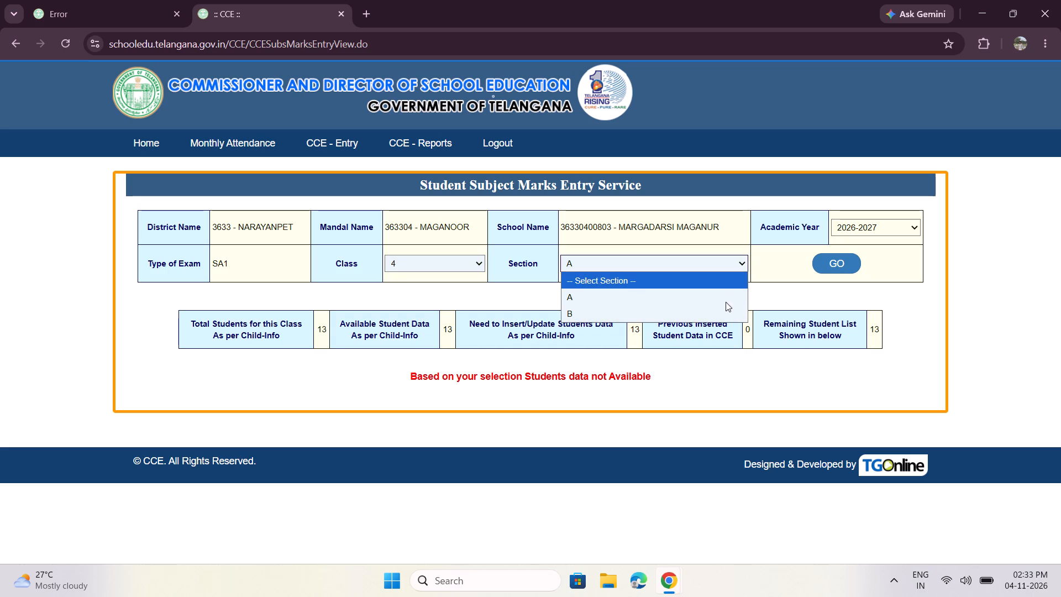
{"action": "left_click", "coordinate": [721, 318]}
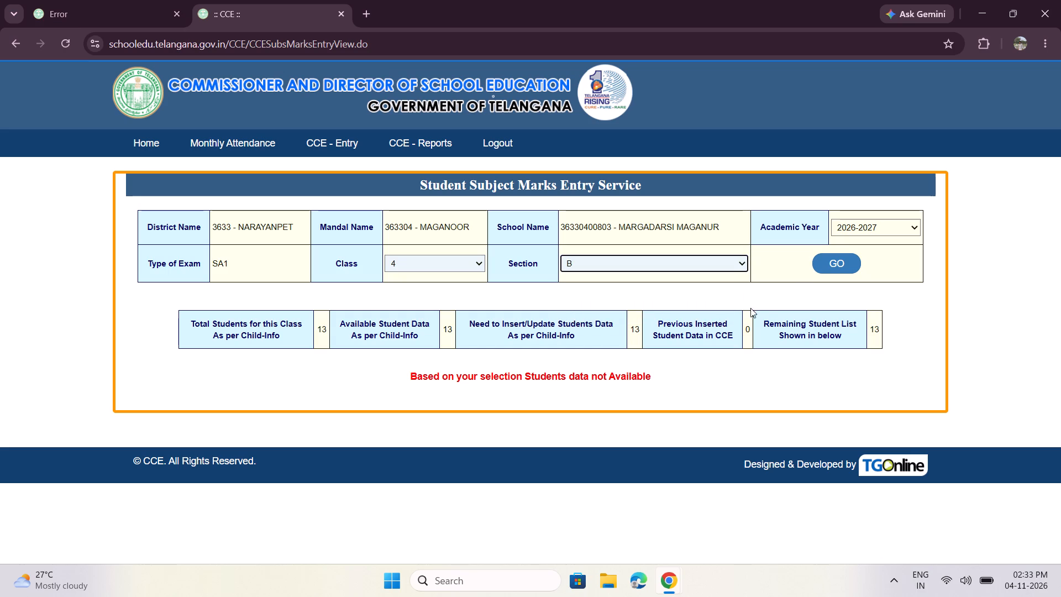
{"action": "left_click", "coordinate": [825, 266]}
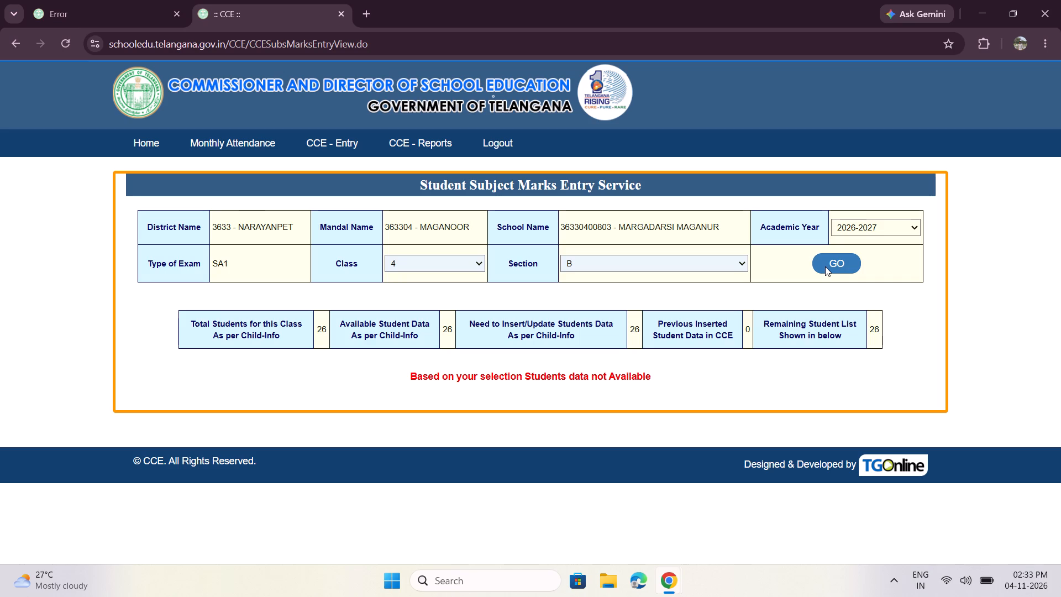
{"action": "left_click", "coordinate": [728, 267]}
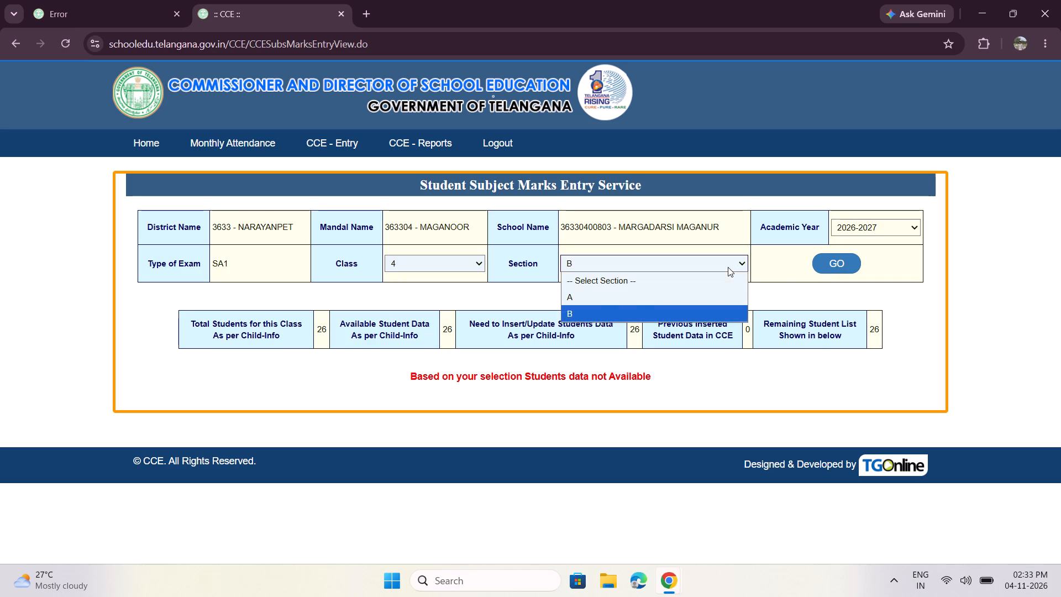
{"action": "left_click", "coordinate": [719, 299]}
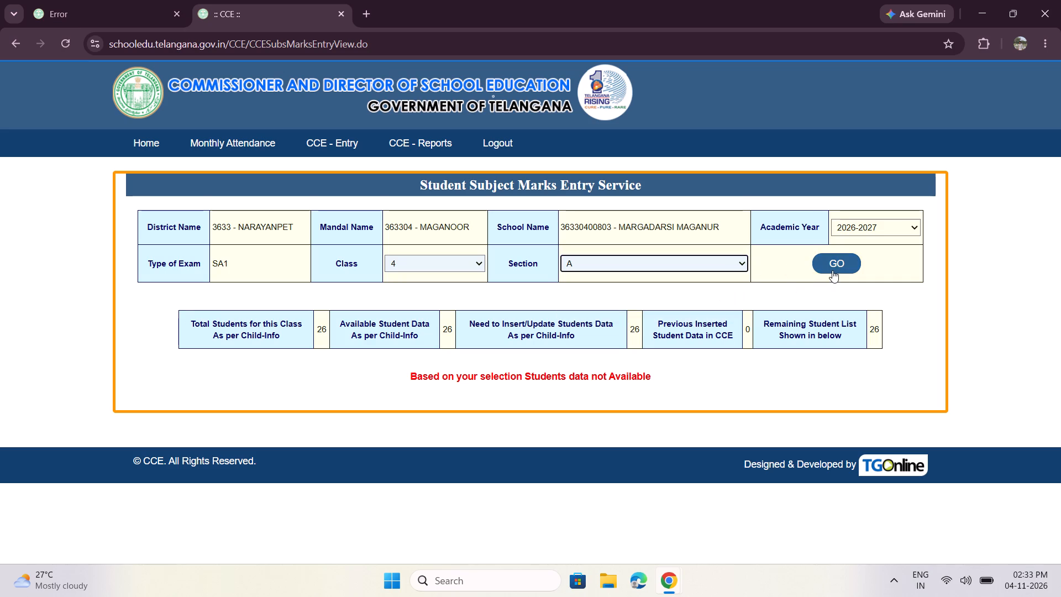
{"action": "left_click", "coordinate": [832, 269]}
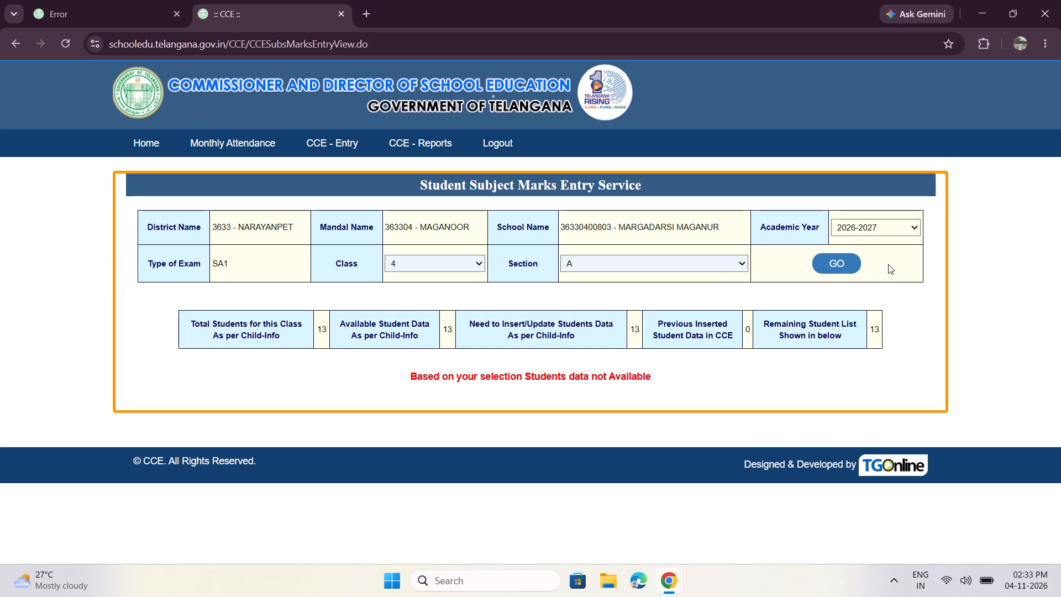
Load the SA1 subject marks entry for class 5, section A.
{"action": "left_click", "coordinate": [468, 265]}
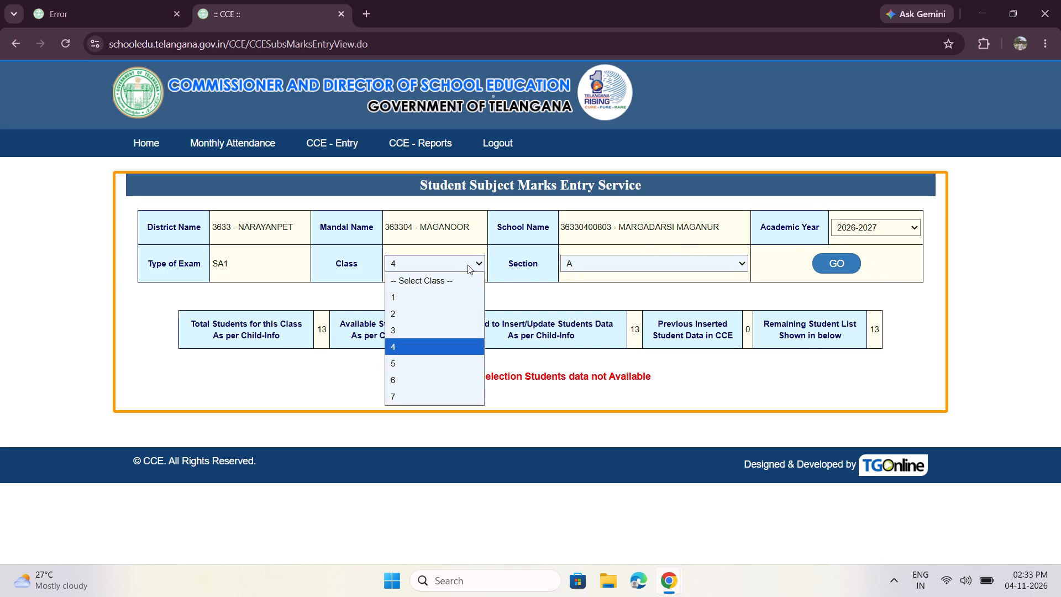
{"action": "left_click", "coordinate": [469, 364]}
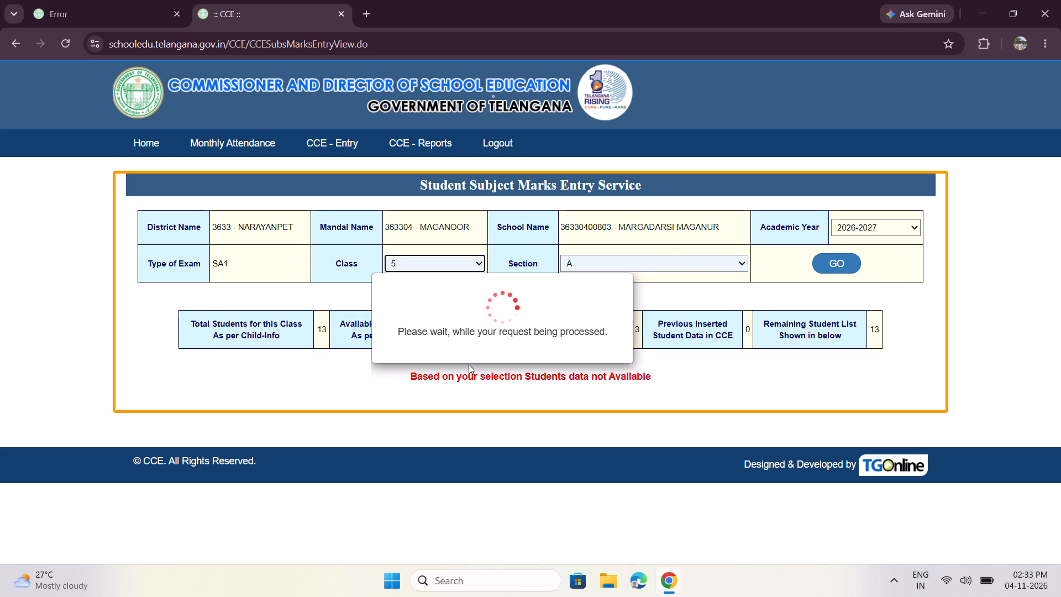
{"action": "left_click", "coordinate": [698, 258]}
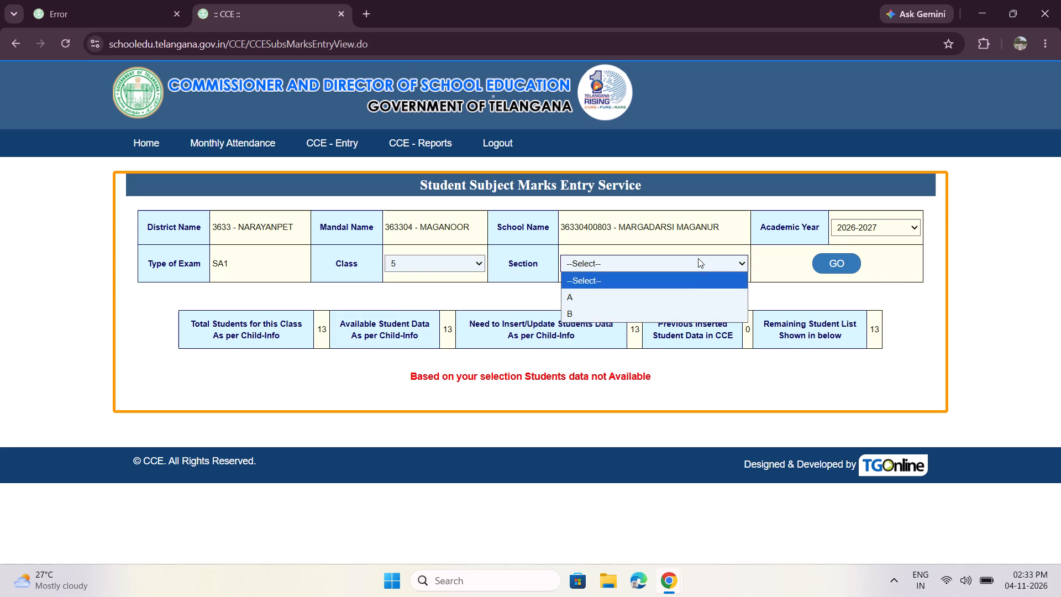
{"action": "left_click", "coordinate": [689, 298]}
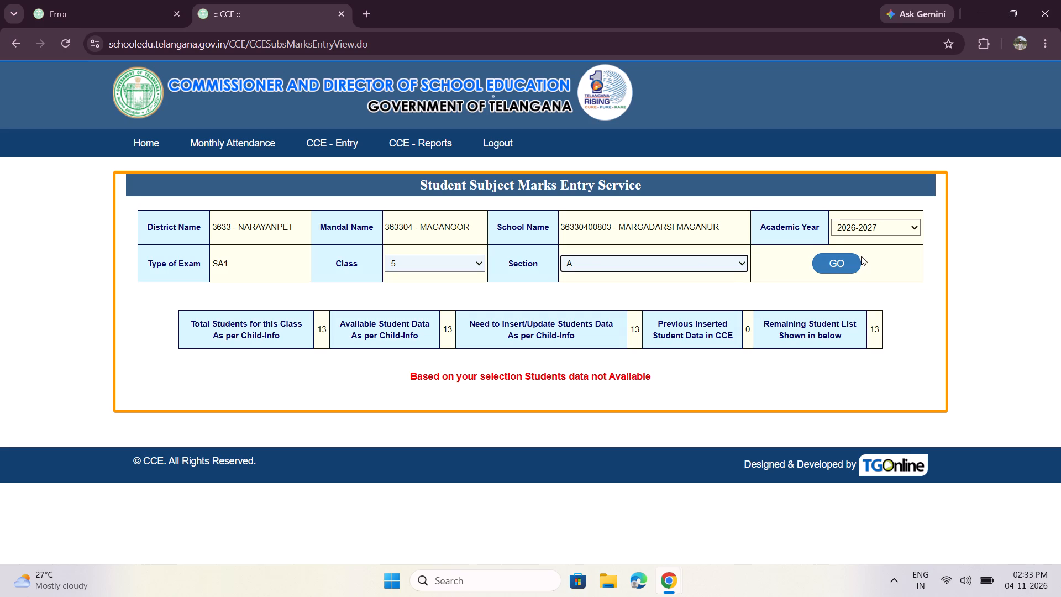
{"action": "left_click", "coordinate": [859, 256]}
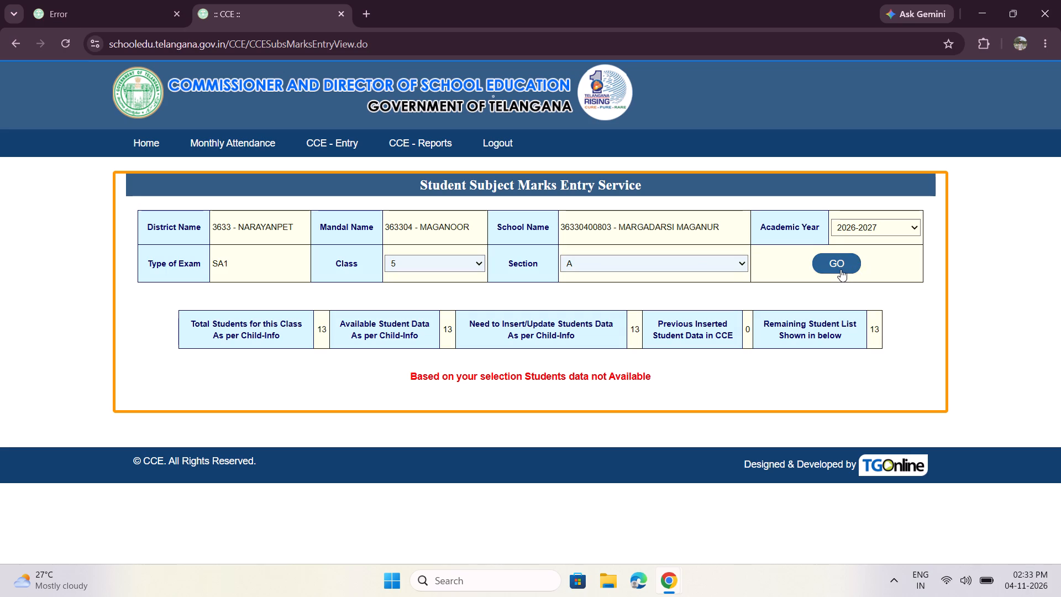
{"action": "left_click", "coordinate": [841, 269]}
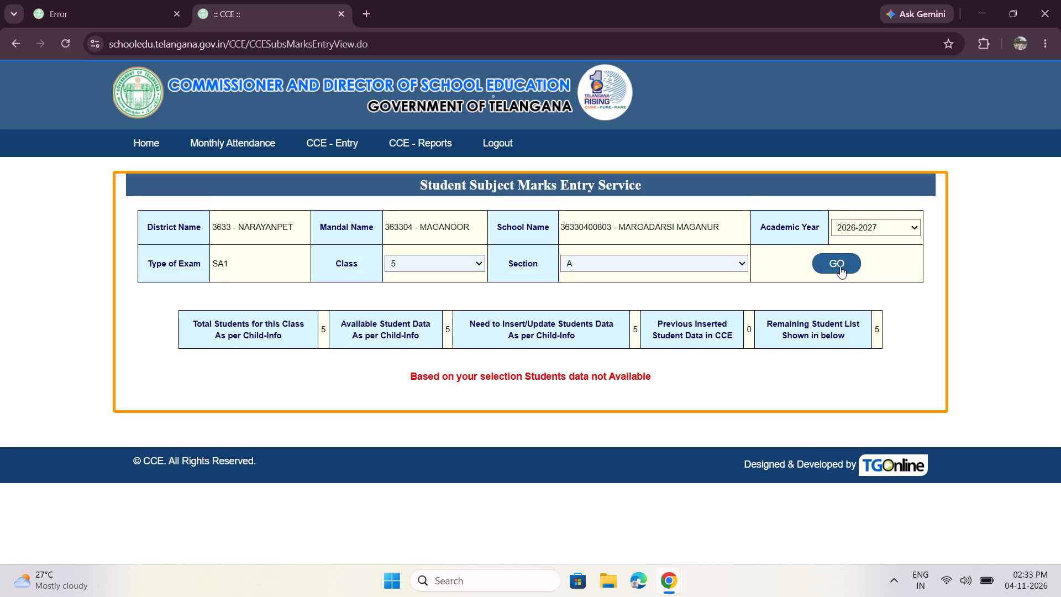
Load the SA1 subject marks entry for class 3, section A.
{"action": "left_click", "coordinate": [480, 266]}
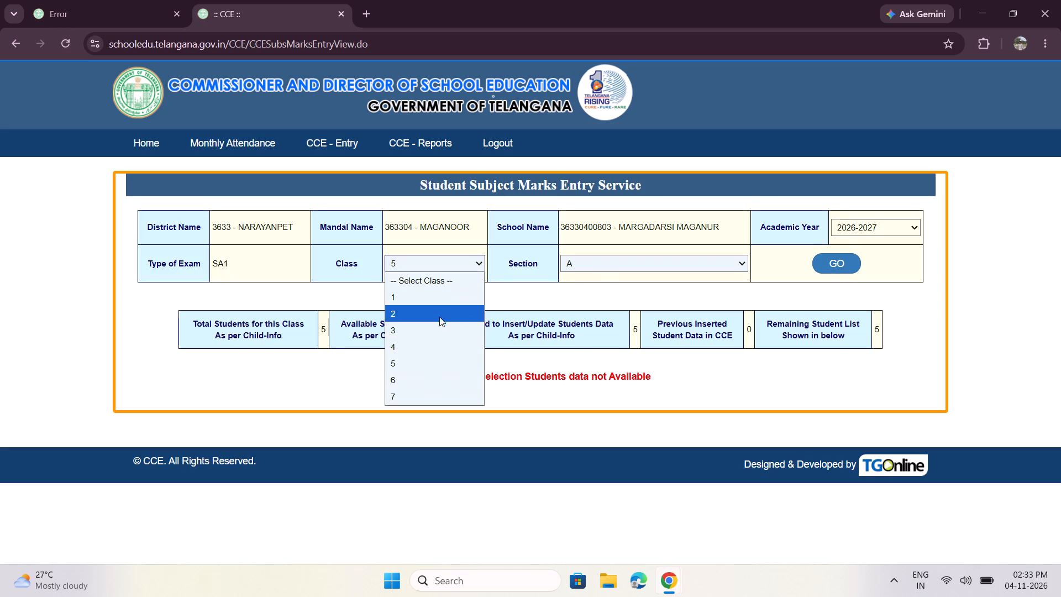
{"action": "left_click", "coordinate": [437, 335]}
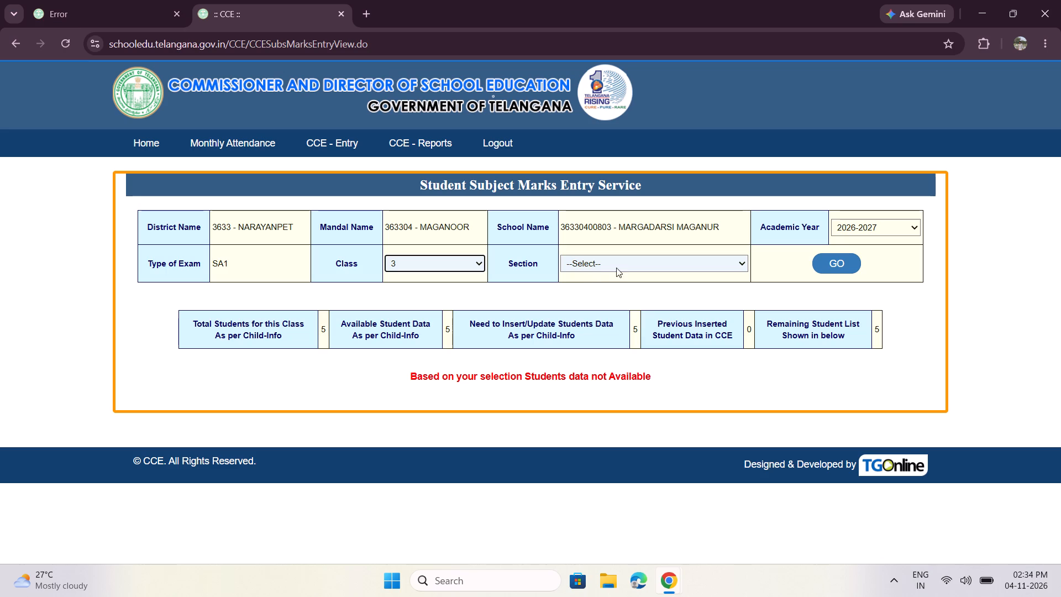
{"action": "left_click", "coordinate": [619, 258]}
{"action": "left_click", "coordinate": [611, 290]}
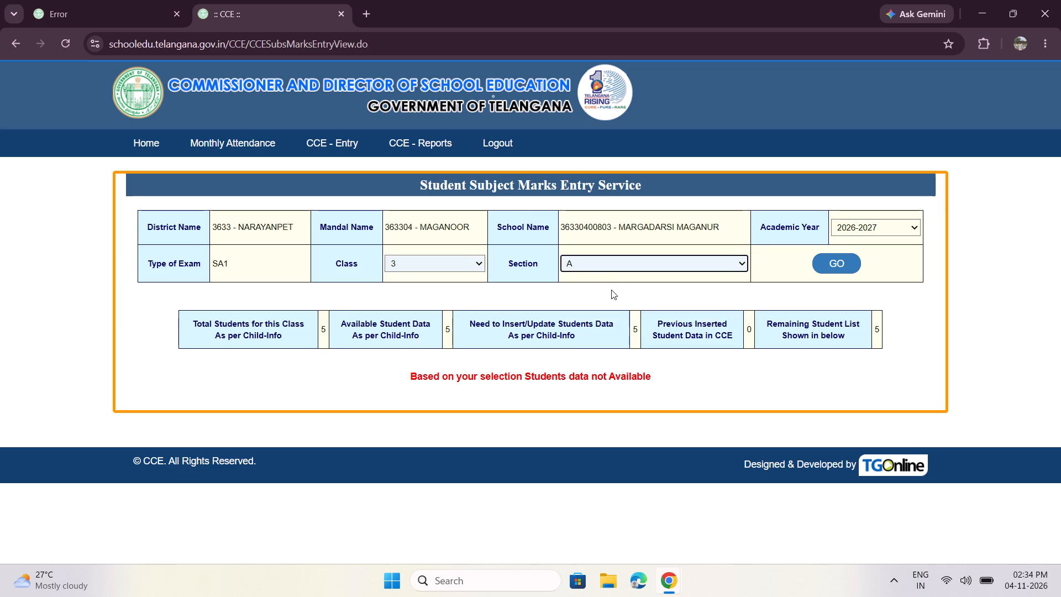
{"action": "left_click", "coordinate": [831, 258]}
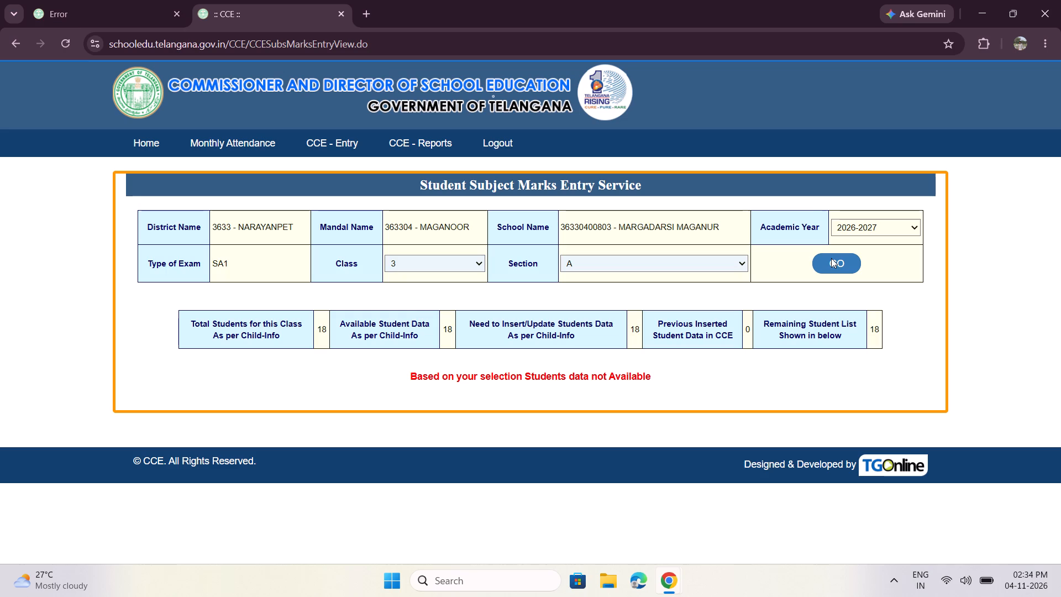
Load the SA1 subject marks entry for class 2, section A.
{"action": "left_click", "coordinate": [481, 262]}
{"action": "left_click", "coordinate": [465, 310]}
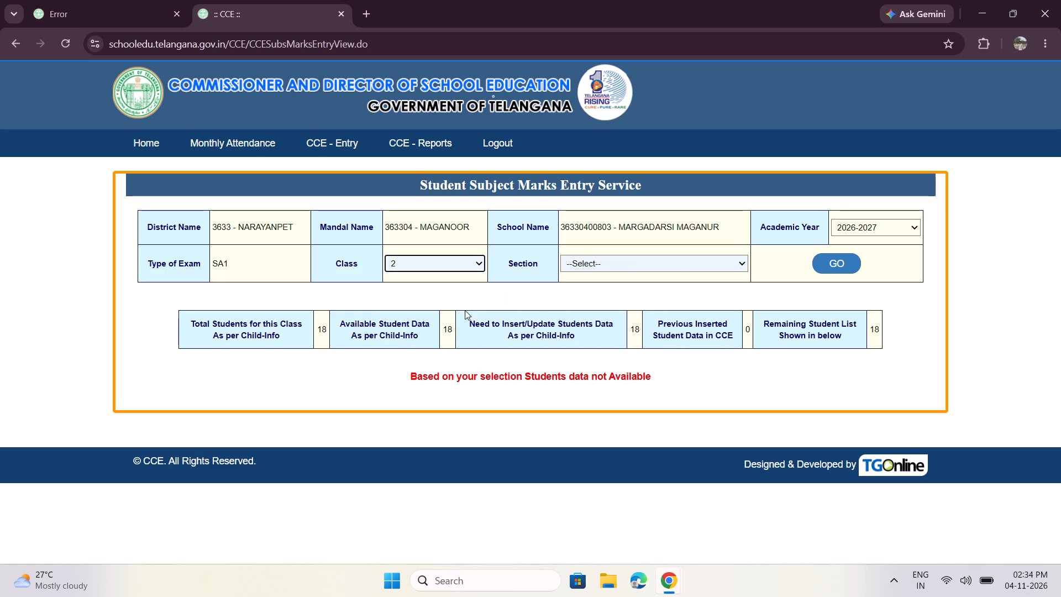
{"action": "left_click", "coordinate": [668, 264]}
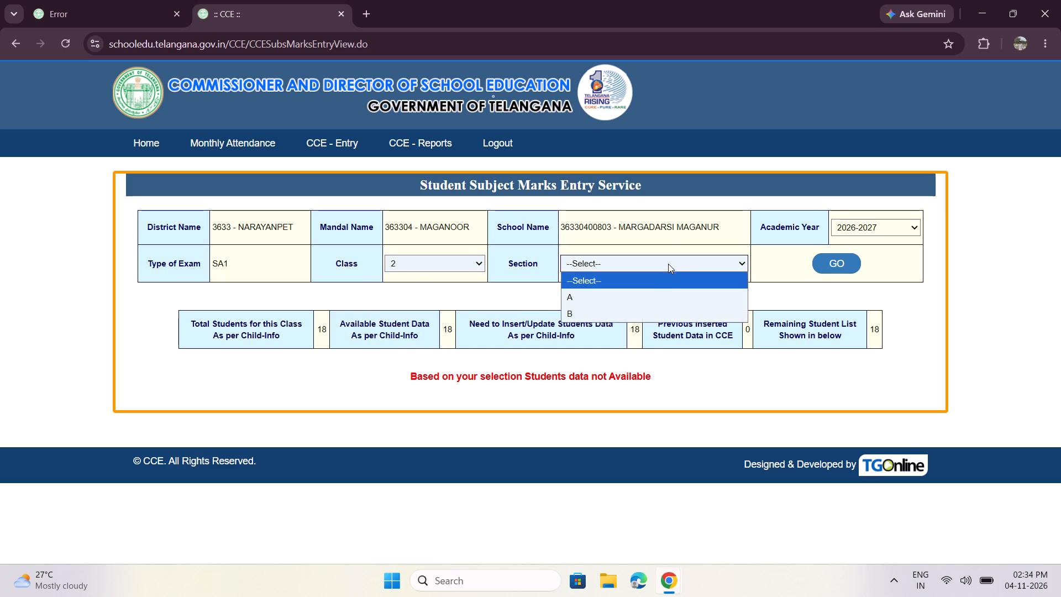
{"action": "left_click", "coordinate": [662, 295]}
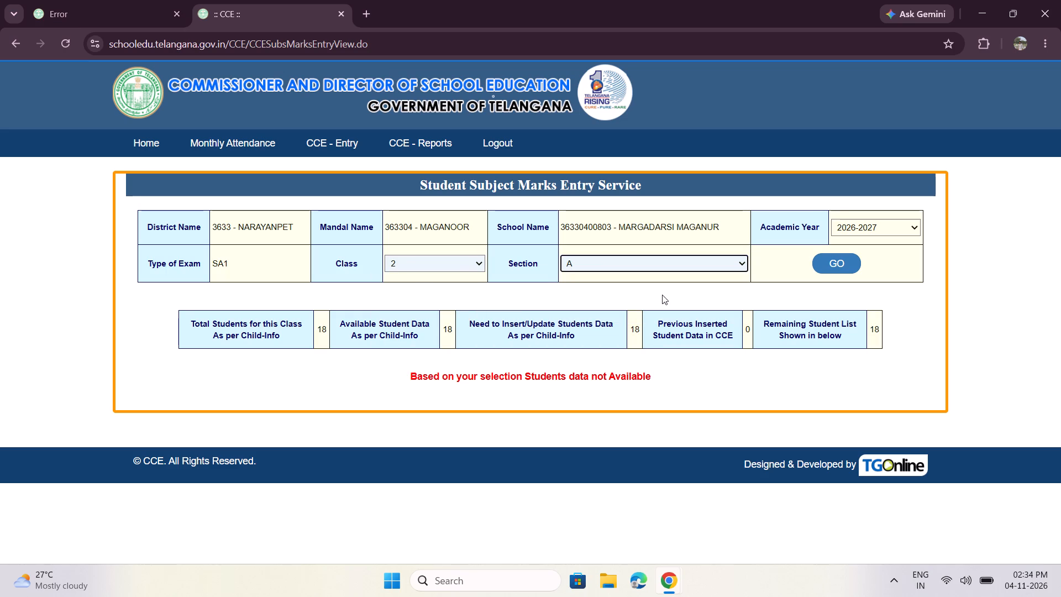
{"action": "left_click", "coordinate": [823, 263]}
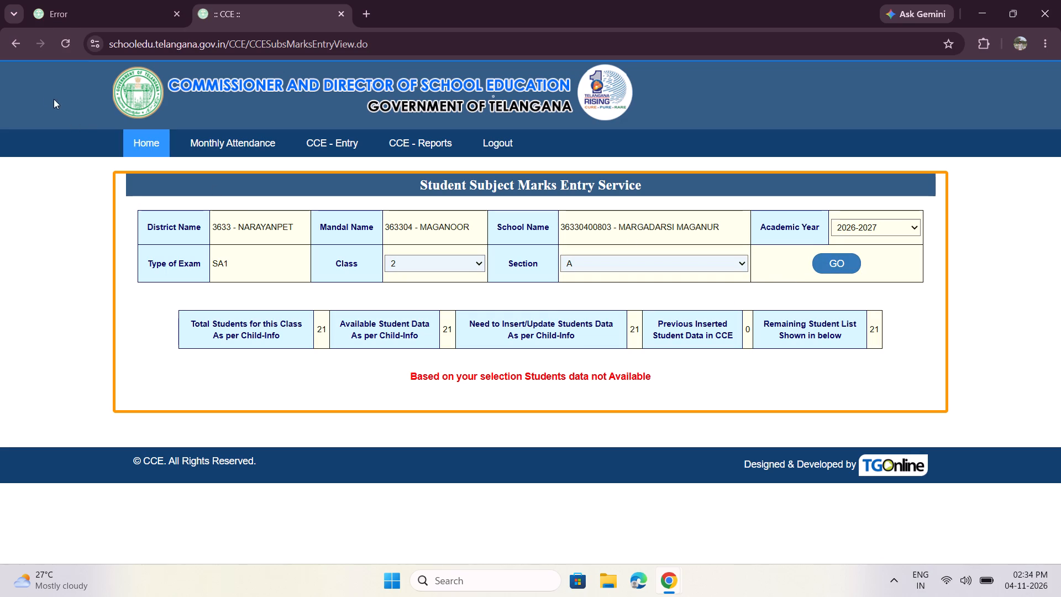
Glance at the Error page, and reload the class 2, section A marks entry page with the form data resubmitted.
{"action": "left_click", "coordinate": [140, 14]}
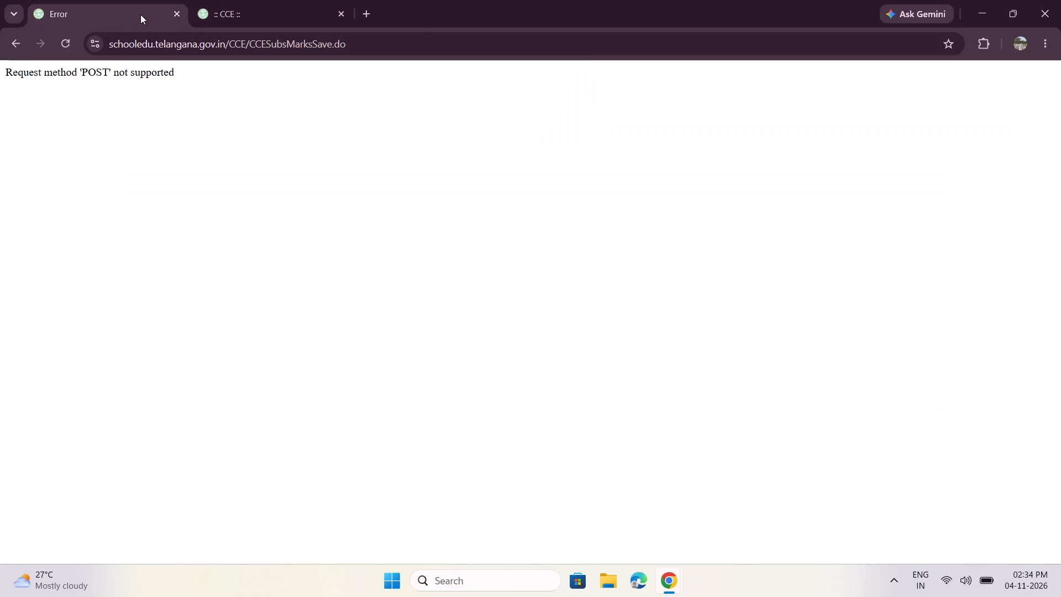
{"action": "left_click", "coordinate": [222, 14]}
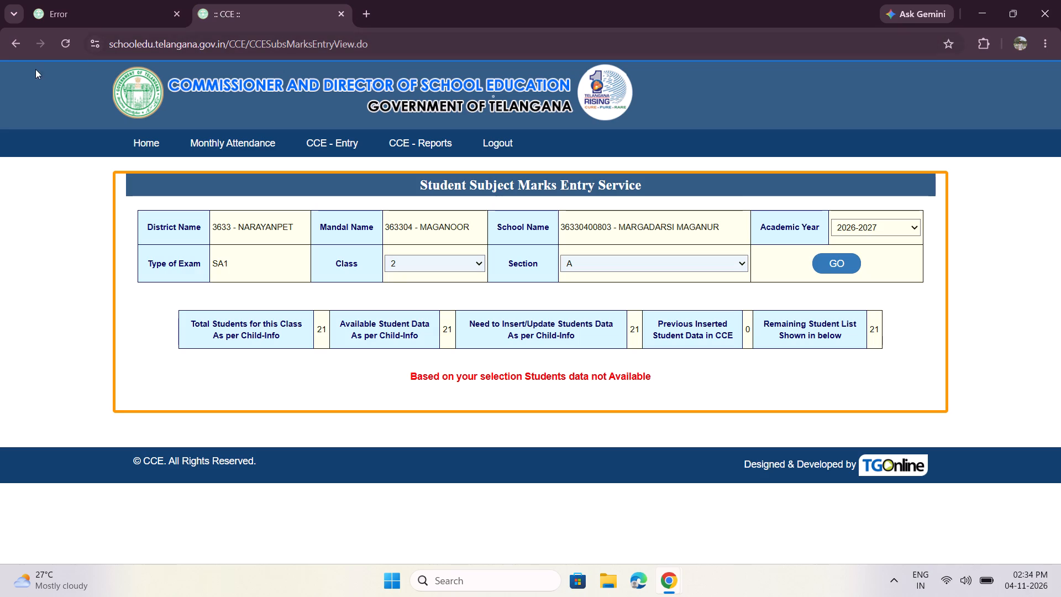
{"action": "triple_click", "coordinate": [58, 42]}
{"action": "triple_click", "coordinate": [58, 42]}
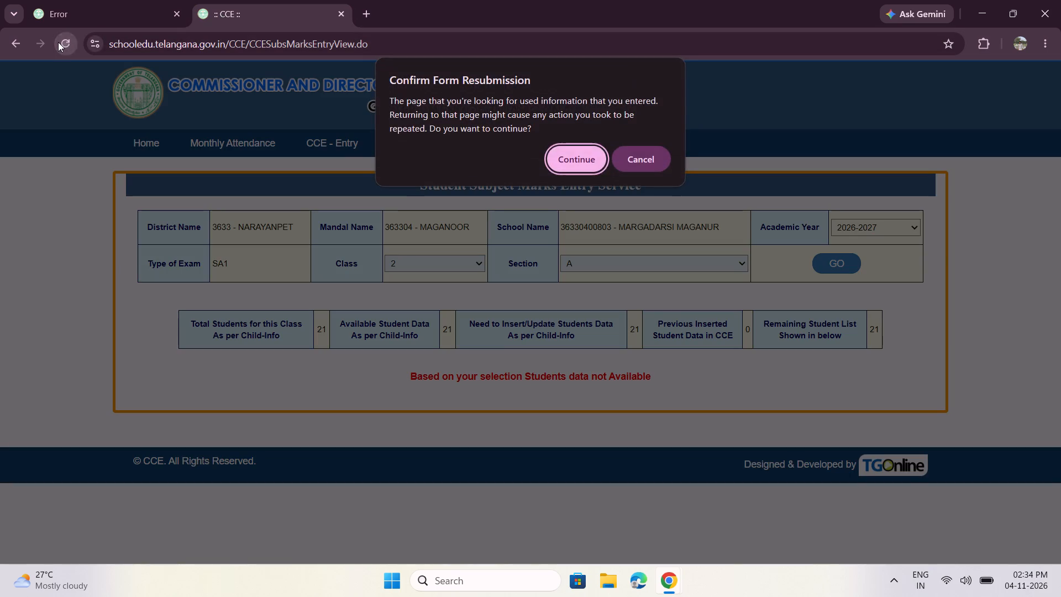
{"action": "left_click_drag", "start_coordinate": [58, 42], "coordinate": [298, 66]}
{"action": "left_click", "coordinate": [553, 151]}
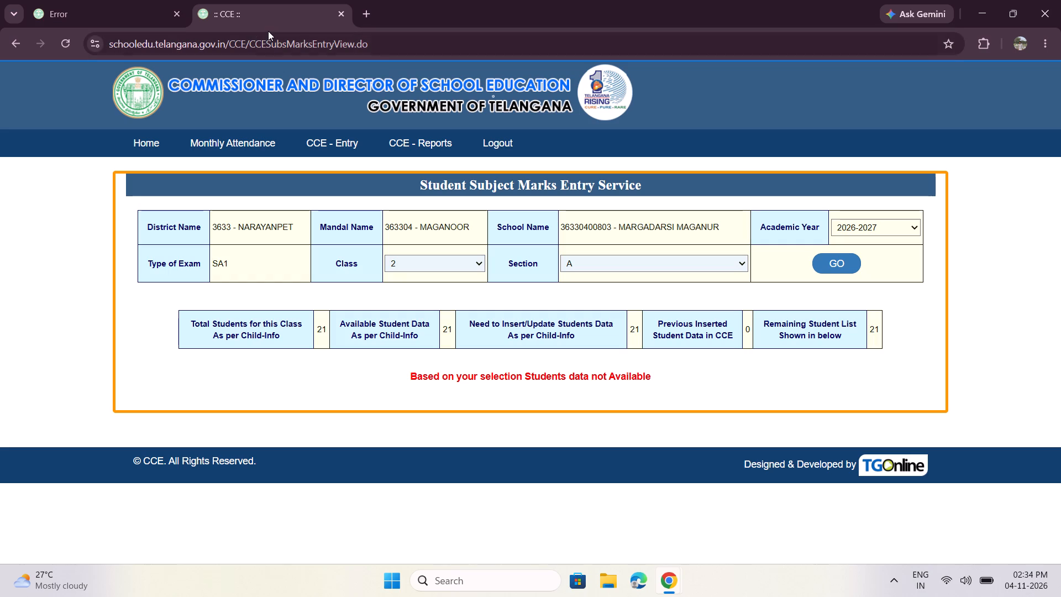
Close the CCE and Error pages and the remaining browser window with the FA2 marks entry.
{"action": "left_click", "coordinate": [340, 10]}
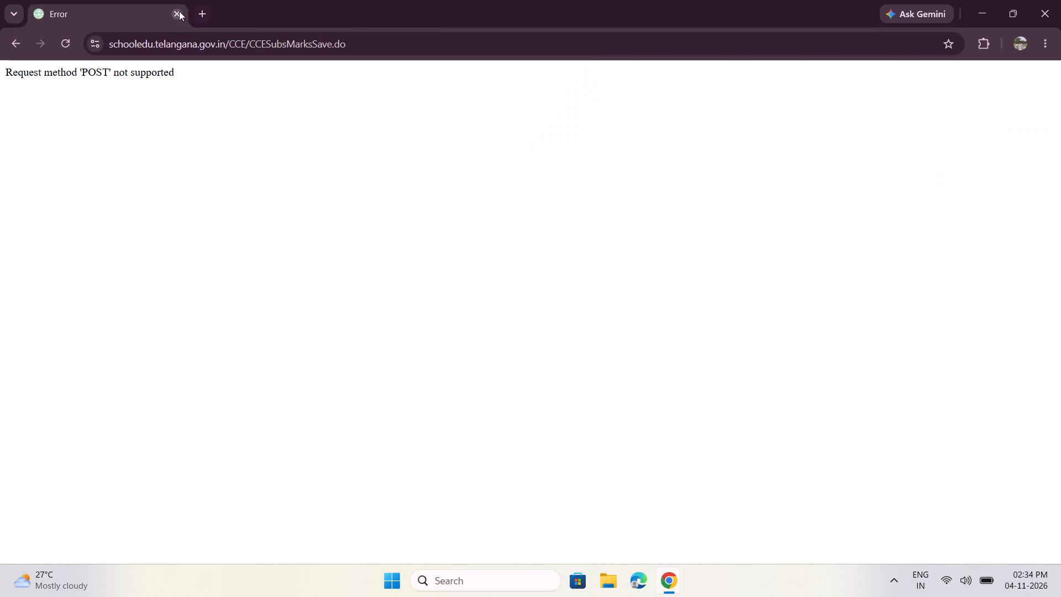
{"action": "left_click", "coordinate": [179, 11]}
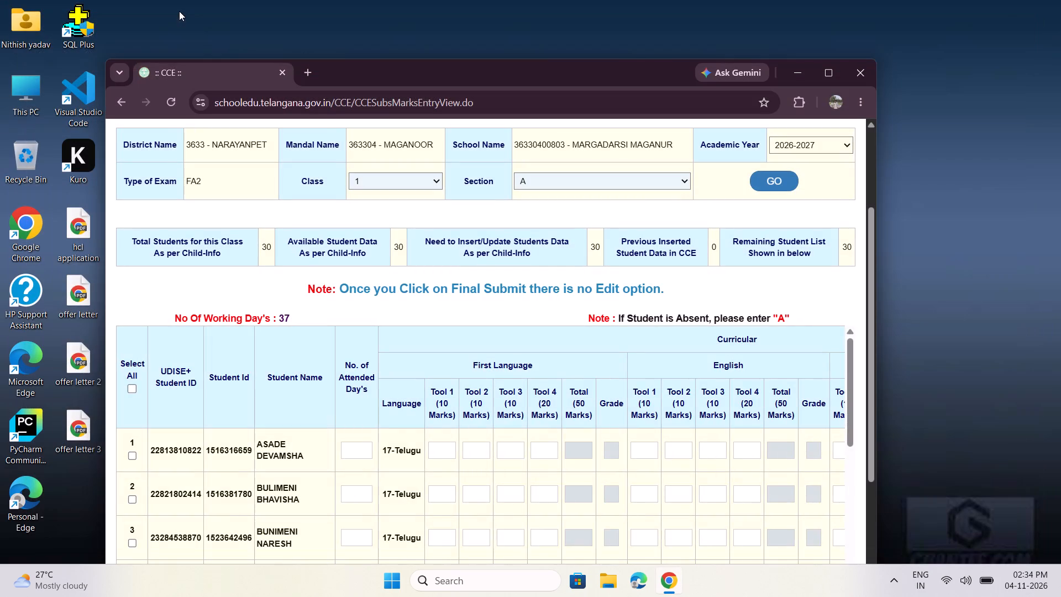
{"action": "left_click", "coordinate": [869, 68]}
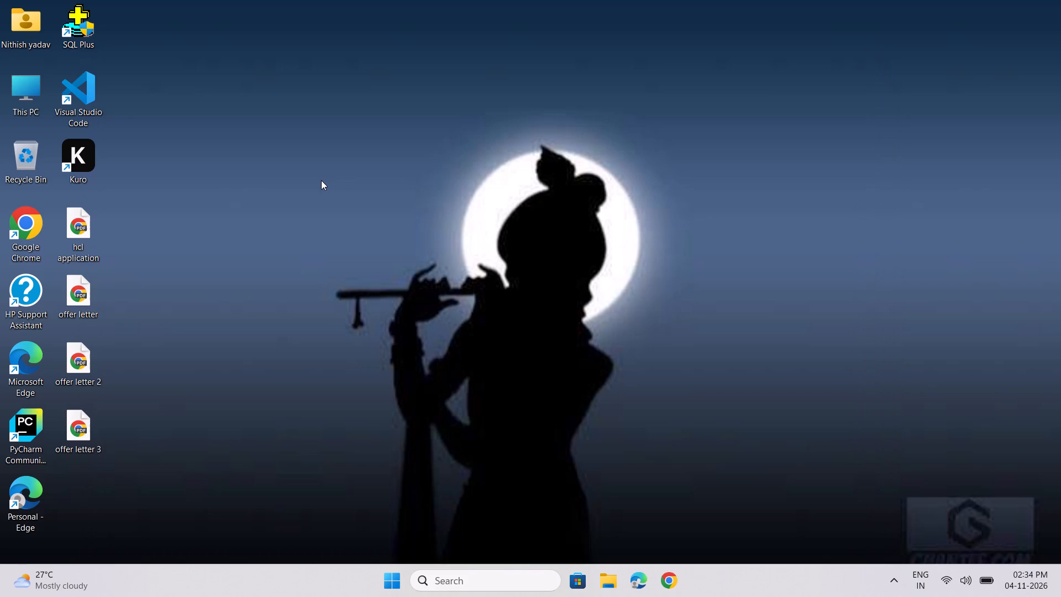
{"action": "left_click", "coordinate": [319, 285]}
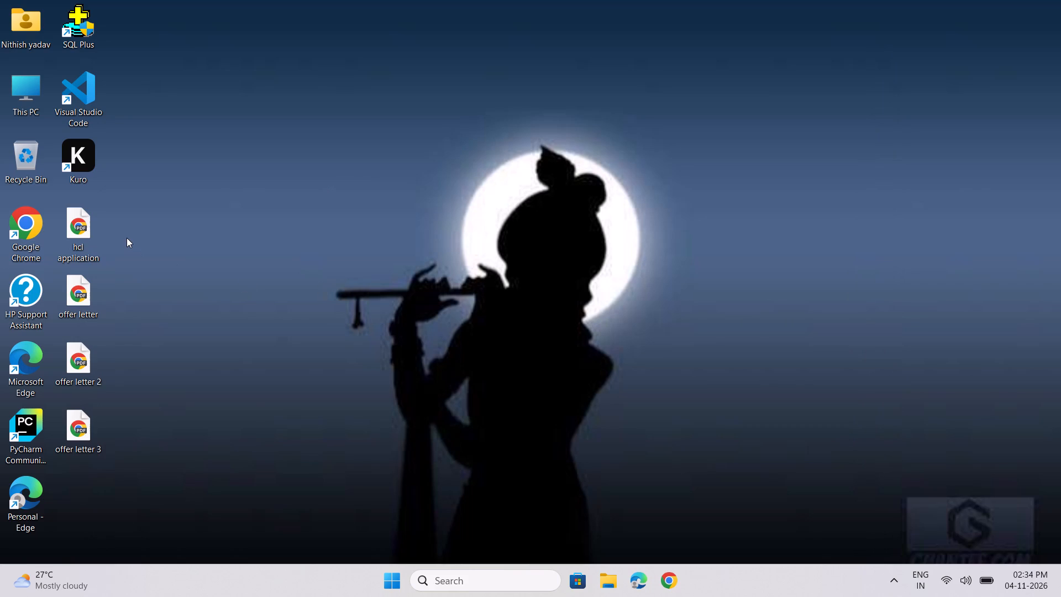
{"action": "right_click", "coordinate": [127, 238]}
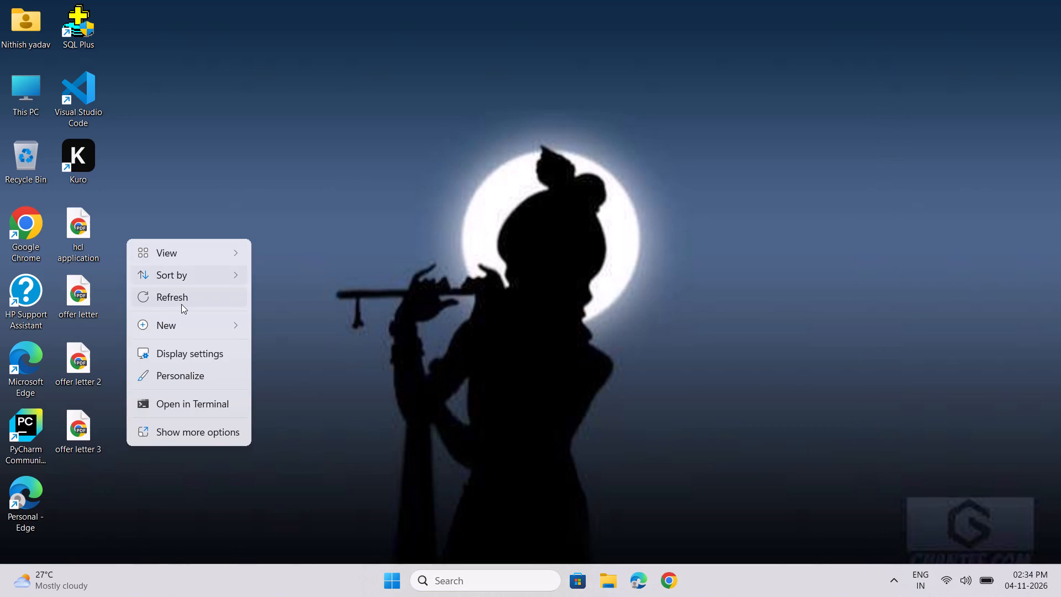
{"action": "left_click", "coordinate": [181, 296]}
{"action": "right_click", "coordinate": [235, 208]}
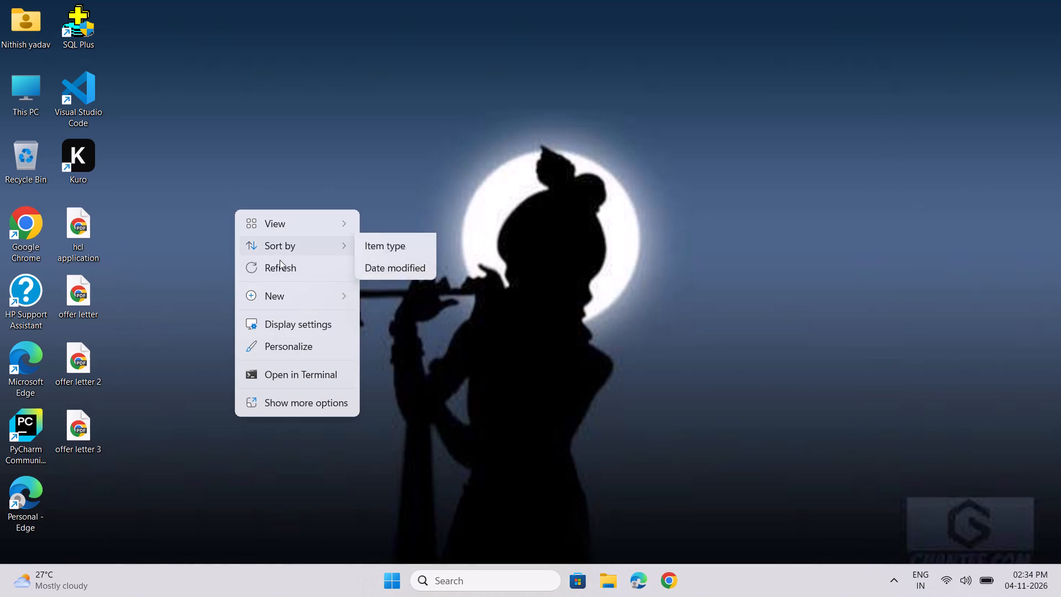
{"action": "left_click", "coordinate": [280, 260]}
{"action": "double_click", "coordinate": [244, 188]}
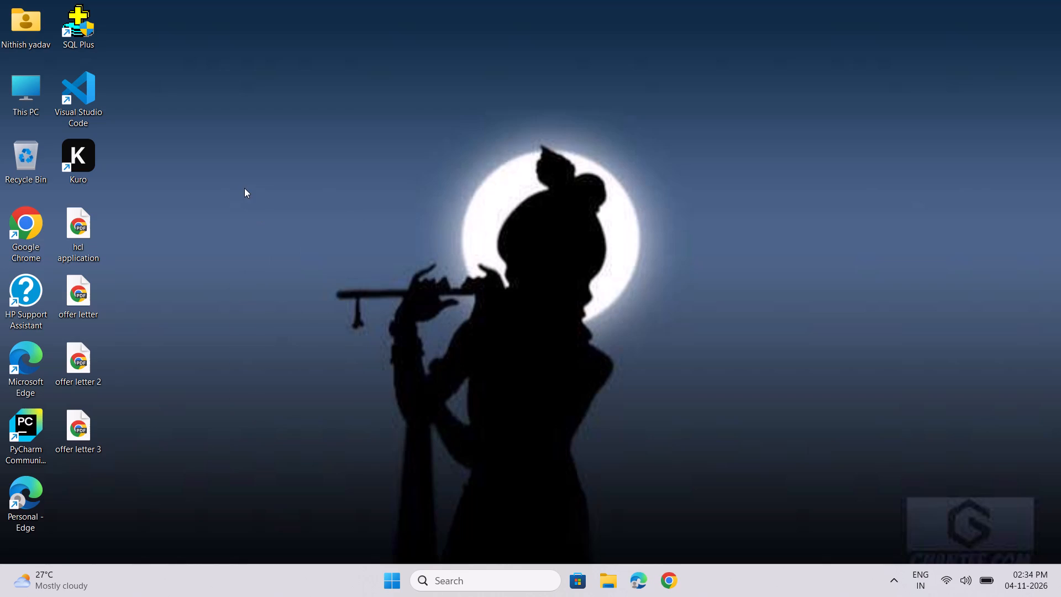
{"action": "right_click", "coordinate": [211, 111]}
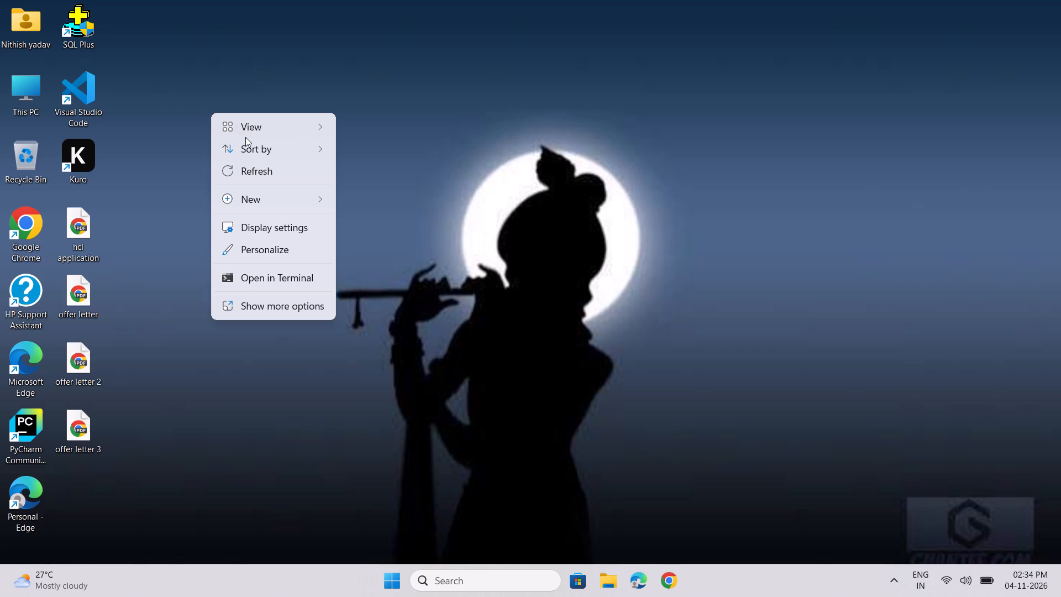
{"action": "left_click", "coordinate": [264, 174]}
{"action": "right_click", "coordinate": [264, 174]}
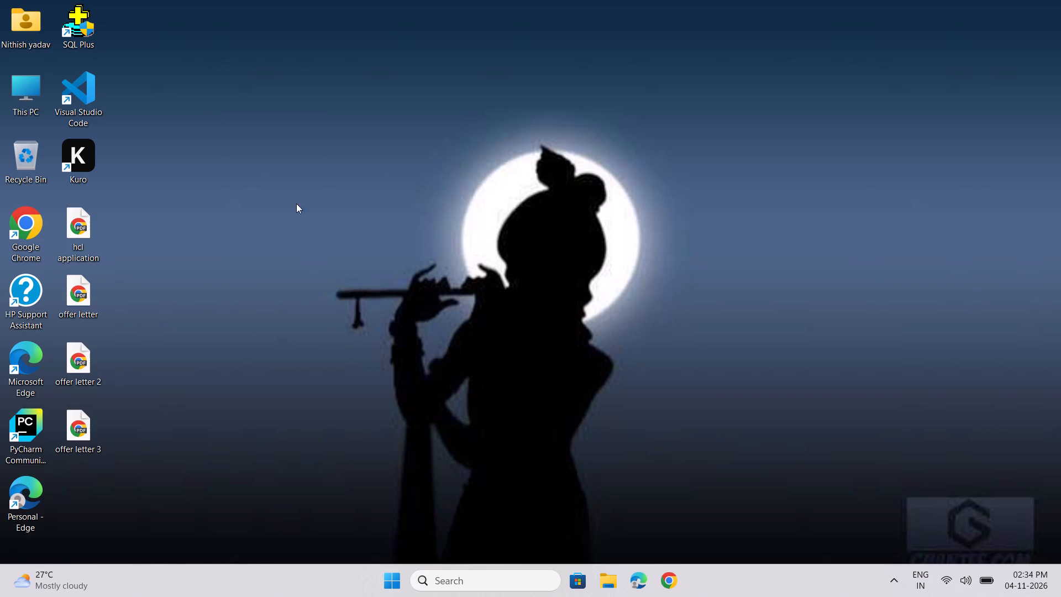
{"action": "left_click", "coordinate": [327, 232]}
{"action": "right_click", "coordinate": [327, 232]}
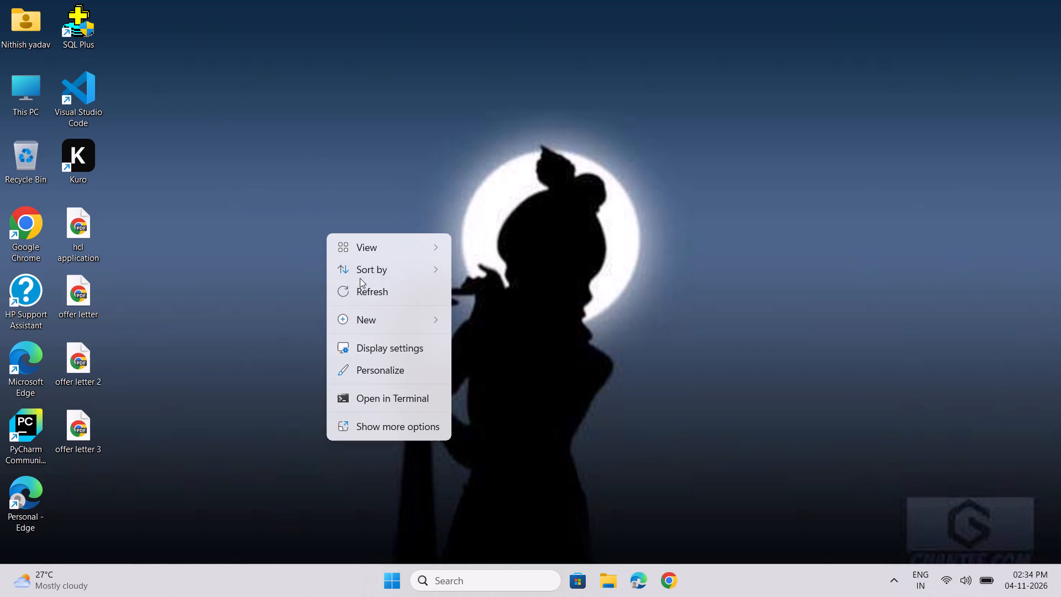
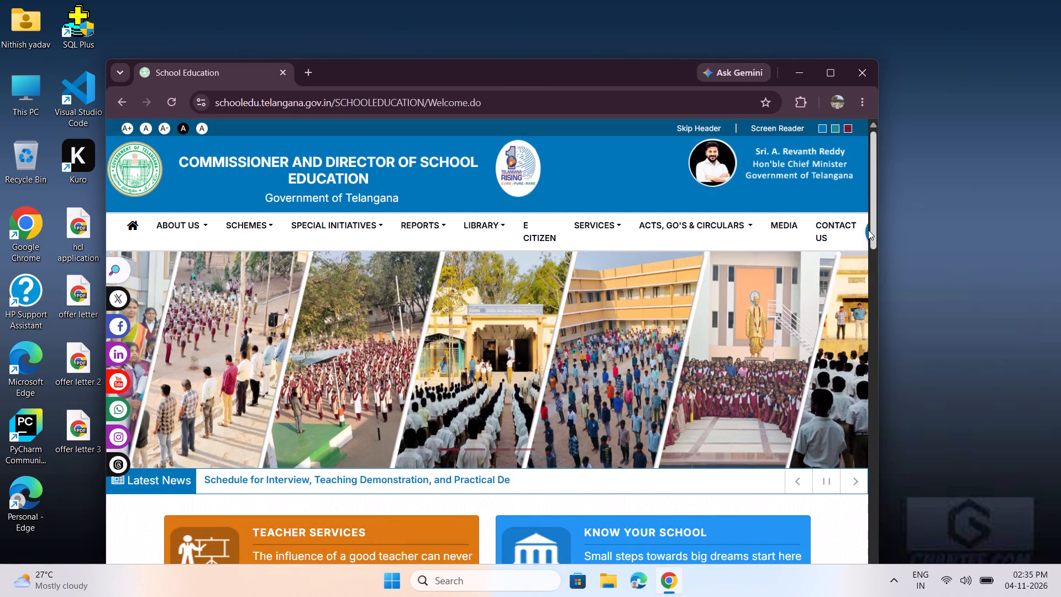
Open the CCE Login page from the School Education site's login dashboard.
{"action": "left_click_drag", "start_coordinate": [860, 231], "coordinate": [873, 229]}
{"action": "left_click", "coordinate": [859, 232]}
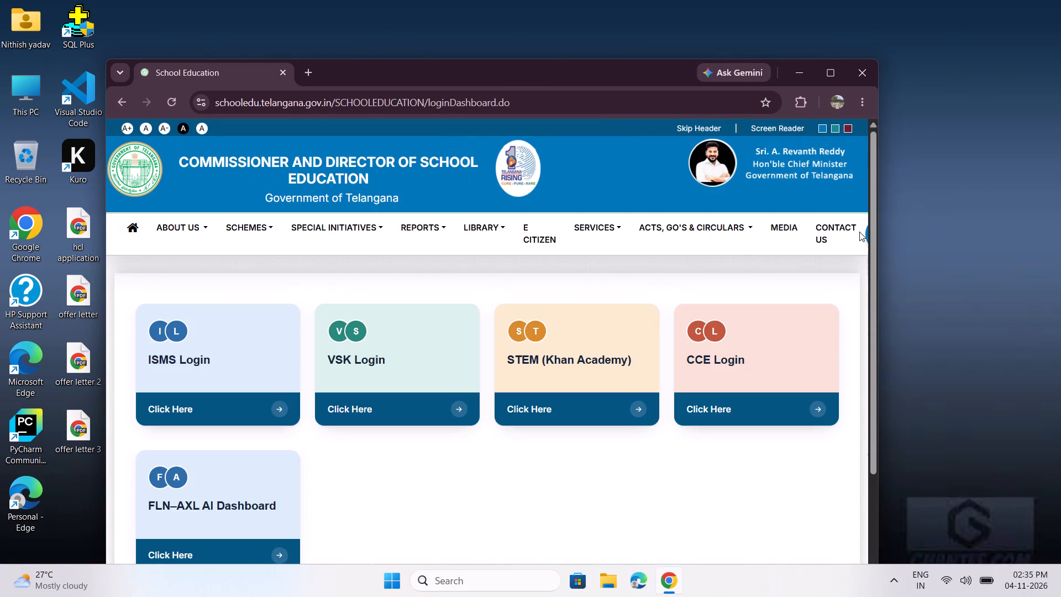
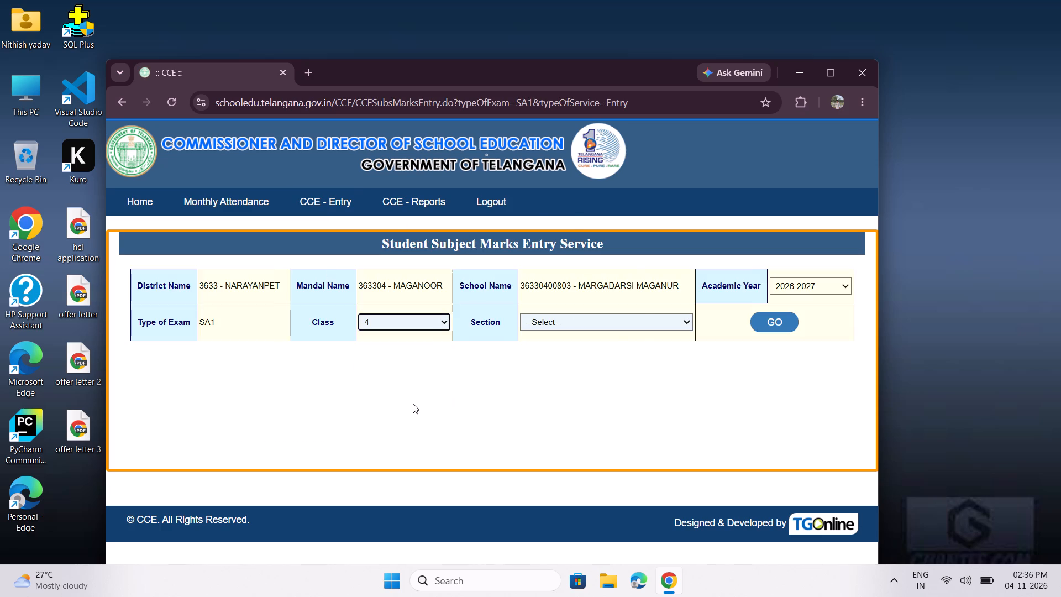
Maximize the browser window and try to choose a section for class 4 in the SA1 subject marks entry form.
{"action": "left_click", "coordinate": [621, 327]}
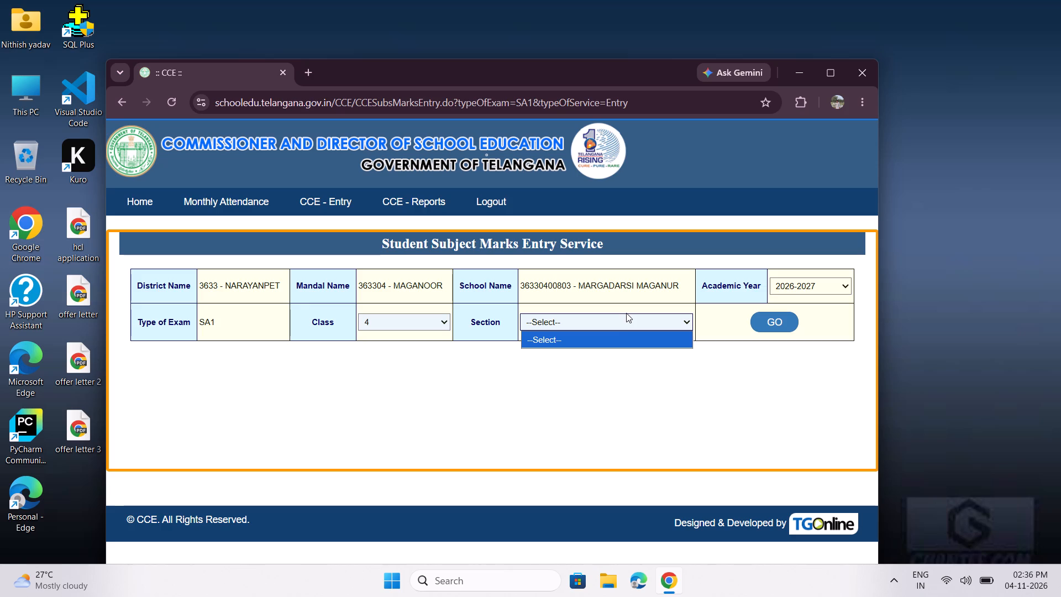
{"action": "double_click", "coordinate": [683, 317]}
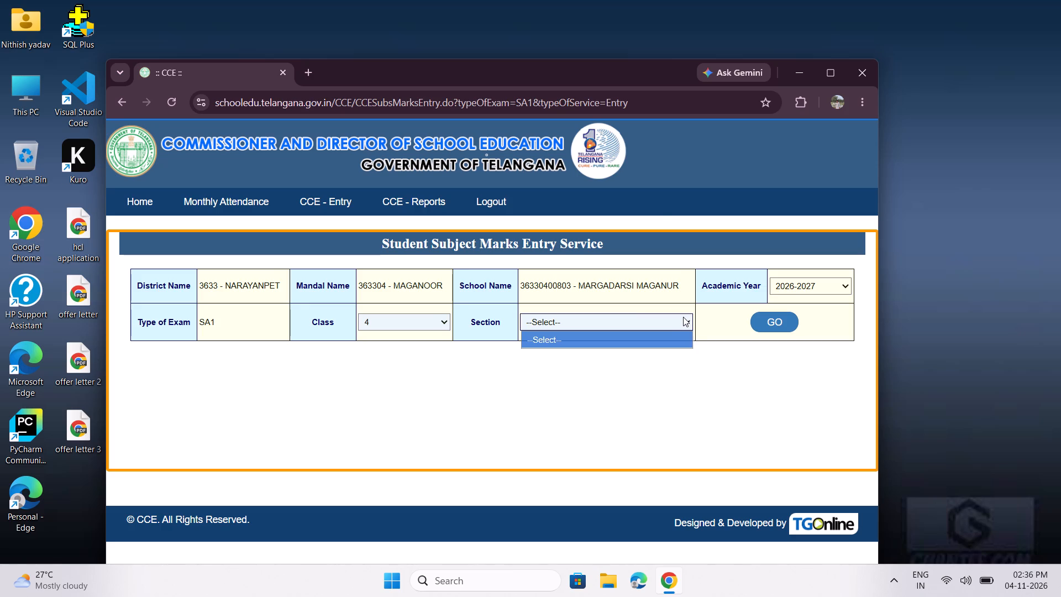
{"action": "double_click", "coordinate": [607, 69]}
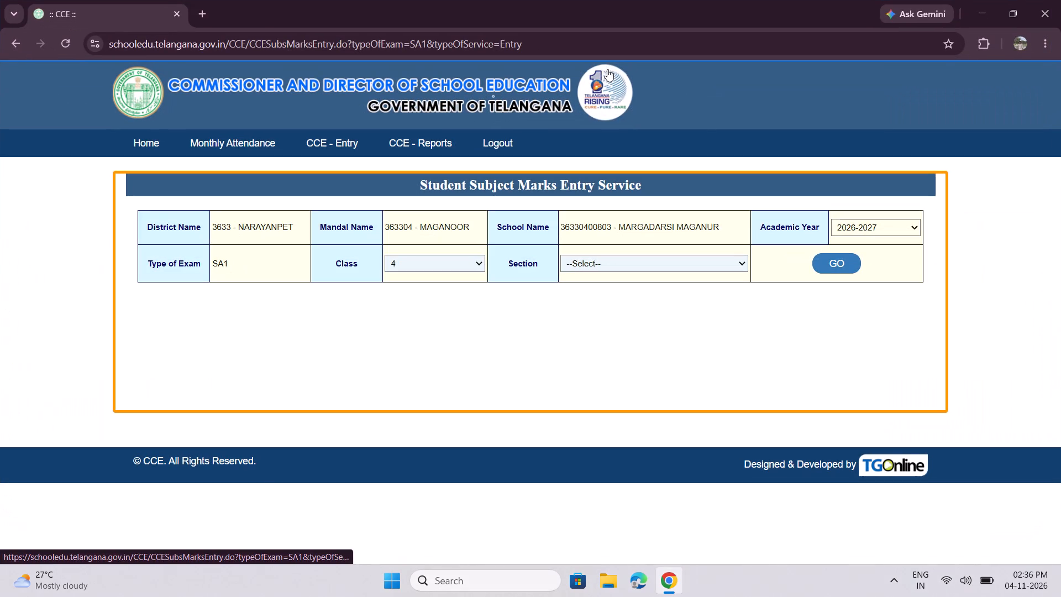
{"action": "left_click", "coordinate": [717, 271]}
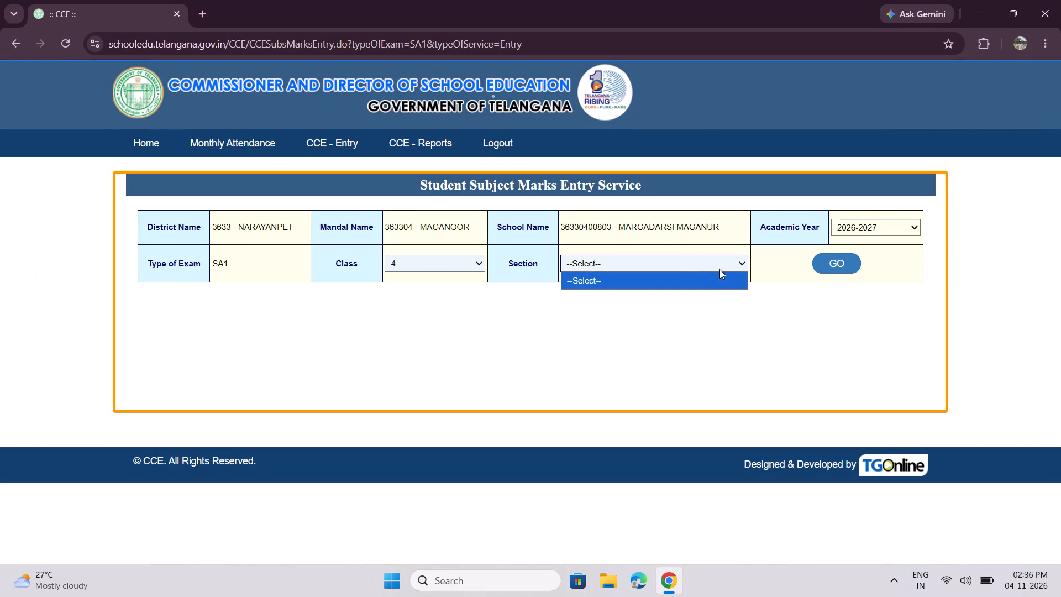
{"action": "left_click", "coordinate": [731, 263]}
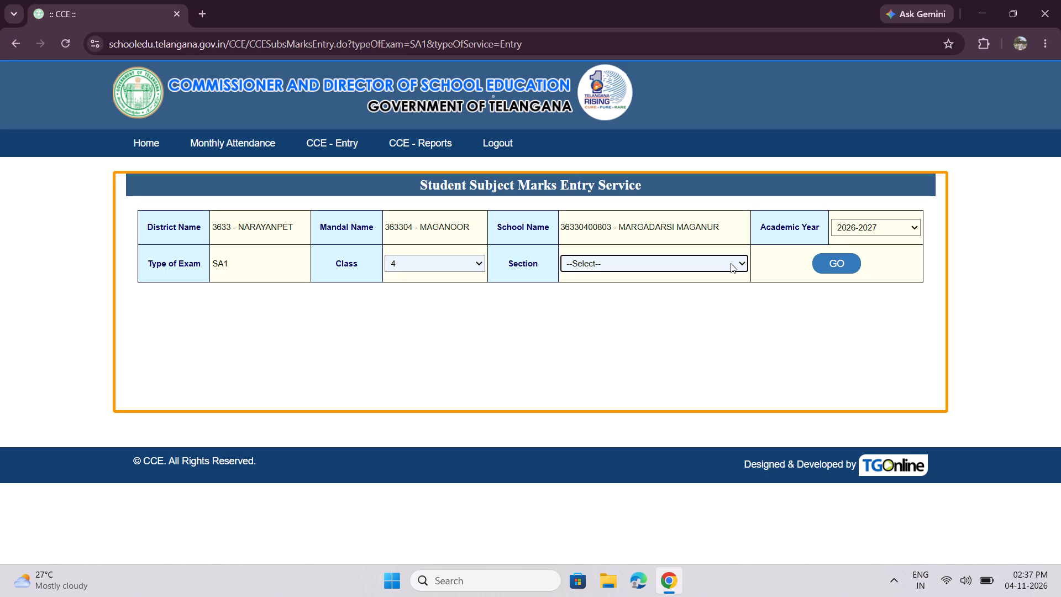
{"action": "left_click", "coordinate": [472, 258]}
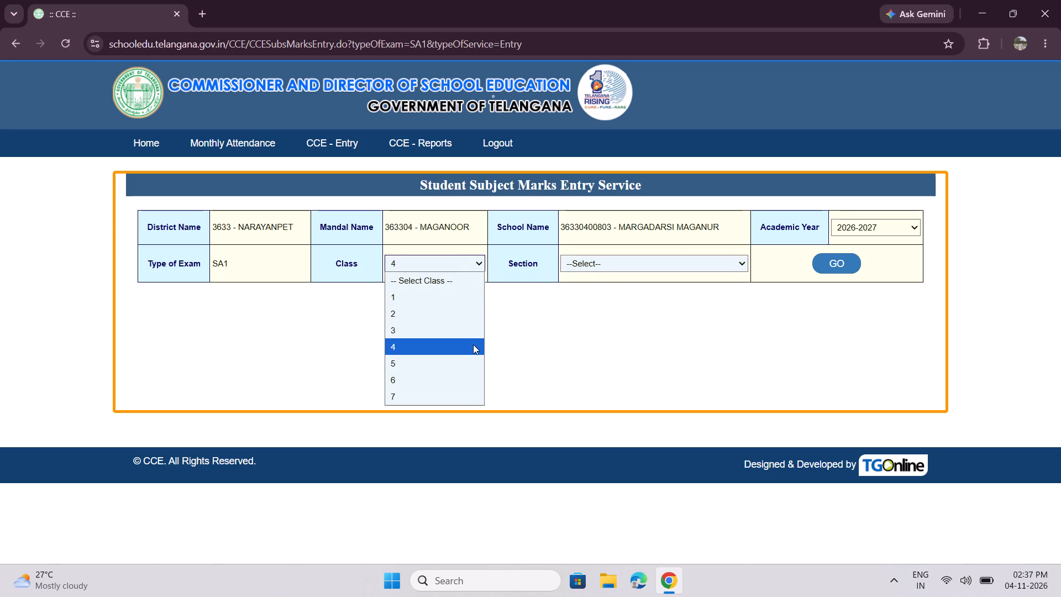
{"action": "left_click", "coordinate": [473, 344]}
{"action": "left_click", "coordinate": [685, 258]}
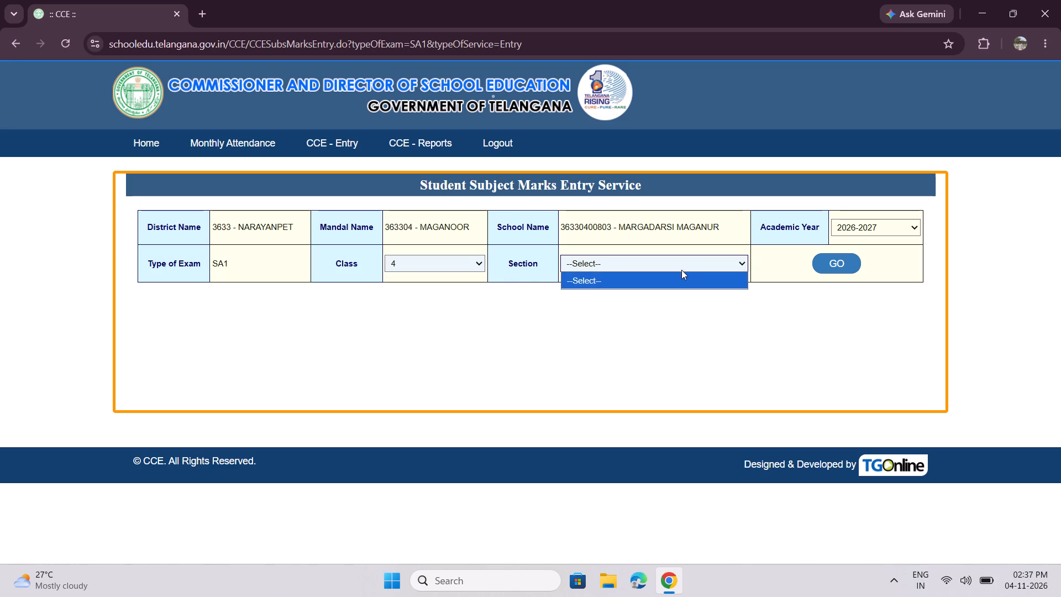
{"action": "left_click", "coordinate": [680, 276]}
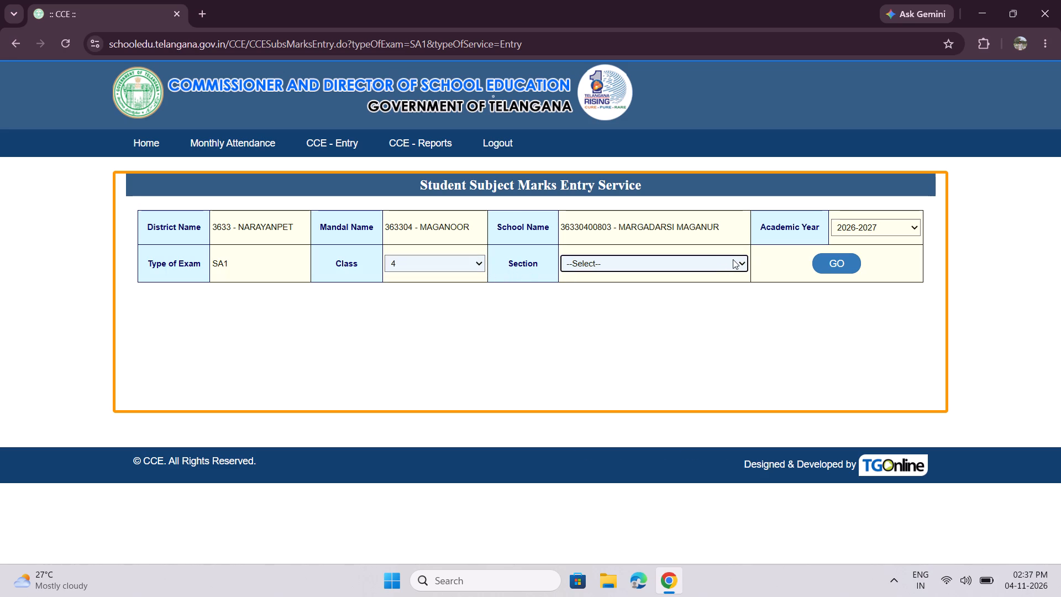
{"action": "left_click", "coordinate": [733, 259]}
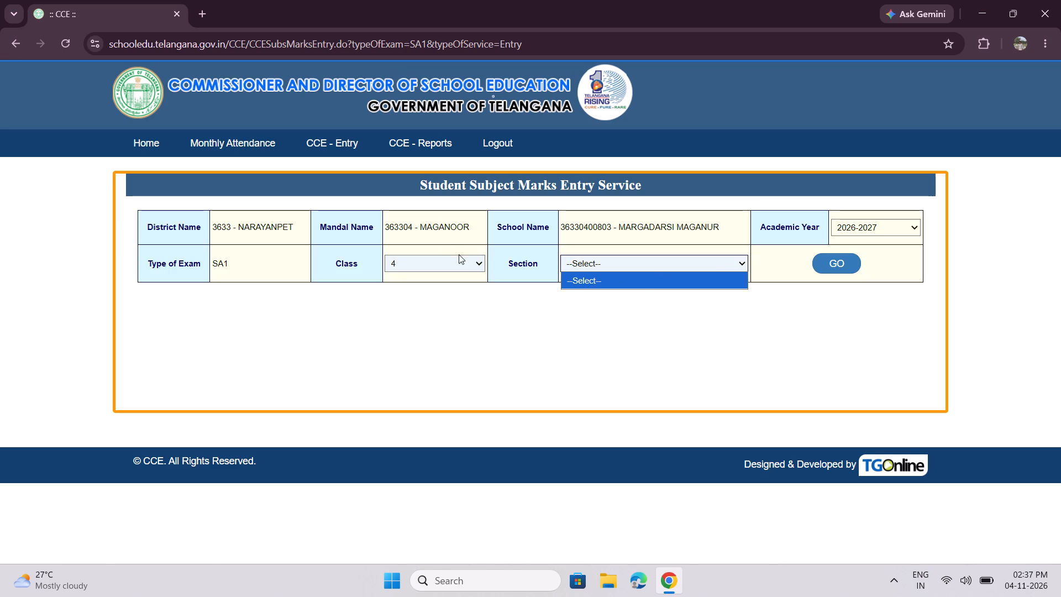
Switch the class to 3 in the SA1 subject marks entry form.
{"action": "left_click", "coordinate": [466, 262]}
{"action": "left_click", "coordinate": [476, 333]}
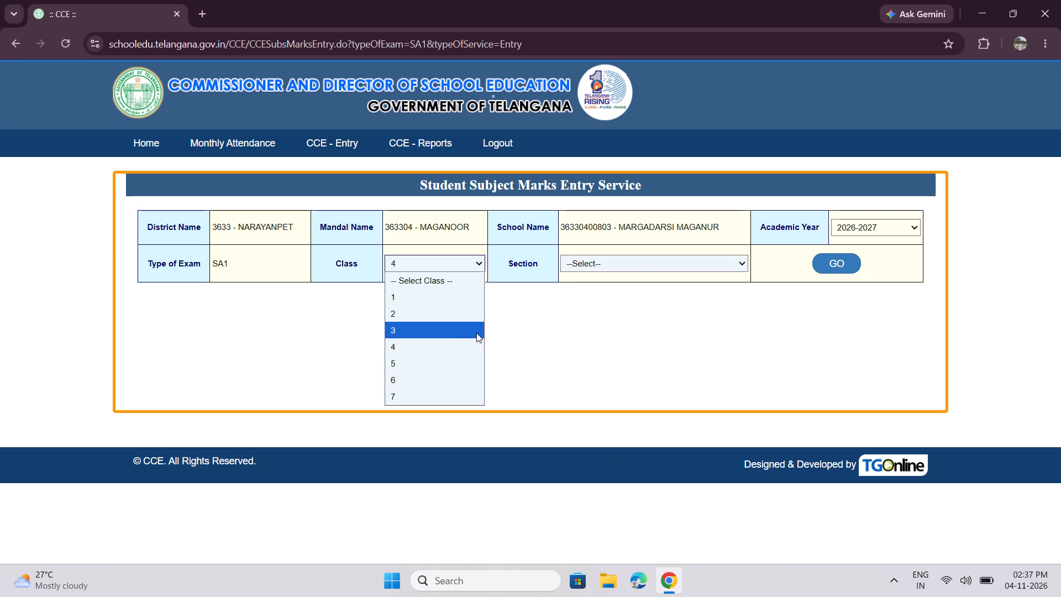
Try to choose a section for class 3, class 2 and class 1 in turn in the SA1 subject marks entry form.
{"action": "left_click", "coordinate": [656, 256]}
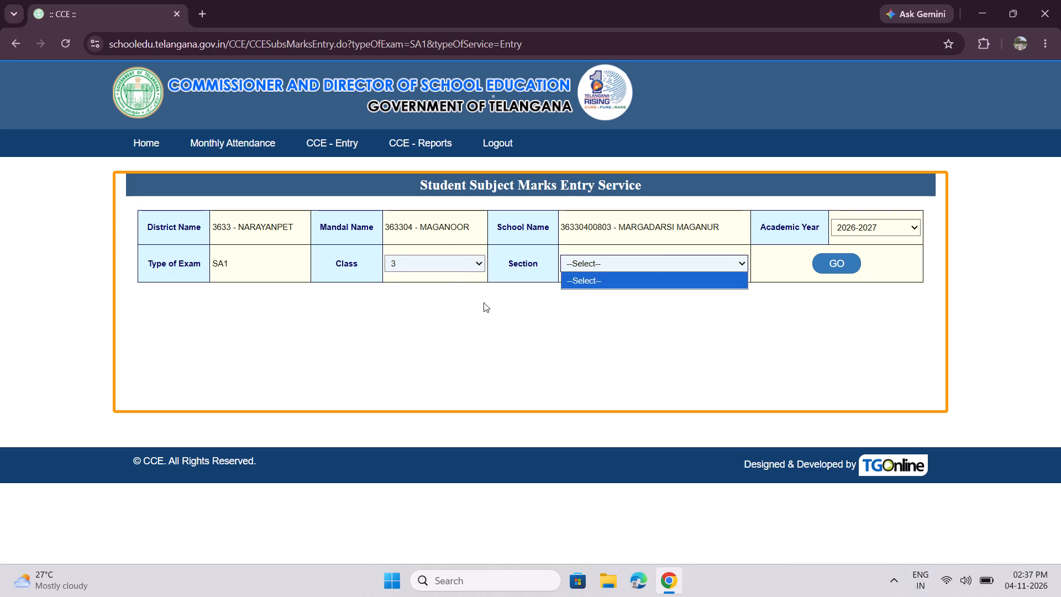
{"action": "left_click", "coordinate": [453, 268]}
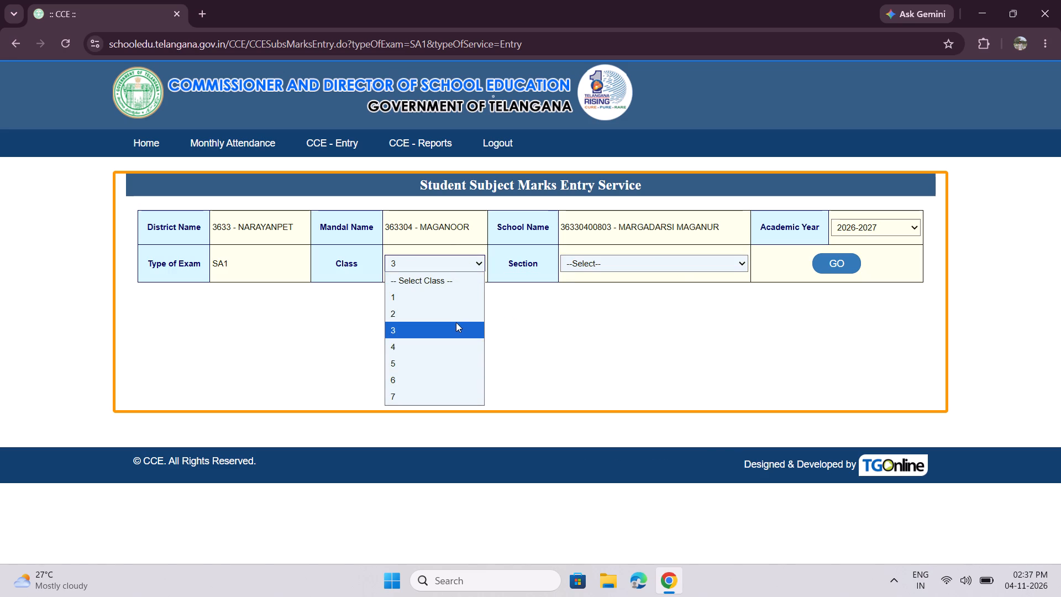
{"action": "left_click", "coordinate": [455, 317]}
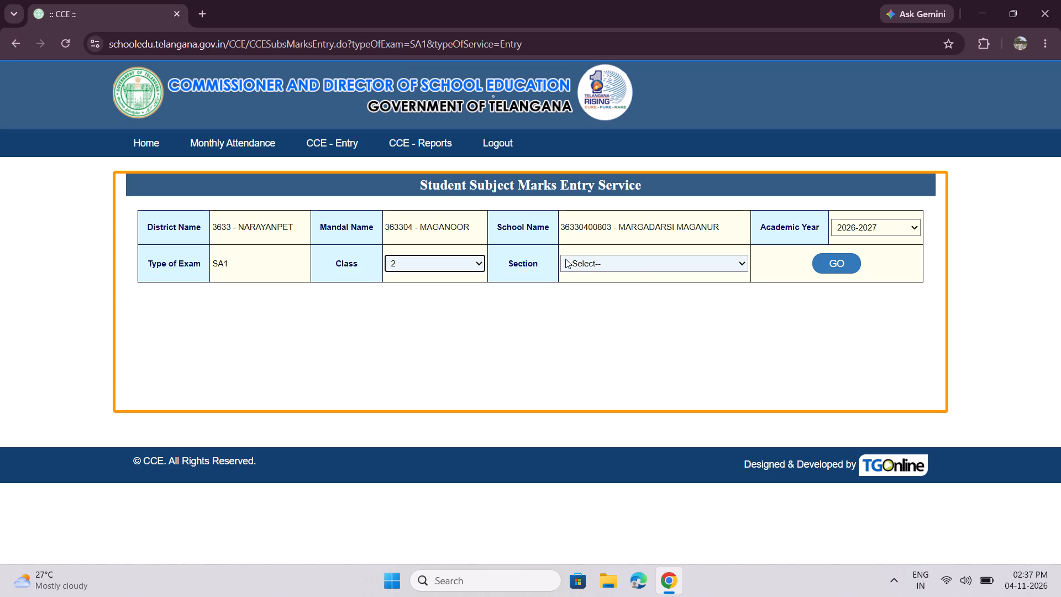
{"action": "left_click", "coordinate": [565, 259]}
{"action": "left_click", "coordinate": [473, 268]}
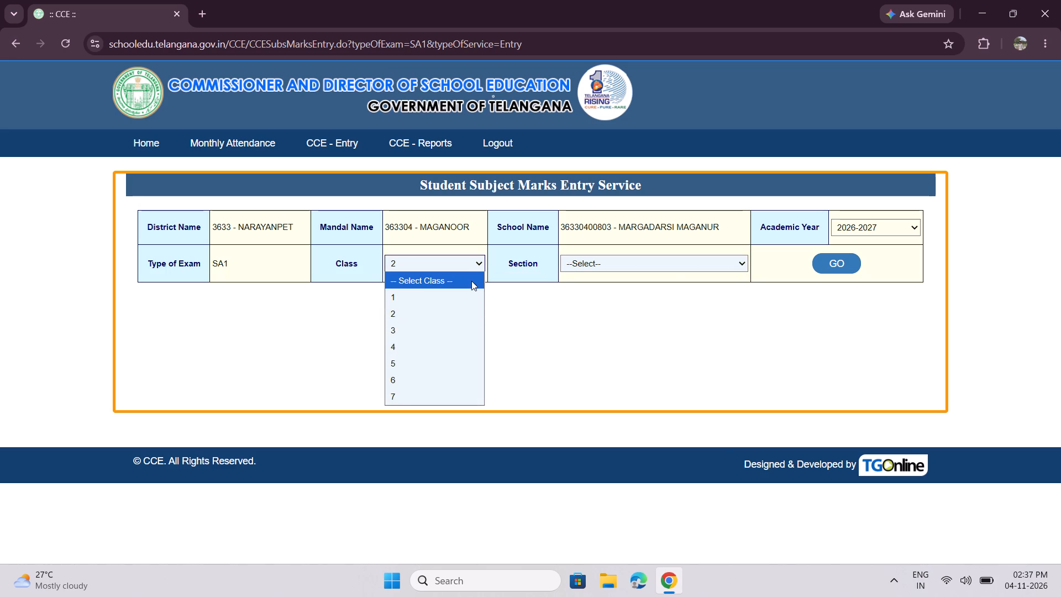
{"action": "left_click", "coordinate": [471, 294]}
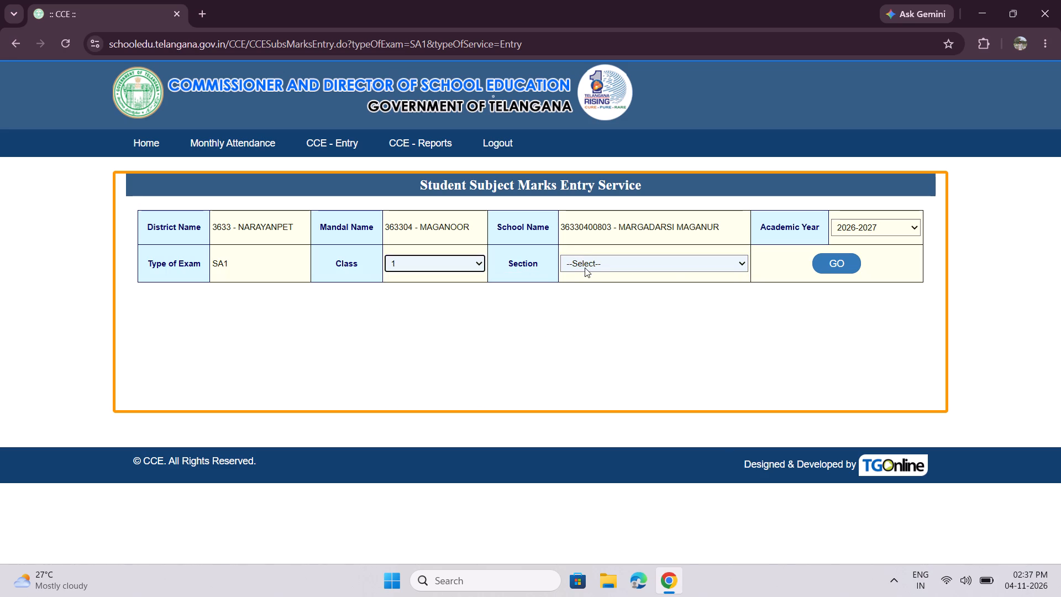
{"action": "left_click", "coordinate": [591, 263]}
Set the class to 4 in the SA1 subject marks entry form.
{"action": "left_click_drag", "start_coordinate": [482, 318], "coordinate": [476, 271]}
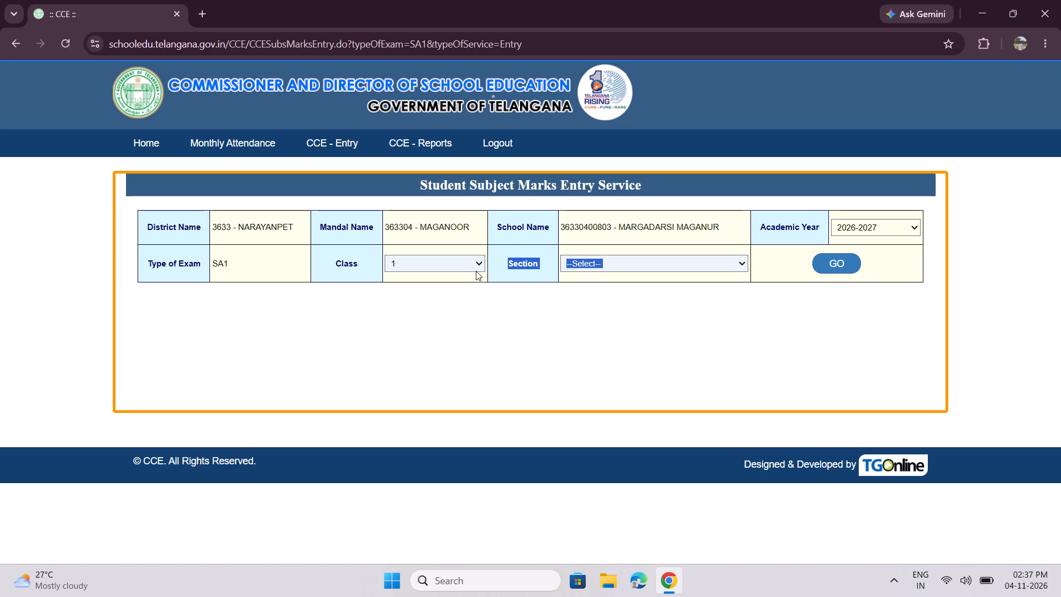
{"action": "left_click_drag", "start_coordinate": [476, 271], "coordinate": [475, 265]}
{"action": "left_click", "coordinate": [475, 265]}
{"action": "left_click", "coordinate": [475, 348]}
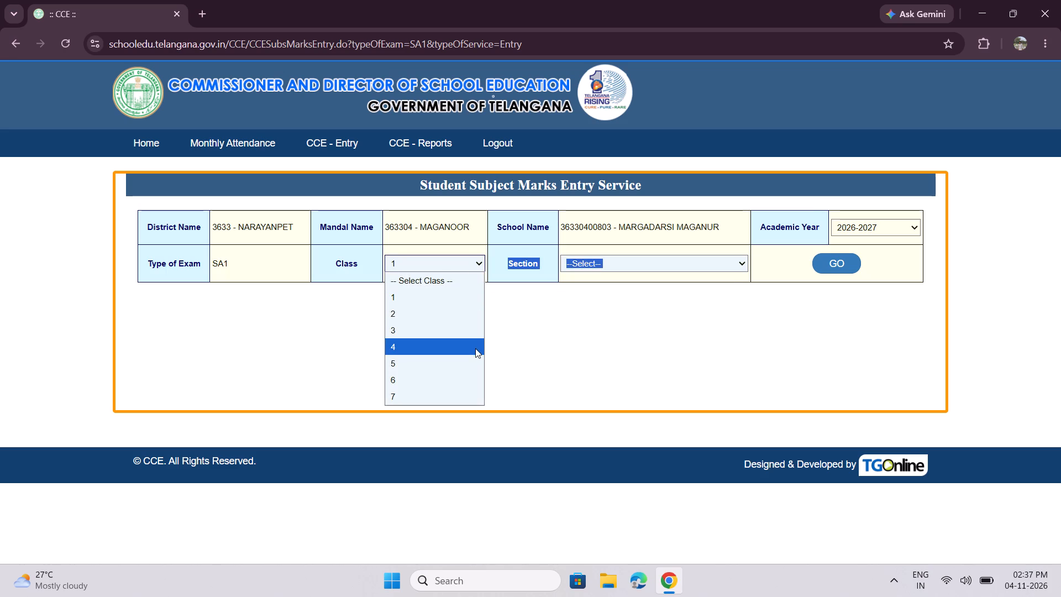
{"action": "left_click", "coordinate": [538, 318]}
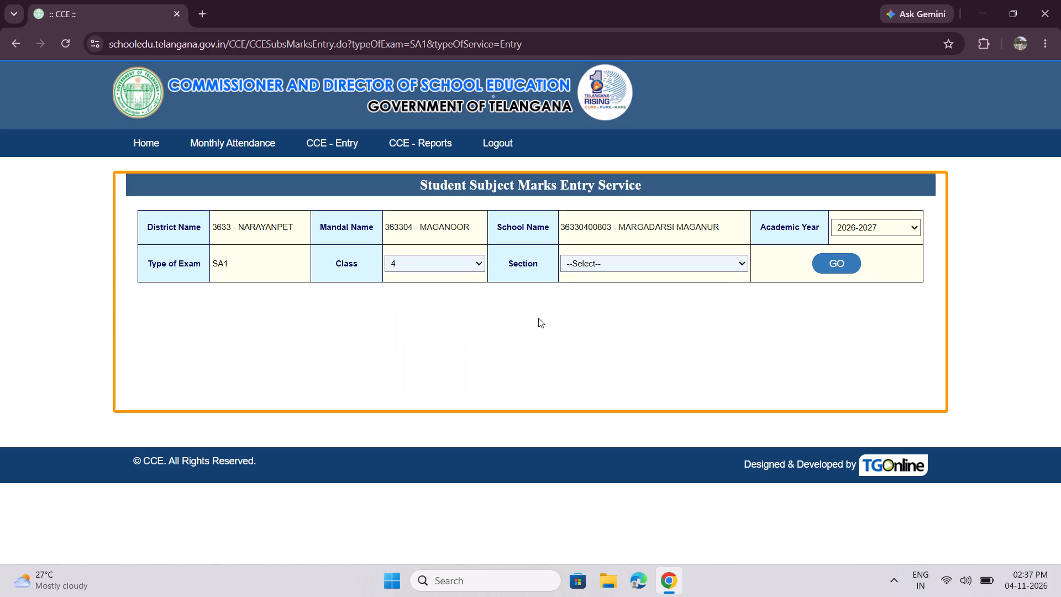
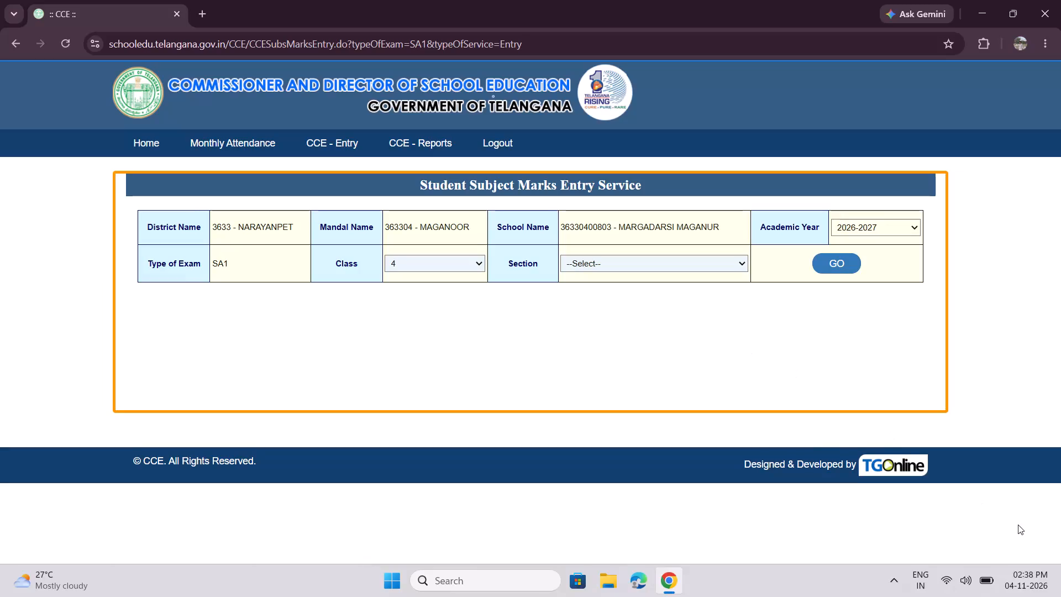
Disconnect the computer from its current Wi-Fi network and reconnect to the same network.
{"action": "left_click", "coordinate": [942, 584]}
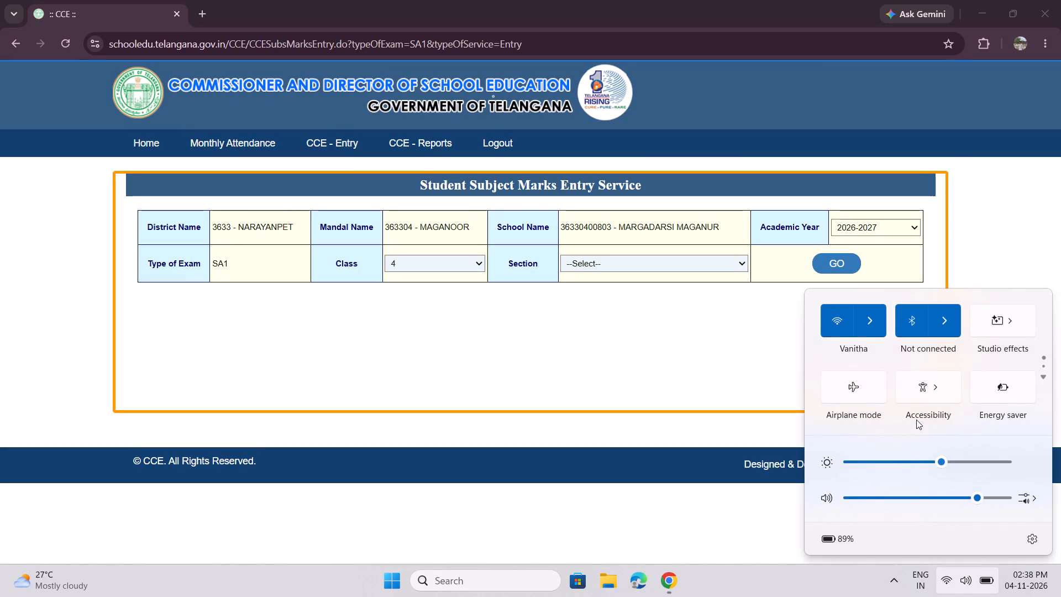
{"action": "left_click", "coordinate": [868, 326]}
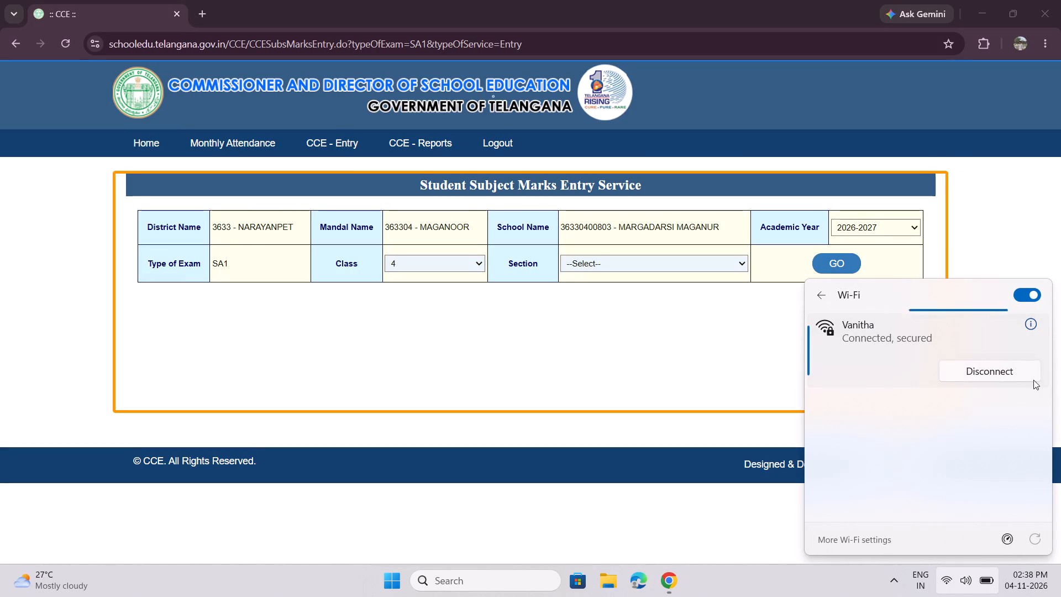
{"action": "left_click", "coordinate": [1010, 366]}
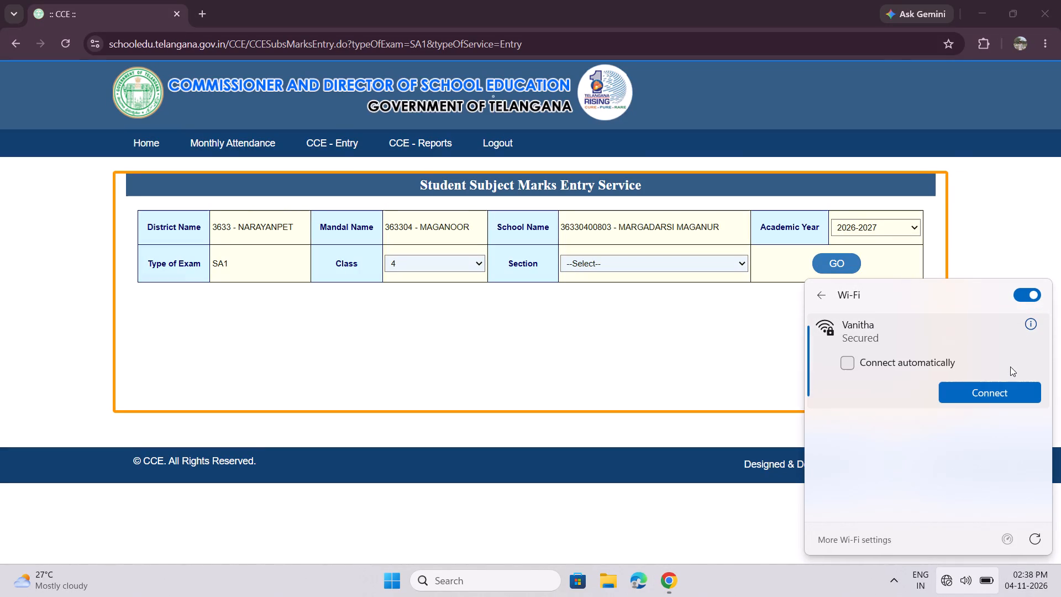
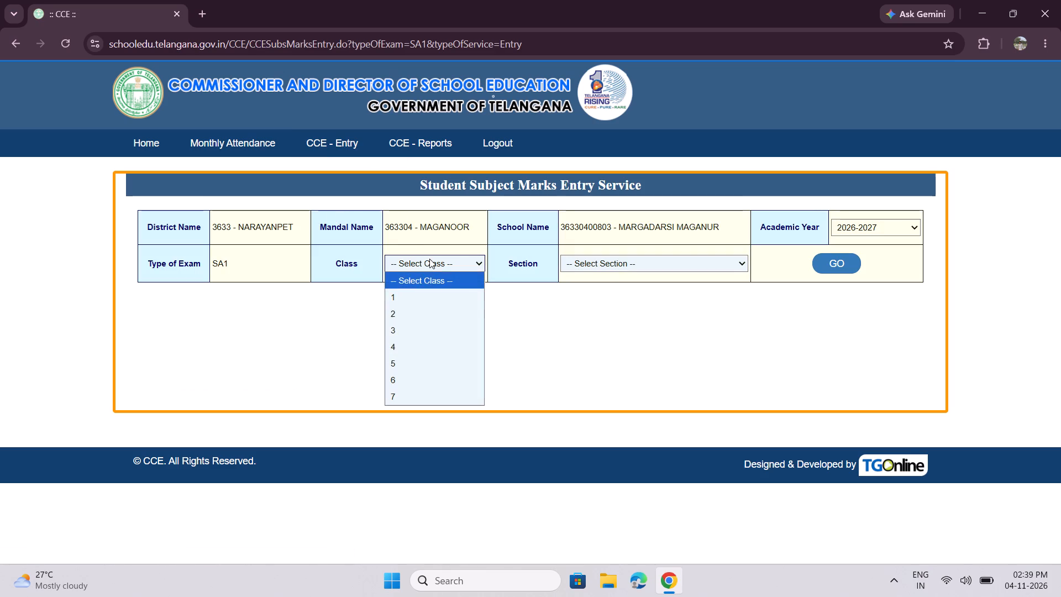
Load the SA1 subject marks entry list for class 4, section A.
{"action": "left_click", "coordinate": [430, 345]}
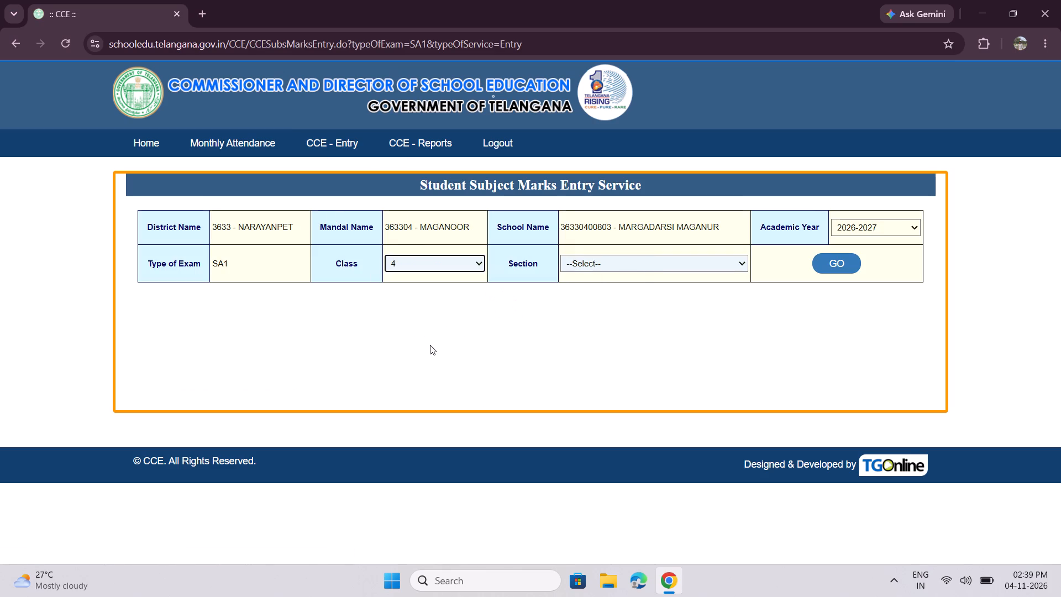
{"action": "left_click", "coordinate": [691, 269]}
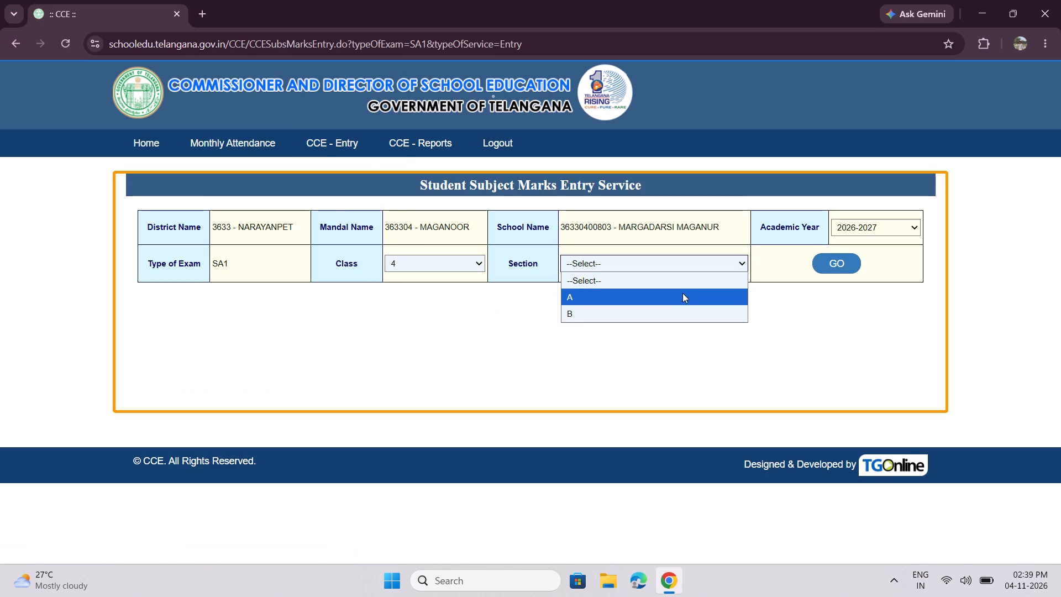
{"action": "left_click", "coordinate": [682, 298]}
{"action": "left_click", "coordinate": [836, 256]}
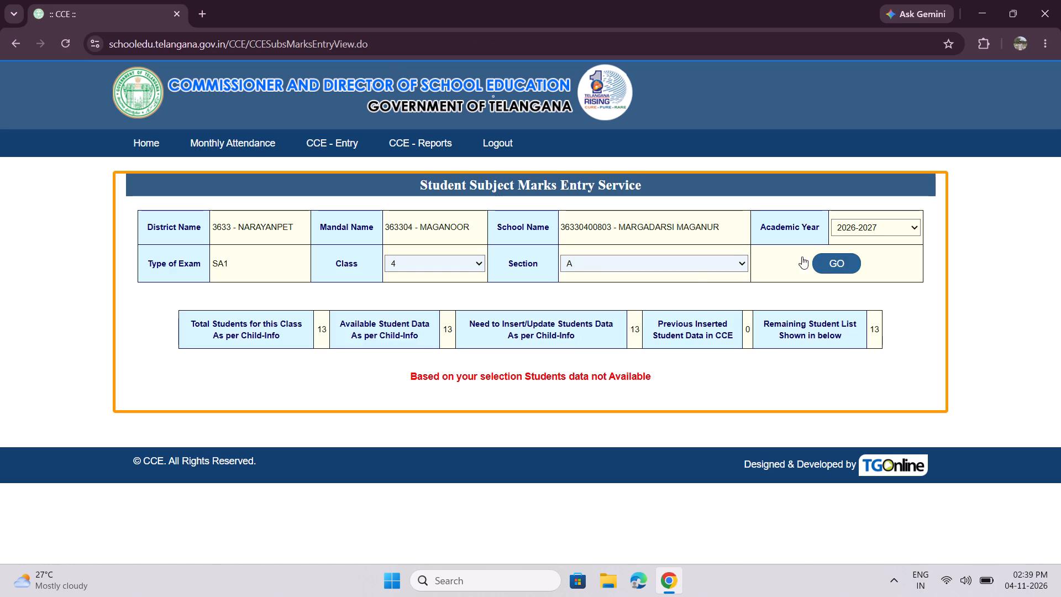
Load the SA1 subject marks entry list for class 3, section A.
{"action": "left_click", "coordinate": [461, 260]}
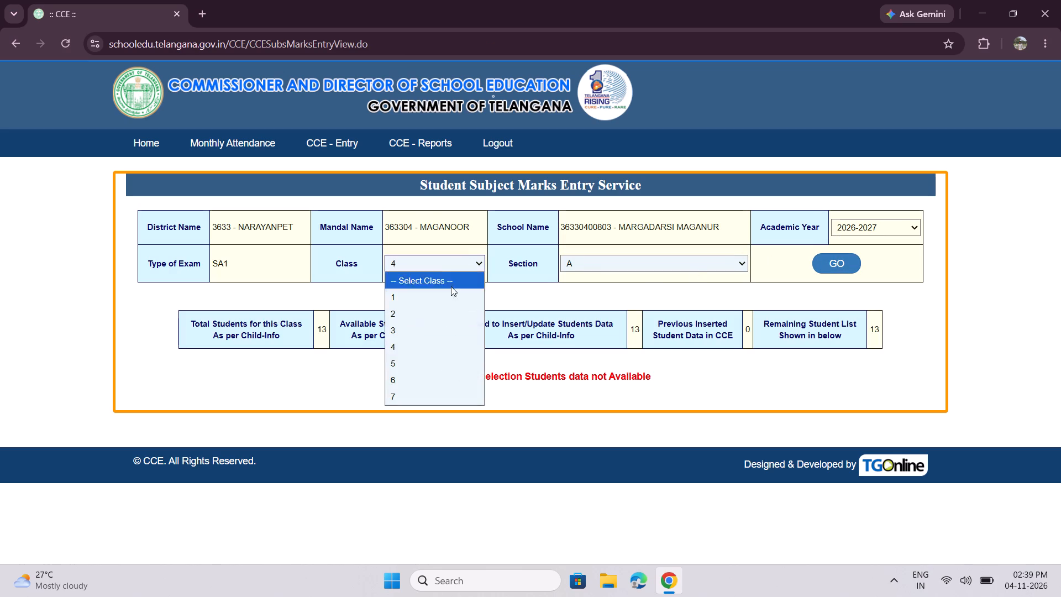
{"action": "left_click", "coordinate": [449, 332]}
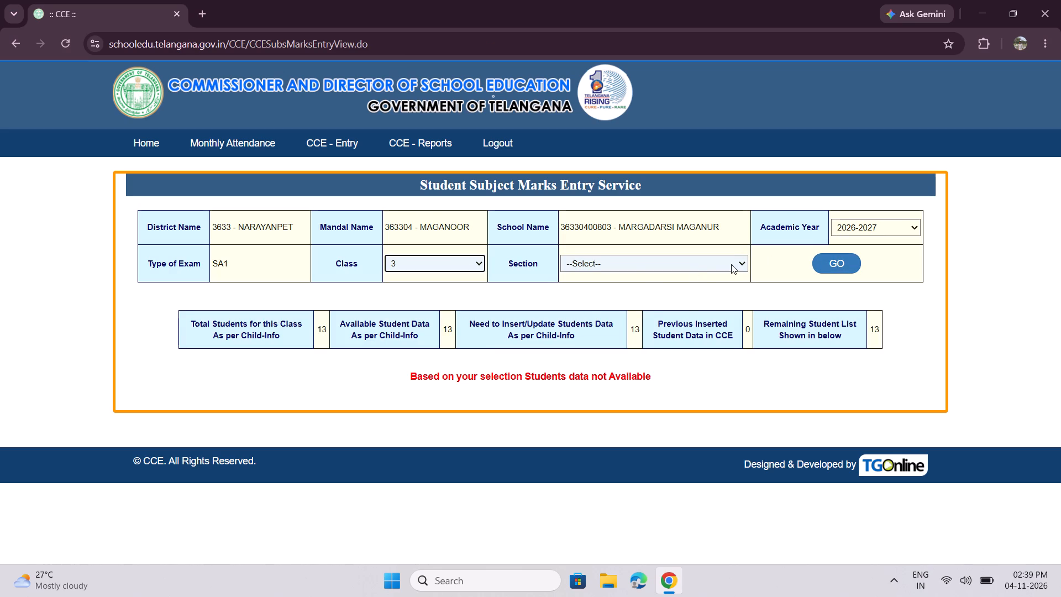
{"action": "left_click", "coordinate": [731, 264]}
{"action": "left_click", "coordinate": [713, 300]}
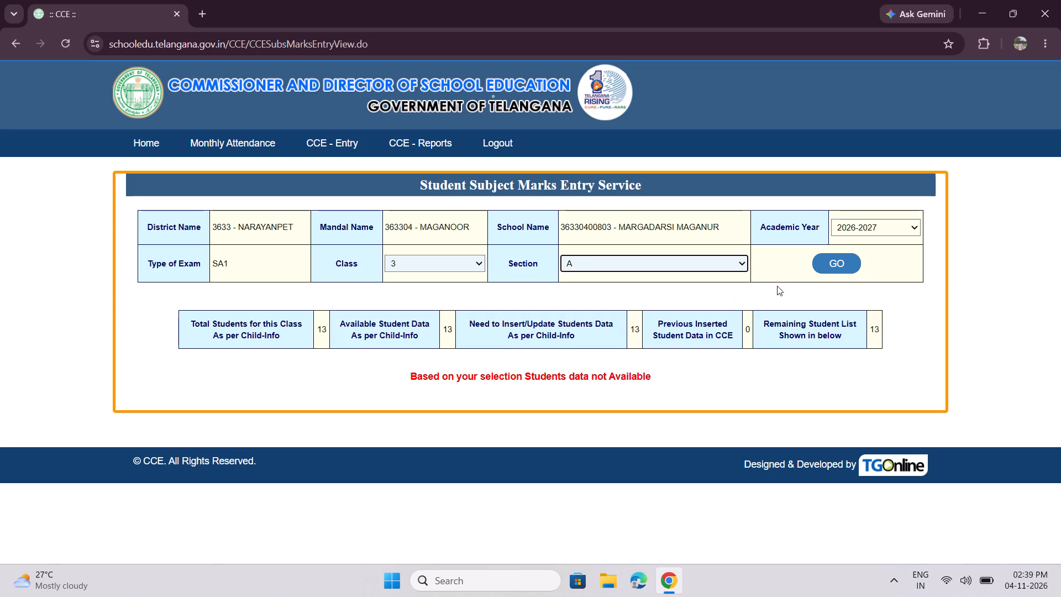
{"action": "left_click", "coordinate": [829, 264]}
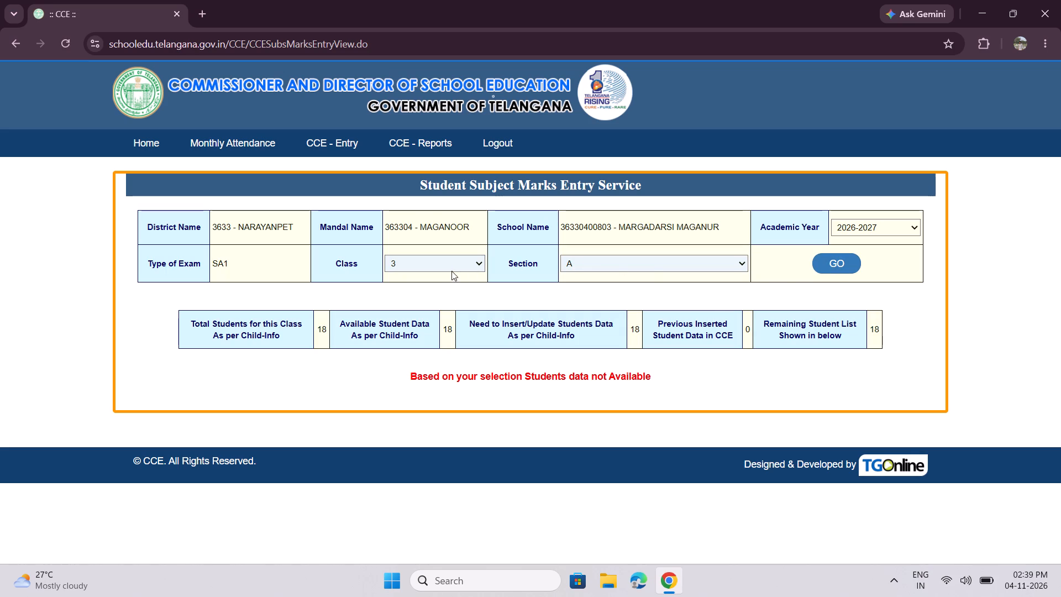
Load the SA1 subject marks entry list for class 2, section A.
{"action": "left_click", "coordinate": [450, 270]}
{"action": "left_click", "coordinate": [445, 320]}
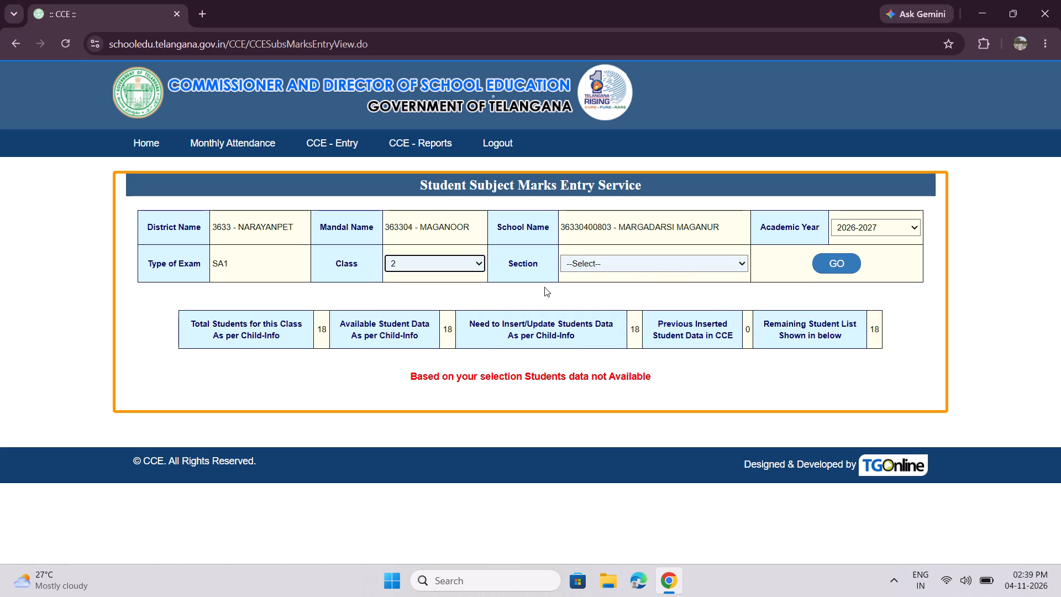
{"action": "left_click_drag", "start_coordinate": [682, 264], "coordinate": [687, 298]}
{"action": "left_click_drag", "start_coordinate": [687, 298], "coordinate": [826, 257]}
{"action": "left_click", "coordinate": [826, 257]}
{"action": "left_click_drag", "start_coordinate": [727, 254], "coordinate": [621, 131]}
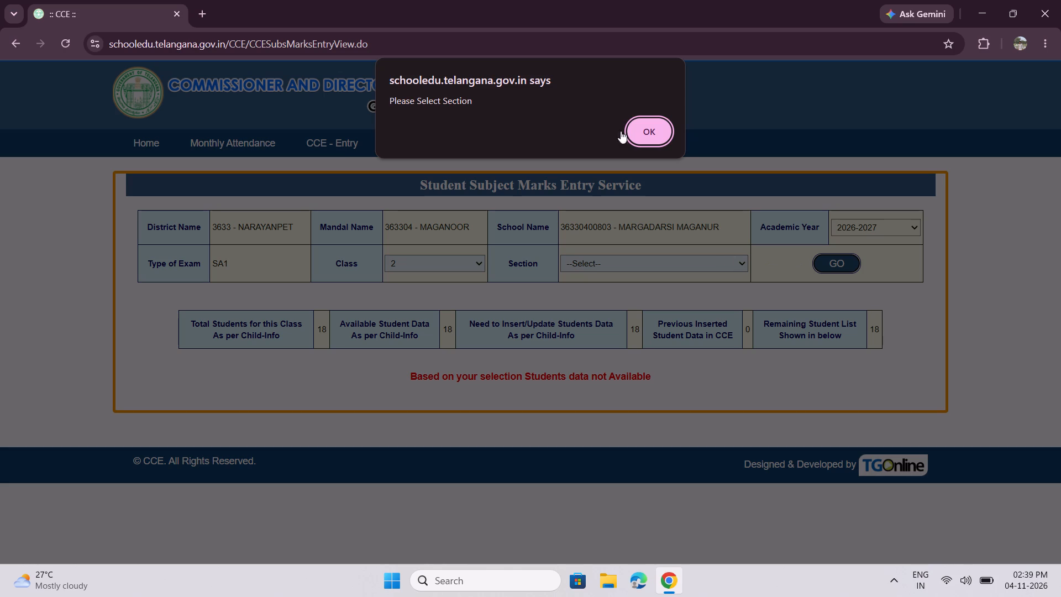
{"action": "left_click_drag", "start_coordinate": [621, 131], "coordinate": [640, 118]}
{"action": "left_click", "coordinate": [640, 118]}
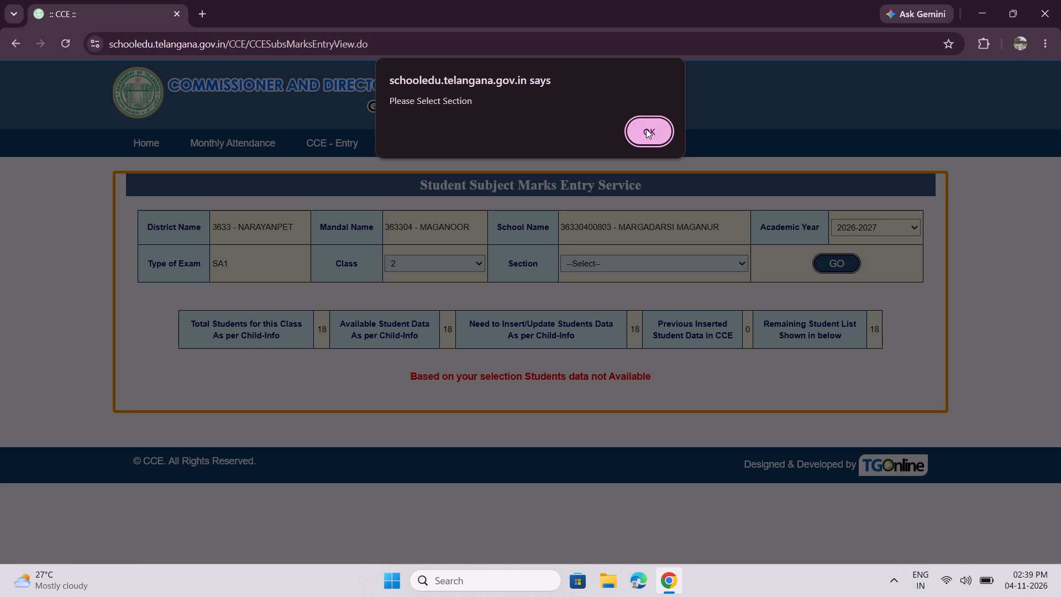
{"action": "left_click", "coordinate": [646, 129]}
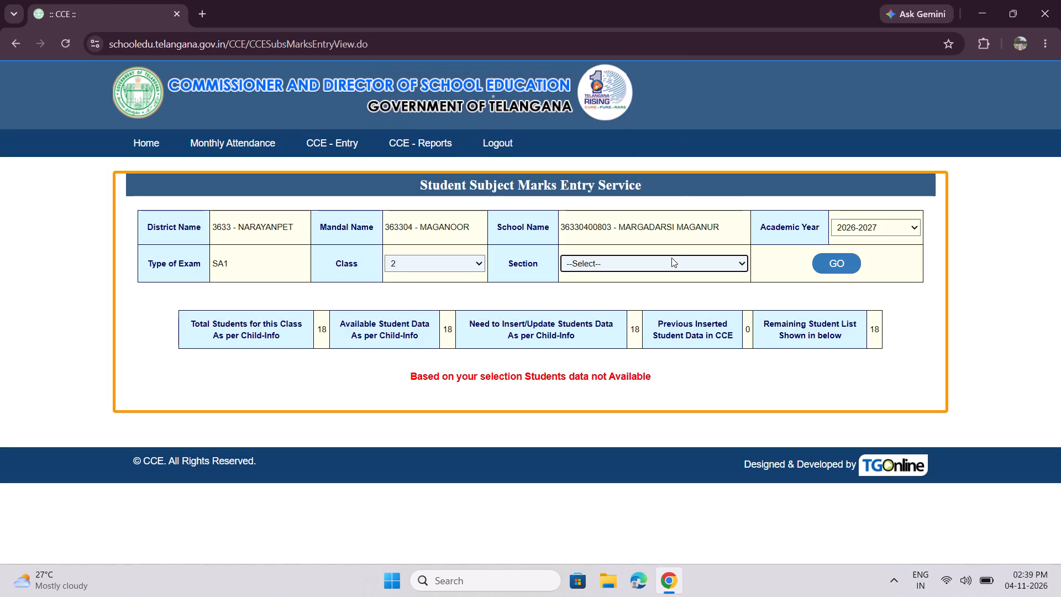
{"action": "left_click", "coordinate": [671, 258]}
{"action": "left_click", "coordinate": [671, 295]}
{"action": "left_click", "coordinate": [830, 260]}
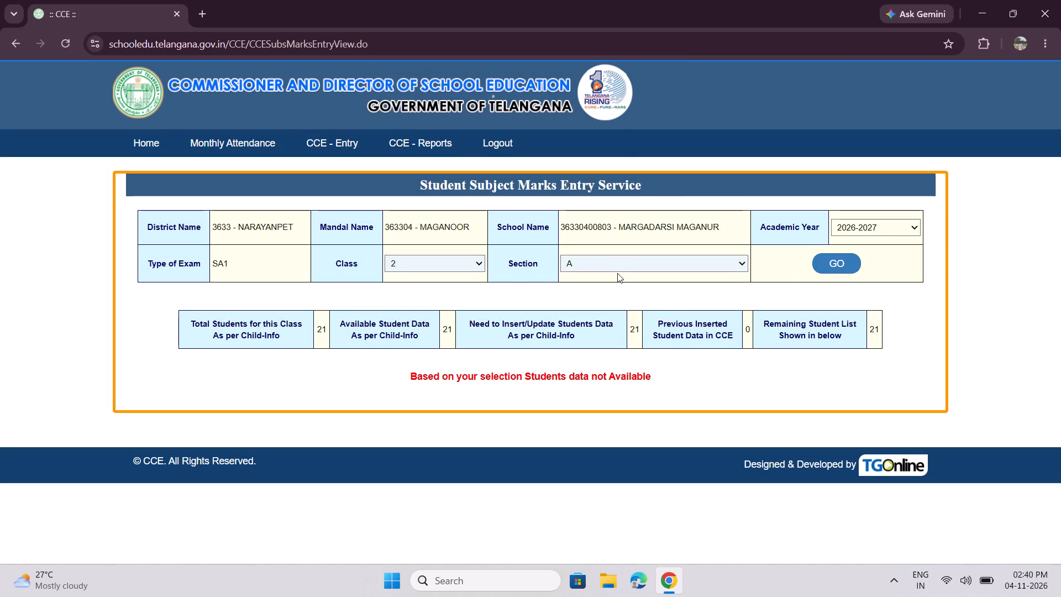
Load the SA1 subject marks entry list for class 1, section A.
{"action": "left_click", "coordinate": [451, 259]}
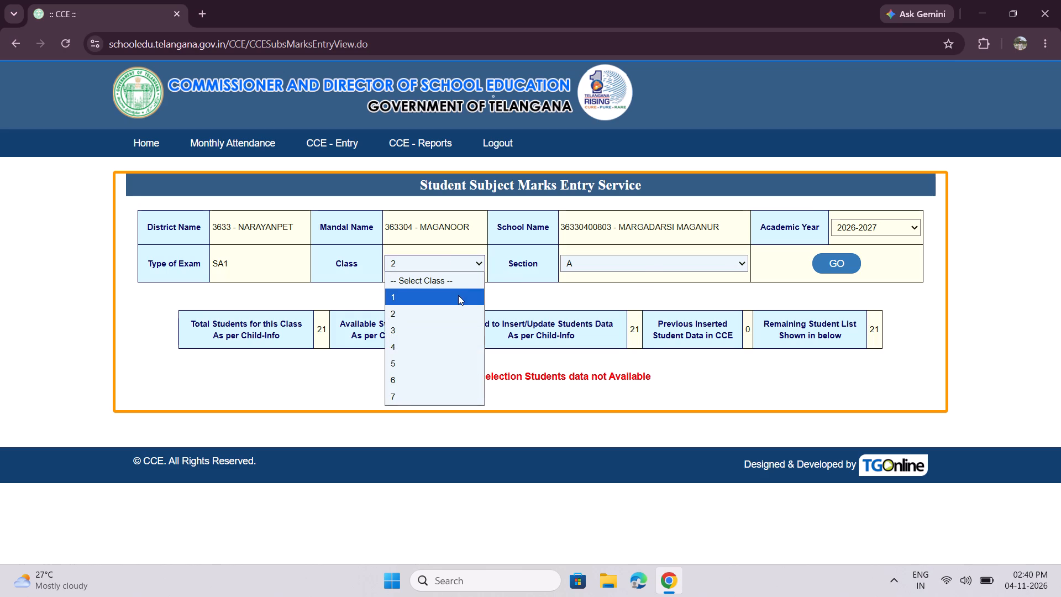
{"action": "left_click", "coordinate": [458, 295]}
{"action": "left_click", "coordinate": [644, 269]}
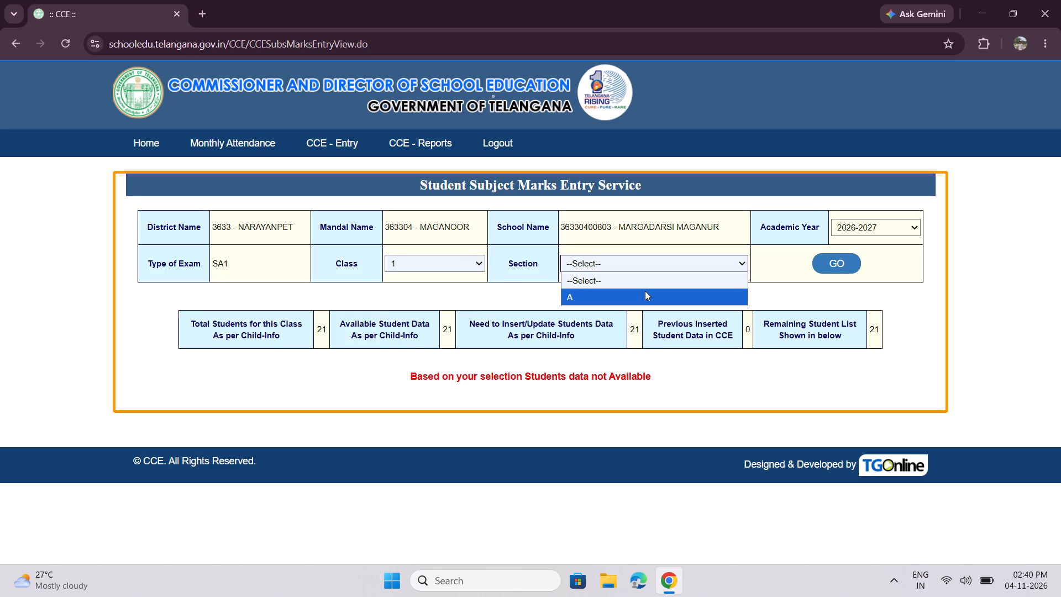
{"action": "left_click", "coordinate": [647, 295]}
{"action": "left_click", "coordinate": [833, 260]}
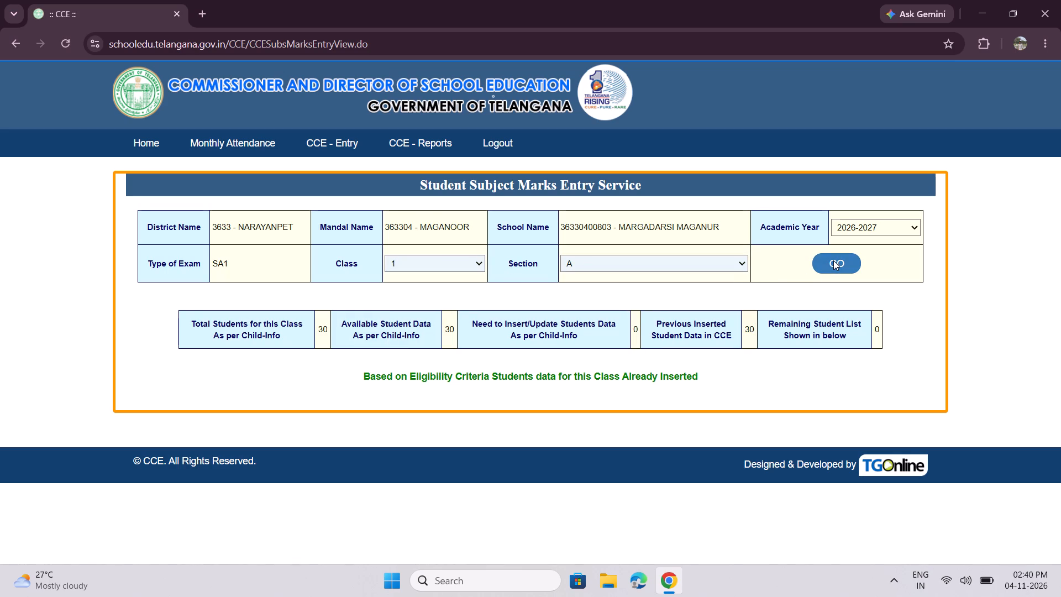
Check the SA1 subject marks entry list for class 2, section A again.
{"action": "left_click", "coordinate": [477, 265]}
{"action": "left_click", "coordinate": [465, 322]}
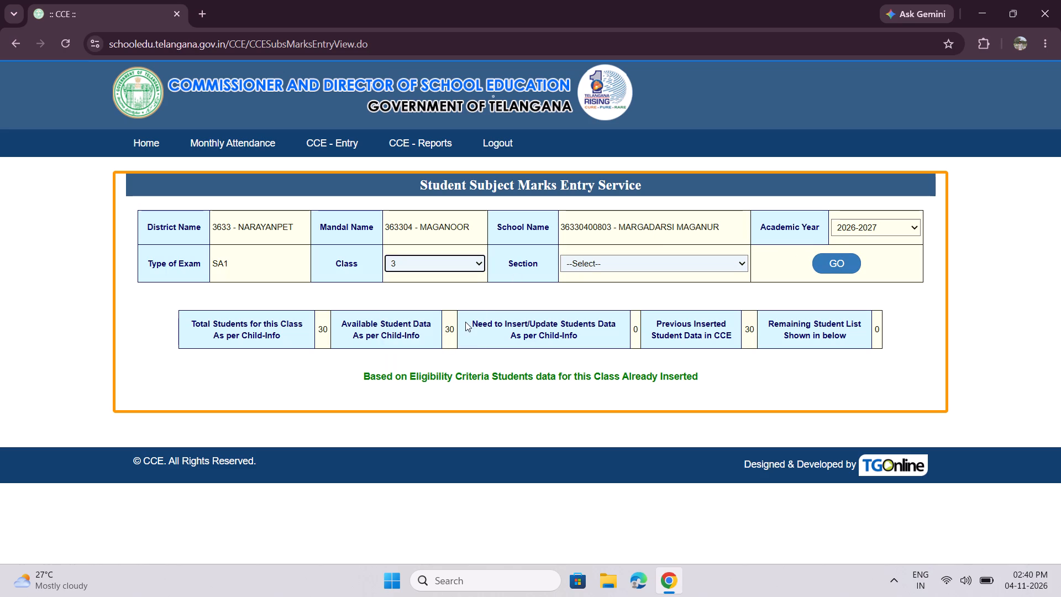
{"action": "left_click", "coordinate": [472, 261]}
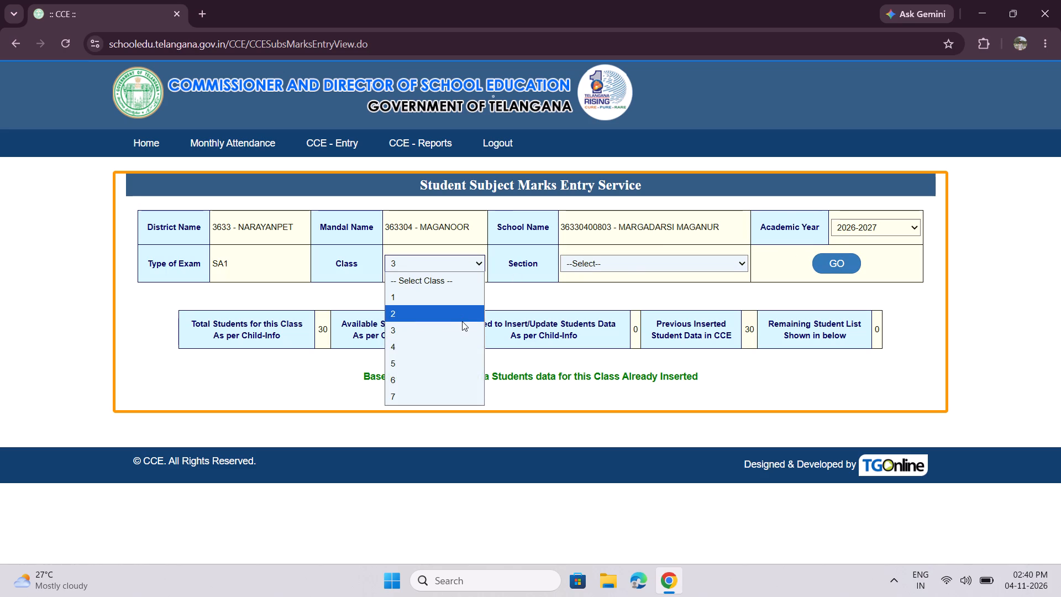
{"action": "left_click", "coordinate": [462, 321]}
{"action": "left_click", "coordinate": [631, 264]}
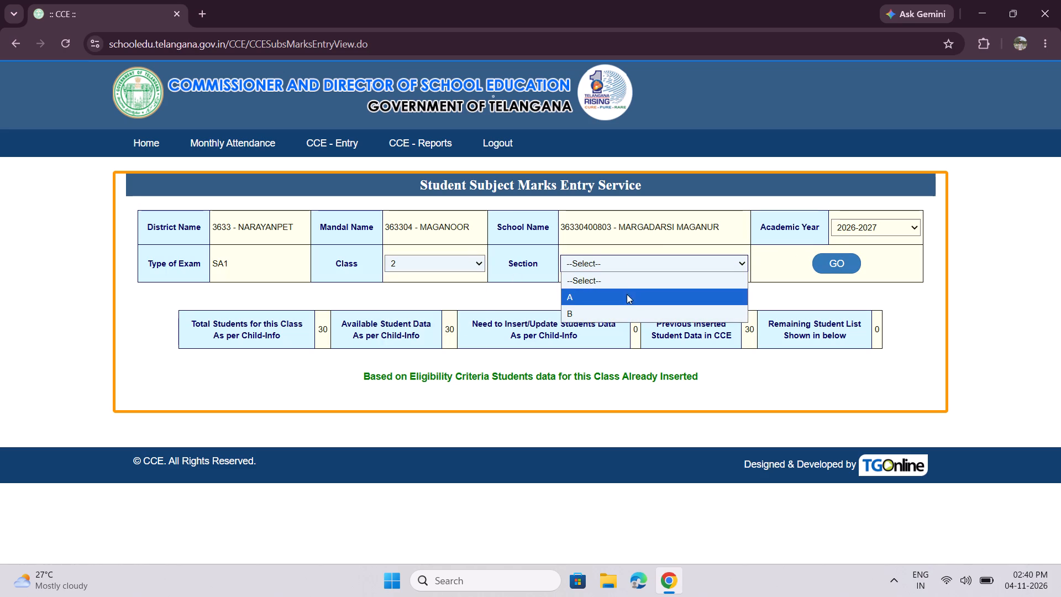
{"action": "left_click", "coordinate": [627, 300]}
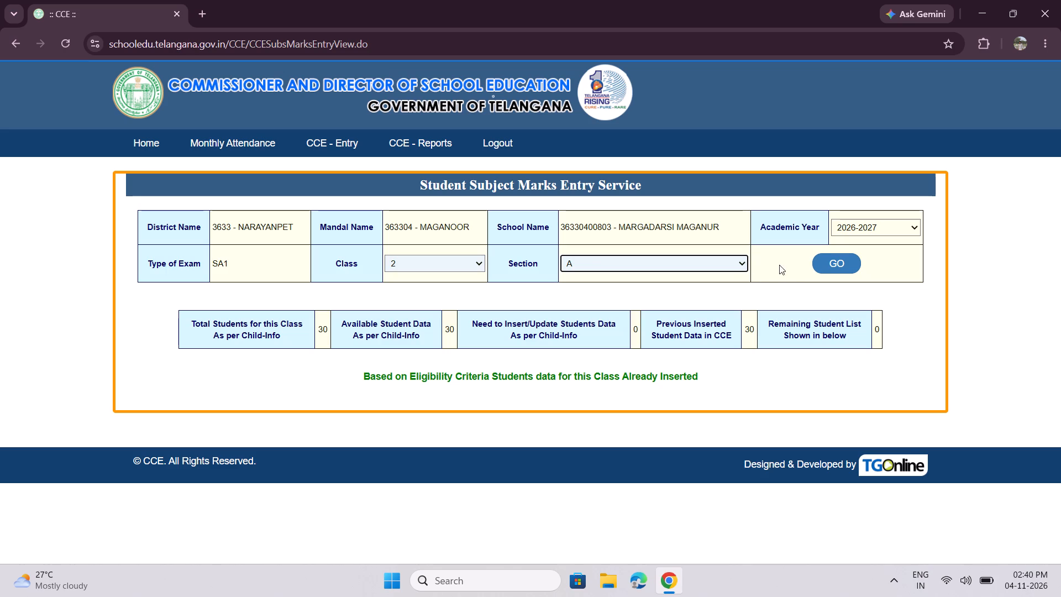
{"action": "left_click", "coordinate": [822, 255]}
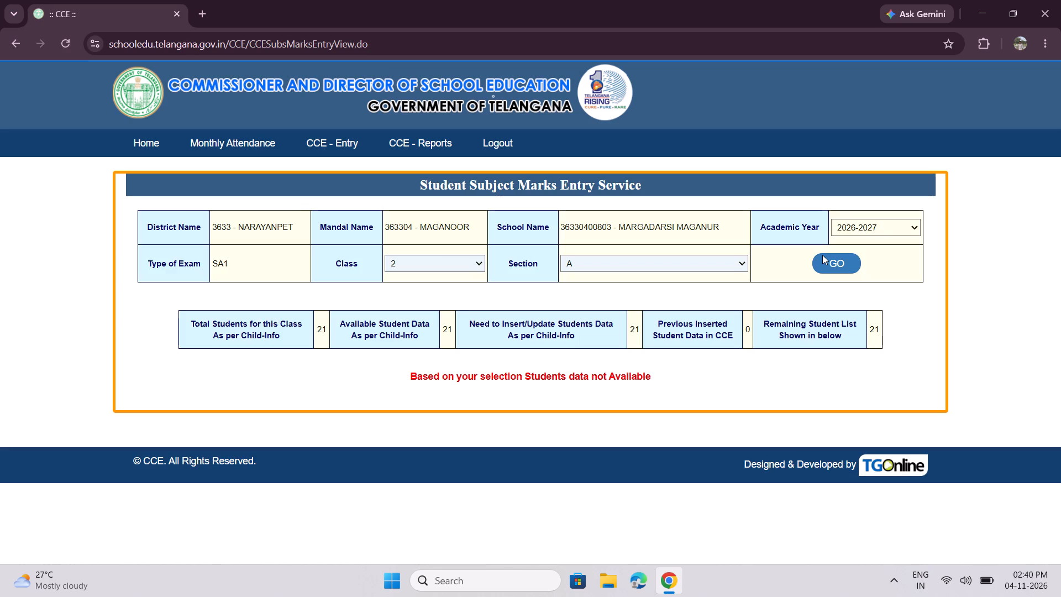
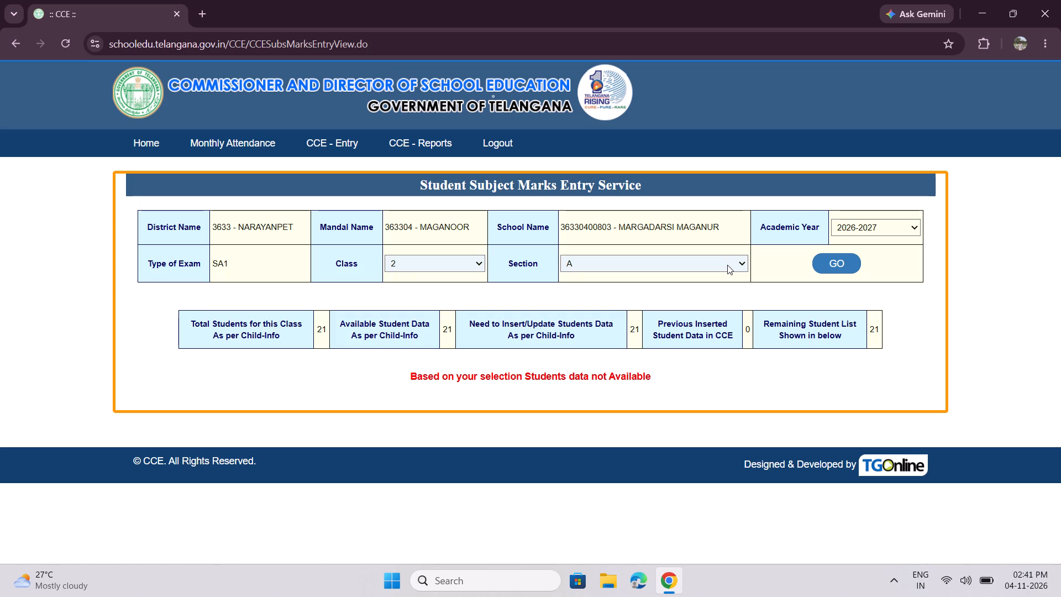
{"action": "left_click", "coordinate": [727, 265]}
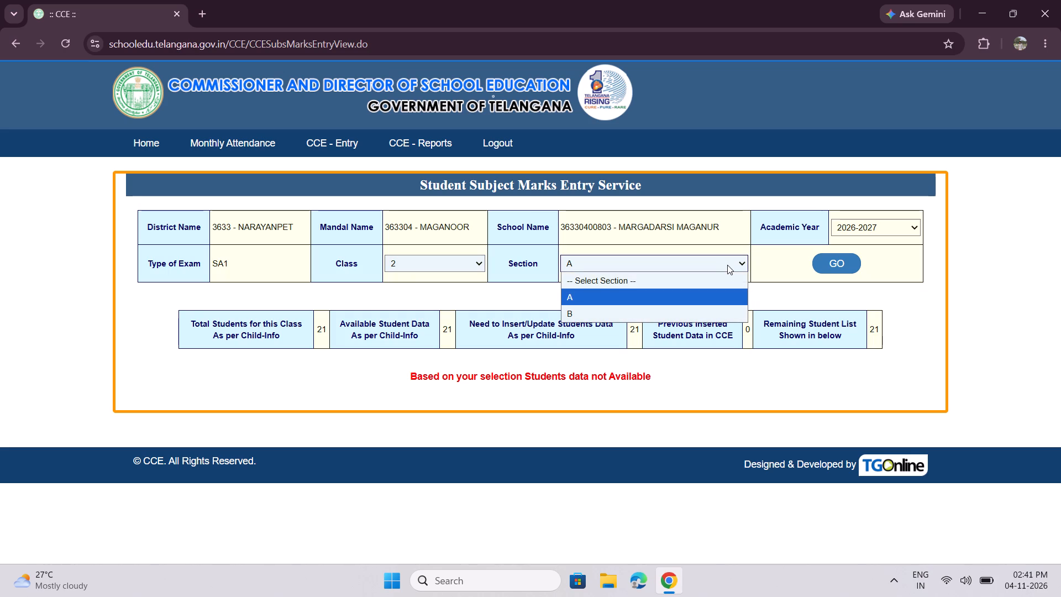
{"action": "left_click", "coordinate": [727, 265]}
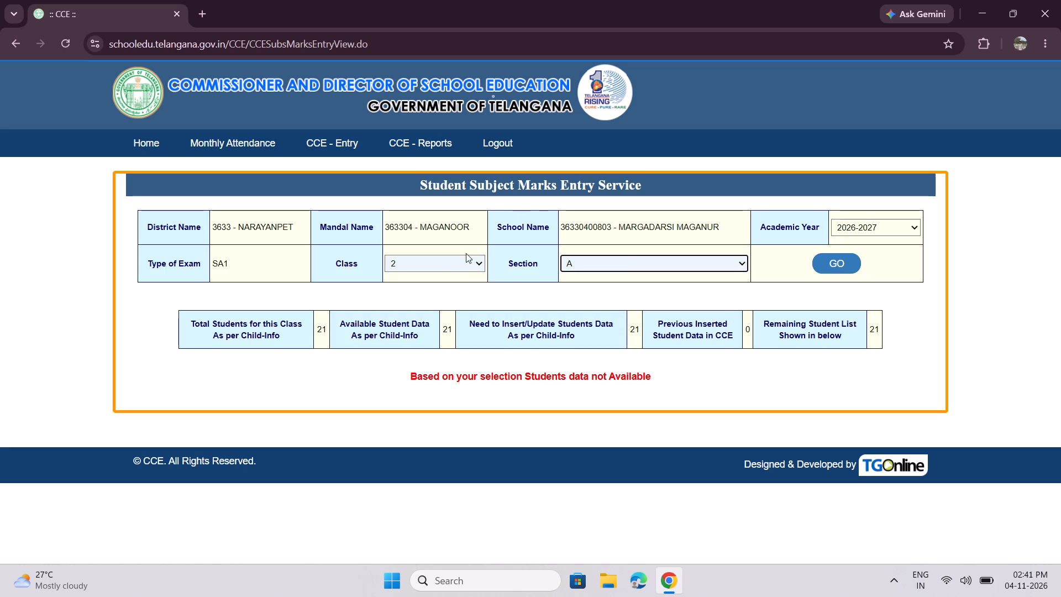
Check the FA2 subject marks entry list for class 2, section A.
{"action": "left_click", "coordinate": [348, 142]}
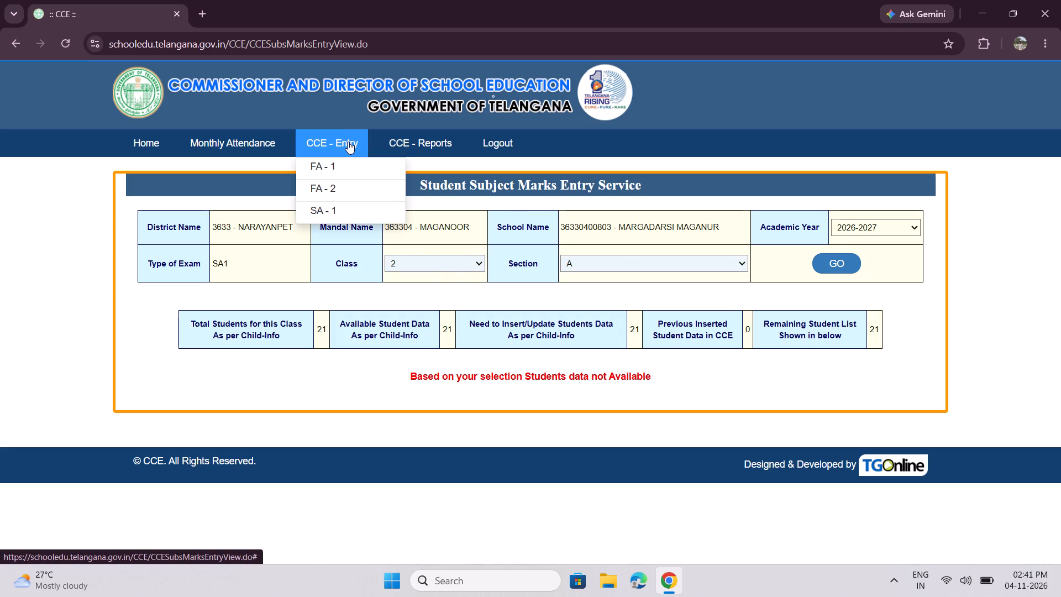
{"action": "left_click", "coordinate": [345, 195]}
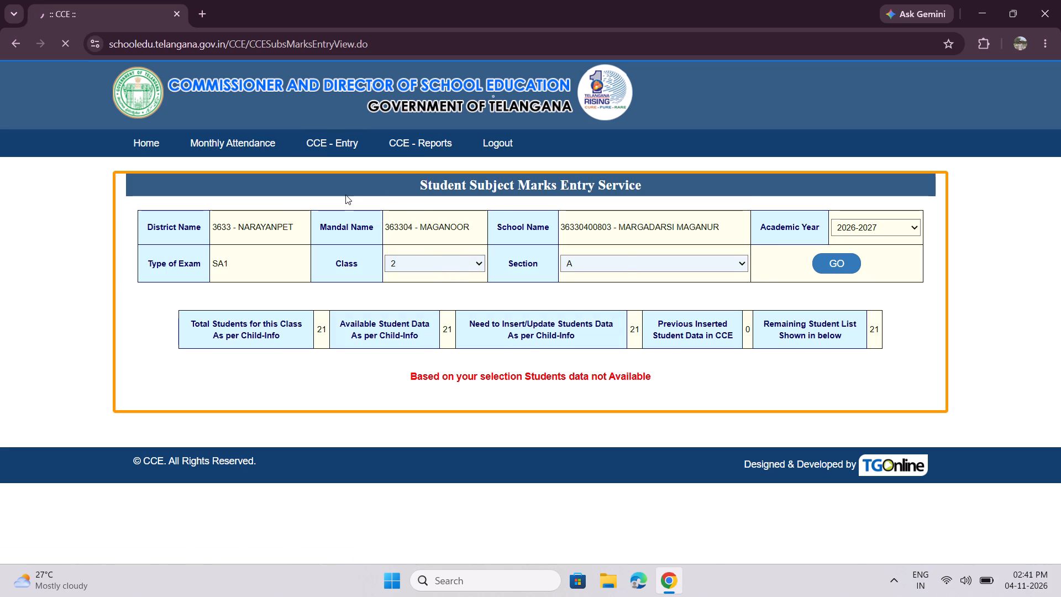
{"action": "left_click", "coordinate": [398, 265]}
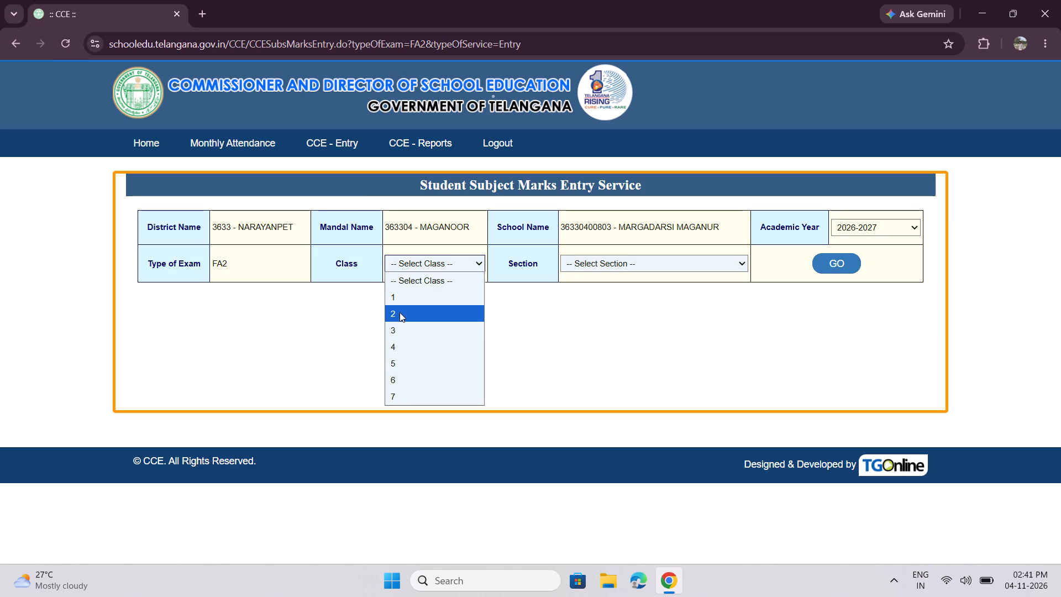
{"action": "left_click", "coordinate": [400, 312]}
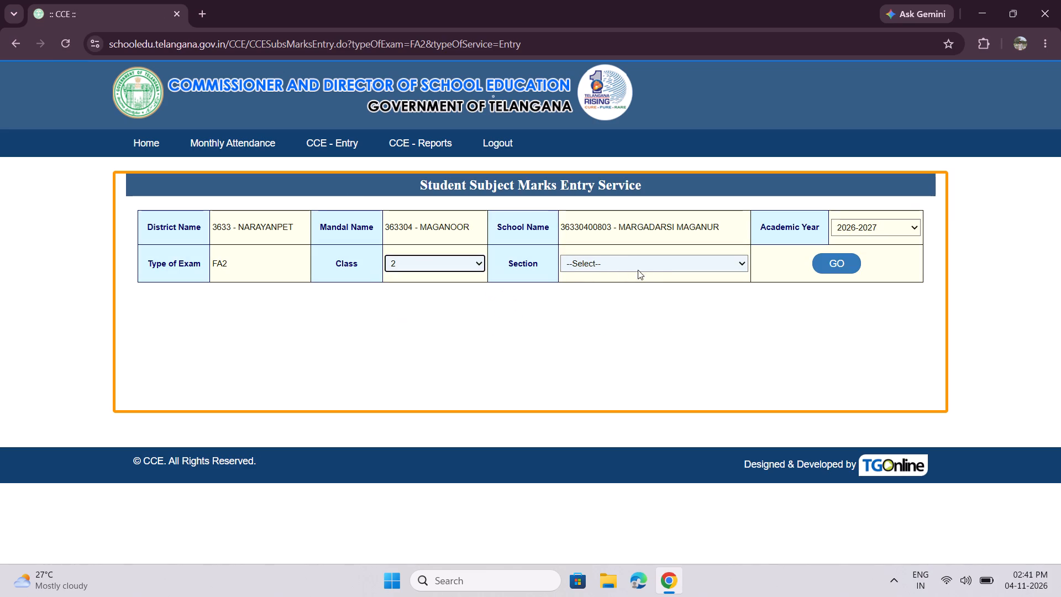
{"action": "left_click", "coordinate": [656, 259]}
{"action": "left_click", "coordinate": [643, 303]}
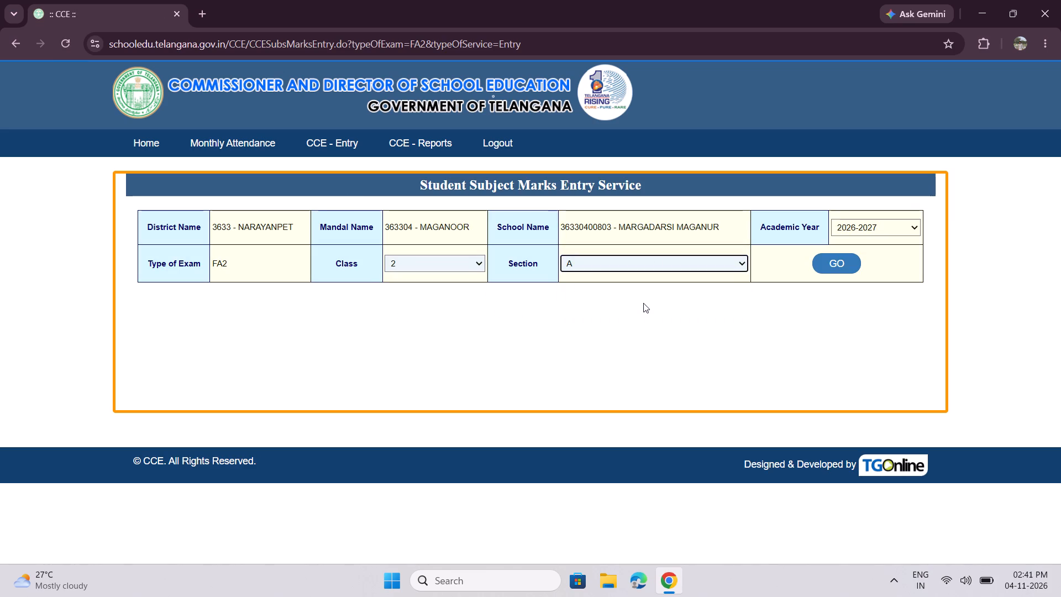
{"action": "left_click", "coordinate": [818, 258]}
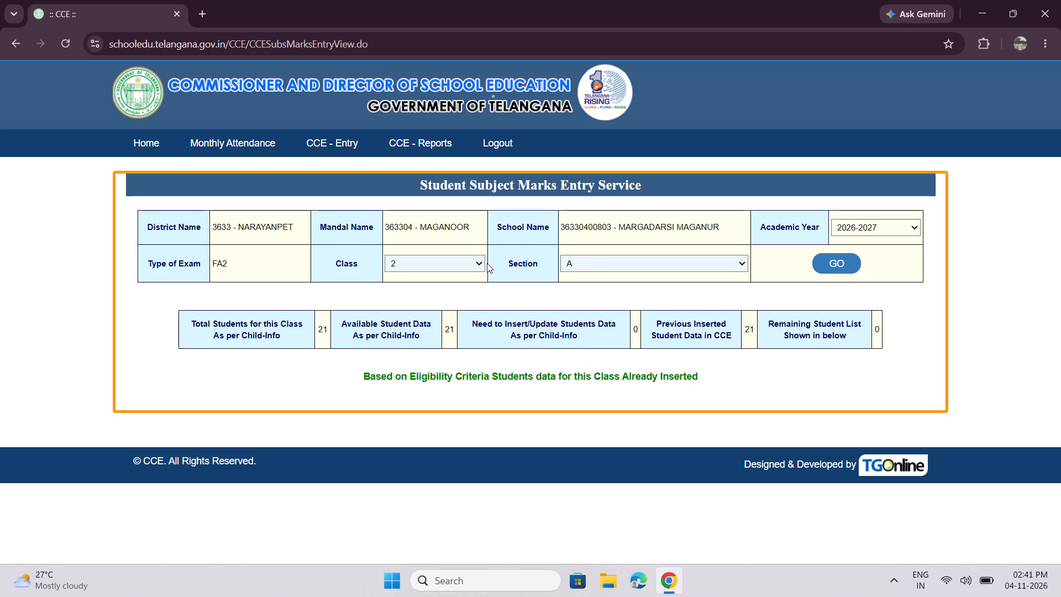
{"action": "left_click", "coordinate": [465, 264]}
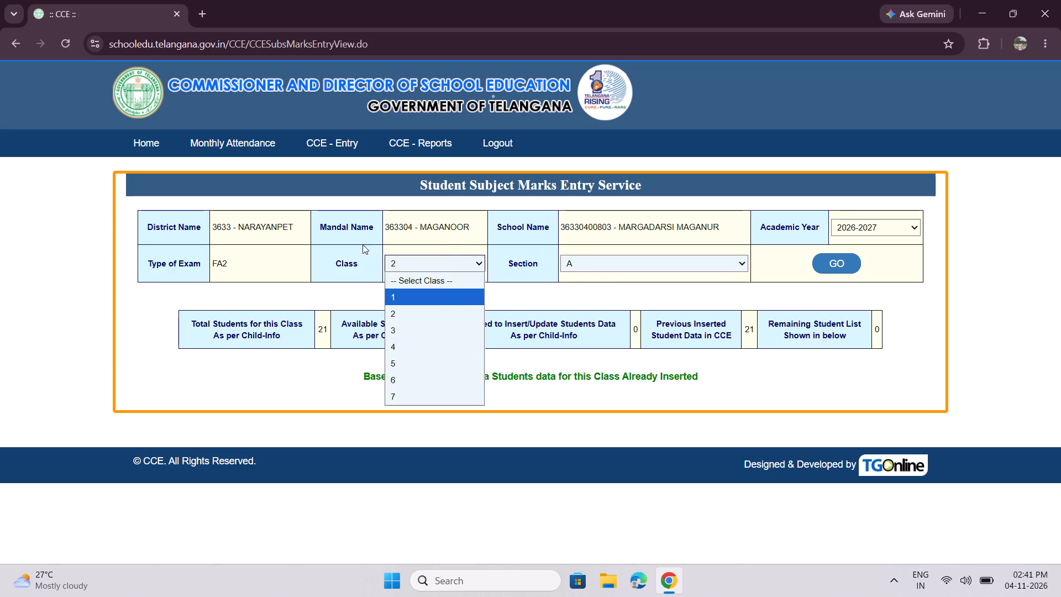
Return to SA1 marks entry and check the subject marks entry list for class 2, section A.
{"action": "left_click", "coordinate": [321, 153]}
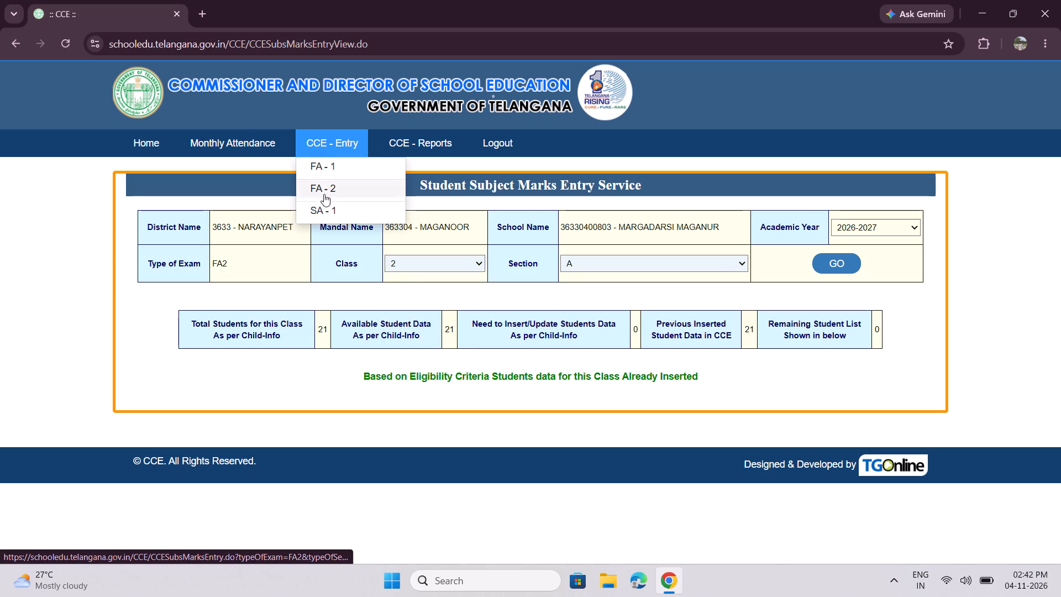
{"action": "left_click", "coordinate": [326, 215]}
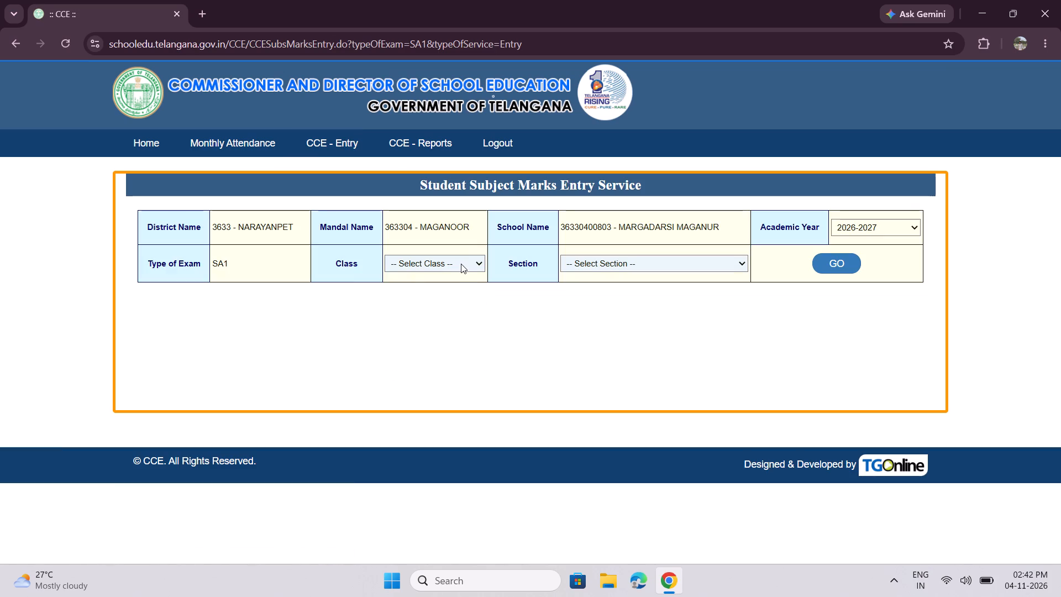
{"action": "left_click", "coordinate": [461, 264]}
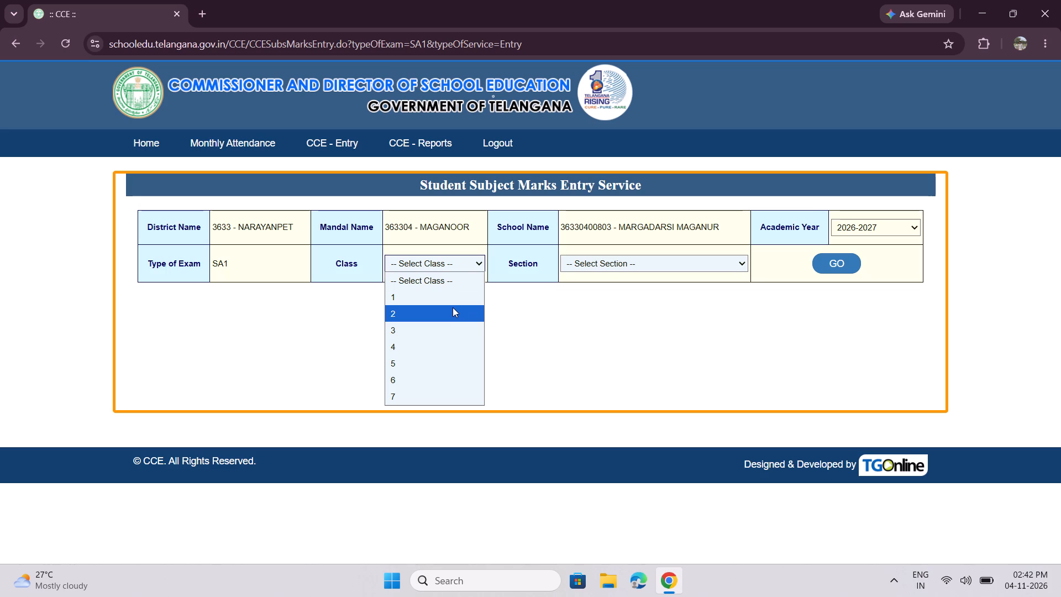
{"action": "left_click", "coordinate": [453, 307]}
{"action": "left_click", "coordinate": [646, 264]}
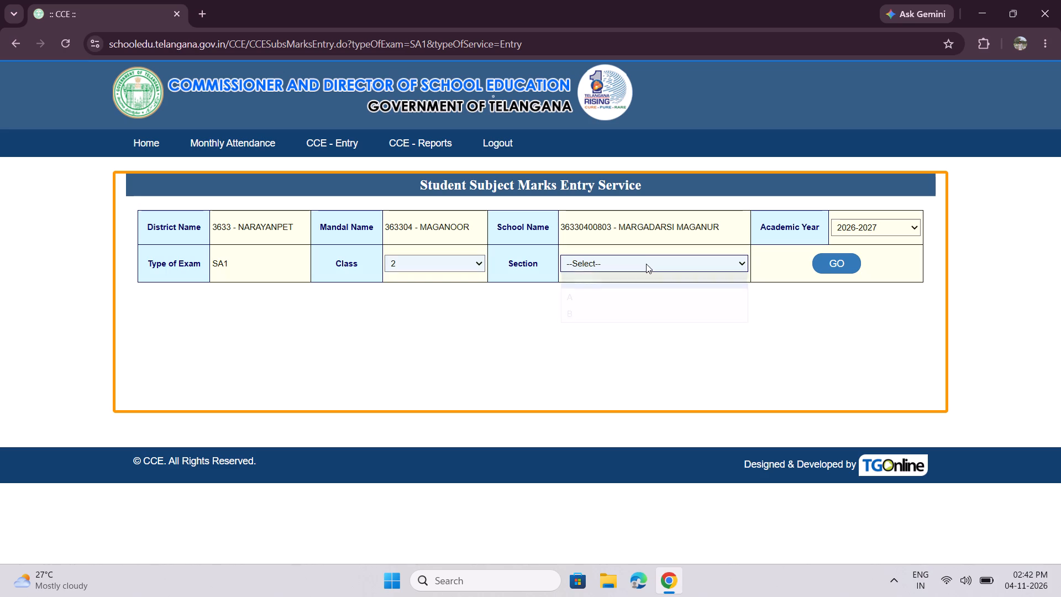
{"action": "left_click", "coordinate": [637, 292]}
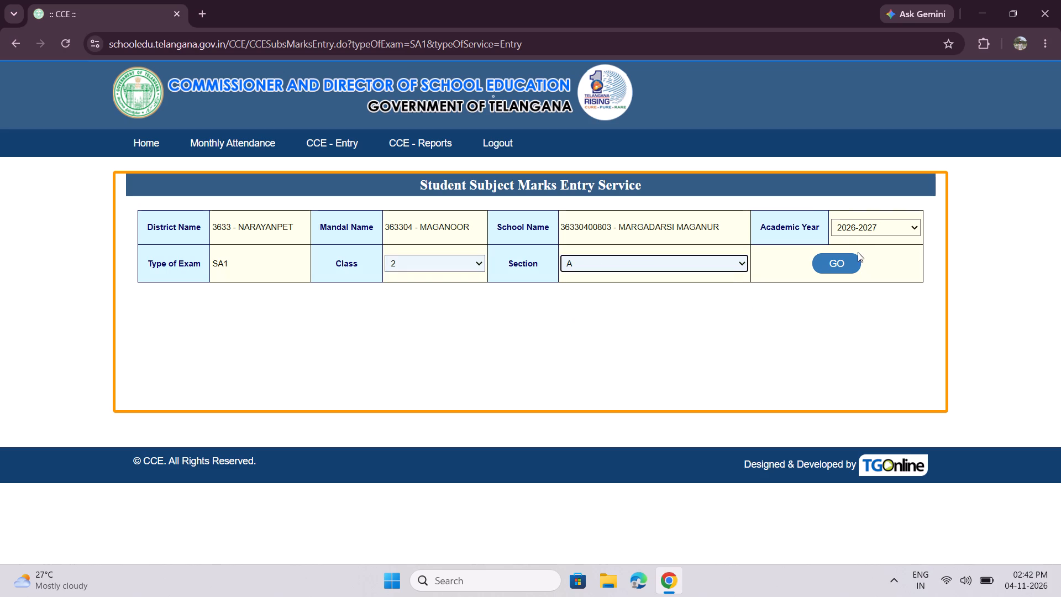
{"action": "left_click", "coordinate": [846, 260]}
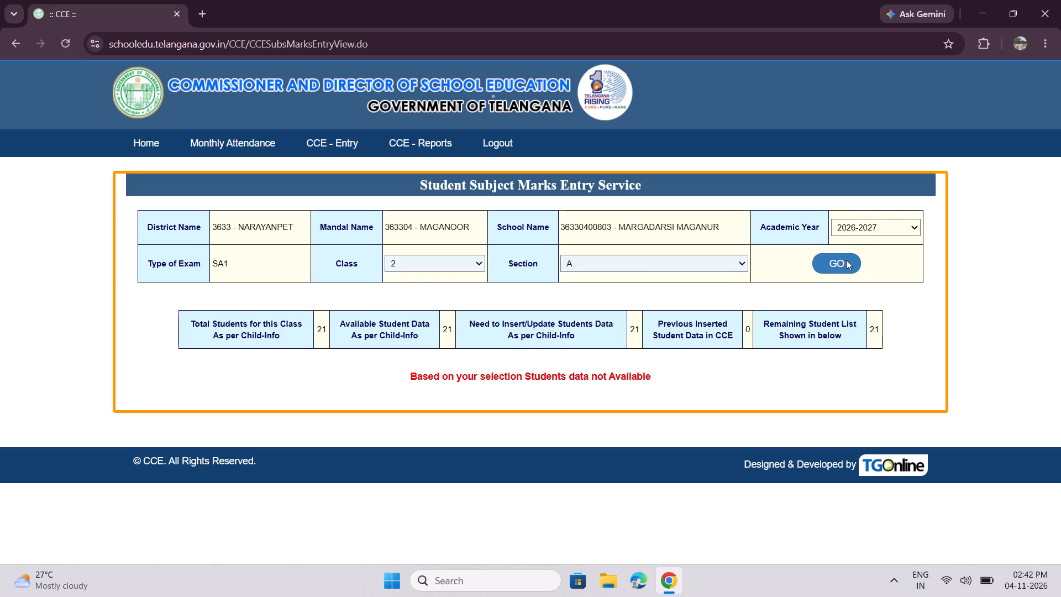
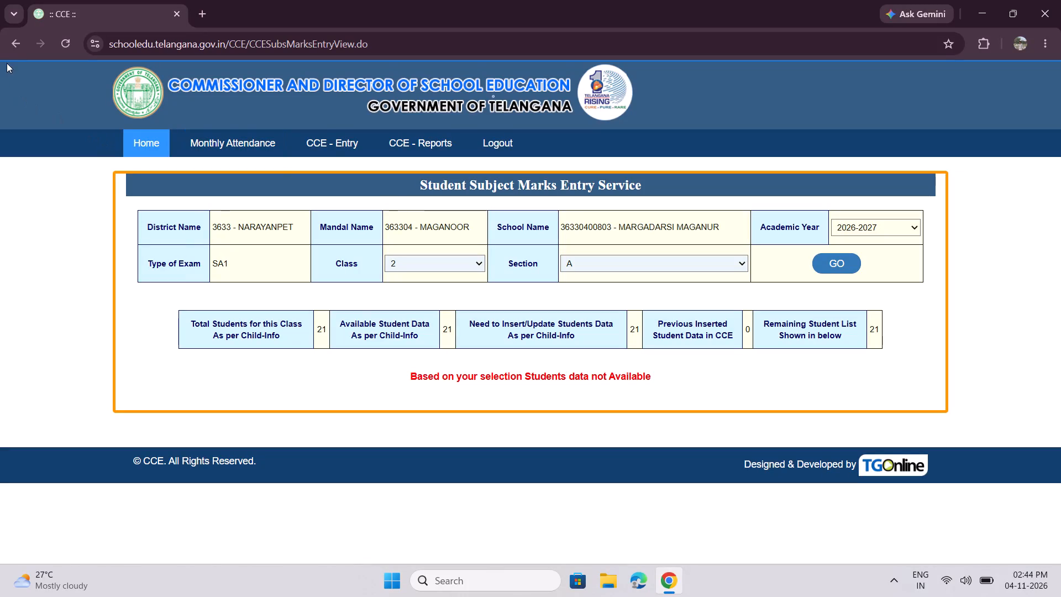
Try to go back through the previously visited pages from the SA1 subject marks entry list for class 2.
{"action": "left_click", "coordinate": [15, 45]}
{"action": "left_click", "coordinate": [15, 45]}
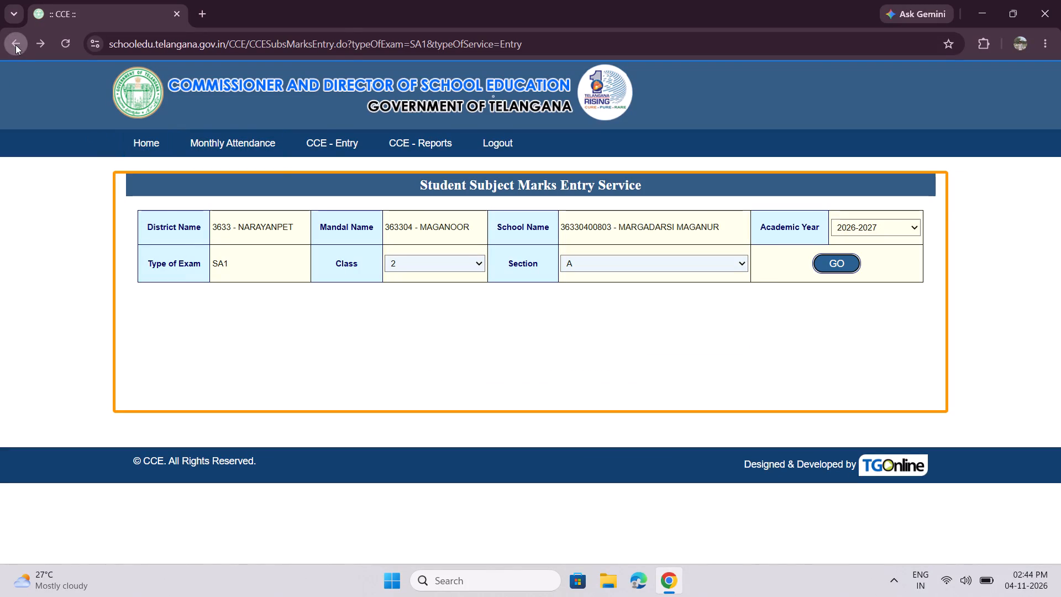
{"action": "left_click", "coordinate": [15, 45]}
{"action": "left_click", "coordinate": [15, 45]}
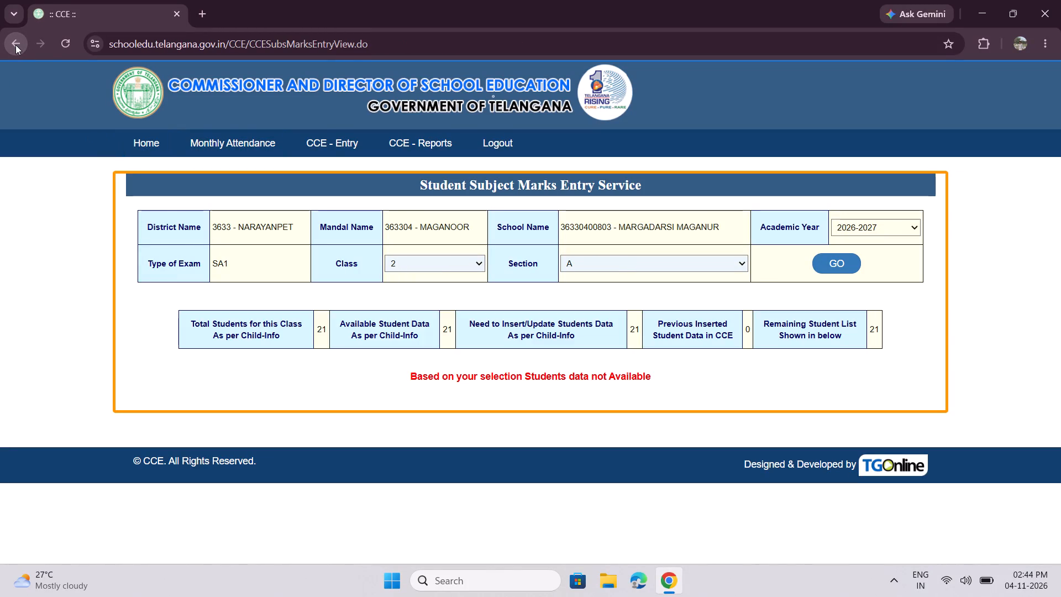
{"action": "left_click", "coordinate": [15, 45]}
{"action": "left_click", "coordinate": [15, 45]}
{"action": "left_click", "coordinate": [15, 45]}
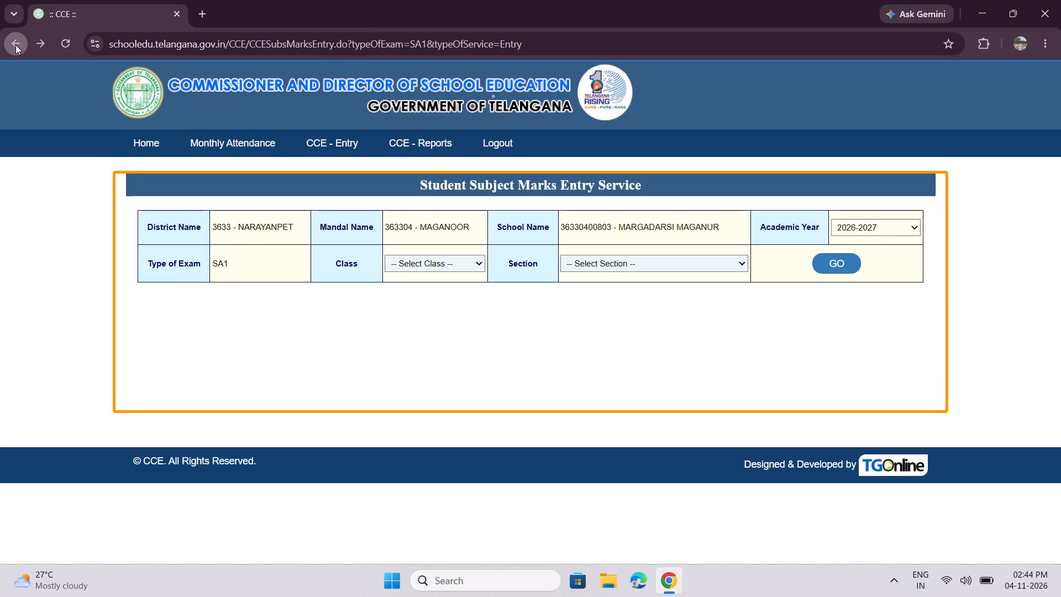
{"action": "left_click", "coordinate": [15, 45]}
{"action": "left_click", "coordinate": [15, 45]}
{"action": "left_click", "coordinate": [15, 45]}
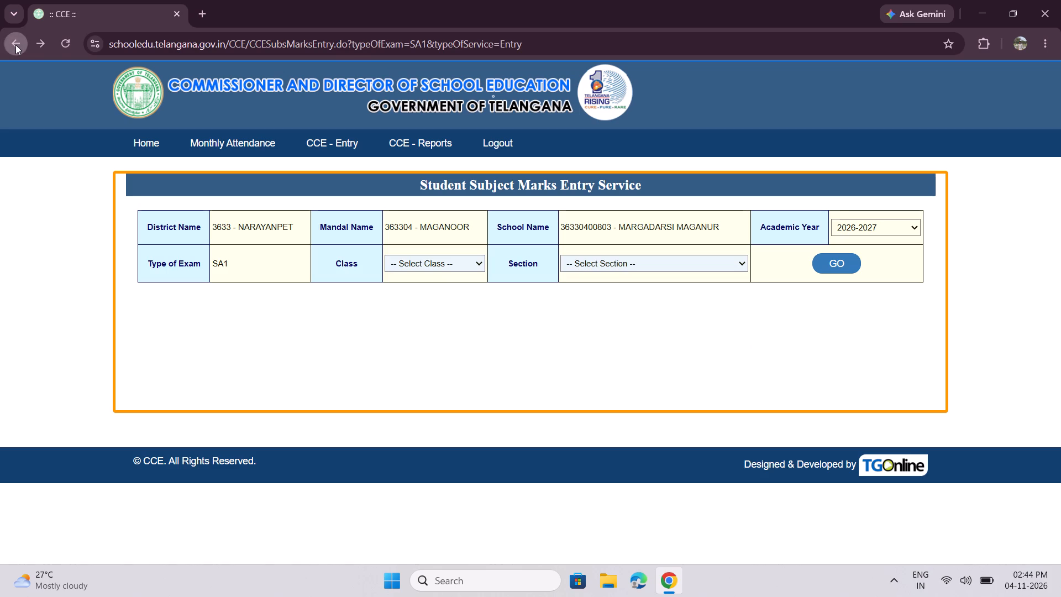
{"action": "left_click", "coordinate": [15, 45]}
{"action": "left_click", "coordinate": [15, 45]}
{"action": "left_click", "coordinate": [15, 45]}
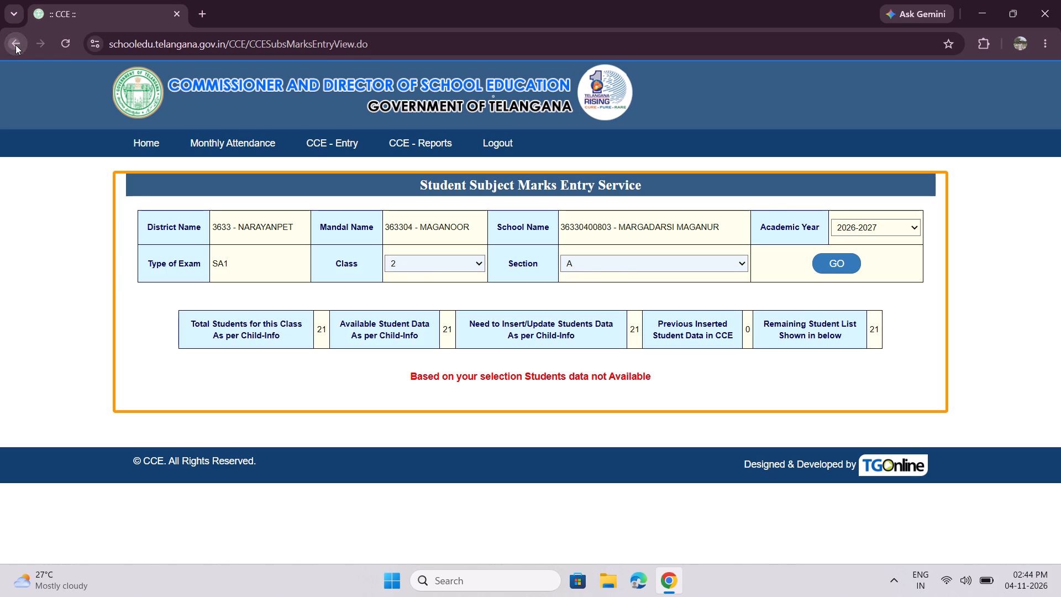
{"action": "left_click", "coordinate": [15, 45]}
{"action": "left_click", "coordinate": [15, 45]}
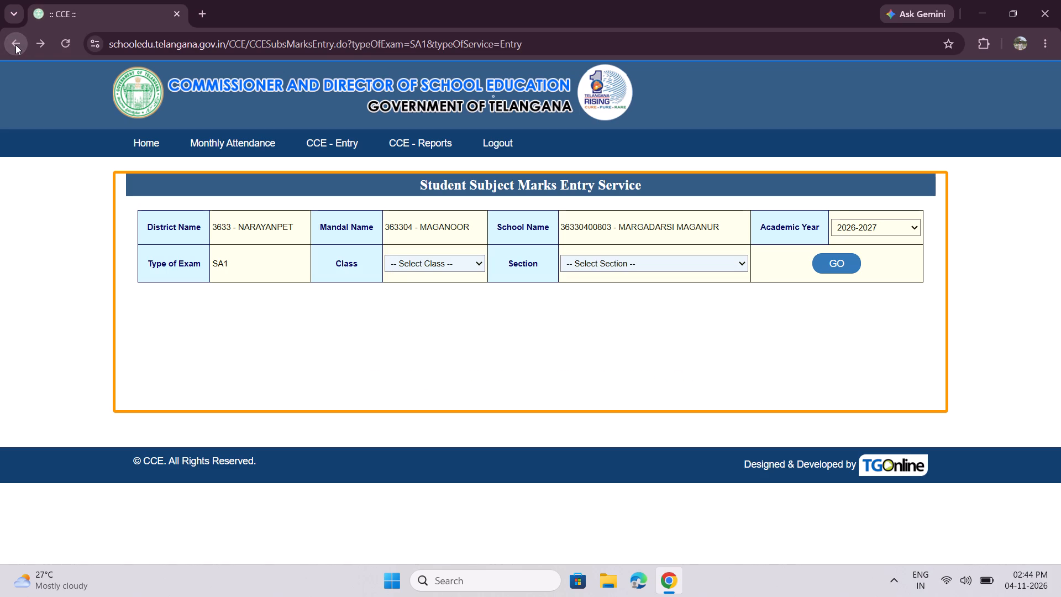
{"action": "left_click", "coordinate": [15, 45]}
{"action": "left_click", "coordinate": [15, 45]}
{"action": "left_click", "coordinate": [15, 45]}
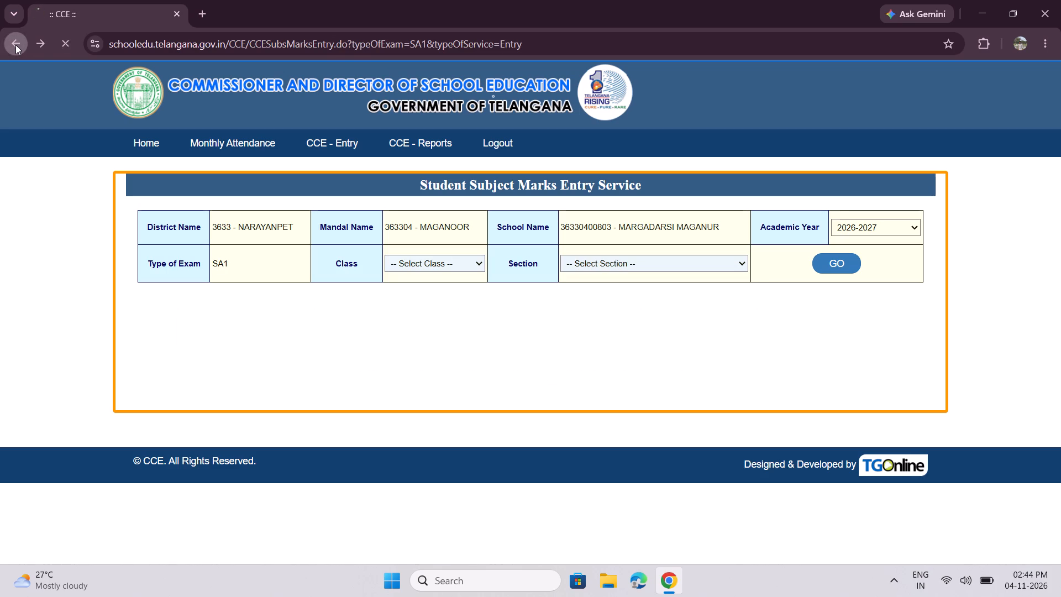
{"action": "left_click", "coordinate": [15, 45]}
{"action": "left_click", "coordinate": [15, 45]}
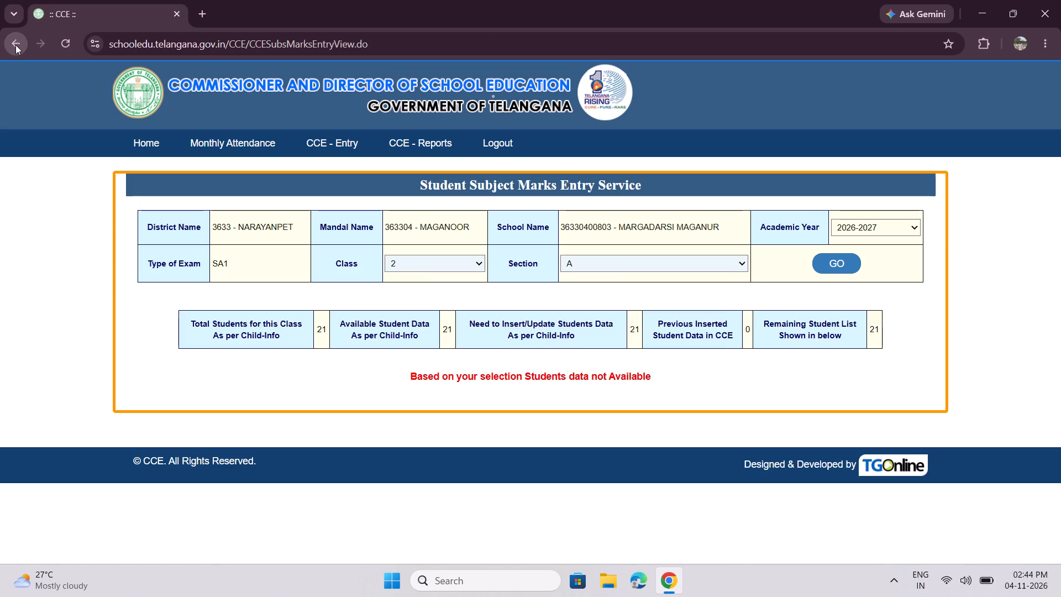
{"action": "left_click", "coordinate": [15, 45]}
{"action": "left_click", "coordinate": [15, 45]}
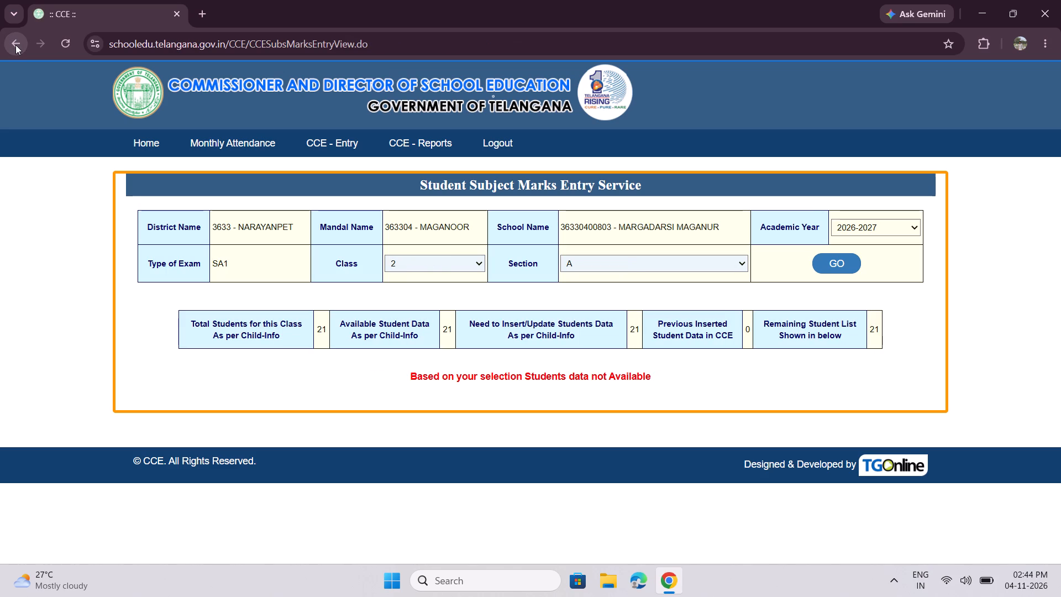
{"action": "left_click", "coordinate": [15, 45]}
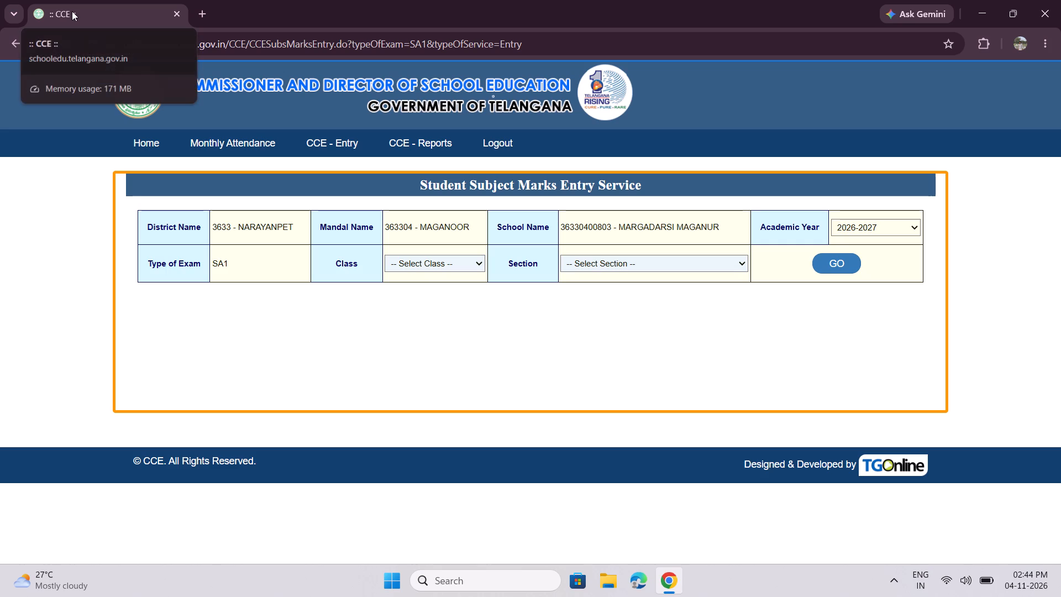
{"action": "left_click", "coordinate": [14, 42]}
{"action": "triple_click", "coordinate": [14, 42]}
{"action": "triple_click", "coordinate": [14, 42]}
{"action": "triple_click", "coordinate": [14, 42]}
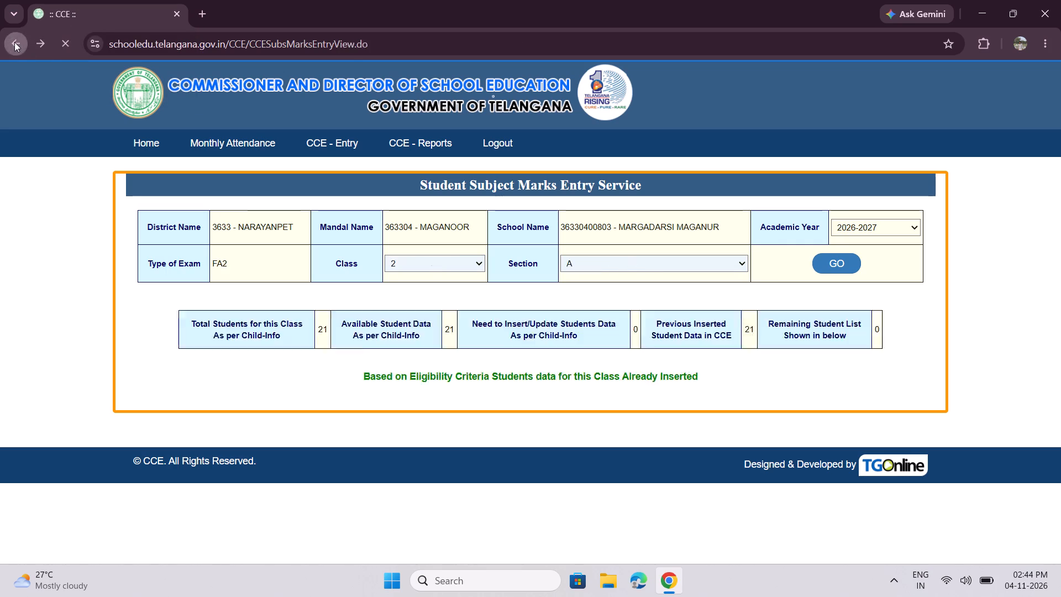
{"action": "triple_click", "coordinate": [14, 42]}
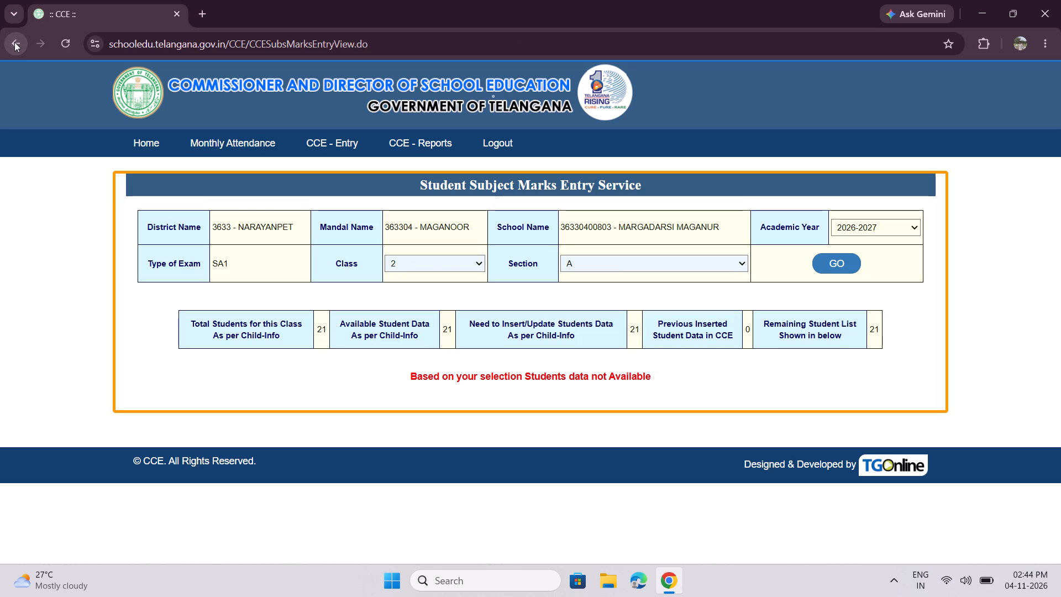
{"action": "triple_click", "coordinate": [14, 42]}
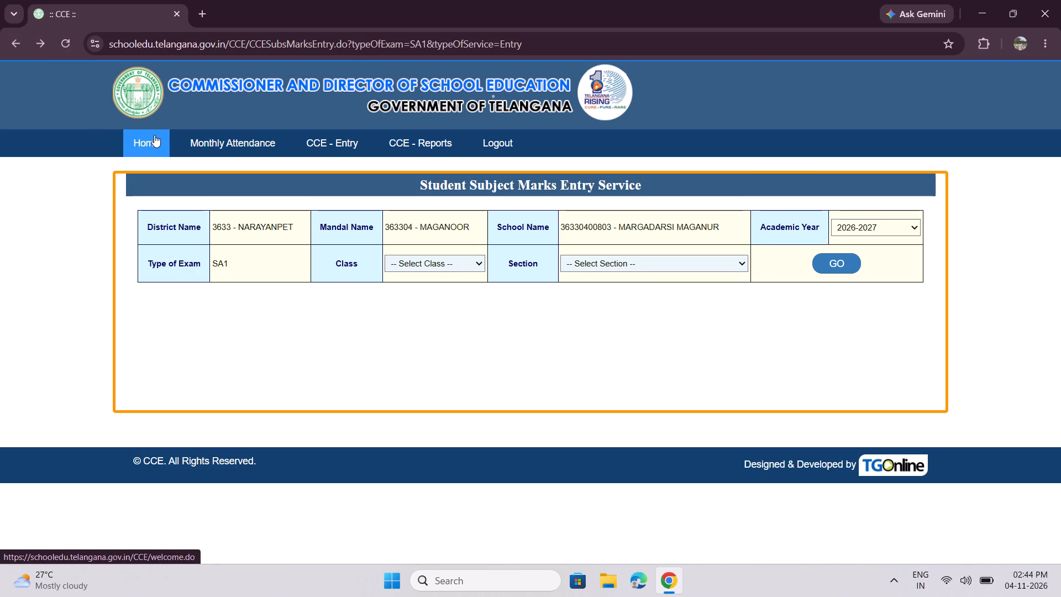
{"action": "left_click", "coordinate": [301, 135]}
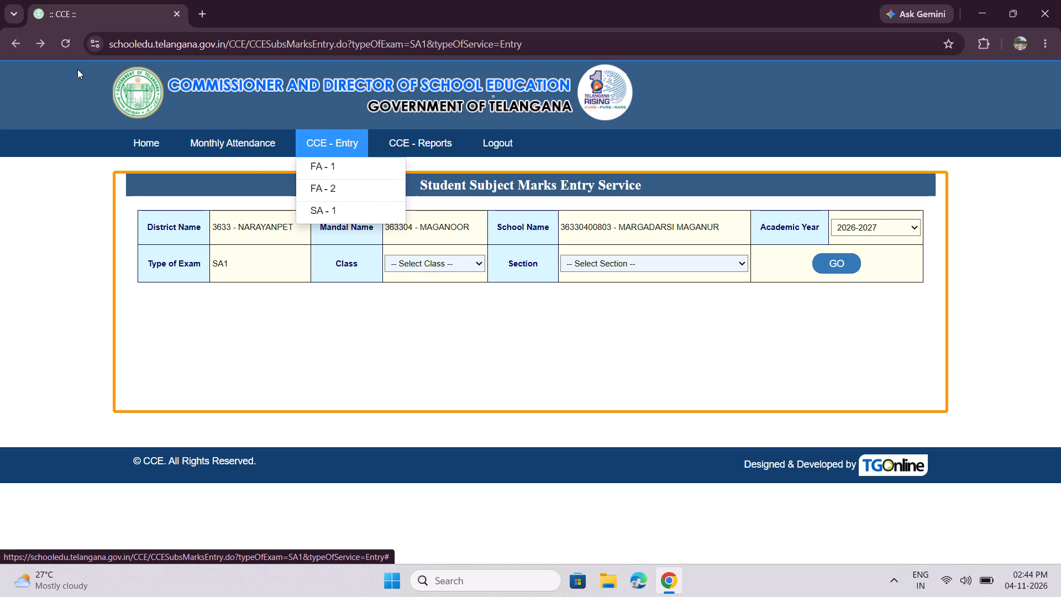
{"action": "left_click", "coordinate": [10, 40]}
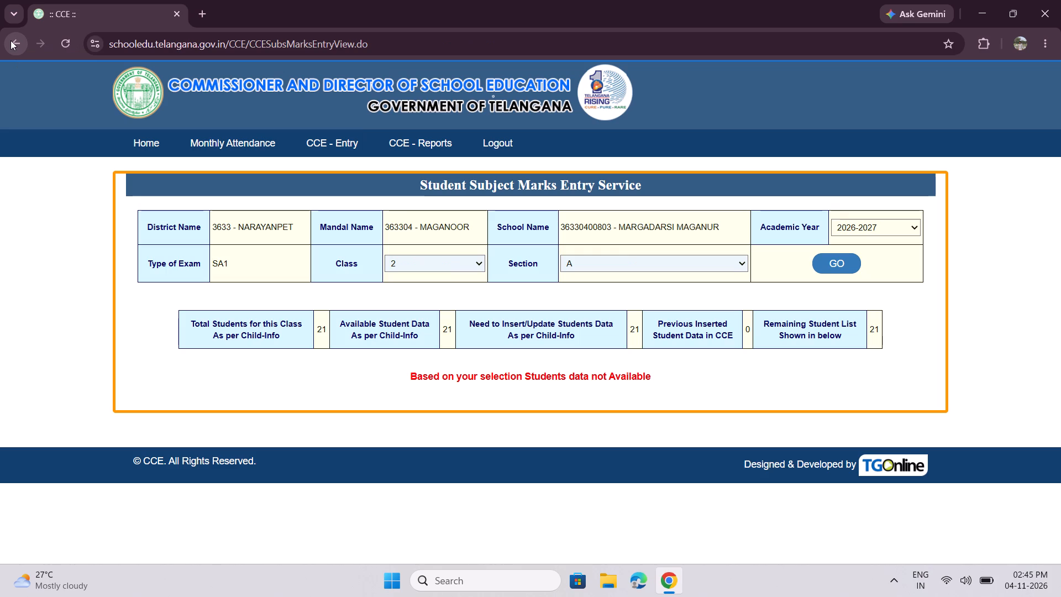
Close the CCE portal's browser window and reopen Google Chrome.
{"action": "left_click", "coordinate": [175, 12]}
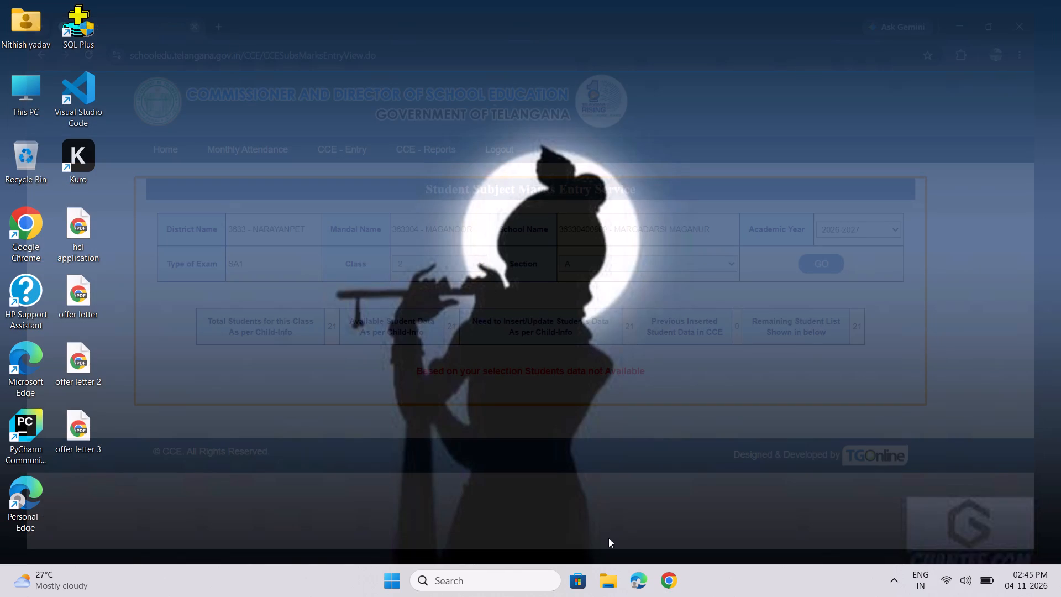
{"action": "left_click", "coordinate": [664, 577]}
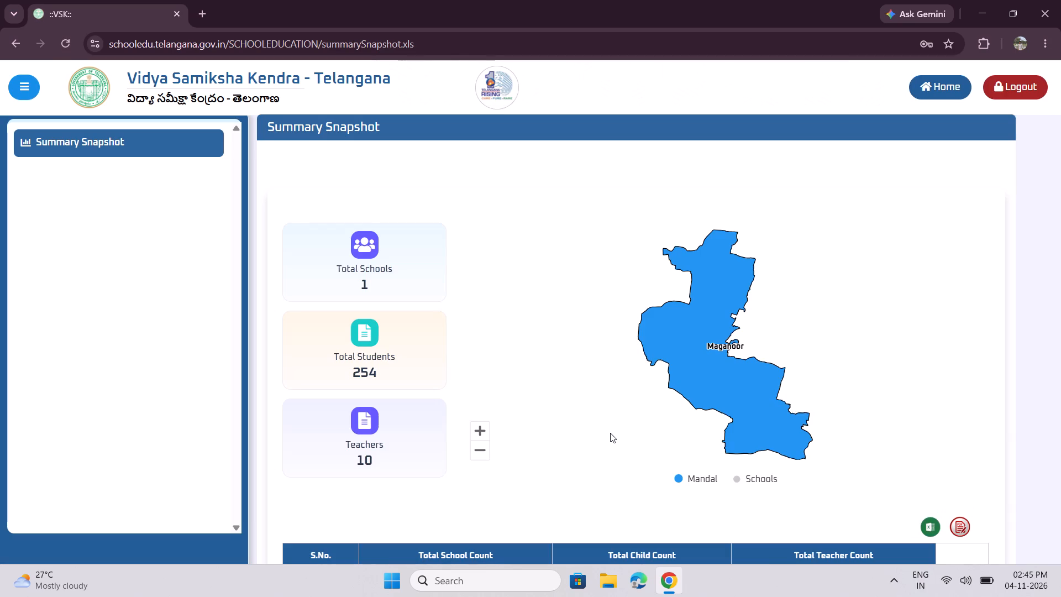
Log out of the Vidya Samiksha Kendra site and dismiss the News, Updates & Links notice.
{"action": "left_click", "coordinate": [1009, 87]}
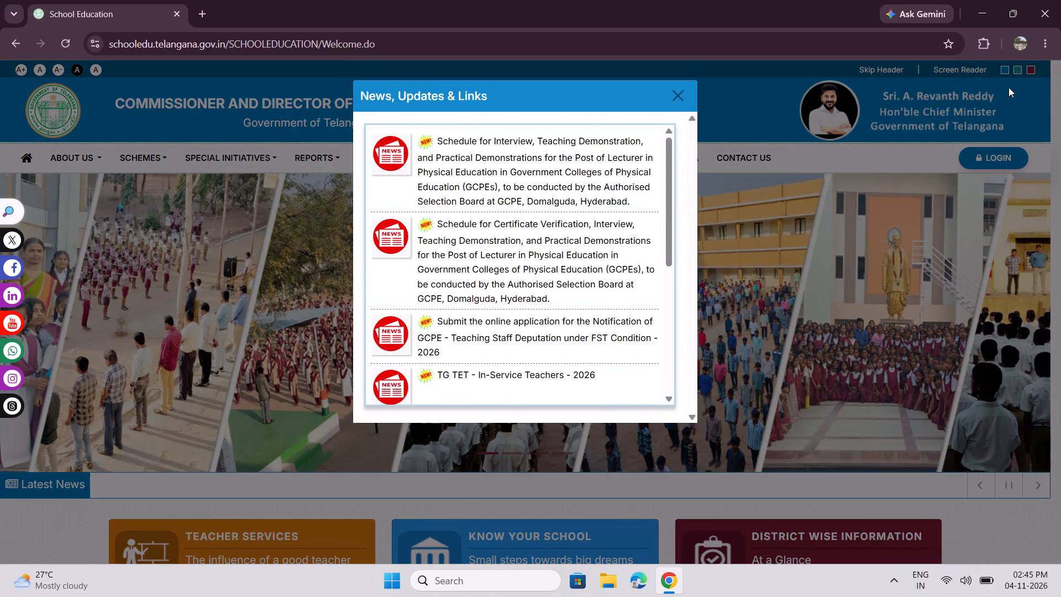
{"action": "left_click", "coordinate": [887, 145]}
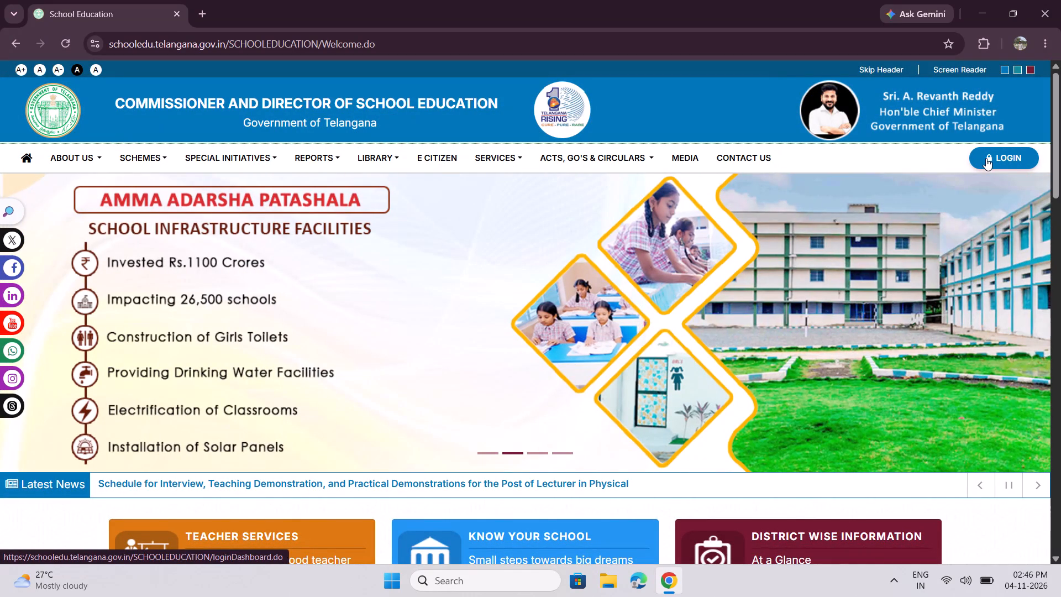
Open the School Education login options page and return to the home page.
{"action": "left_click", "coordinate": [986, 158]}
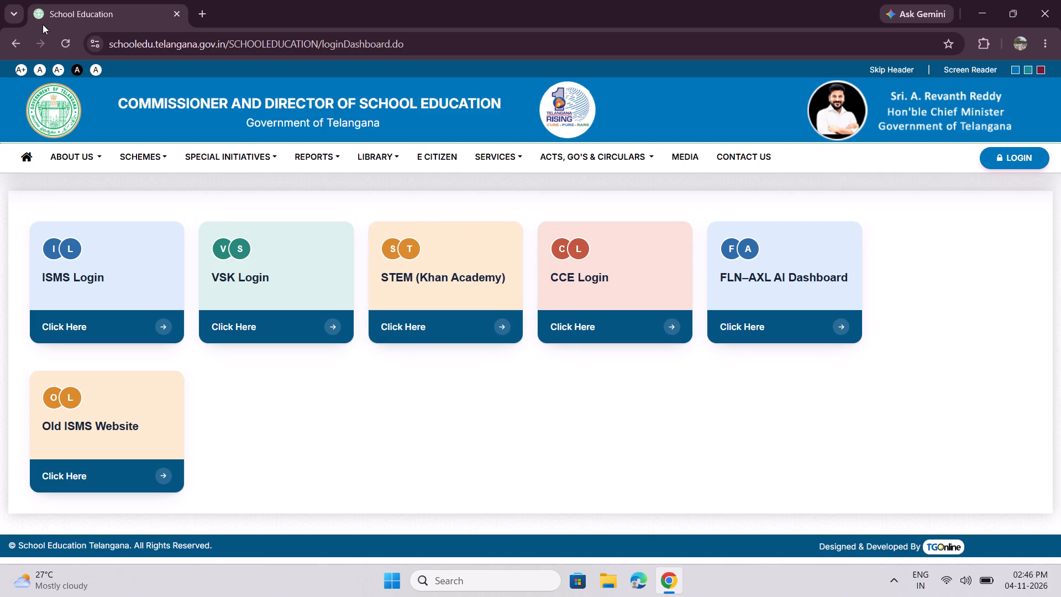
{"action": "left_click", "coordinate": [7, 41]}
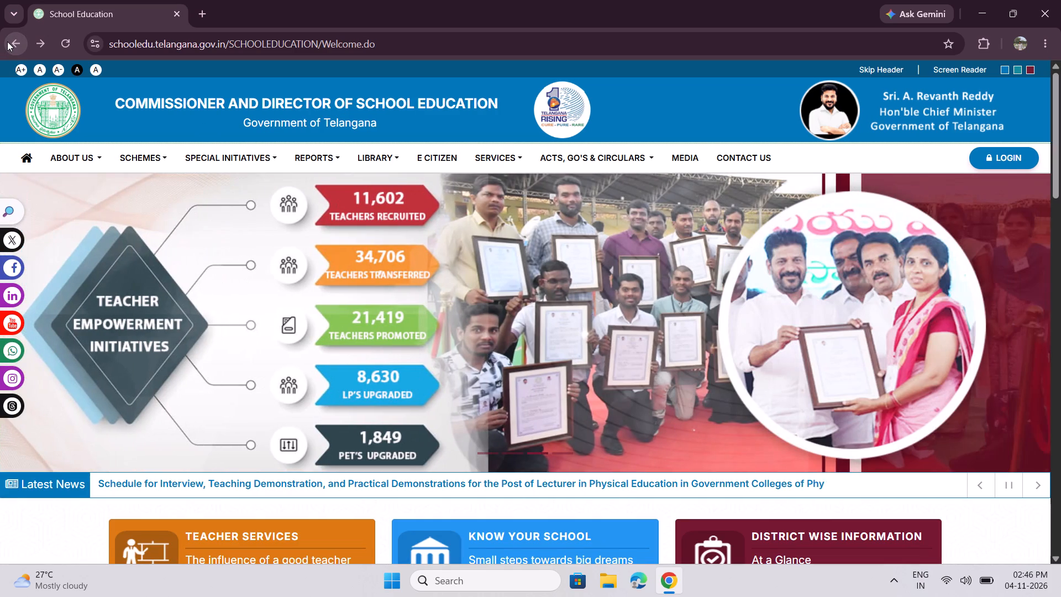
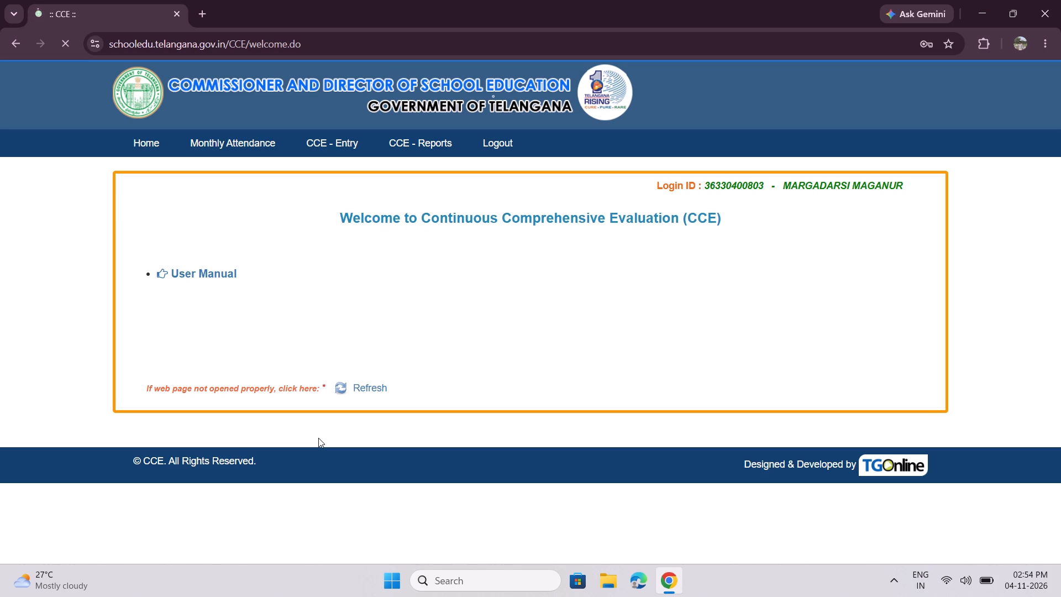
Open the SA-1 subject marks entry service from the CCE welcome page.
{"action": "left_click", "coordinate": [307, 140]}
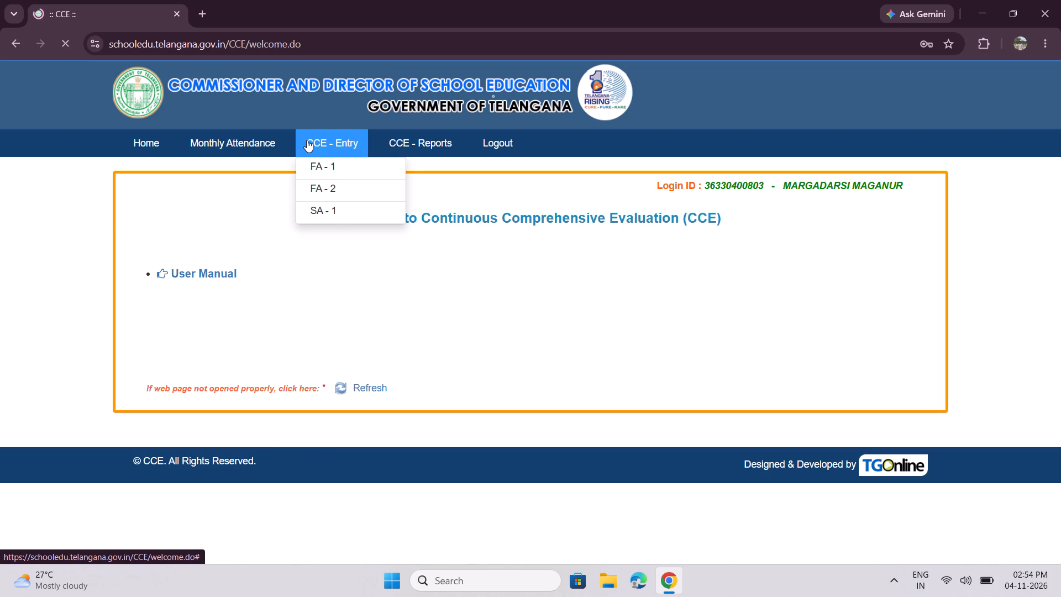
{"action": "left_click", "coordinate": [333, 204]}
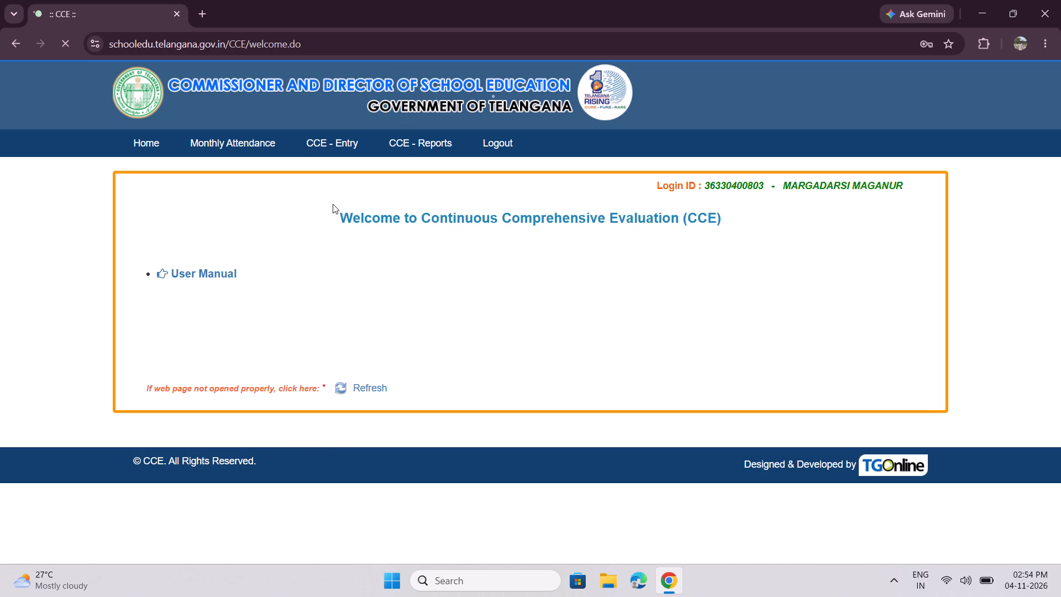
{"action": "left_click", "coordinate": [332, 156]}
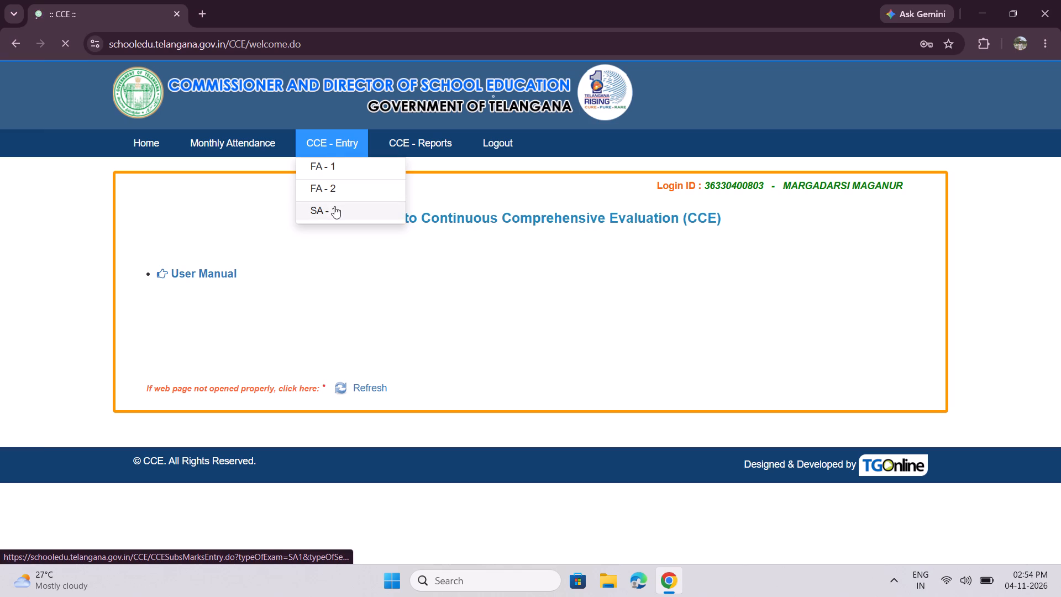
{"action": "left_click", "coordinate": [334, 206]}
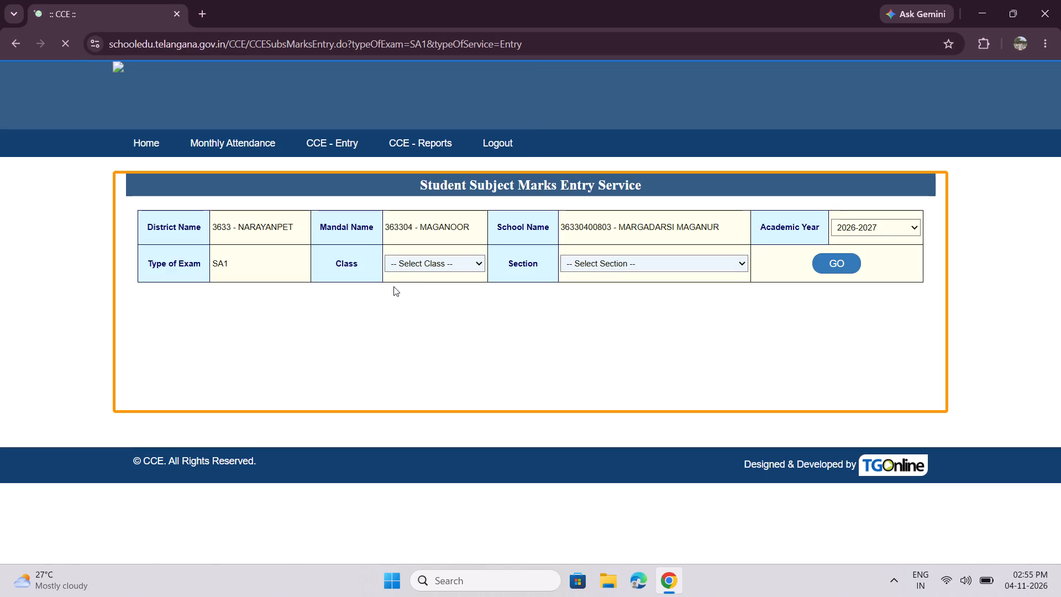
Request the SA1 marks entry list for class 2, section A.
{"action": "left_click", "coordinate": [447, 260]}
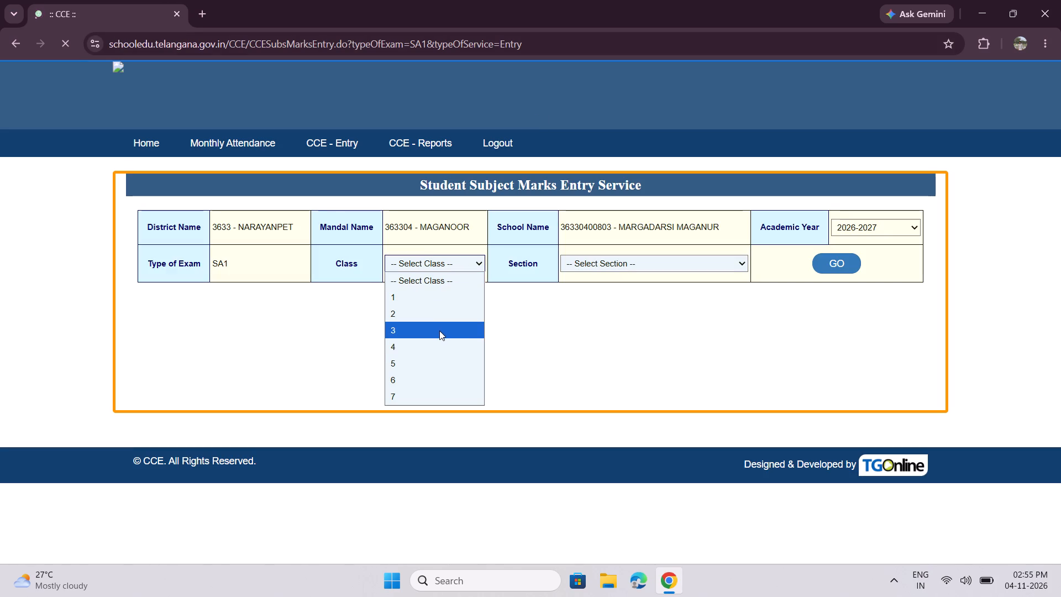
{"action": "left_click", "coordinate": [440, 345]}
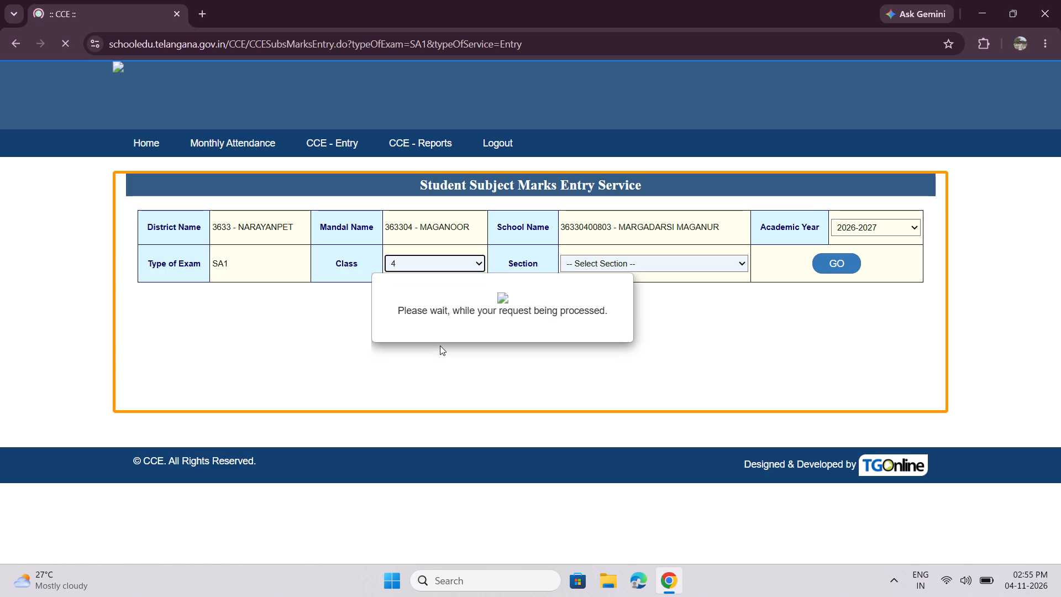
{"action": "left_click", "coordinate": [461, 264]}
{"action": "left_click", "coordinate": [455, 311]}
{"action": "left_click", "coordinate": [660, 258]}
{"action": "left_click", "coordinate": [660, 258]}
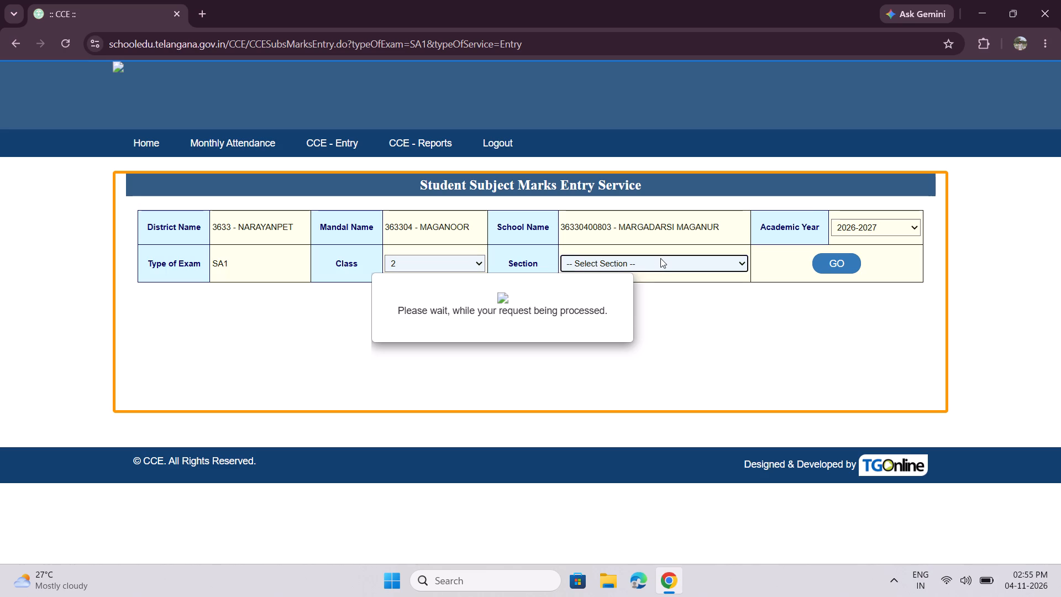
{"action": "left_click", "coordinate": [660, 258]}
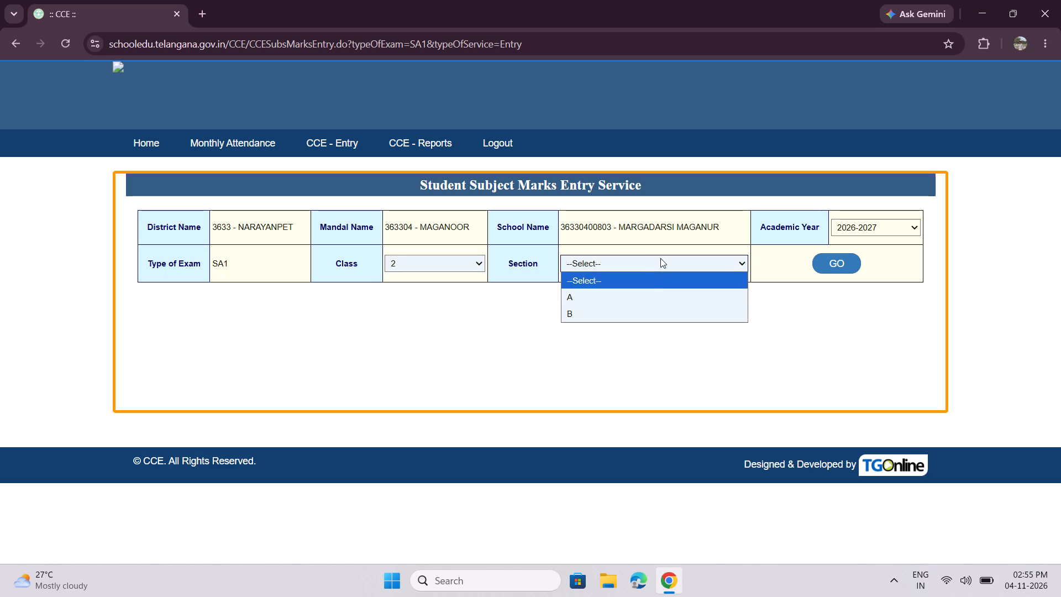
{"action": "left_click", "coordinate": [654, 292]}
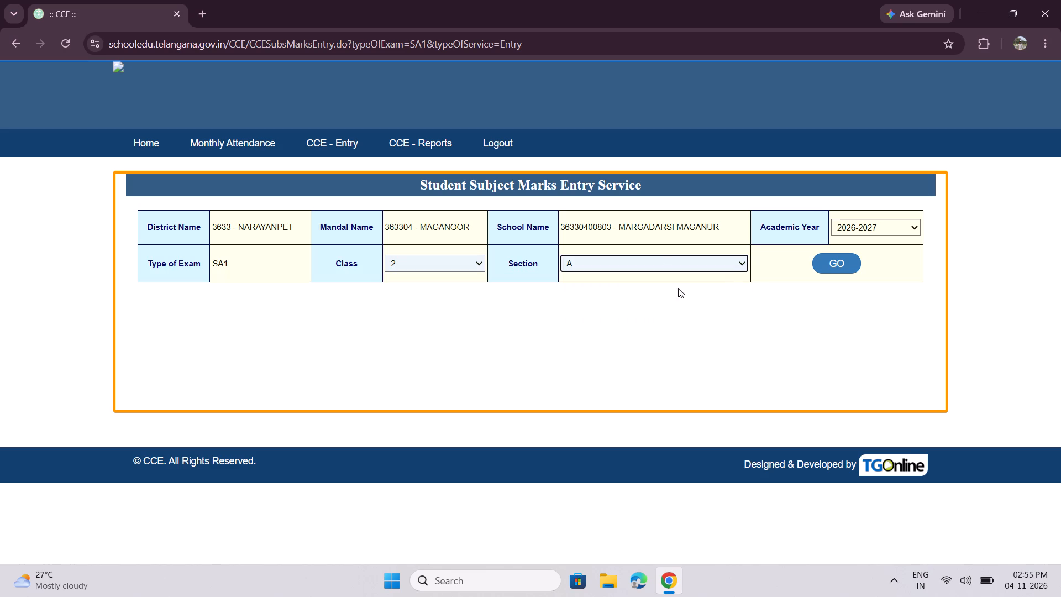
{"action": "left_click", "coordinate": [843, 267]}
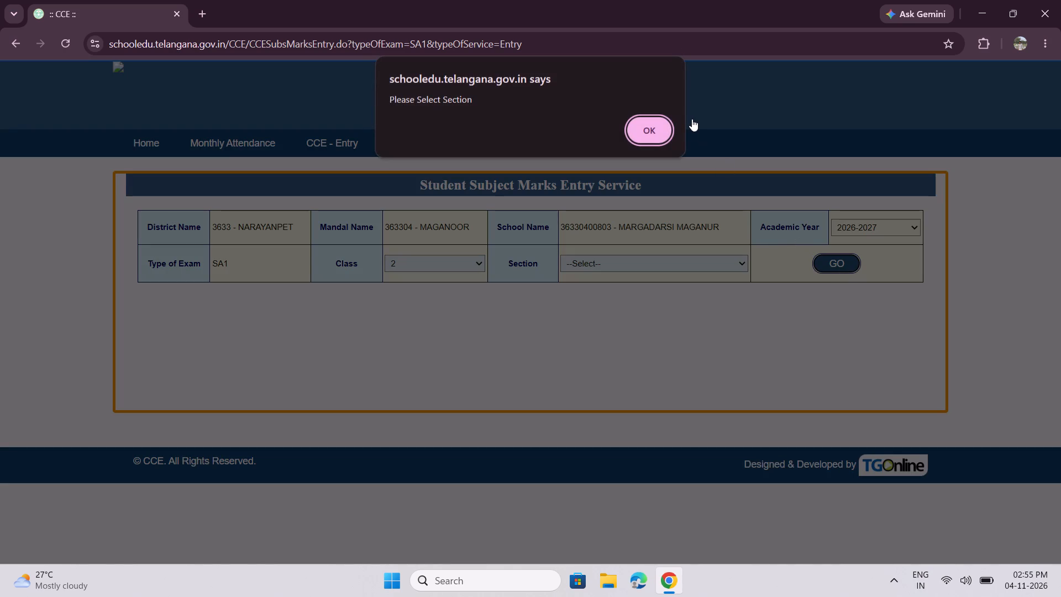
{"action": "left_click", "coordinate": [640, 145]}
{"action": "left_click", "coordinate": [639, 137]}
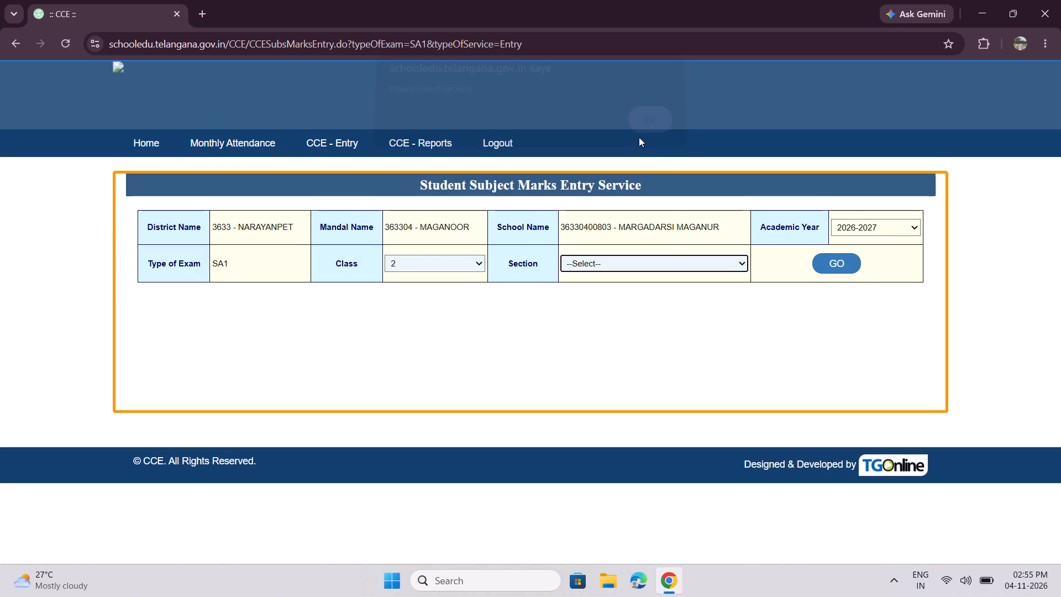
{"action": "left_click", "coordinate": [694, 254]}
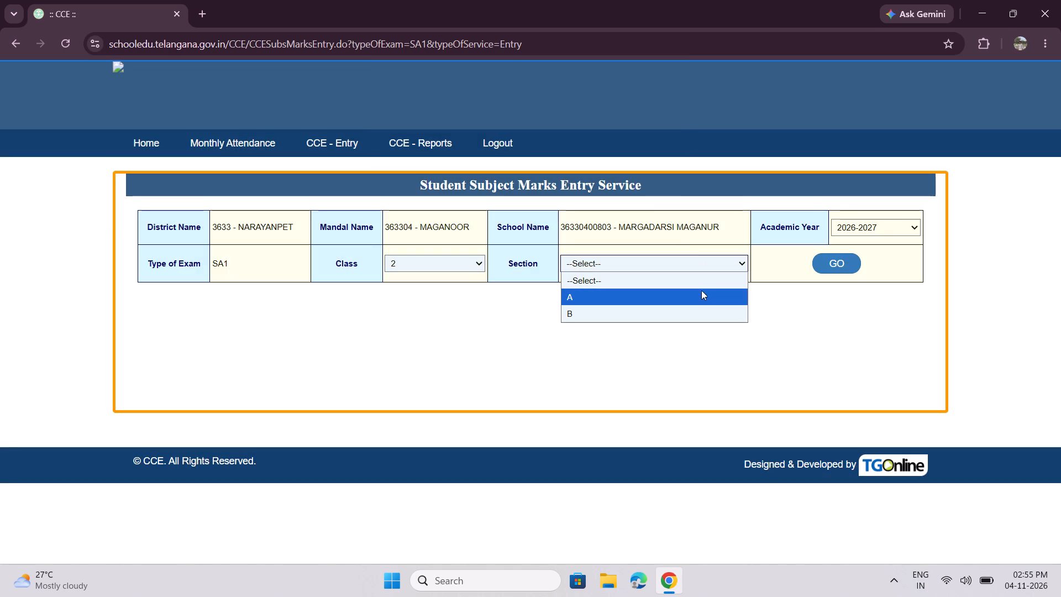
{"action": "left_click", "coordinate": [701, 292]}
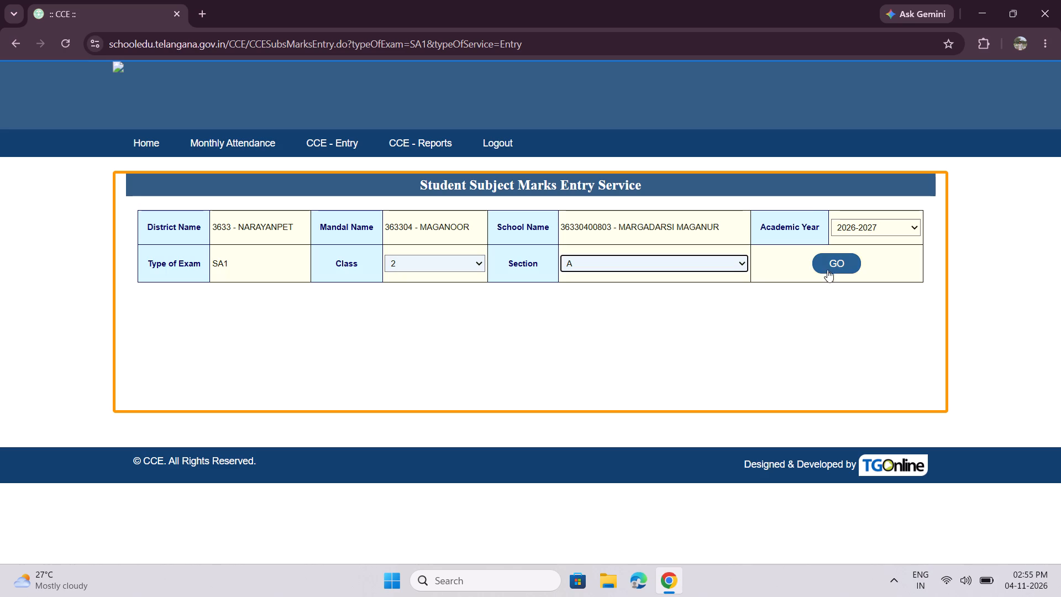
{"action": "left_click", "coordinate": [832, 261]}
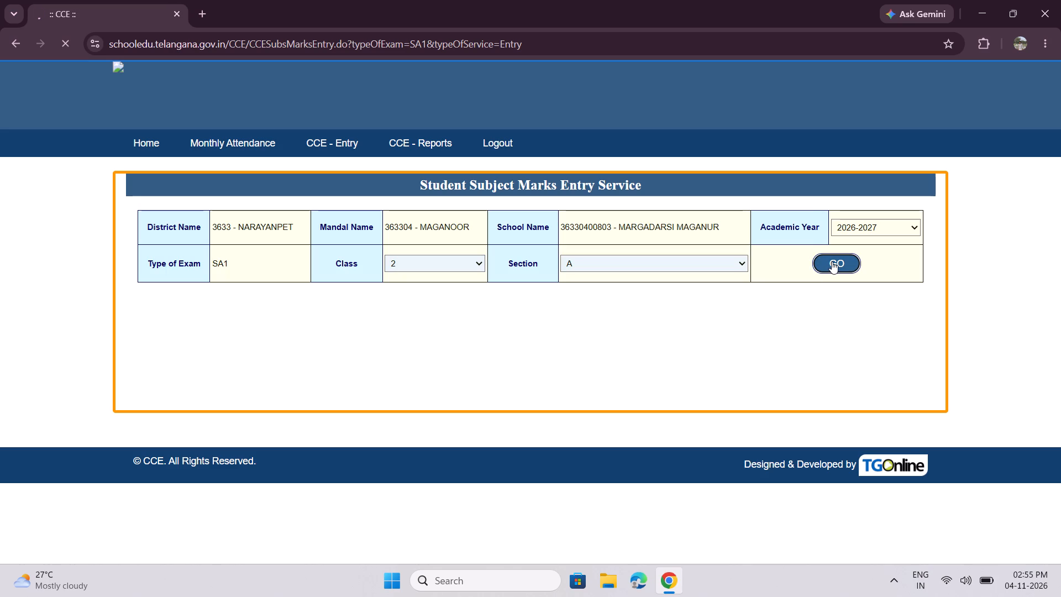
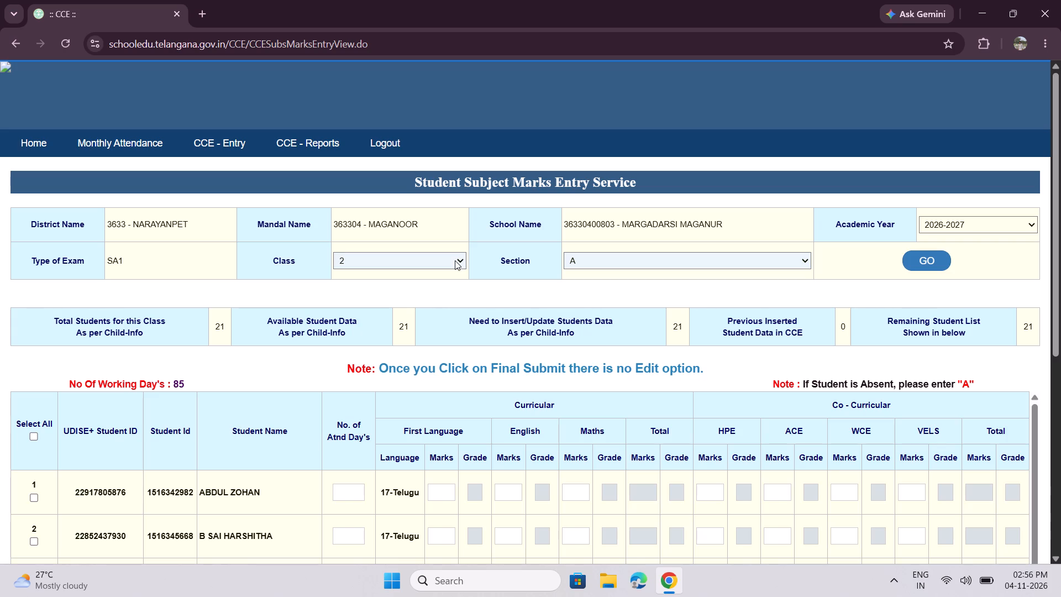
Check the SA1 marks entry list for class 2, section B.
{"action": "left_click", "coordinate": [455, 260]}
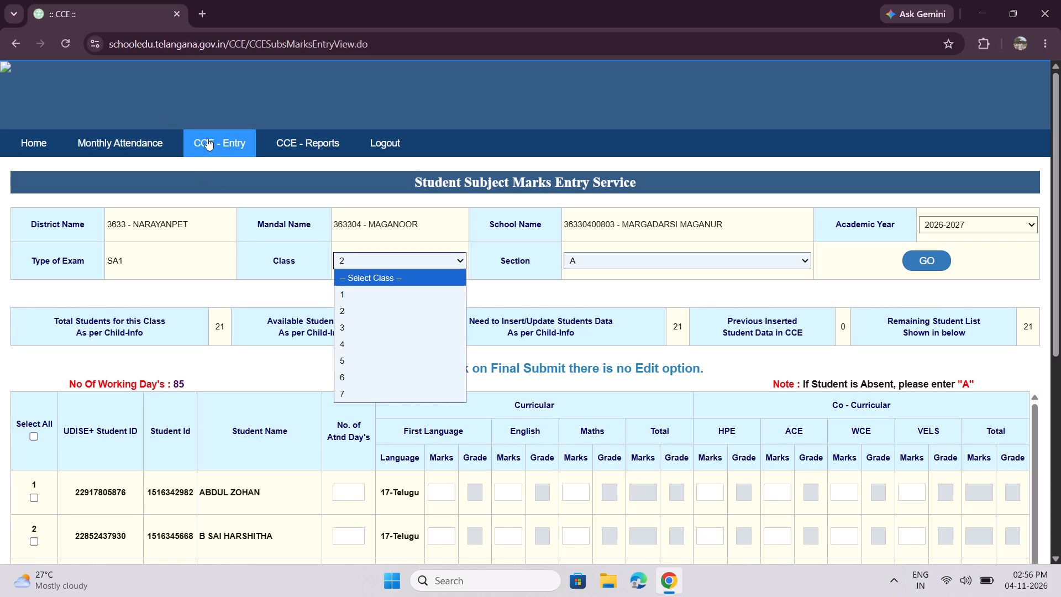
{"action": "left_click", "coordinate": [222, 144]}
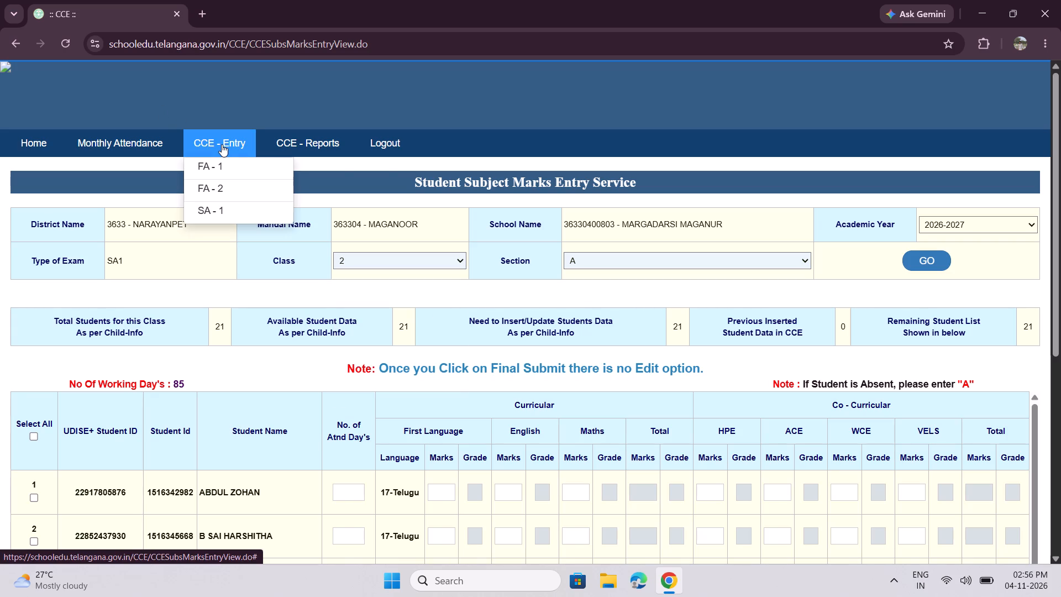
{"action": "left_click", "coordinate": [699, 253]}
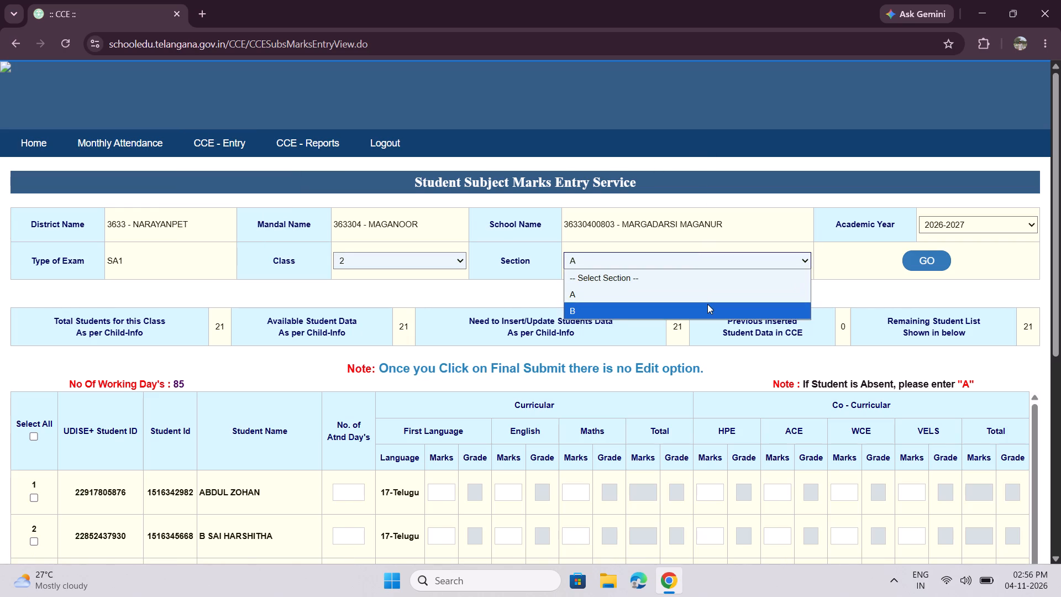
{"action": "left_click", "coordinate": [707, 304]}
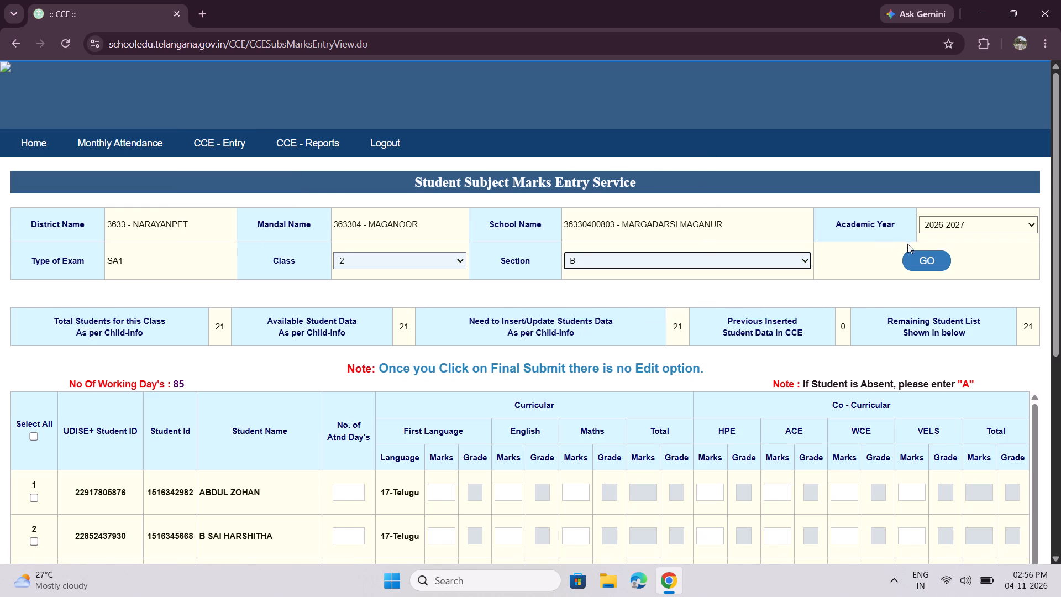
{"action": "left_click", "coordinate": [912, 263]}
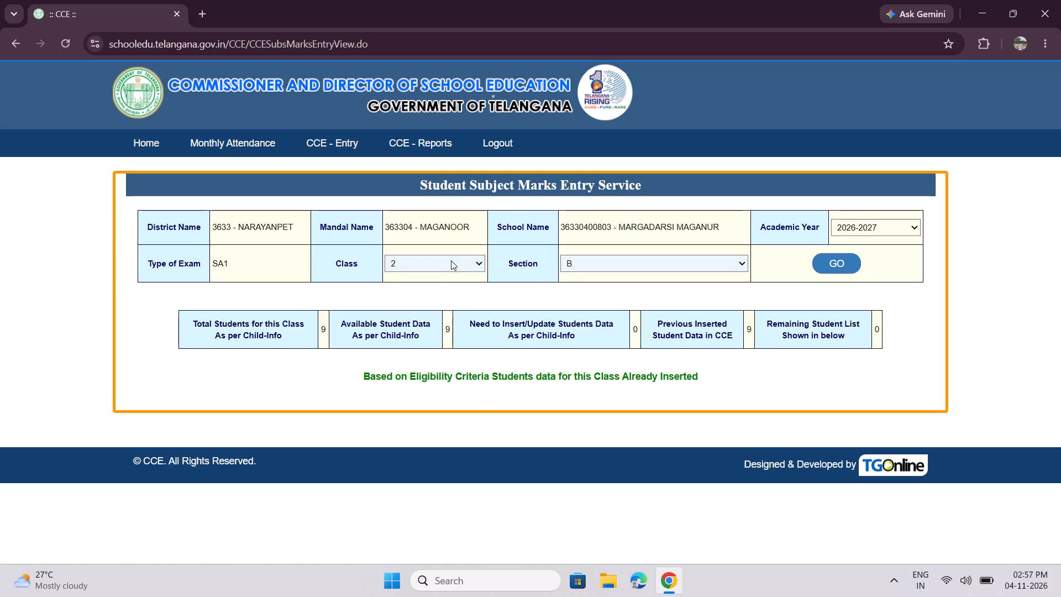
Switch the section back to A and request the SA1 marks entry list for class 2.
{"action": "left_click", "coordinate": [600, 260]}
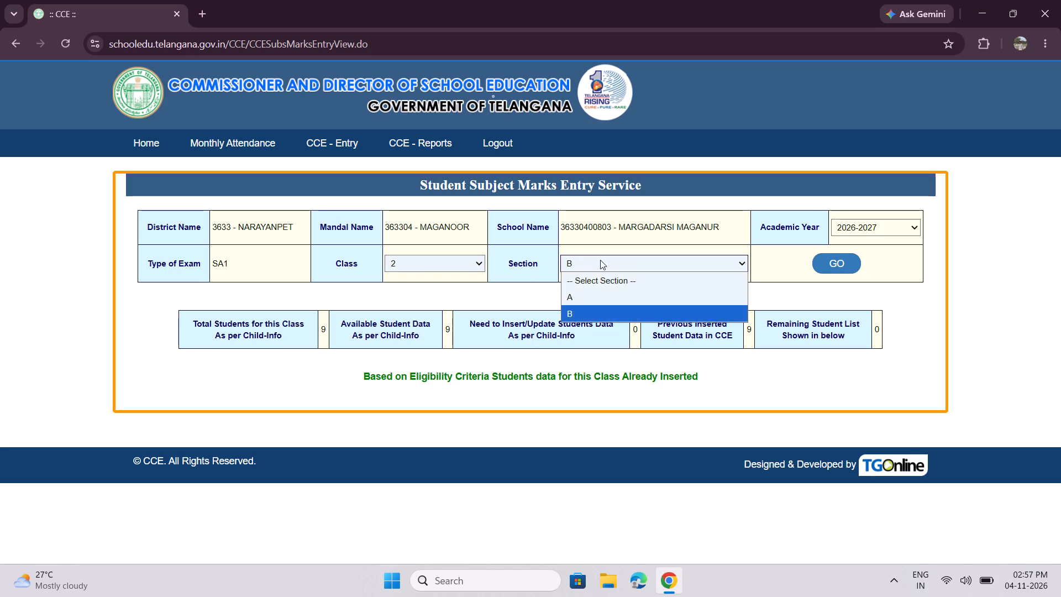
{"action": "left_click", "coordinate": [618, 300]}
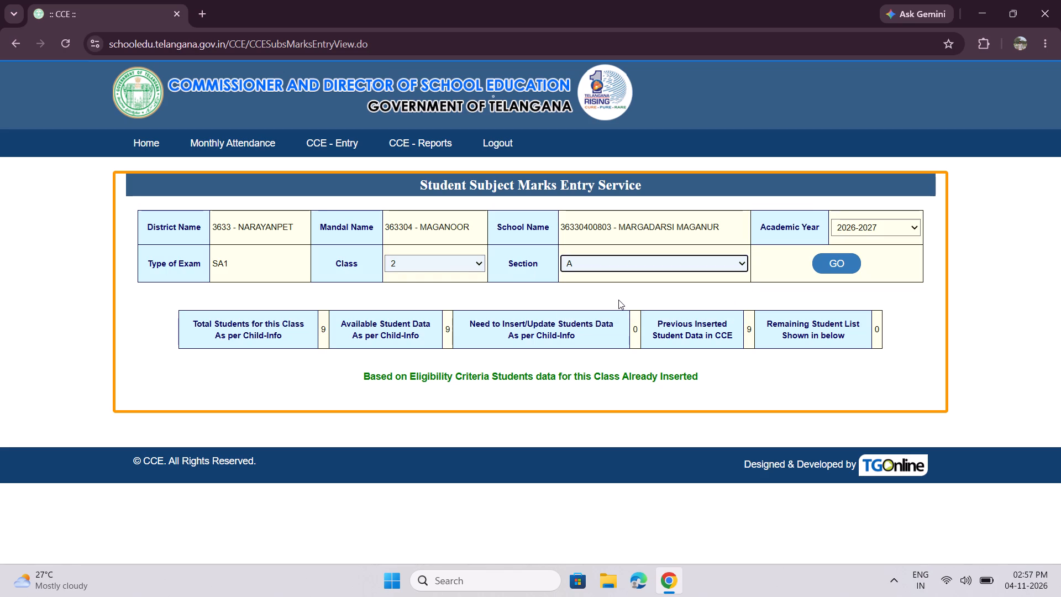
{"action": "left_click", "coordinate": [836, 260]}
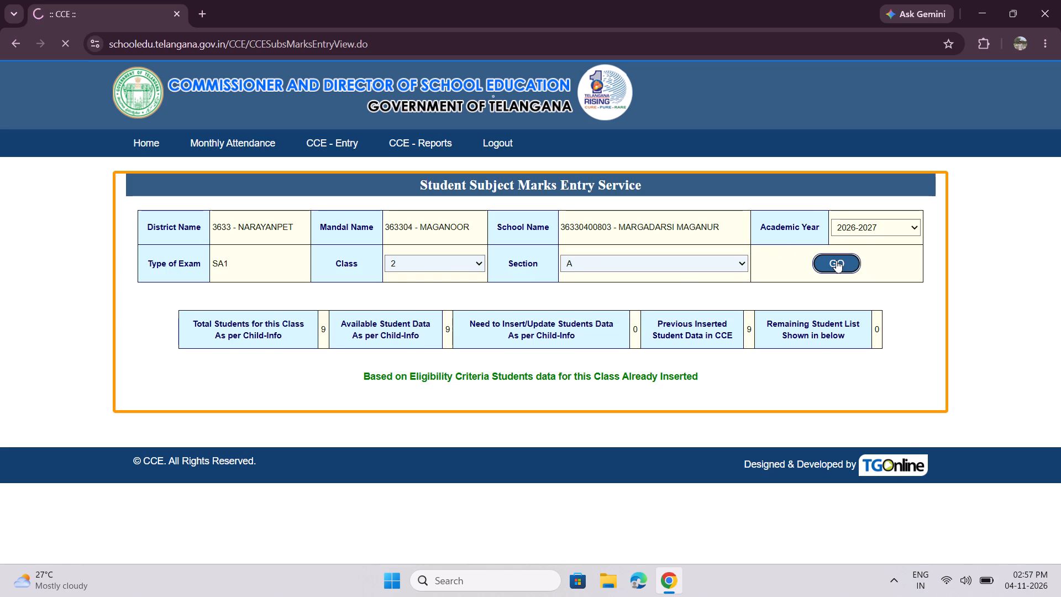
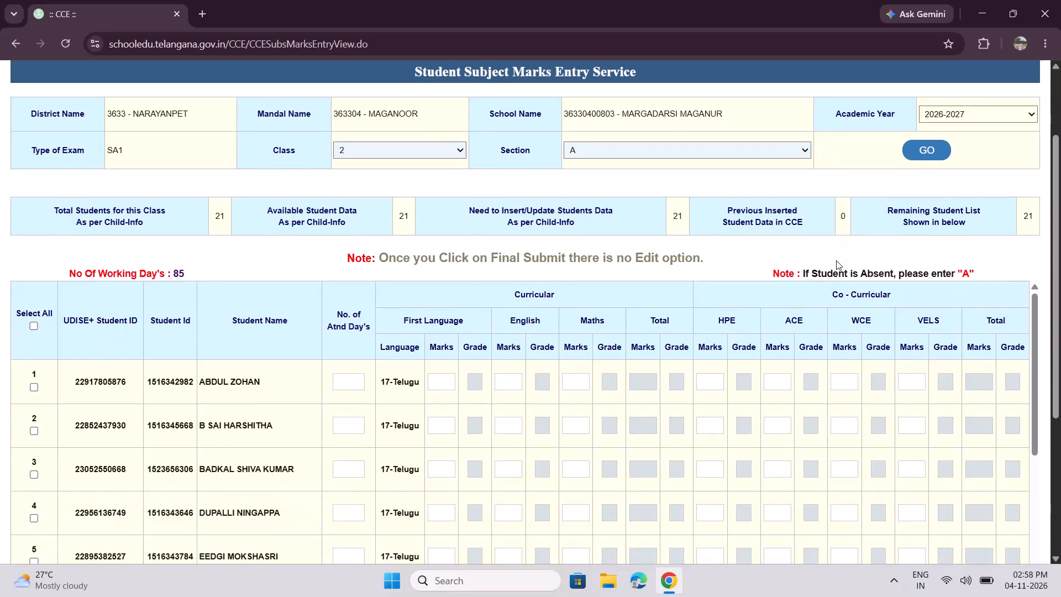
Set the class to 4 with section A and request its SA1 marks entry list.
{"action": "key", "text": "Down"}
{"action": "key", "text": "Down"}
{"action": "key", "text": "Down"}
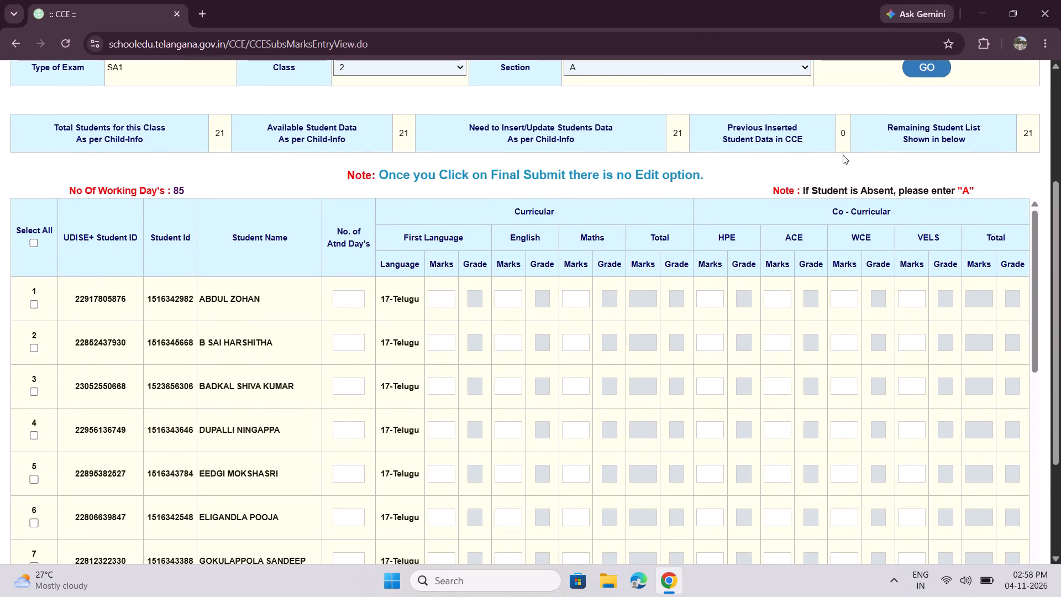
{"action": "key", "text": "Up"}
{"action": "key", "text": "Up"}
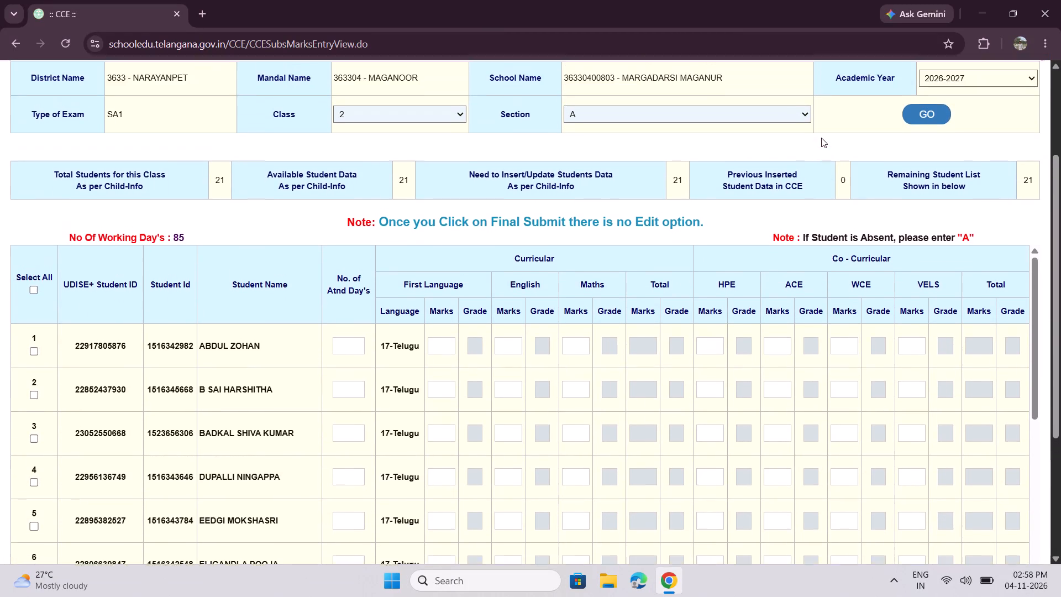
{"action": "key", "text": "Up"}
{"action": "key", "text": "Up"}
{"action": "key", "text": "Up"}
{"action": "key", "text": "Up"}
{"action": "key", "text": "Up"}
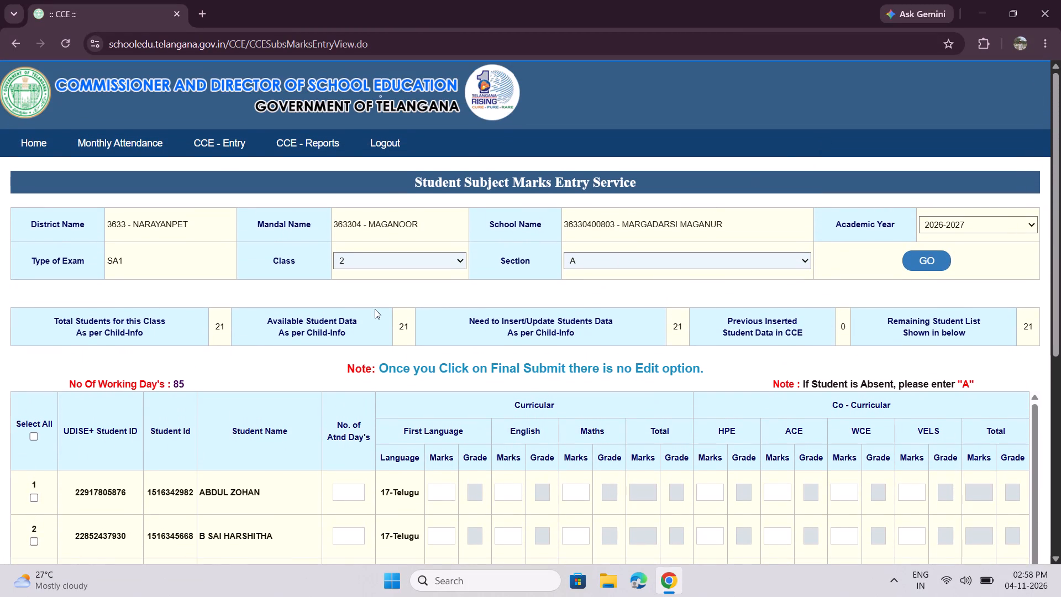
{"action": "left_click", "coordinate": [430, 260]}
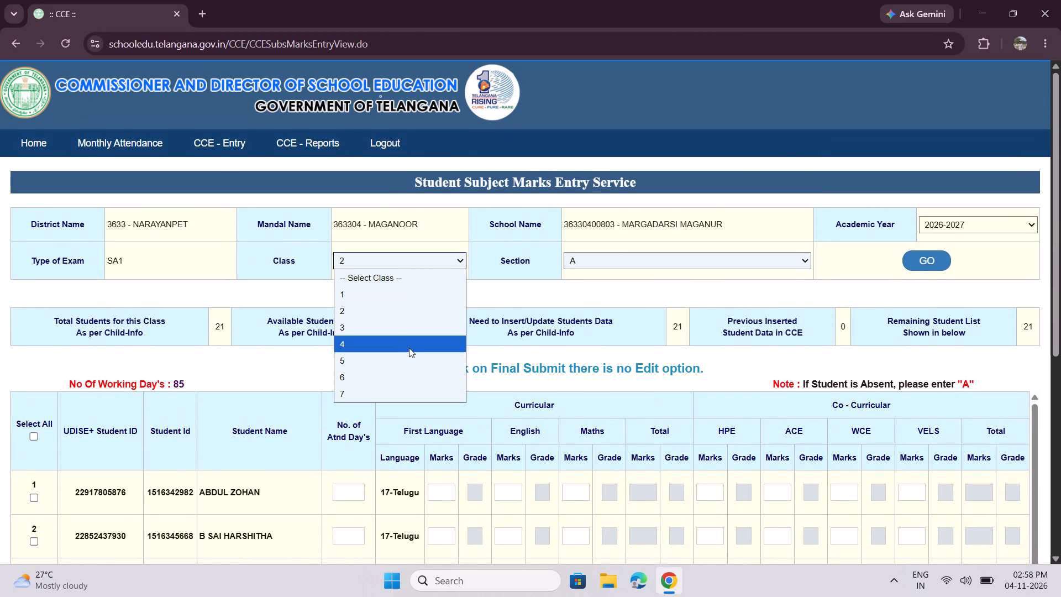
{"action": "left_click", "coordinate": [409, 347]}
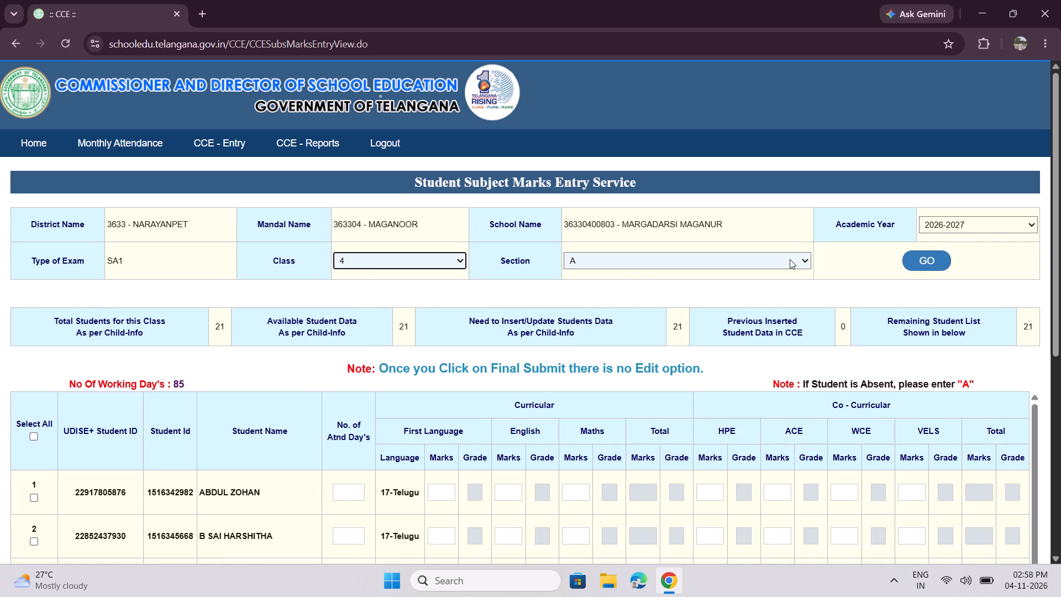
{"action": "left_click", "coordinate": [790, 259]}
{"action": "left_click", "coordinate": [784, 291]}
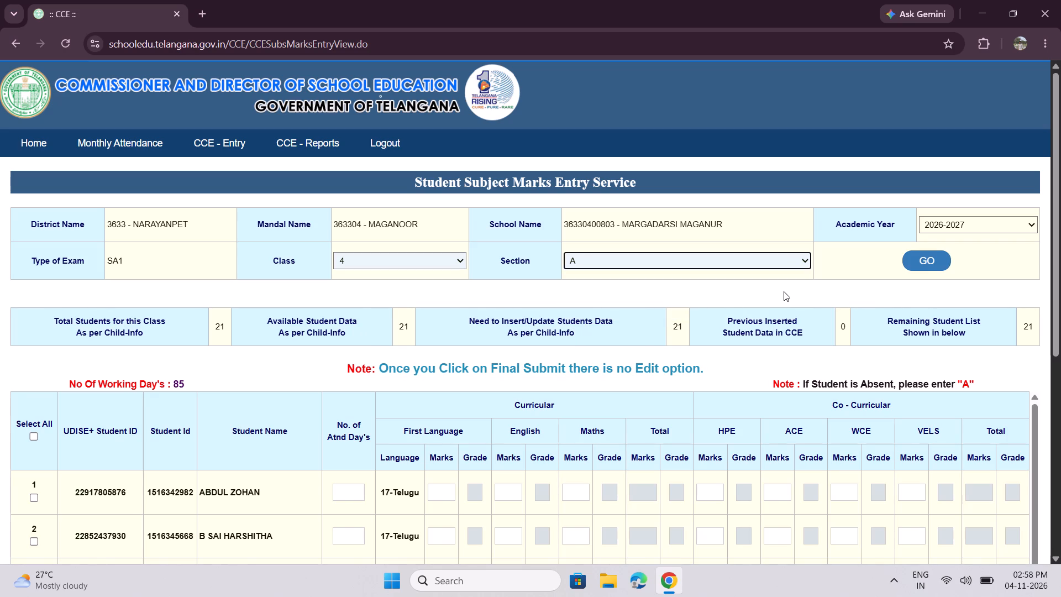
{"action": "left_click", "coordinate": [936, 250]}
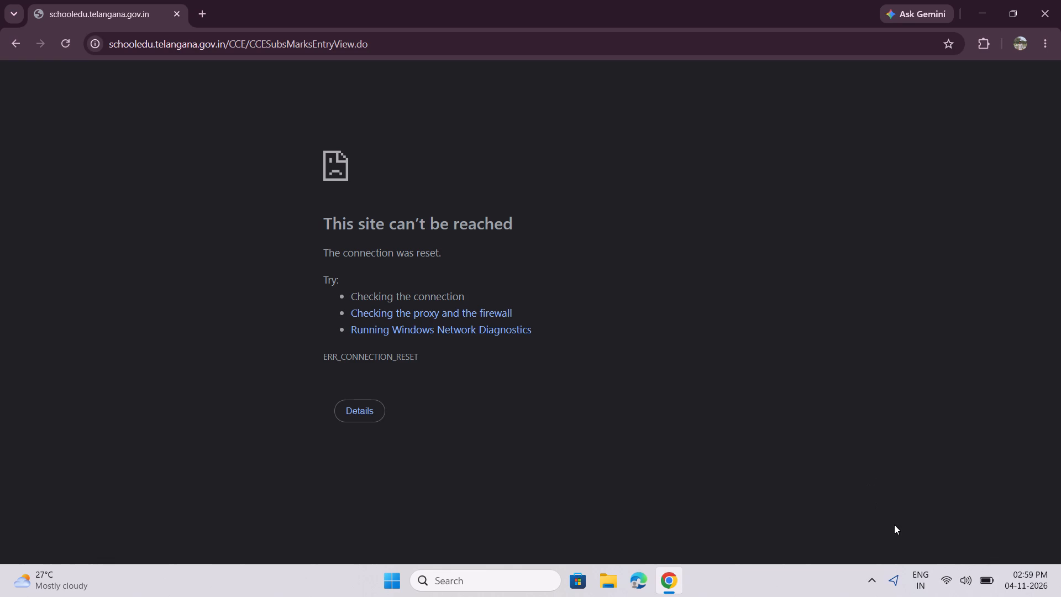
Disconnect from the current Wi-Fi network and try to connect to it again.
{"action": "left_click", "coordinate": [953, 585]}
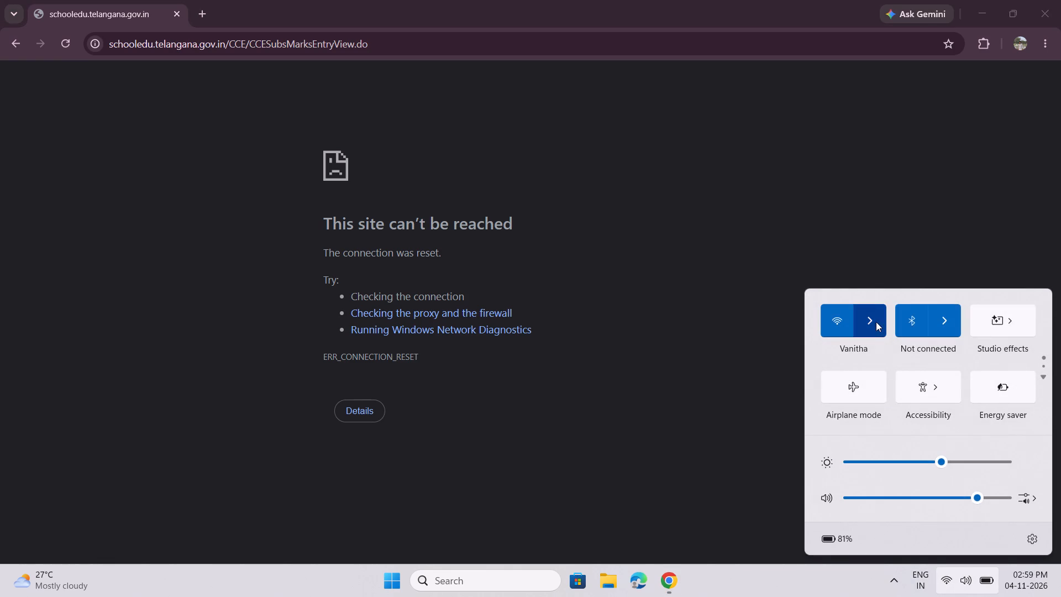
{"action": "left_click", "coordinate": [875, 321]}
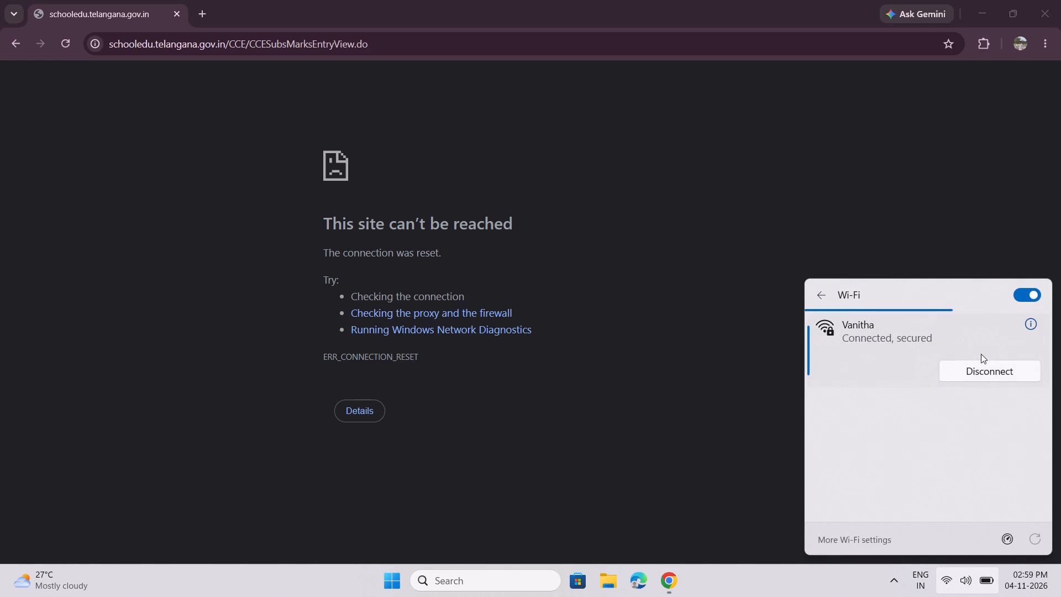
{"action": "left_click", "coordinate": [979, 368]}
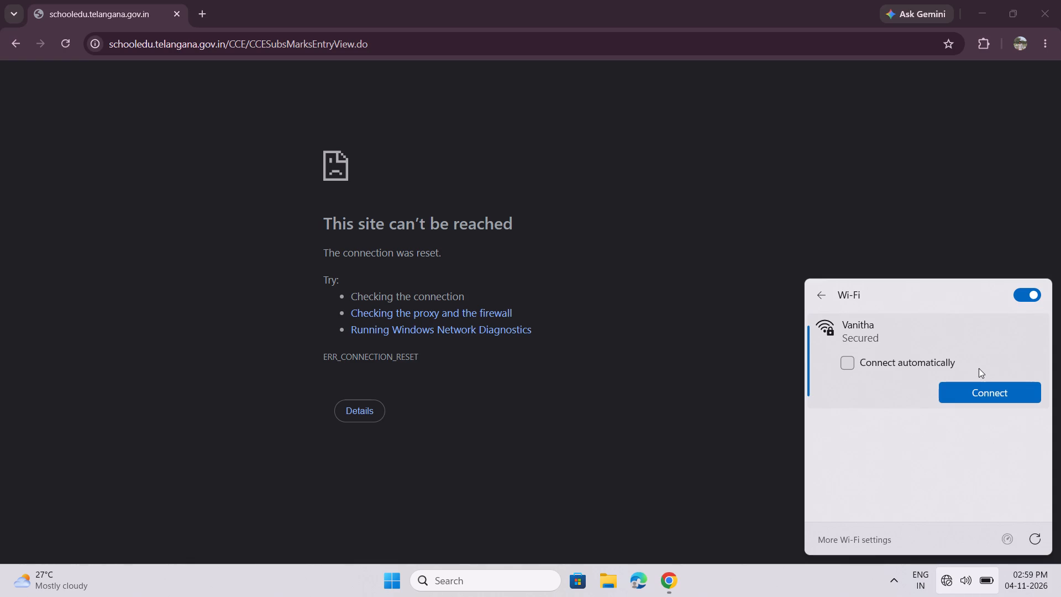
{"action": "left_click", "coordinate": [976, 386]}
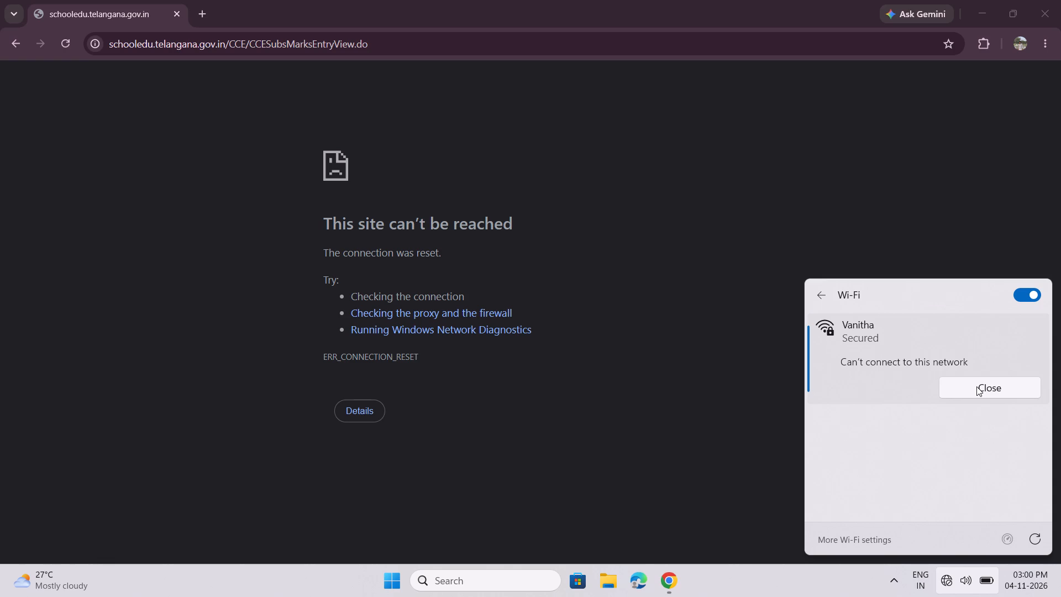
Switch Wi-Fi off and on again, and reconnect to the same secured network.
{"action": "left_click", "coordinate": [1032, 297]}
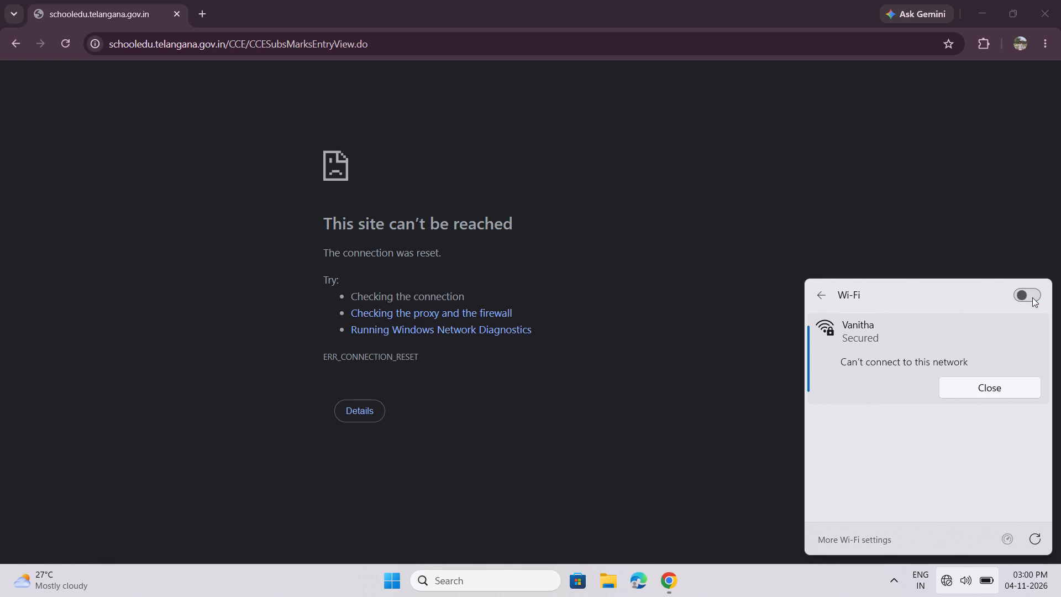
{"action": "left_click", "coordinate": [1032, 297]}
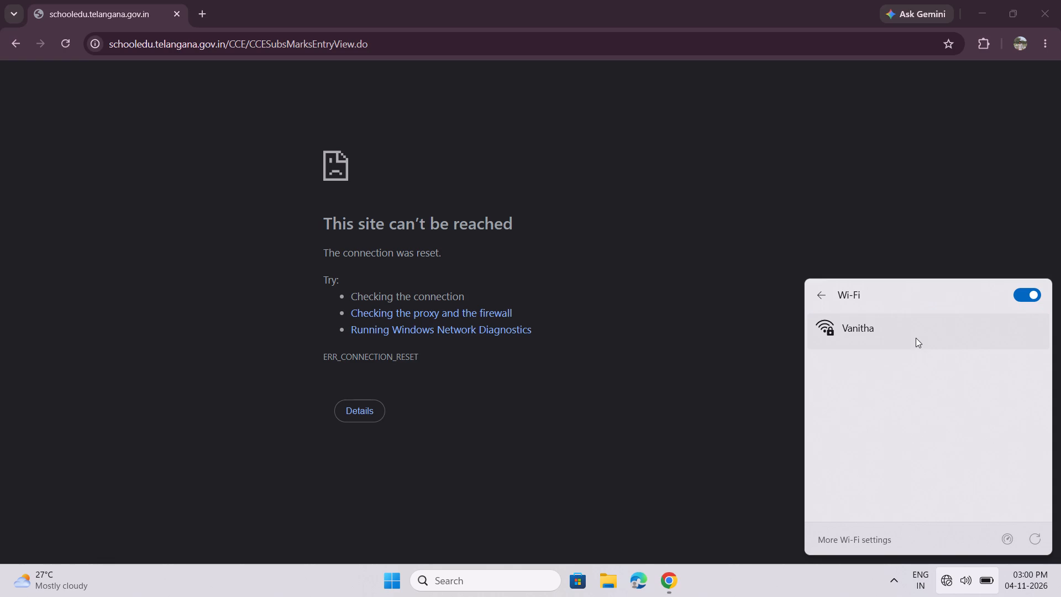
{"action": "left_click", "coordinate": [916, 338]}
{"action": "left_click", "coordinate": [949, 396]}
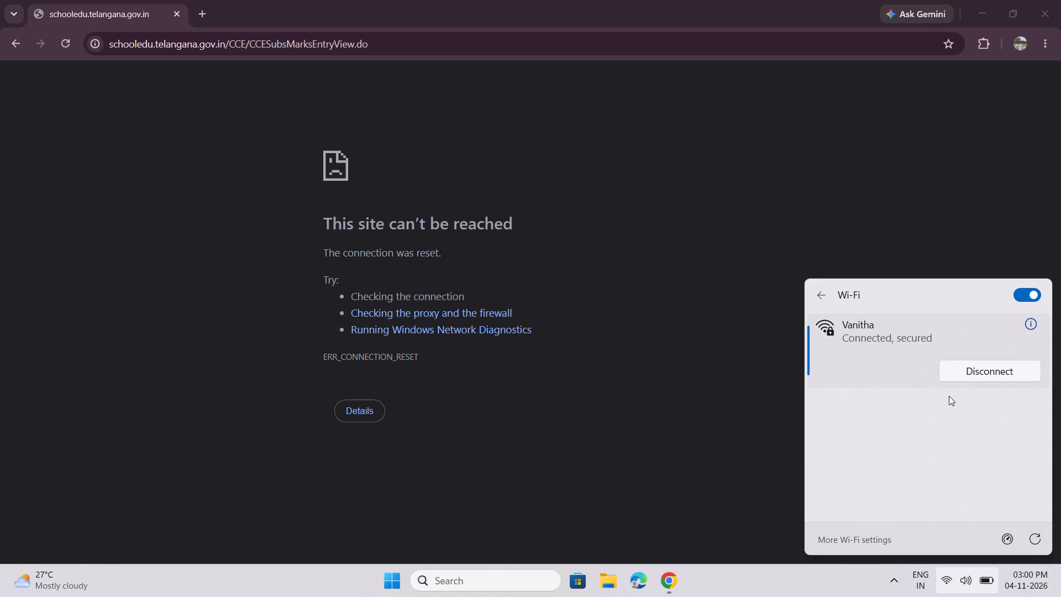
{"action": "left_click", "coordinate": [608, 433]}
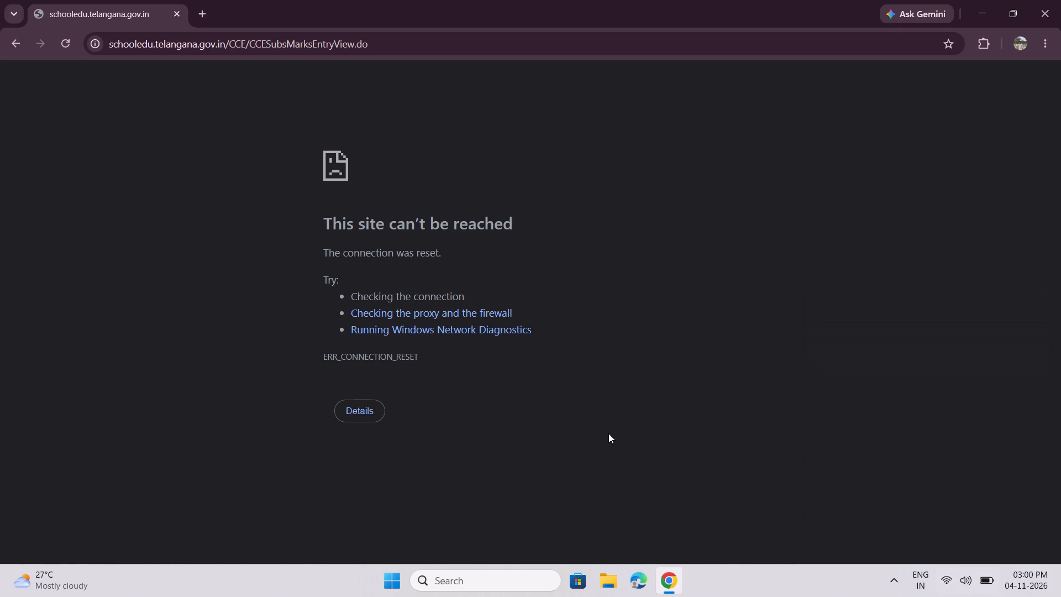
Reload the failed marks entry page, resubmitting the form for class 4, section A.
{"action": "left_click", "coordinate": [64, 46]}
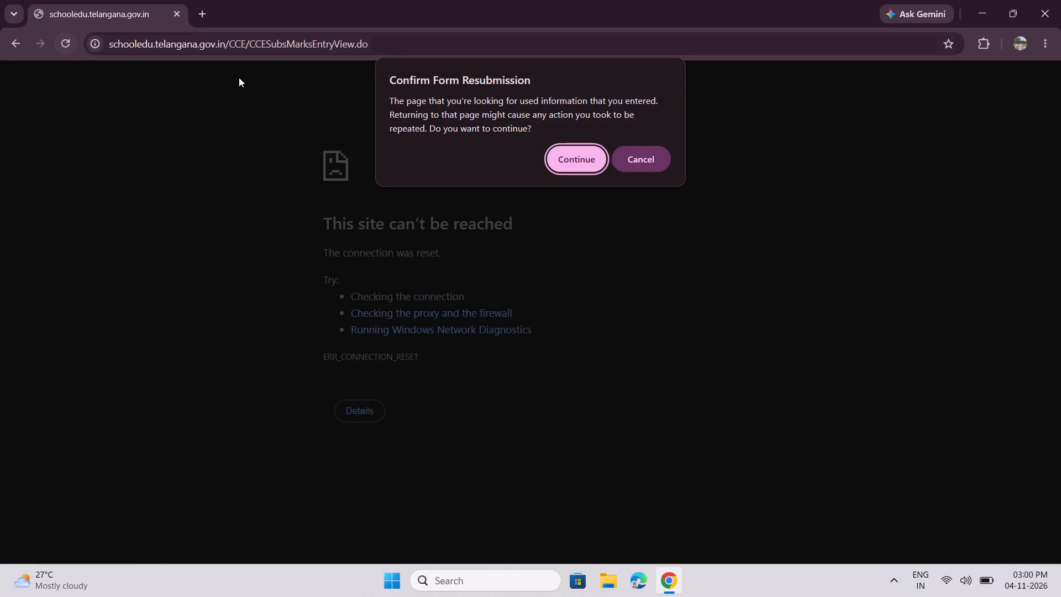
{"action": "left_click", "coordinate": [559, 157]}
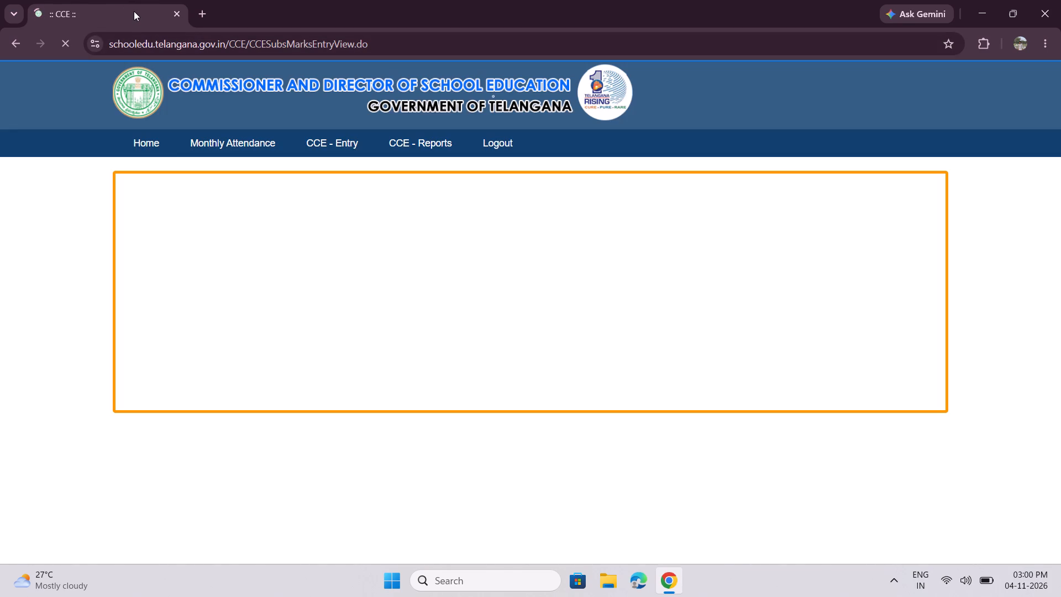
{"action": "left_click", "coordinate": [302, 146]}
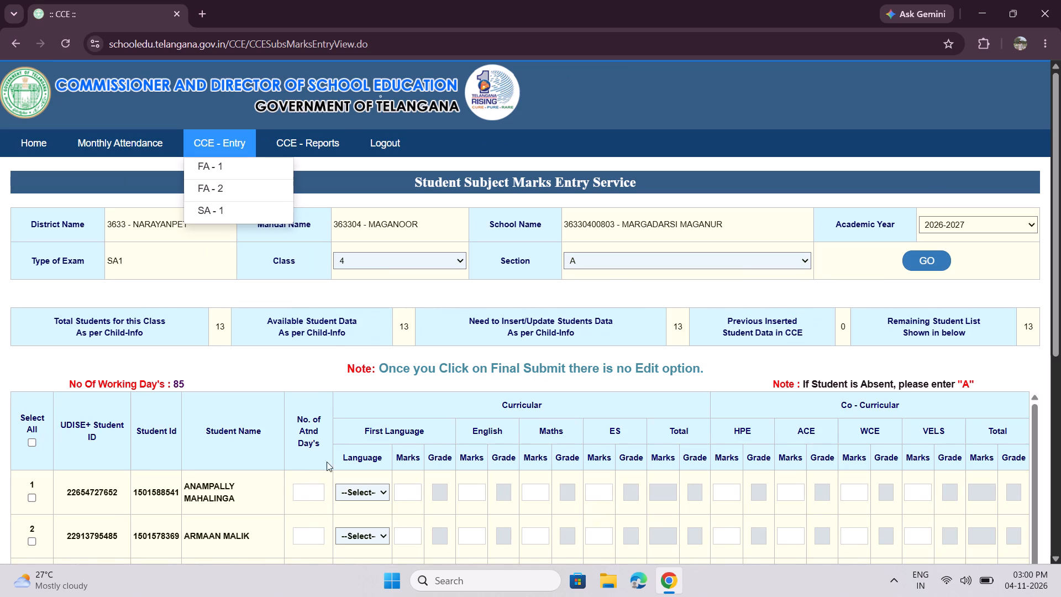
{"action": "left_click", "coordinate": [309, 357]}
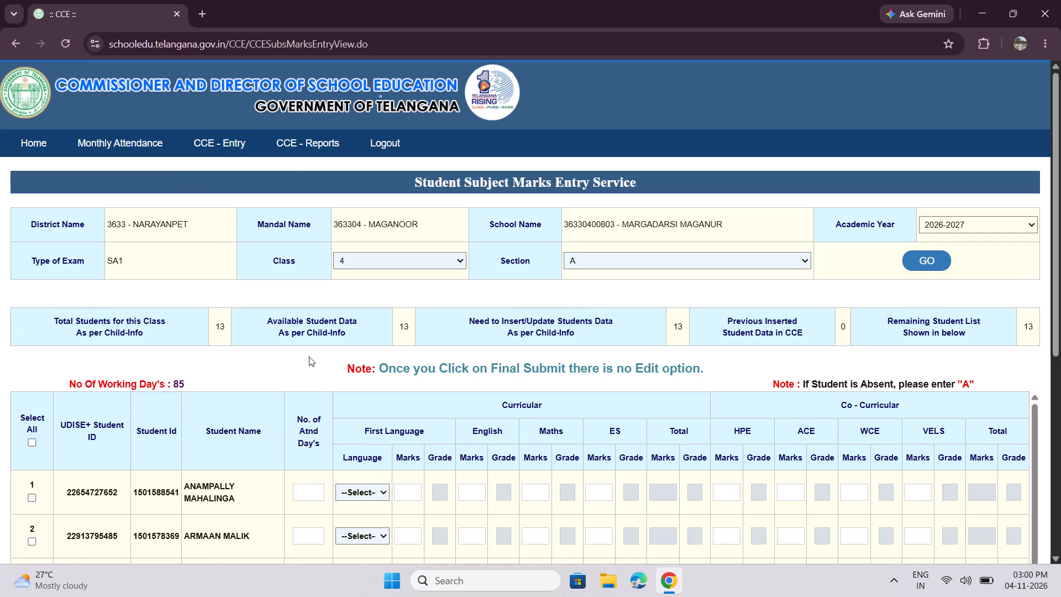
Look through the SA1 marks entry table of class 4, section A, down to the end of the page.
{"action": "key", "text": "Down"}
{"action": "key", "text": "Down"}
{"action": "key", "text": "Down"}
{"action": "key", "text": "Down"}
{"action": "key", "text": "Down"}
{"action": "key", "text": "Down"}
{"action": "key", "text": "Down"}
{"action": "key", "text": "Down"}
{"action": "key", "text": "Down"}
{"action": "key", "text": "Down"}
{"action": "key", "text": "Down"}
{"action": "key", "text": "Down"}
{"action": "key", "text": "Down"}
{"action": "key", "text": "Down"}
{"action": "key", "text": "Down"}
{"action": "key", "text": "Down"}
{"action": "key", "text": "Down"}
{"action": "key", "text": "Down"}
{"action": "key", "text": "Down"}
{"action": "key", "text": "Down"}
{"action": "key", "text": "Down"}
{"action": "key", "text": "Down"}
{"action": "key", "text": "Down"}
{"action": "key", "text": "Down"}
{"action": "key", "text": "Down"}
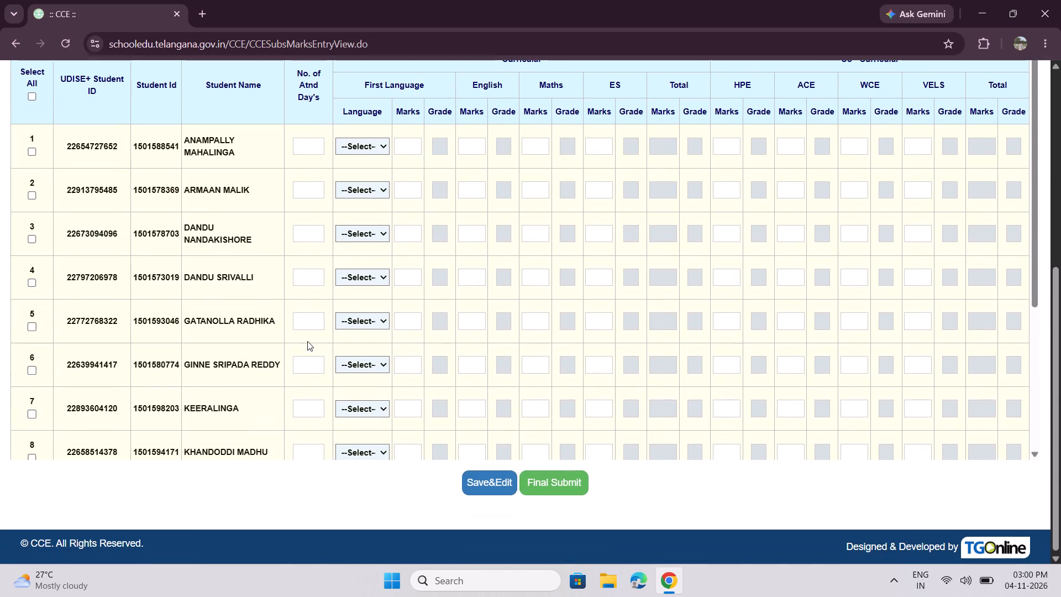
Review the student rows in the SA1 marks entry list for class 4, section A, through to the last student.
{"action": "left_click", "coordinate": [307, 342]}
{"action": "key", "text": "Down"}
{"action": "key", "text": "Down"}
{"action": "key", "text": "Down"}
{"action": "key", "text": "Down"}
{"action": "key", "text": "Down"}
{"action": "key", "text": "Down"}
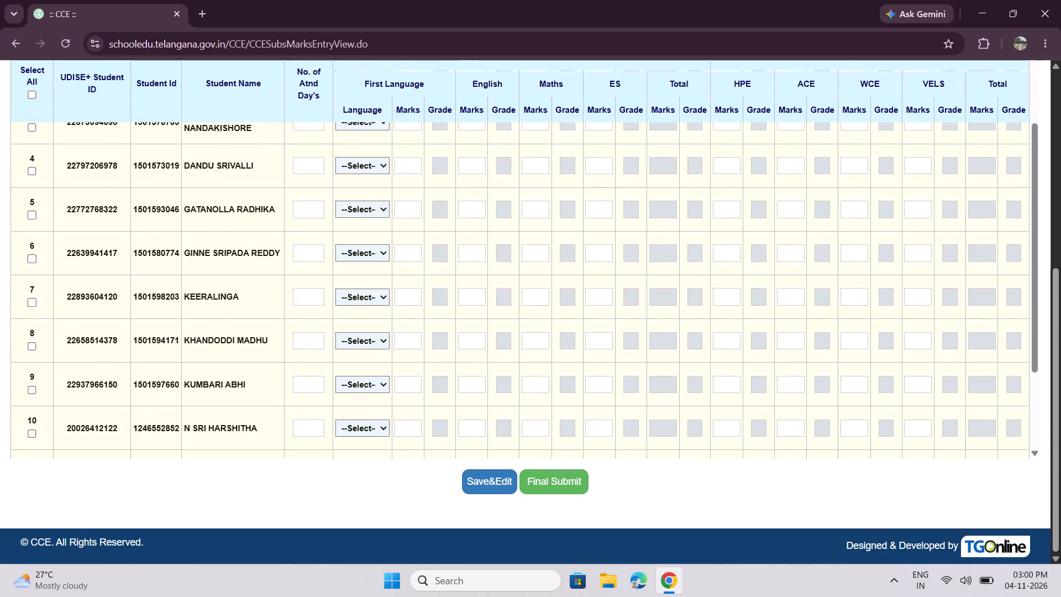
{"action": "key", "text": "Down"}
{"action": "key", "text": "Down"}
{"action": "key", "text": "Down"}
{"action": "key", "text": "Down"}
{"action": "key", "text": "Down"}
{"action": "key", "text": "Down"}
{"action": "key", "text": "Down"}
{"action": "key", "text": "Down"}
{"action": "key", "text": "Down"}
{"action": "key", "text": "Down"}
{"action": "key", "text": "Down"}
{"action": "key", "text": "Down"}
{"action": "key", "text": "Down"}
{"action": "key", "text": "Down"}
{"action": "key", "text": "Down"}
{"action": "key", "text": "Down"}
{"action": "key", "text": "Down"}
{"action": "key", "text": "Down"}
{"action": "key", "text": "Down"}
{"action": "key", "text": "Down"}
{"action": "key", "text": "Down"}
{"action": "key", "text": "Down"}
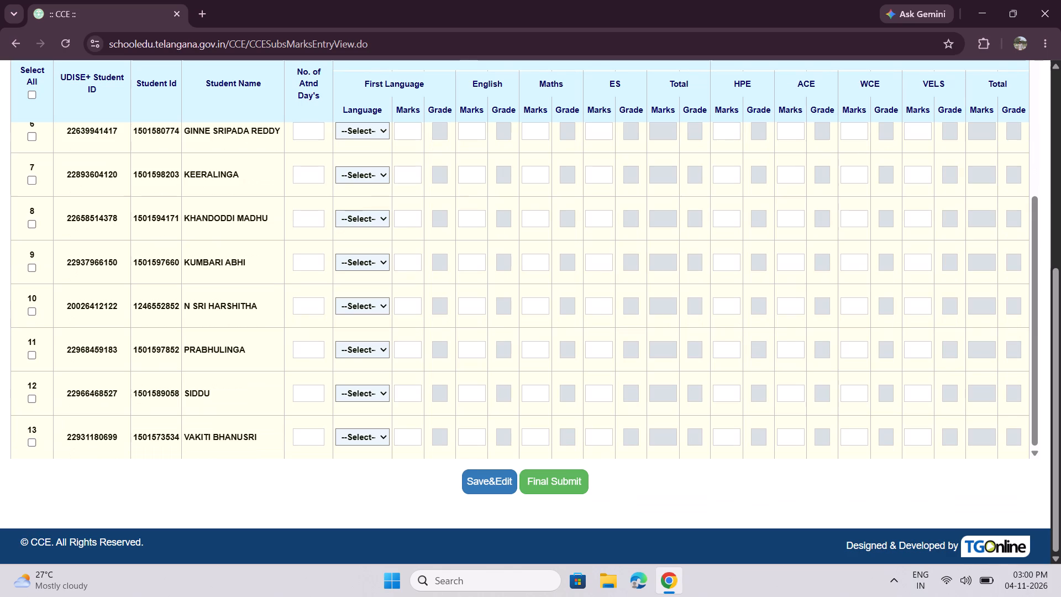
{"action": "key", "text": "Down"}
{"action": "key", "text": "Down"}
{"action": "key", "text": "Down"}
{"action": "key", "text": "Down"}
{"action": "key", "text": "Down"}
{"action": "key", "text": "Down"}
{"action": "key", "text": "Down"}
{"action": "key", "text": "Down"}
{"action": "key", "text": "Down"}
{"action": "key", "text": "Down"}
{"action": "key", "text": "Down"}
{"action": "key", "text": "Down"}
Switch the section to B and request the SA1 marks entry list for class 4.
{"action": "key", "text": "Up"}
{"action": "key", "text": "Up"}
{"action": "key", "text": "Up"}
{"action": "key", "text": "Up"}
{"action": "key", "text": "Up"}
{"action": "key", "text": "Up"}
{"action": "key", "text": "Up"}
{"action": "key", "text": "Up"}
{"action": "key", "text": "Up"}
{"action": "key", "text": "Up"}
{"action": "key", "text": "Up"}
{"action": "key", "text": "Up"}
{"action": "key", "text": "Up"}
{"action": "key", "text": "Up"}
{"action": "key", "text": "Up"}
{"action": "key", "text": "Up"}
{"action": "key", "text": "Up"}
{"action": "key", "text": "Up"}
{"action": "key", "text": "Up"}
{"action": "key", "text": "Up"}
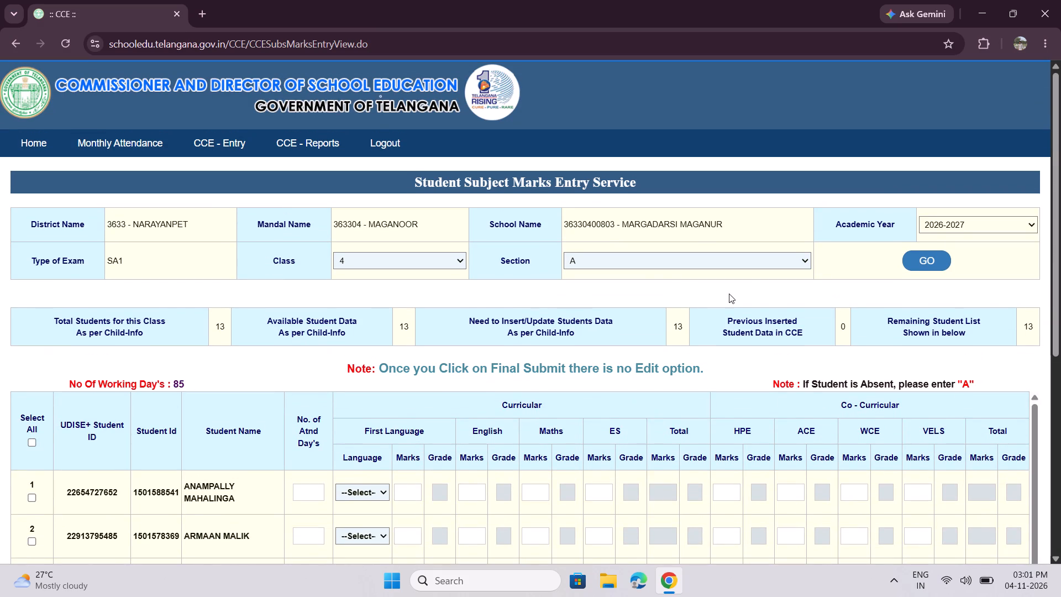
{"action": "left_click", "coordinate": [745, 263]}
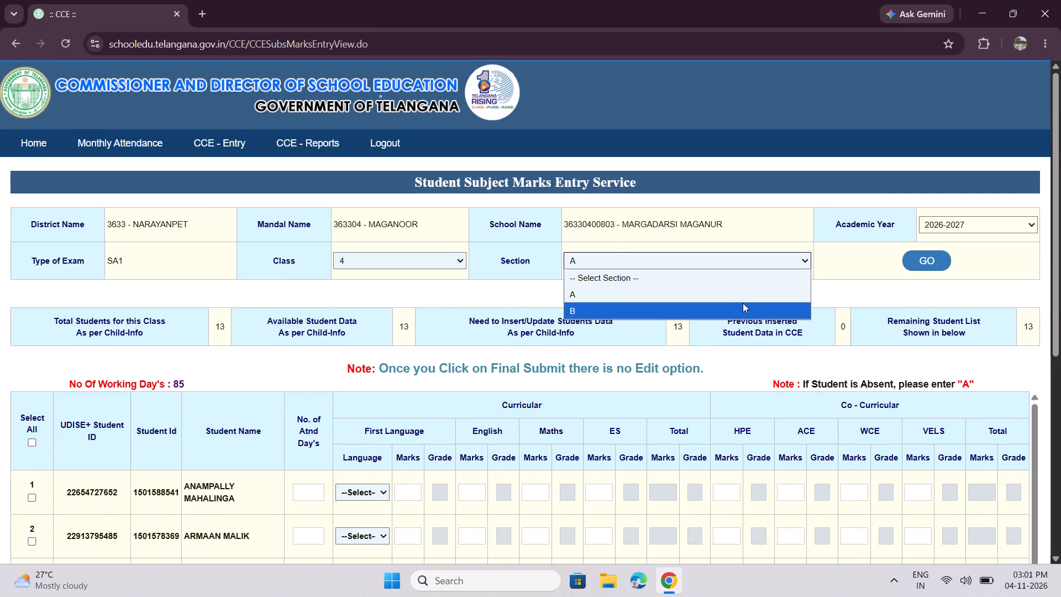
{"action": "left_click", "coordinate": [744, 304]}
{"action": "left_click", "coordinate": [919, 260]}
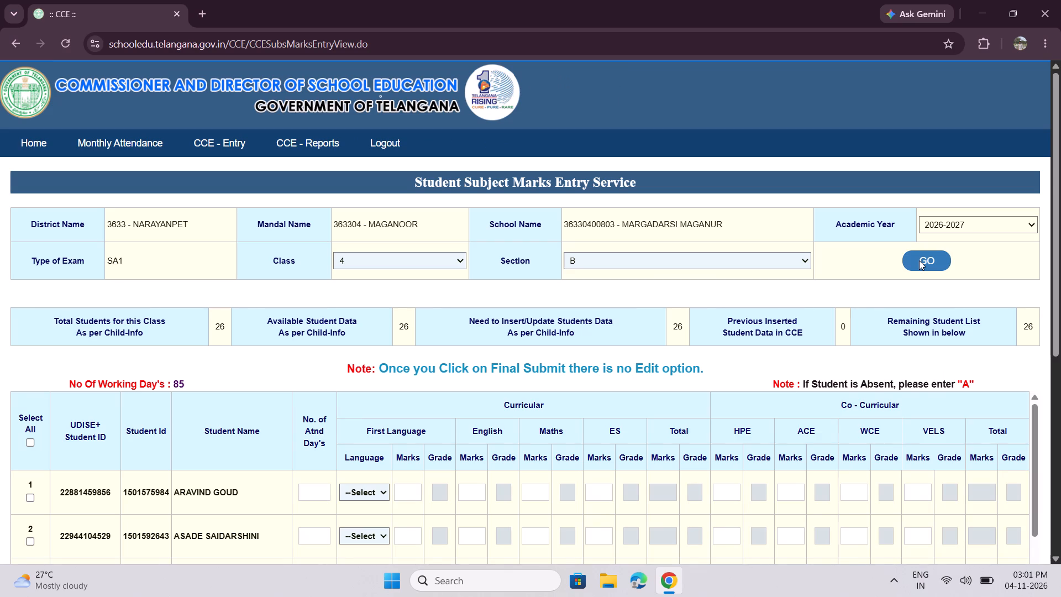
Review the student rows in the SA1 marks entry list for class 4, section B, through to the last student.
{"action": "key", "text": "Down"}
{"action": "key", "text": "Down"}
{"action": "key", "text": "Down"}
{"action": "key", "text": "Down"}
{"action": "key", "text": "Down"}
{"action": "key", "text": "Down"}
{"action": "key", "text": "Down"}
{"action": "key", "text": "Down"}
{"action": "key", "text": "Down"}
{"action": "key", "text": "Down"}
{"action": "key", "text": "Down"}
{"action": "key", "text": "Down"}
{"action": "key", "text": "Down"}
{"action": "key", "text": "Down"}
{"action": "key", "text": "Down"}
{"action": "key", "text": "Down"}
{"action": "key", "text": "Down"}
{"action": "key", "text": "Down"}
{"action": "key", "text": "Down"}
{"action": "key", "text": "Down"}
{"action": "key", "text": "Down"}
{"action": "key", "text": "Down"}
{"action": "key", "text": "Down"}
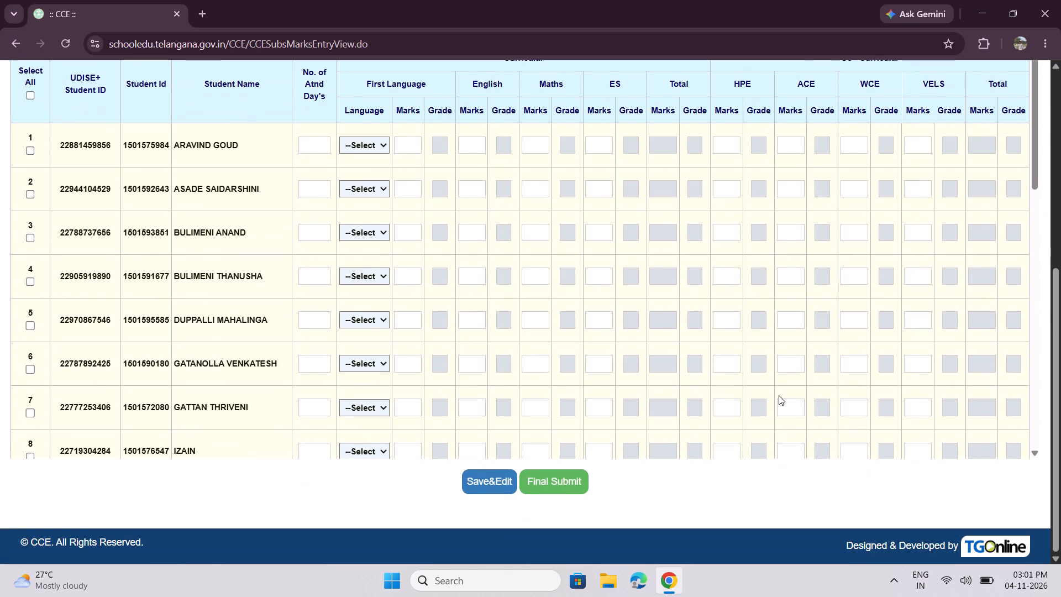
{"action": "left_click", "coordinate": [674, 438]}
{"action": "key", "text": "Down"}
{"action": "key", "text": "Down"}
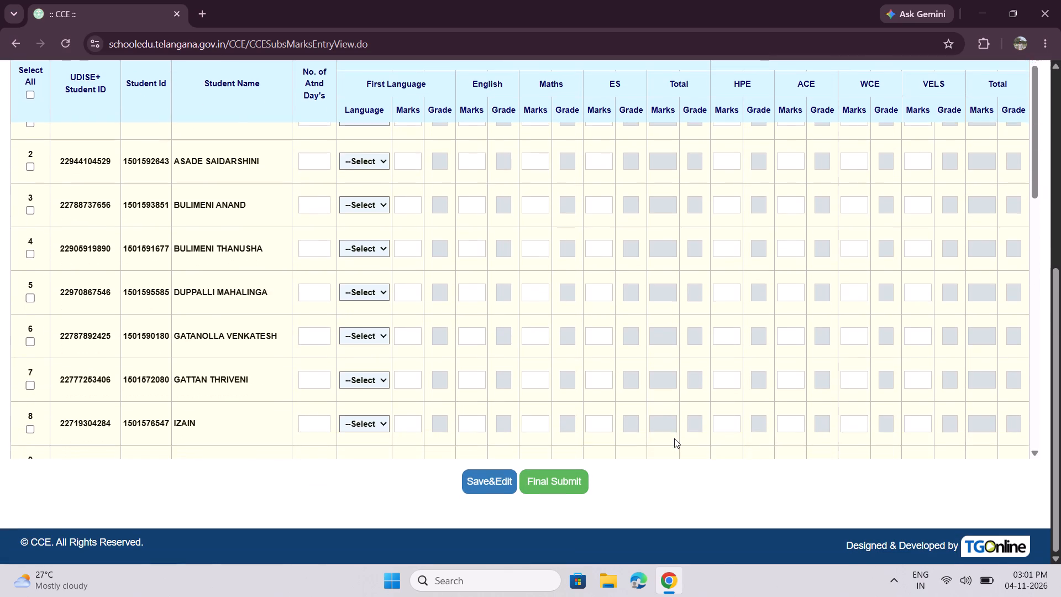
{"action": "key", "text": "Down"}
{"action": "key", "text": "Down"}
{"action": "key", "text": "Down"}
{"action": "key", "text": "Down"}
{"action": "key", "text": "Down"}
{"action": "key", "text": "Down"}
{"action": "key", "text": "Down"}
{"action": "key", "text": "Down"}
{"action": "key", "text": "Down"}
{"action": "key", "text": "Down"}
{"action": "key", "text": "Down"}
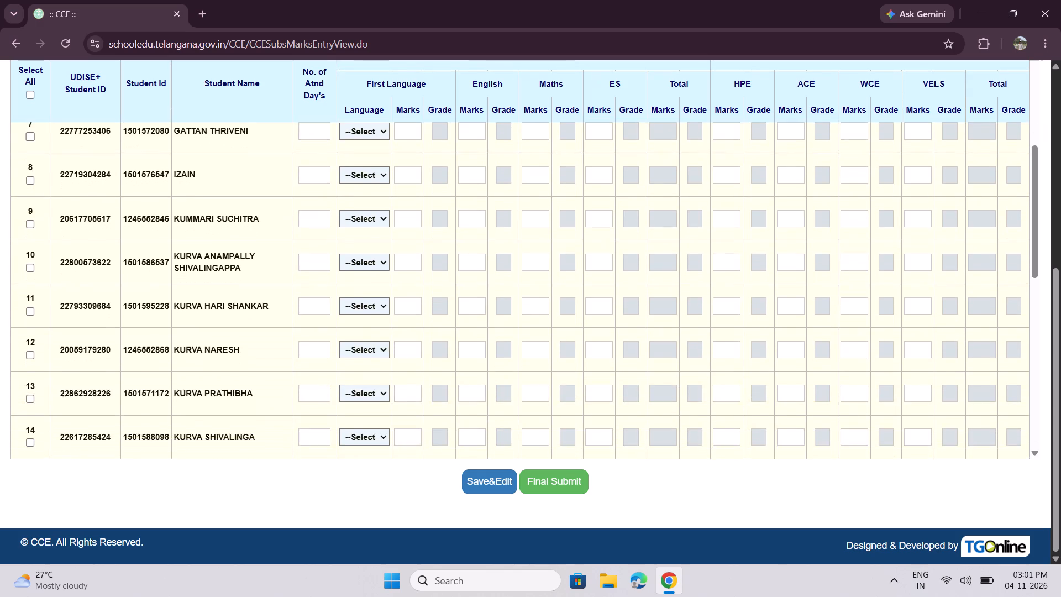
{"action": "key", "text": "Down"}
{"action": "key", "text": "Down"}
{"action": "key", "text": "Down"}
{"action": "key", "text": "Down"}
{"action": "key", "text": "Down"}
{"action": "key", "text": "Down"}
{"action": "key", "text": "Down"}
{"action": "key", "text": "Down"}
{"action": "key", "text": "Down"}
{"action": "key", "text": "Down"}
{"action": "key", "text": "Down"}
{"action": "key", "text": "Down"}
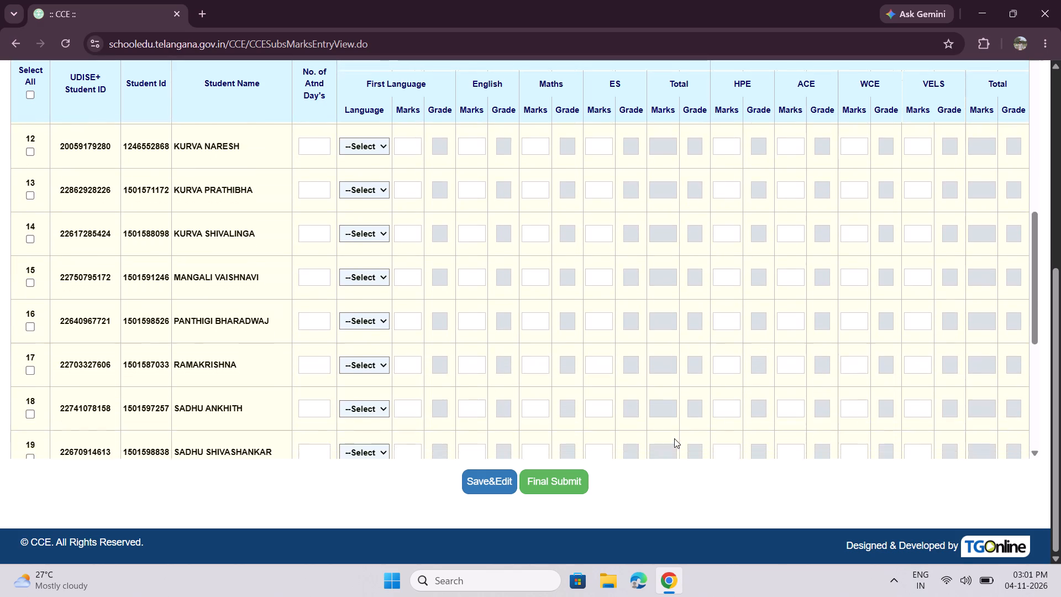
{"action": "key", "text": "Down"}
{"action": "key", "text": "Down"}
{"action": "key", "text": "Down"}
{"action": "key", "text": "Down"}
{"action": "key", "text": "Down"}
{"action": "key", "text": "Down"}
{"action": "key", "text": "Down"}
{"action": "key", "text": "Down"}
{"action": "key", "text": "Down"}
{"action": "key", "text": "Down"}
{"action": "key", "text": "Down"}
{"action": "key", "text": "Down"}
{"action": "key", "text": "Down"}
{"action": "key", "text": "Down"}
{"action": "key", "text": "Down"}
{"action": "key", "text": "Down"}
{"action": "key", "text": "Down"}
{"action": "key", "text": "Down"}
{"action": "key", "text": "Down"}
{"action": "key", "text": "Down"}
{"action": "key", "text": "Down"}
{"action": "key", "text": "Down"}
{"action": "key", "text": "Down"}
{"action": "key", "text": "Down"}
{"action": "key", "text": "Down"}
{"action": "key", "text": "Down"}
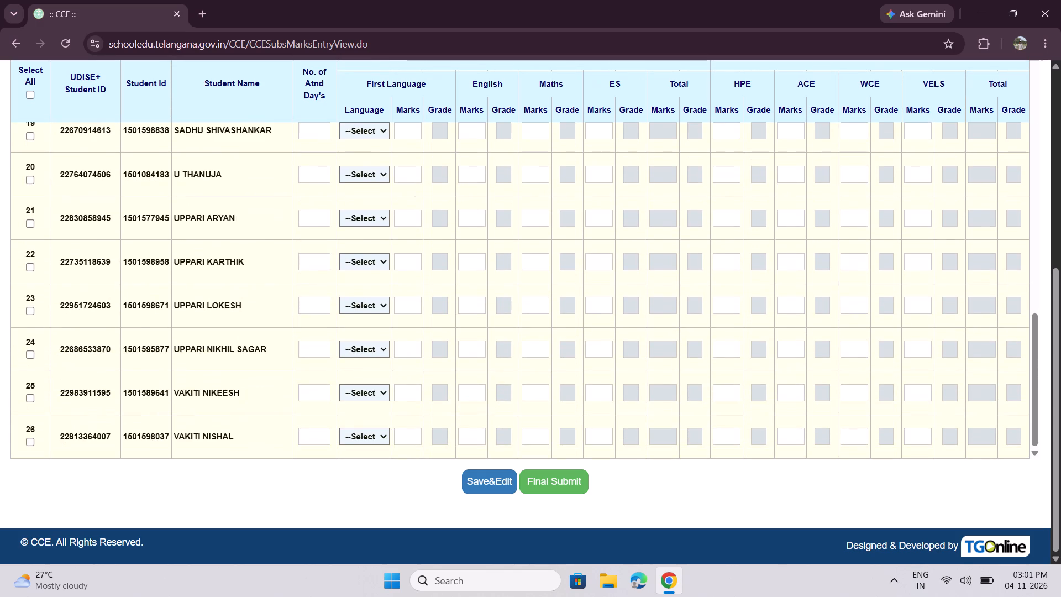
Switch the section back to A and request the SA1 marks entry list for class 4.
{"action": "key", "text": "Up"}
{"action": "key", "text": "Up"}
{"action": "key", "text": "Up"}
{"action": "key", "text": "Up"}
{"action": "key", "text": "Up"}
{"action": "key", "text": "Up"}
{"action": "key", "text": "Up"}
{"action": "key", "text": "Up"}
{"action": "key", "text": "Up"}
{"action": "key", "text": "Up"}
{"action": "key", "text": "Up"}
{"action": "key", "text": "Up"}
{"action": "key", "text": "Up"}
{"action": "key", "text": "Up"}
{"action": "key", "text": "Up"}
{"action": "key", "text": "Up"}
{"action": "key", "text": "Up"}
{"action": "key", "text": "Up"}
{"action": "key", "text": "Up"}
{"action": "key", "text": "Up"}
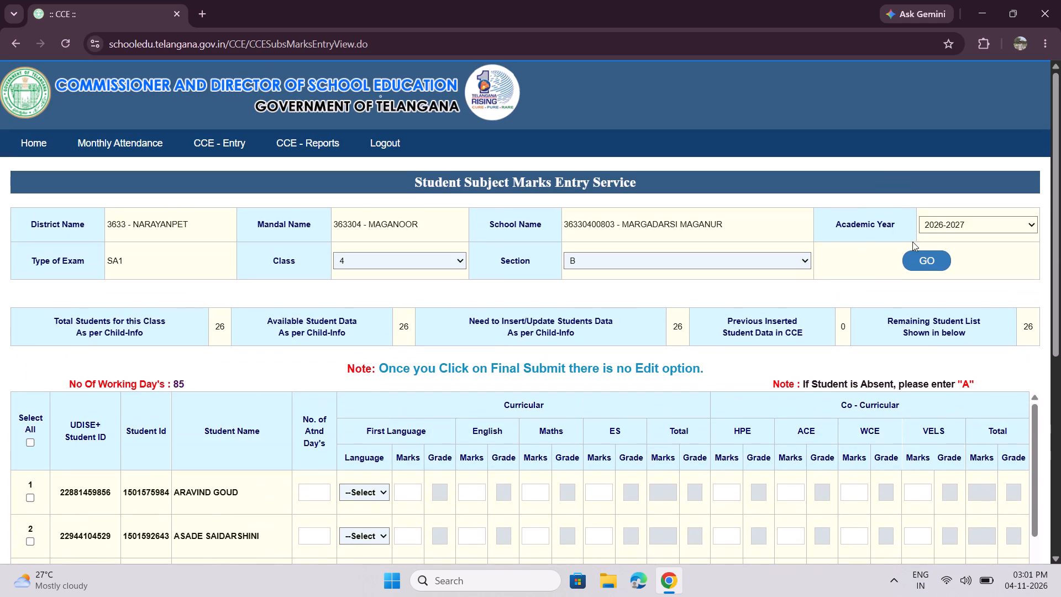
{"action": "left_click", "coordinate": [779, 266]}
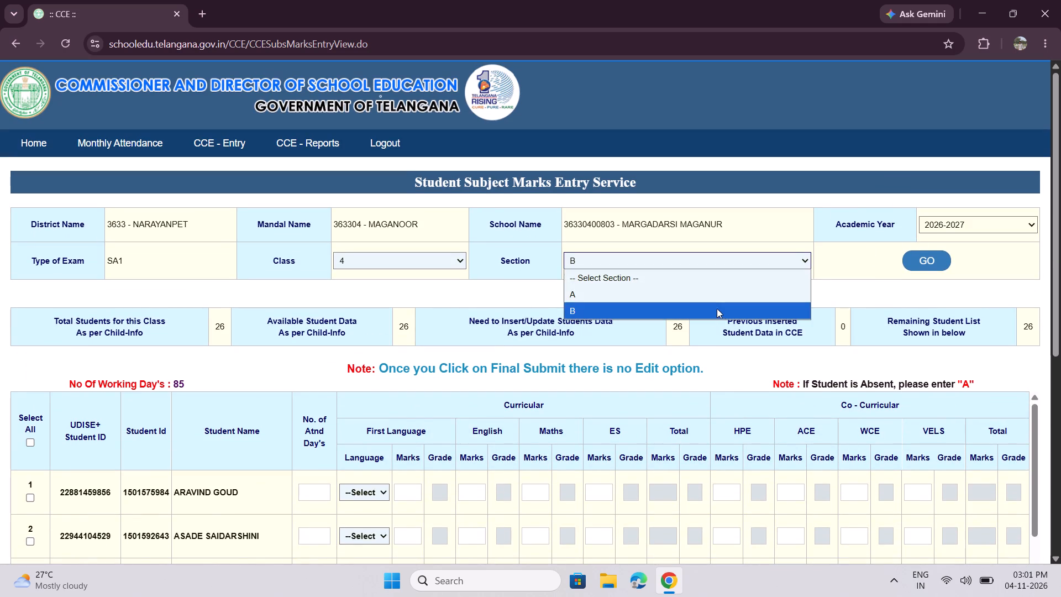
{"action": "left_click", "coordinate": [720, 296]}
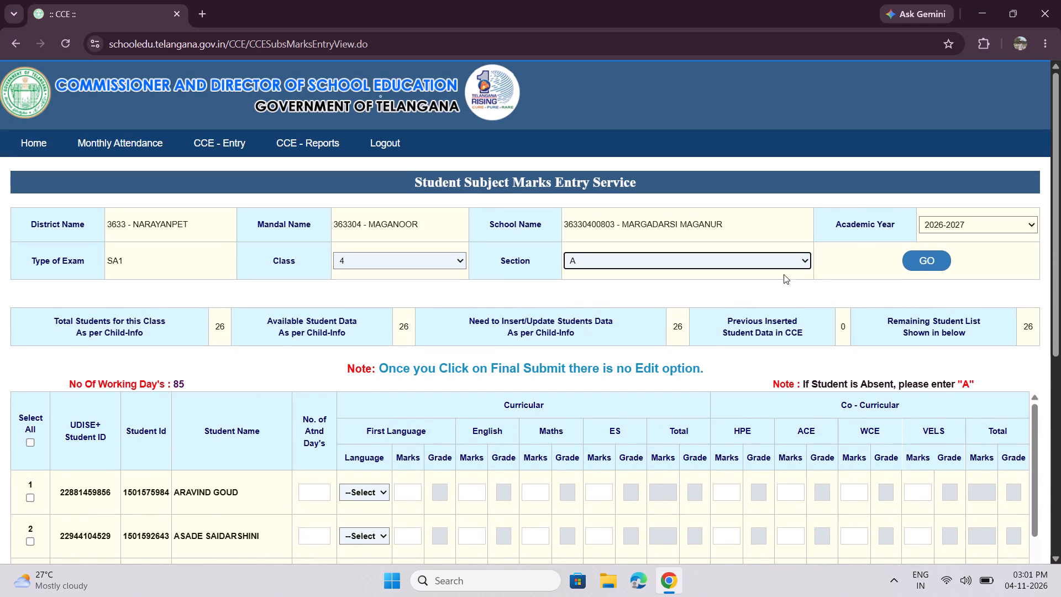
{"action": "left_click", "coordinate": [918, 253]}
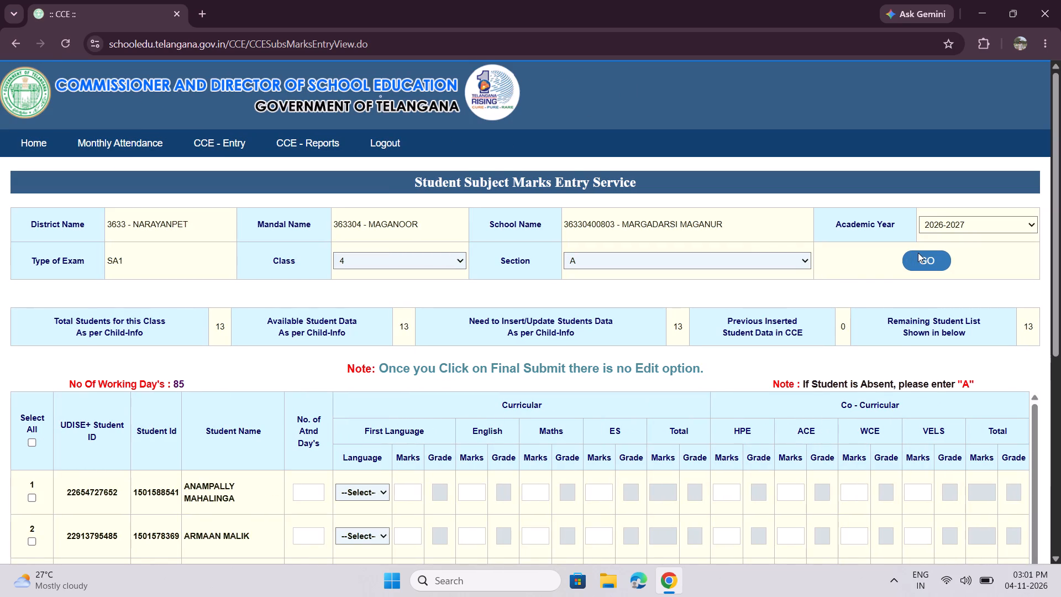
Review the student rows in the SA1 marks entry list for class 4, section A, through to the last student.
{"action": "key", "text": "Down"}
{"action": "key", "text": "Down"}
{"action": "key", "text": "Down"}
{"action": "key", "text": "Down"}
{"action": "key", "text": "Down"}
{"action": "key", "text": "Down"}
{"action": "key", "text": "Down"}
{"action": "key", "text": "Down"}
{"action": "key", "text": "Down"}
{"action": "key", "text": "Down"}
{"action": "key", "text": "Down"}
{"action": "key", "text": "Down"}
{"action": "key", "text": "Down"}
{"action": "key", "text": "Down"}
{"action": "key", "text": "Down"}
{"action": "key", "text": "Down"}
{"action": "key", "text": "Down"}
{"action": "key", "text": "Down"}
{"action": "key", "text": "Down"}
{"action": "key", "text": "Down"}
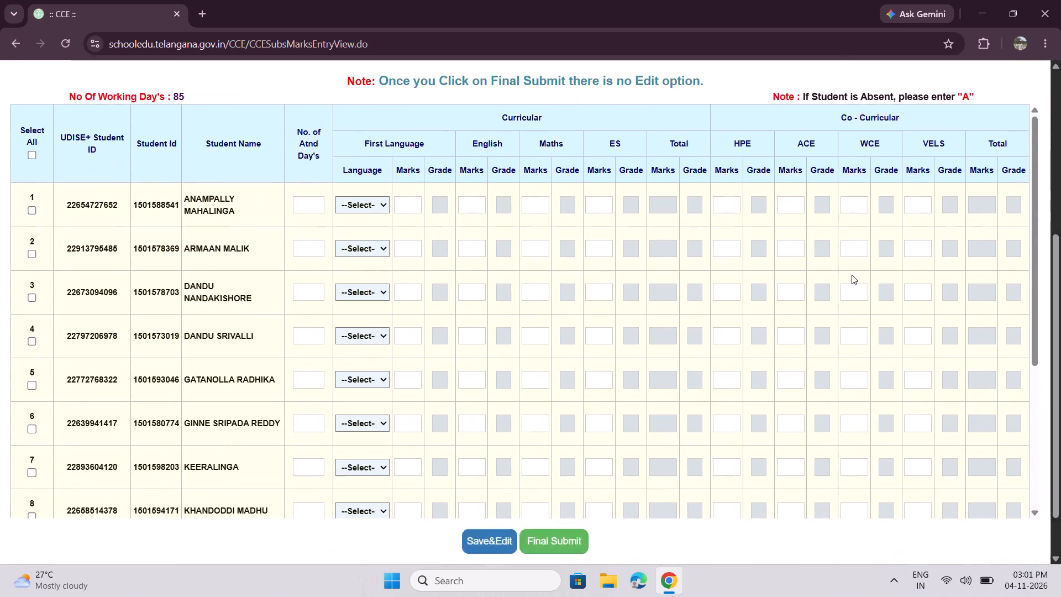
{"action": "left_click", "coordinate": [761, 292]}
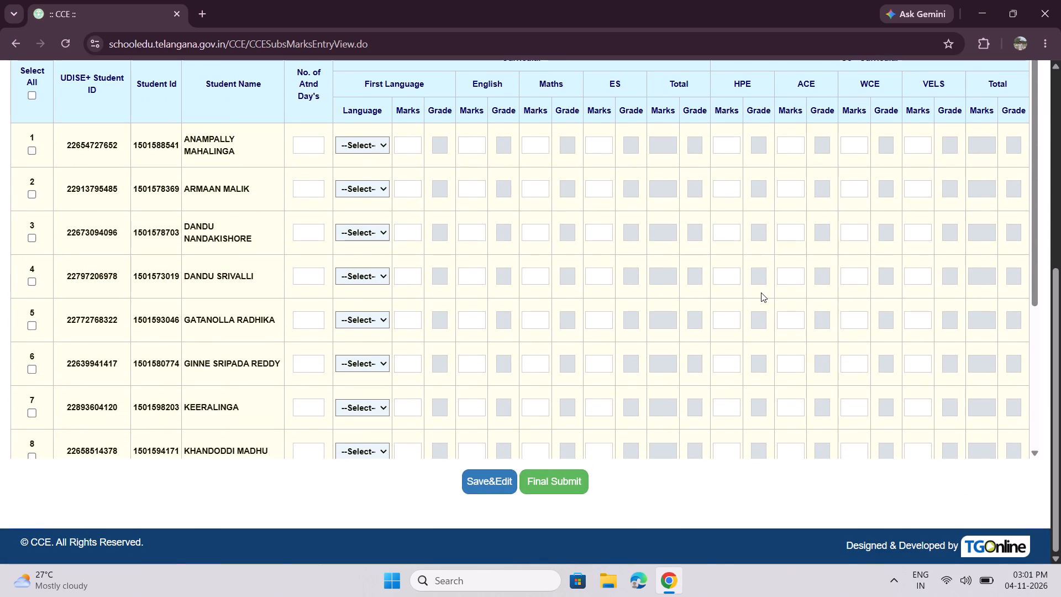
{"action": "key", "text": "Down"}
{"action": "key", "text": "Down"}
{"action": "key", "text": "Down"}
{"action": "key", "text": "Down"}
{"action": "key", "text": "Down"}
{"action": "key", "text": "Down"}
{"action": "key", "text": "Down"}
{"action": "key", "text": "Down"}
{"action": "key", "text": "Down"}
{"action": "key", "text": "Down"}
{"action": "key", "text": "Down"}
{"action": "key", "text": "Down"}
{"action": "key", "text": "Down"}
{"action": "key", "text": "Down"}
{"action": "key", "text": "Down"}
{"action": "key", "text": "Down"}
{"action": "key", "text": "Down"}
{"action": "key", "text": "Down"}
{"action": "key", "text": "Down"}
{"action": "key", "text": "Down"}
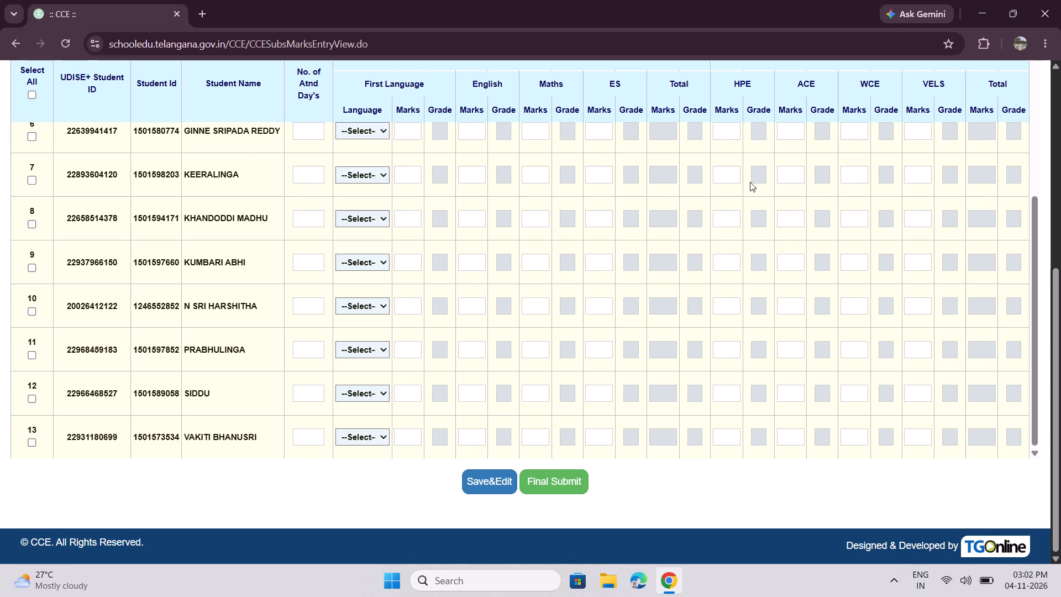
Recheck the class 4, section A student rows from the start of the list through to the last student.
{"action": "left_click", "coordinate": [739, 148]}
{"action": "key", "text": "Up"}
{"action": "key", "text": "Up"}
{"action": "key", "text": "Up"}
{"action": "key", "text": "Up"}
{"action": "key", "text": "Up"}
{"action": "key", "text": "Up"}
{"action": "key", "text": "Up"}
{"action": "key", "text": "Up"}
{"action": "key", "text": "Up"}
{"action": "key", "text": "Up"}
{"action": "key", "text": "Up"}
{"action": "key", "text": "Up"}
{"action": "key", "text": "Up"}
{"action": "key", "text": "Up"}
{"action": "key", "text": "Up"}
{"action": "key", "text": "Up"}
{"action": "key", "text": "Up"}
{"action": "key", "text": "Up"}
{"action": "key", "text": "Up"}
{"action": "key", "text": "Up"}
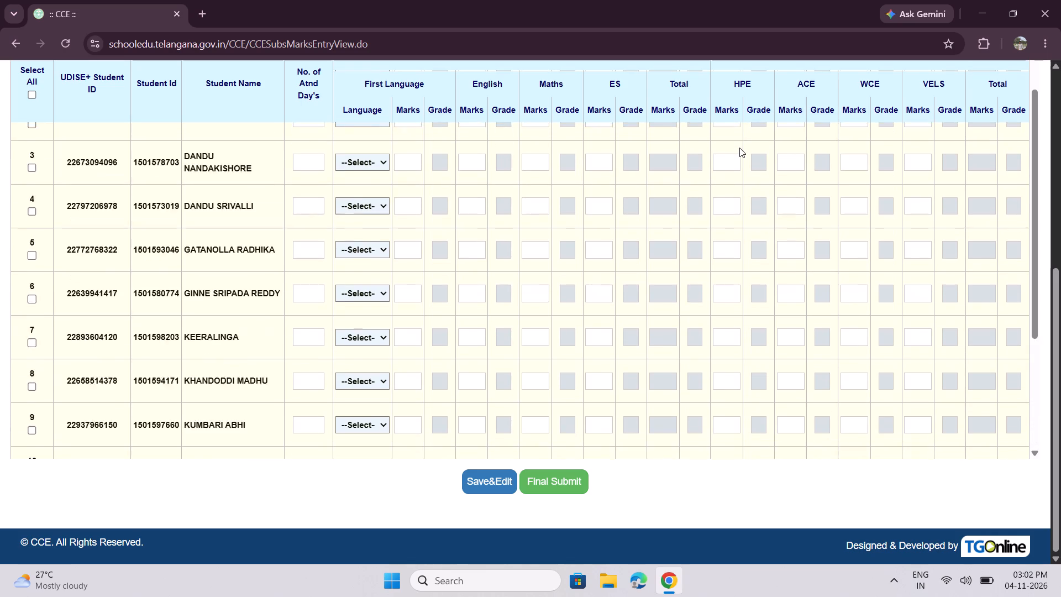
{"action": "key", "text": "Down"}
{"action": "key", "text": "Down"}
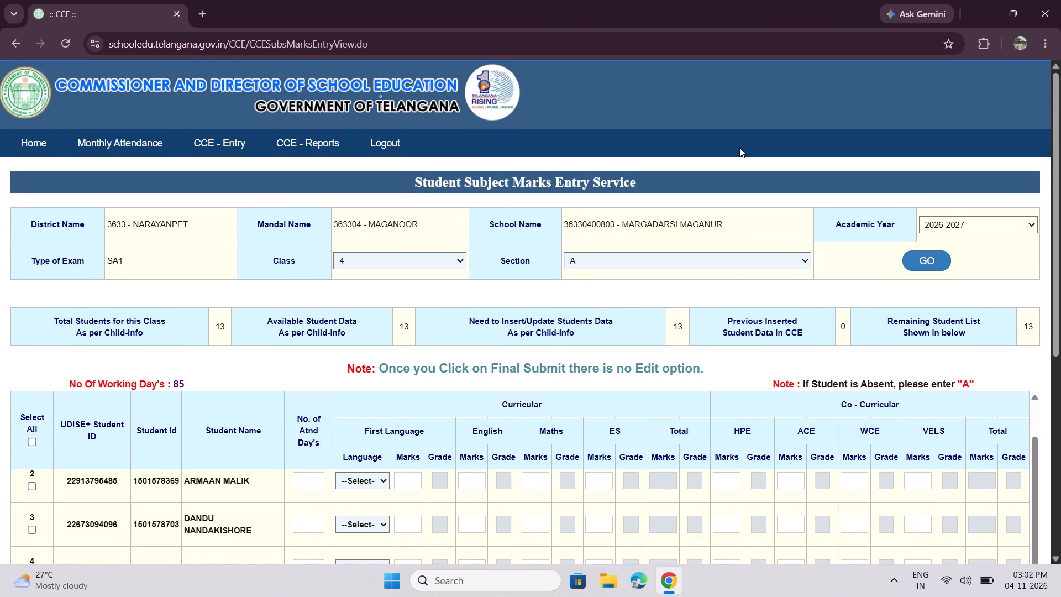
{"action": "key", "text": "Down"}
{"action": "key", "text": "Down"}
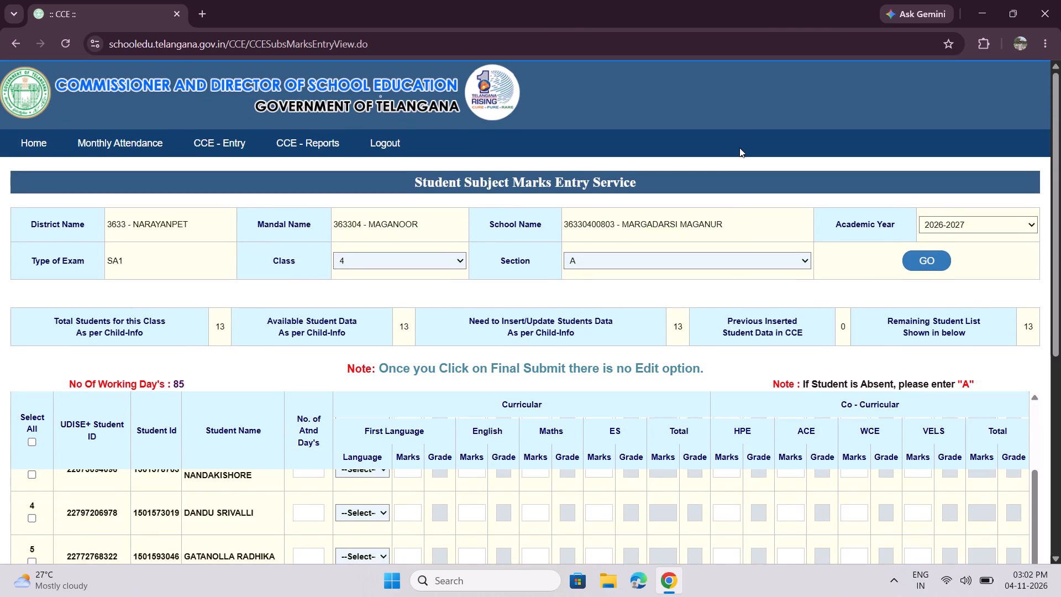
{"action": "key", "text": "Down"}
{"action": "key", "text": "Down"}
{"action": "key", "text": "Down"}
{"action": "key", "text": "Down"}
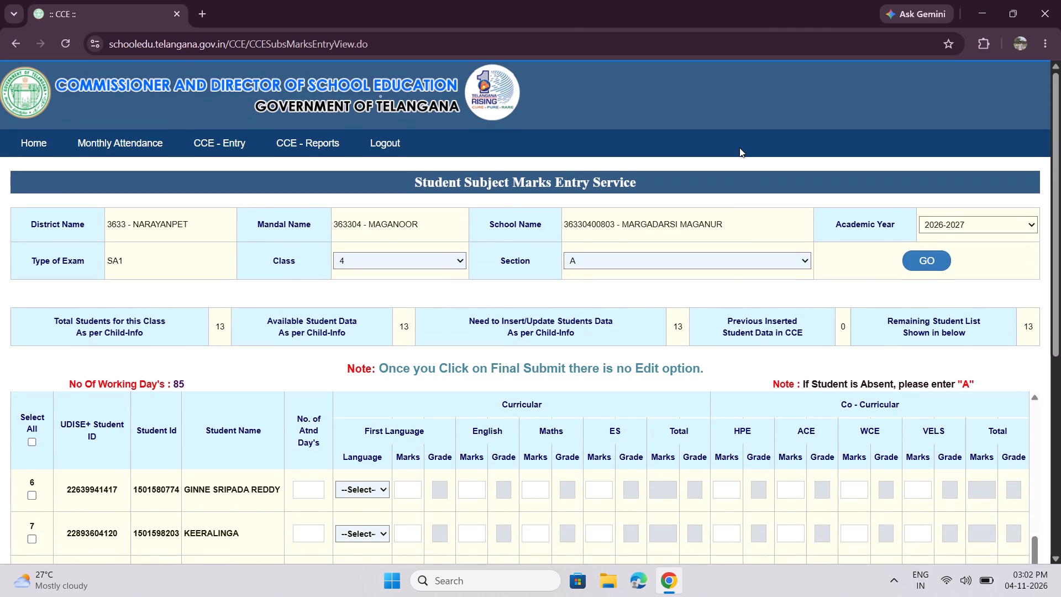
{"action": "key", "text": "Down"}
{"action": "key", "text": "Down"}
{"action": "key", "text": "Down"}
{"action": "key", "text": "Down"}
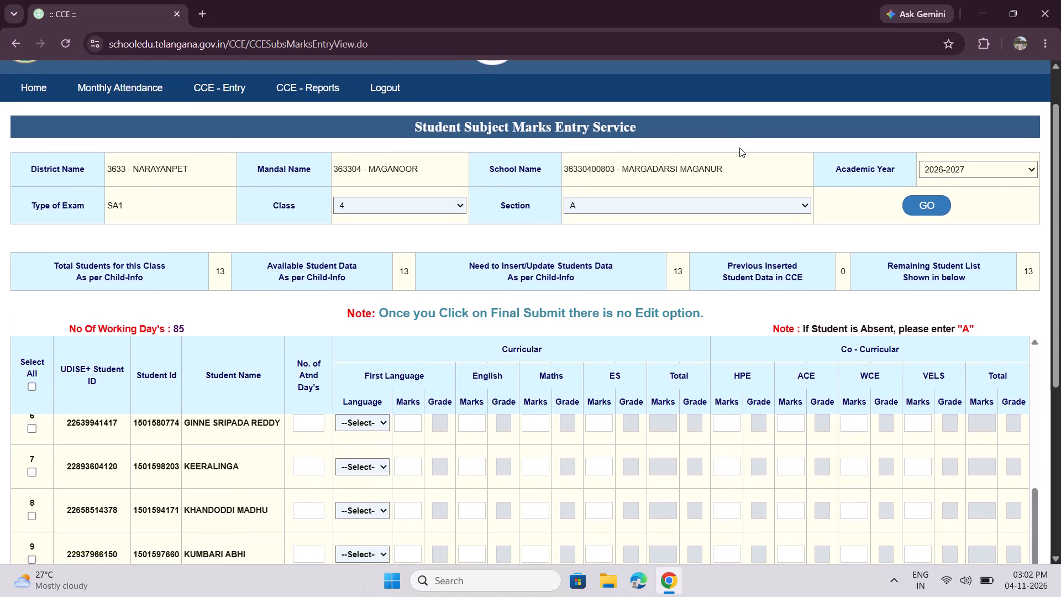
{"action": "key", "text": "Down"}
{"action": "key", "text": "Down"}
{"action": "key", "text": "Down"}
{"action": "key", "text": "Down"}
{"action": "key", "text": "Down"}
{"action": "key", "text": "Down"}
{"action": "key", "text": "Down"}
{"action": "key", "text": "Down"}
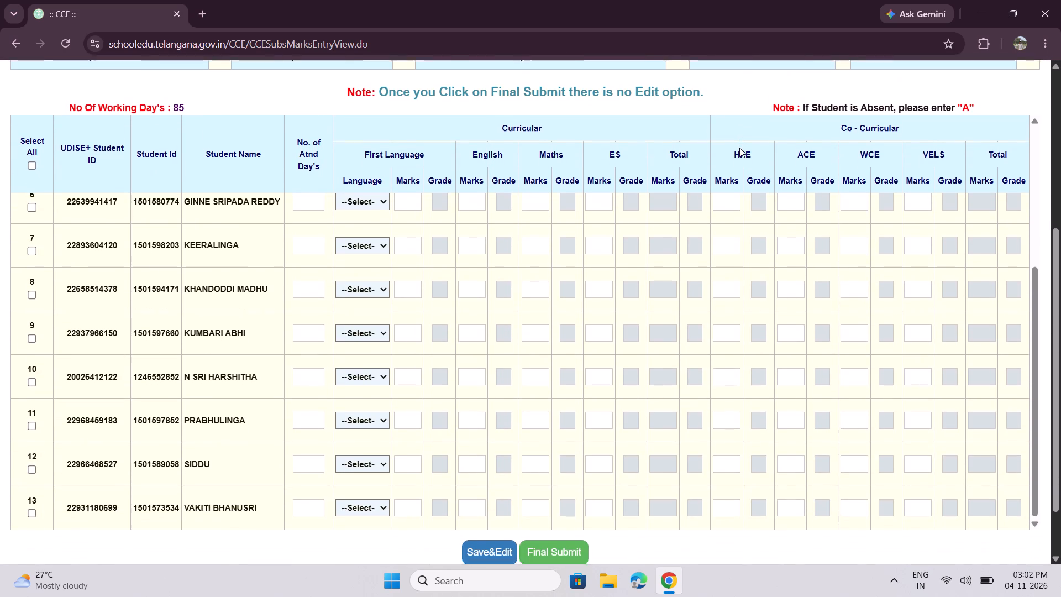
{"action": "key", "text": "Down"}
{"action": "key", "text": "Down"}
{"action": "key", "text": "Down"}
{"action": "key", "text": "Down"}
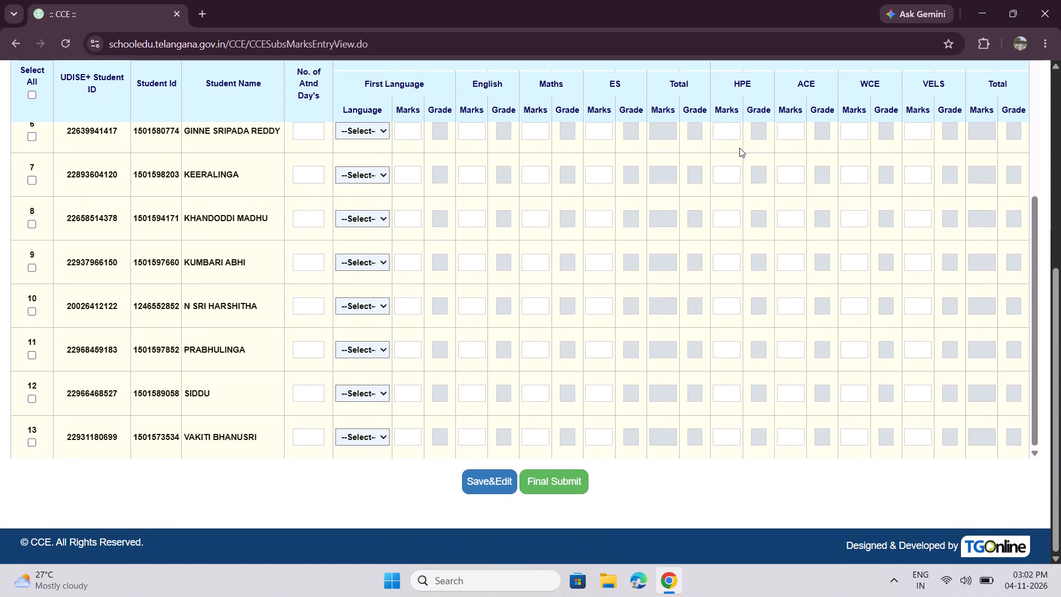
Switch the section to B and request the SA1 marks entry list for class 4.
{"action": "key", "text": "Up"}
{"action": "key", "text": "Up"}
{"action": "key", "text": "Up"}
{"action": "key", "text": "Up"}
{"action": "key", "text": "Up"}
{"action": "key", "text": "Up"}
{"action": "key", "text": "Up"}
{"action": "key", "text": "Up"}
{"action": "key", "text": "Up"}
{"action": "key", "text": "Up"}
{"action": "key", "text": "Up"}
{"action": "key", "text": "Up"}
{"action": "key", "text": "Up"}
{"action": "key", "text": "Up"}
{"action": "key", "text": "Up"}
{"action": "key", "text": "Up"}
{"action": "key", "text": "Up"}
{"action": "key", "text": "Up"}
{"action": "key", "text": "Up"}
{"action": "key", "text": "Up"}
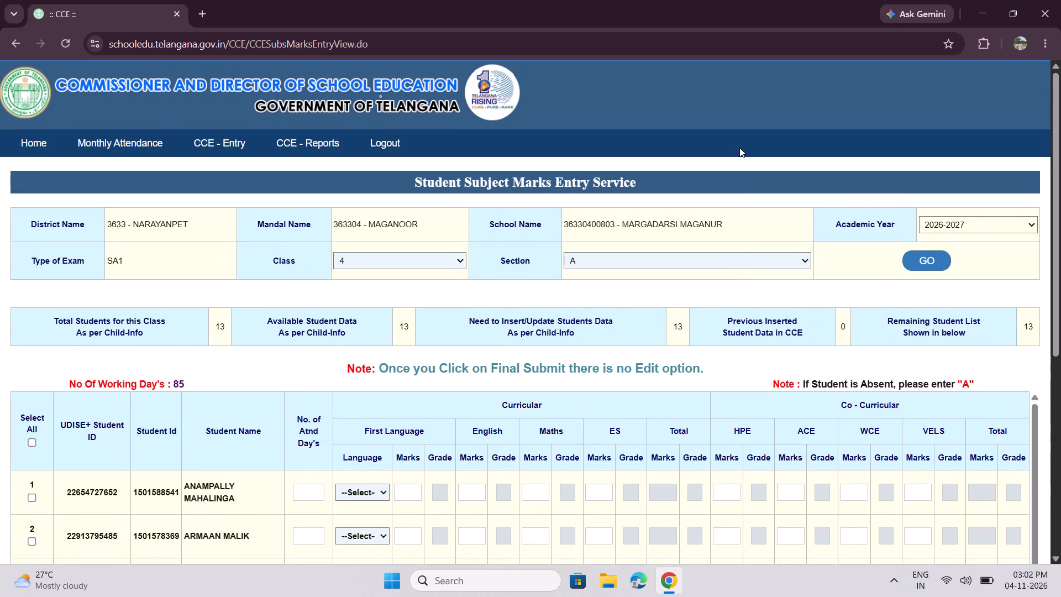
{"action": "left_click", "coordinate": [743, 259]}
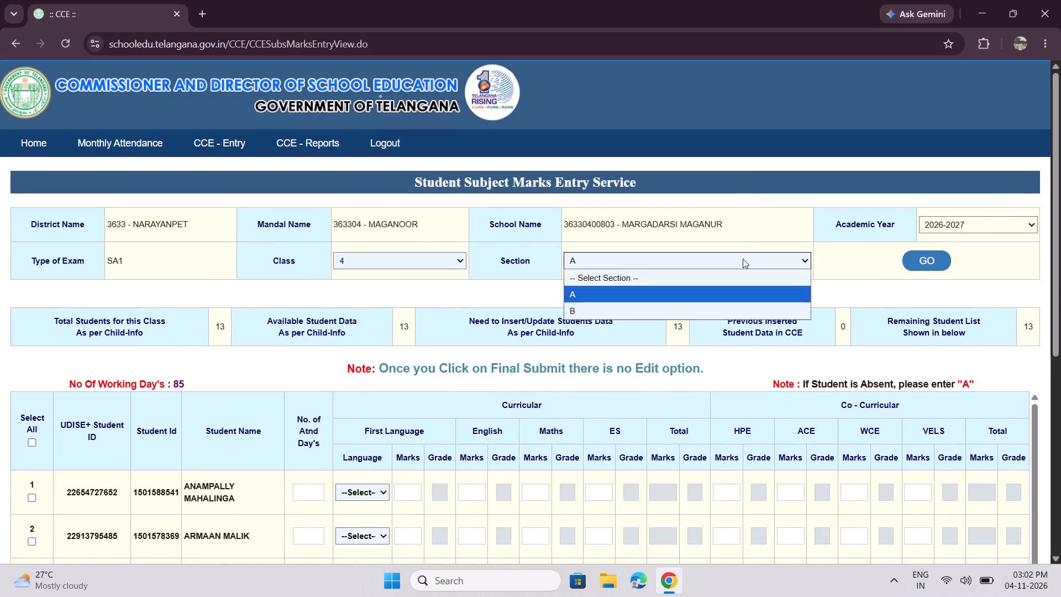
{"action": "left_click", "coordinate": [744, 310]}
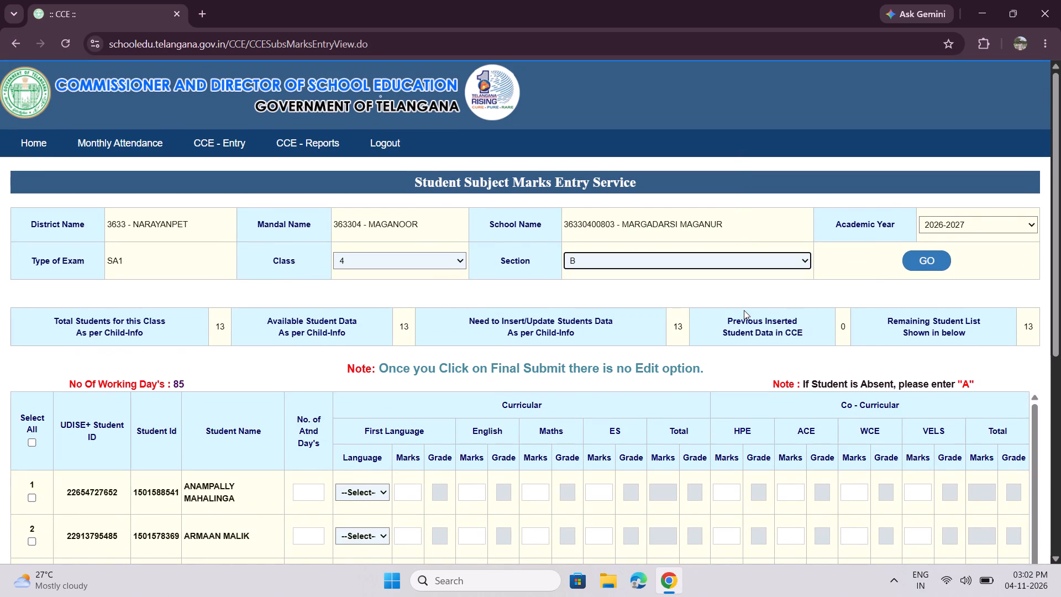
{"action": "left_click", "coordinate": [942, 256]}
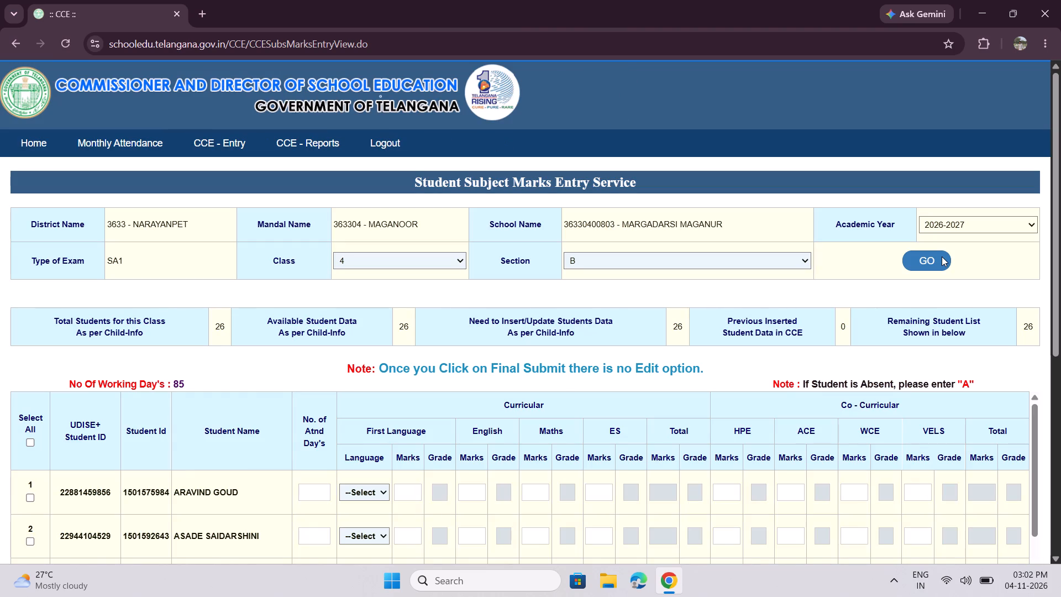
Review the student rows in the SA1 marks entry list for class 4, section B, through to the last student.
{"action": "key", "text": "Down"}
{"action": "key", "text": "Down"}
{"action": "key", "text": "Down"}
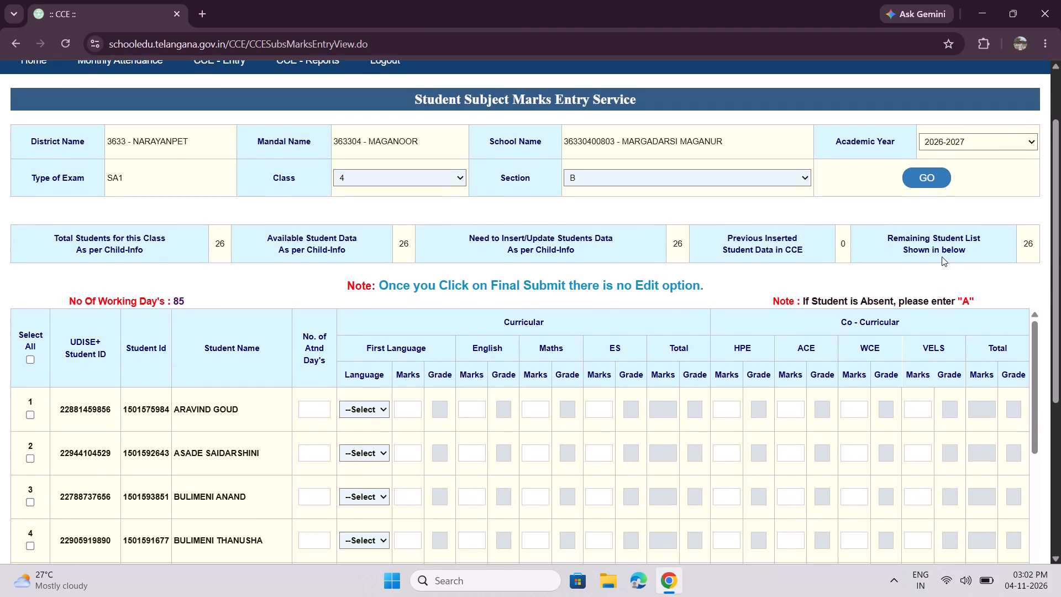
{"action": "key", "text": "Down"}
{"action": "key", "text": "Down"}
{"action": "key", "text": "Down"}
{"action": "key", "text": "Down"}
{"action": "key", "text": "Down"}
{"action": "key", "text": "Down"}
{"action": "key", "text": "Down"}
{"action": "key", "text": "Down"}
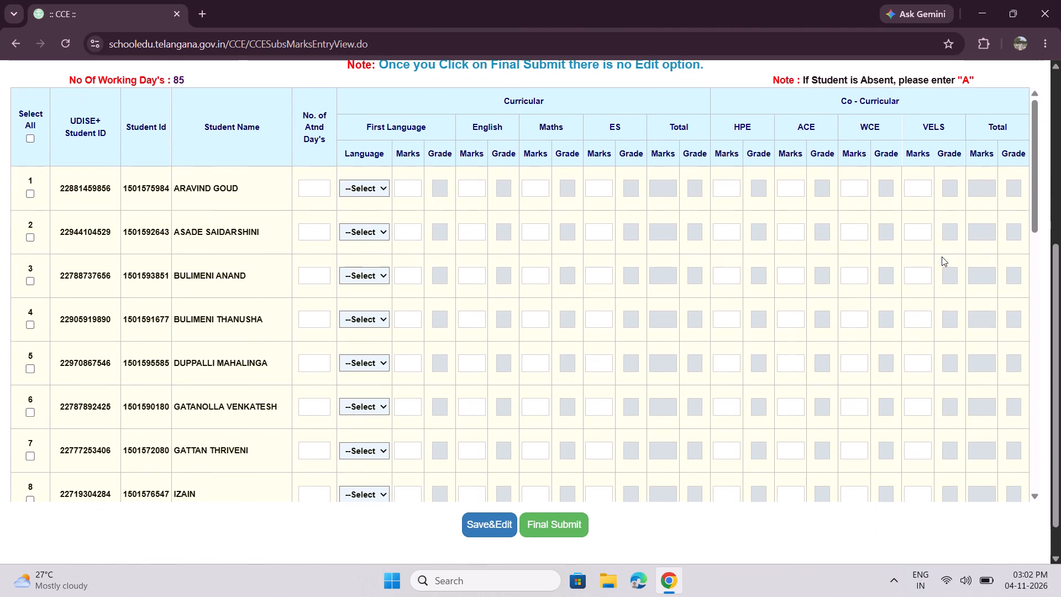
{"action": "left_click", "coordinate": [923, 254]}
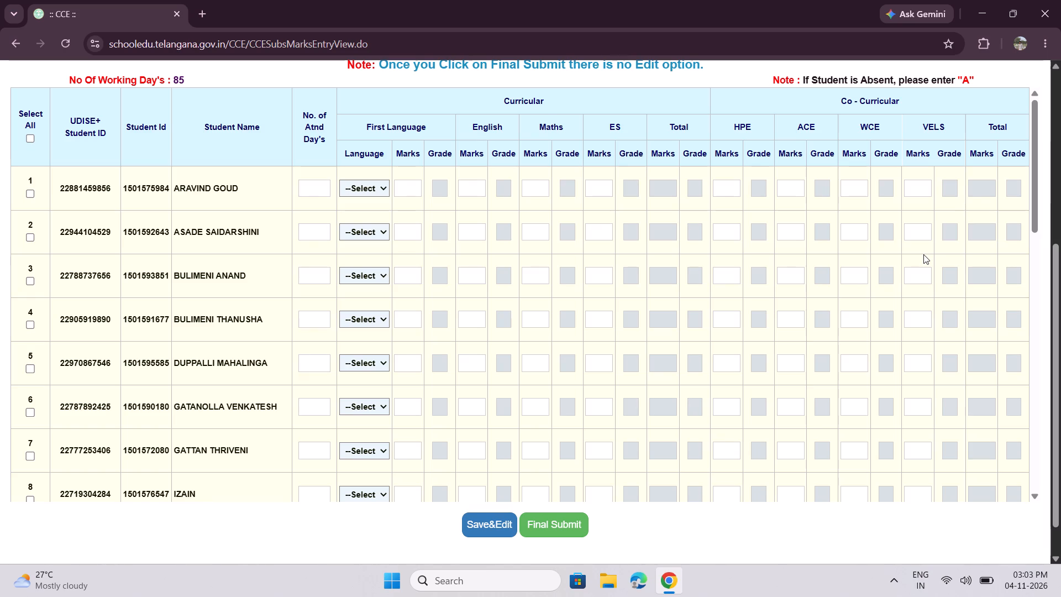
{"action": "key", "text": "Down"}
{"action": "key", "text": "Down"}
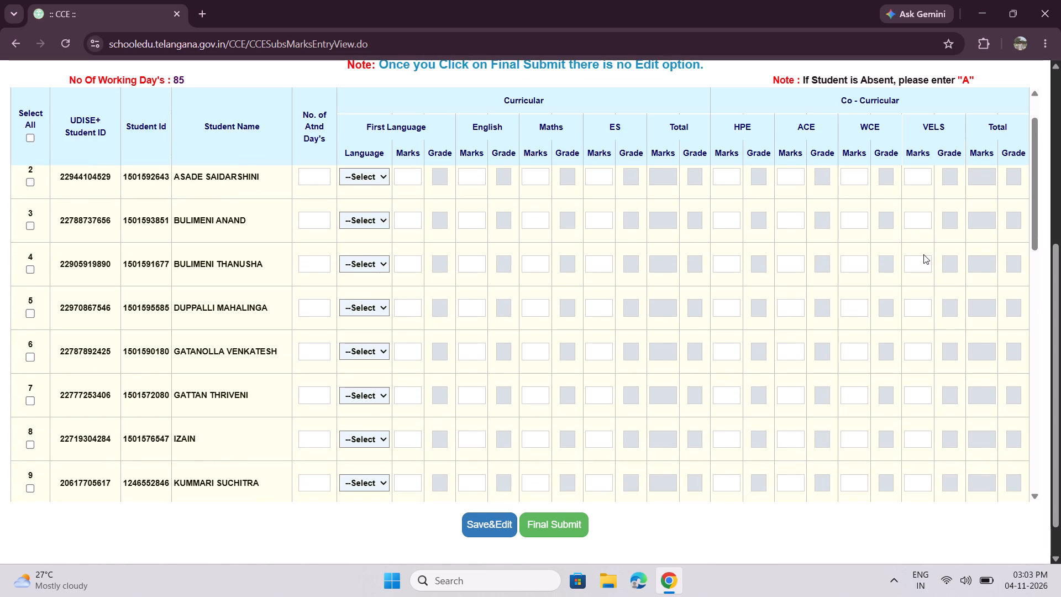
{"action": "key", "text": "Down"}
{"action": "key", "text": "Down"}
{"action": "key", "text": "Down"}
{"action": "key", "text": "Down"}
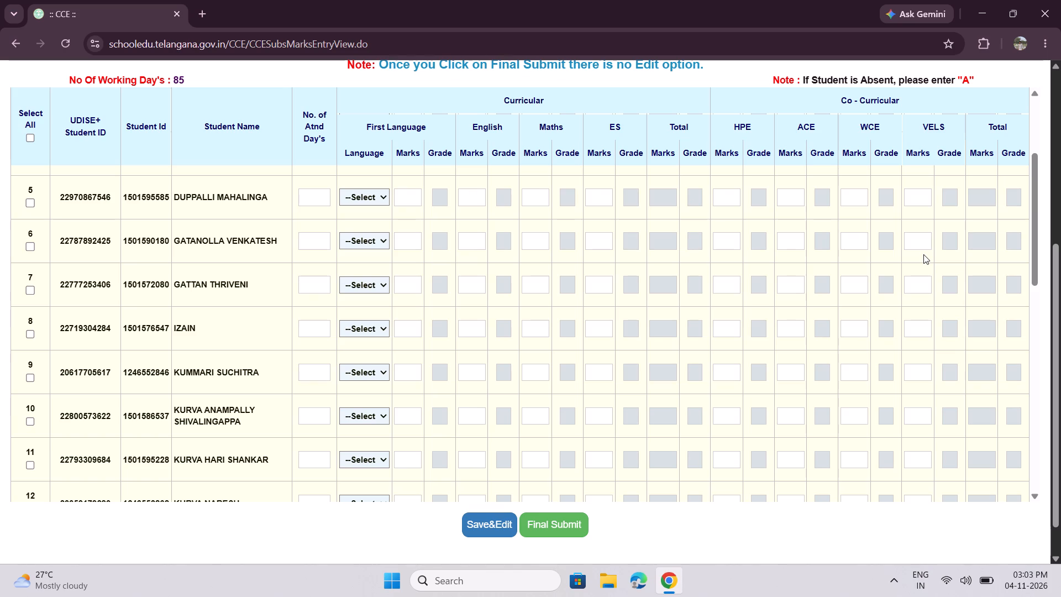
{"action": "key", "text": "Down"}
{"action": "key", "text": "Down"}
{"action": "key", "text": "Down"}
{"action": "key", "text": "Down"}
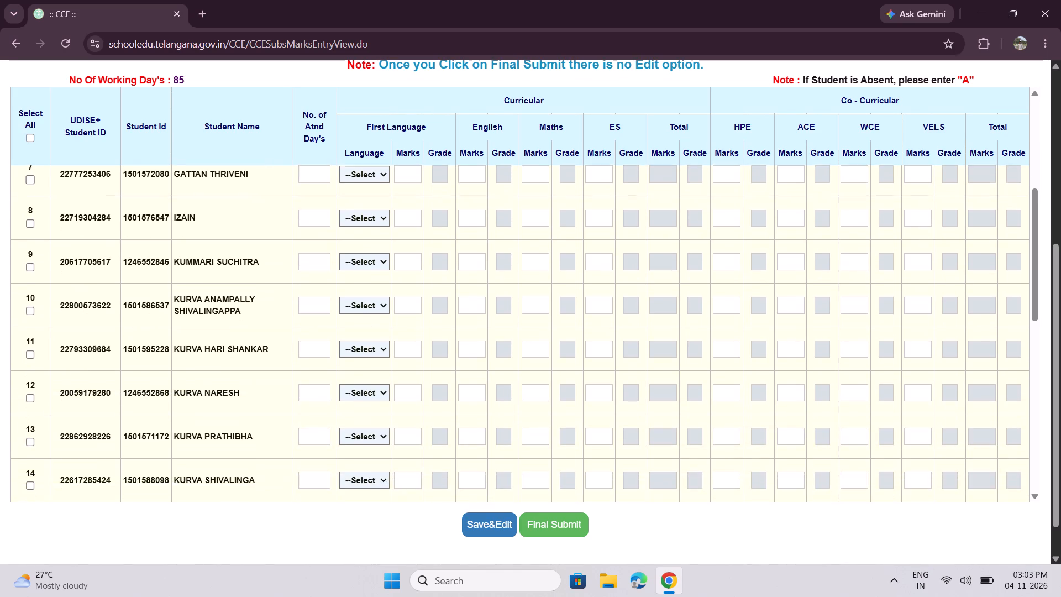
{"action": "key", "text": "Down"}
{"action": "key", "text": "Down"}
{"action": "key", "text": "Down"}
{"action": "key", "text": "Down"}
{"action": "key", "text": "Down"}
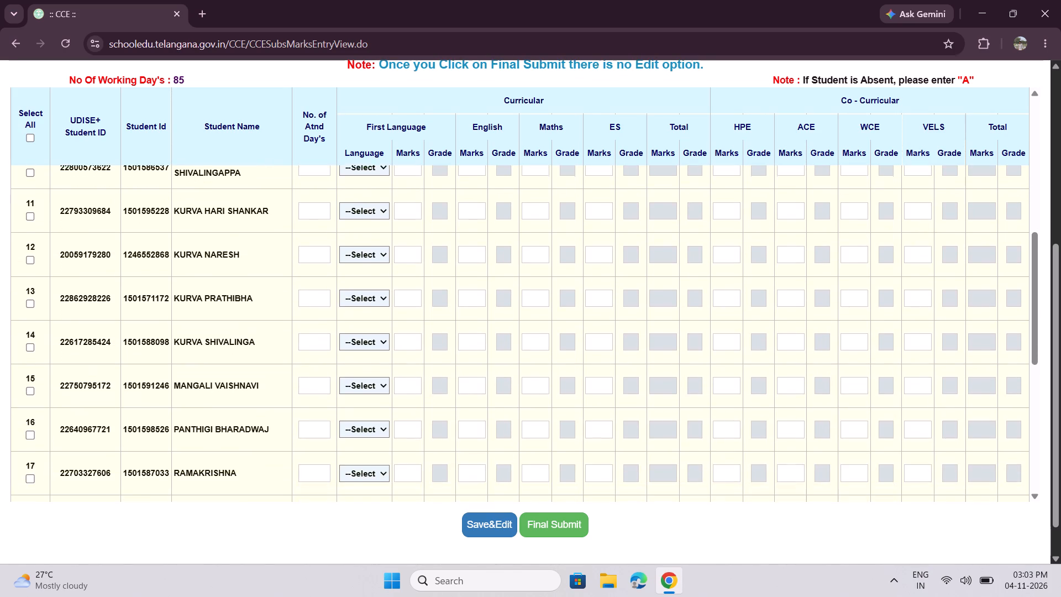
{"action": "key", "text": "Down"}
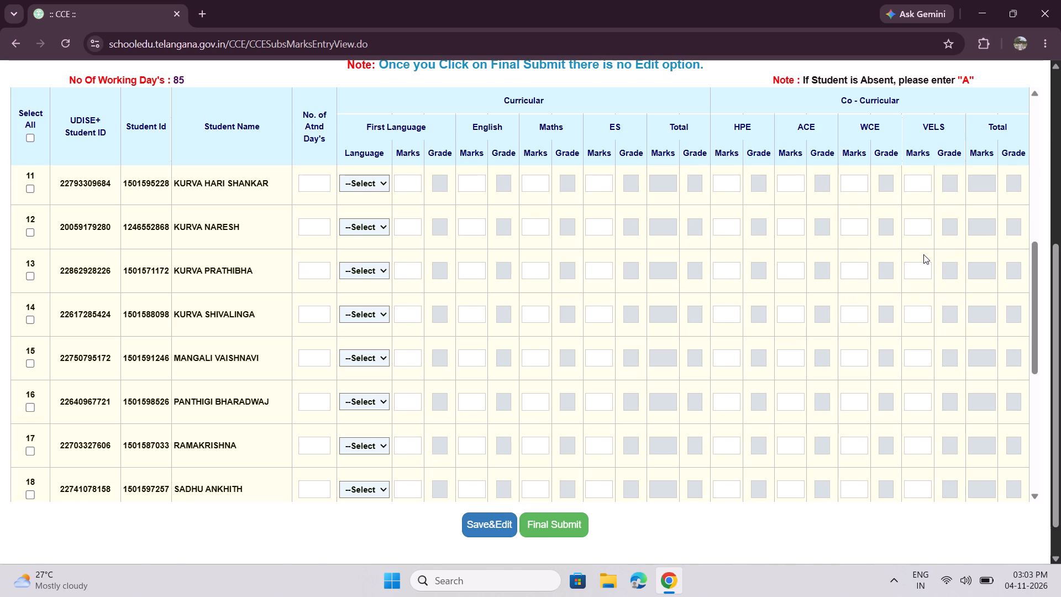
{"action": "key", "text": "Down"}
{"action": "key", "text": "Down"}
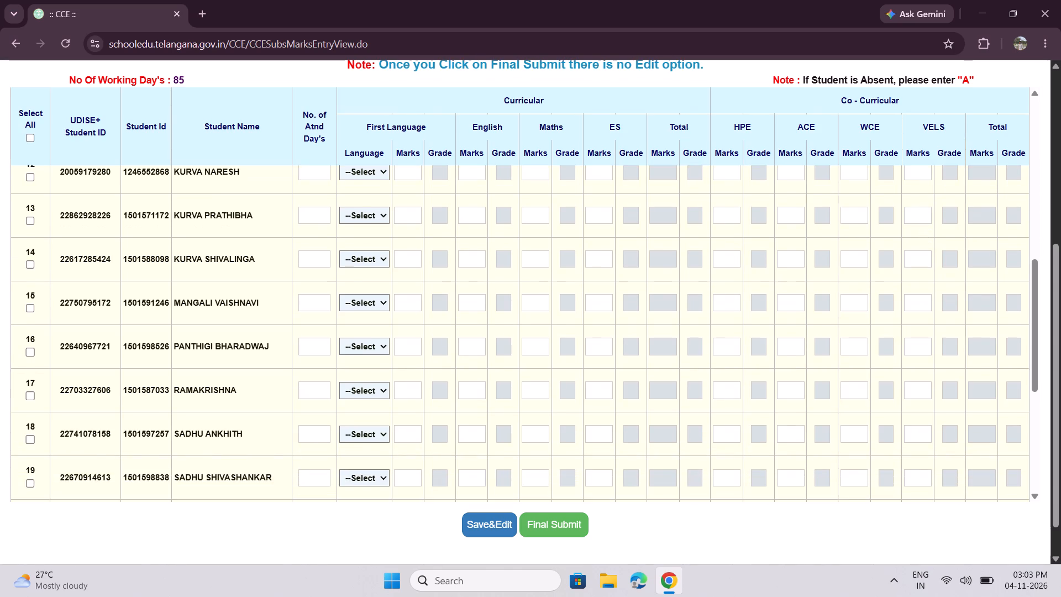
{"action": "key", "text": "Down"}
{"action": "key", "text": "Down"}
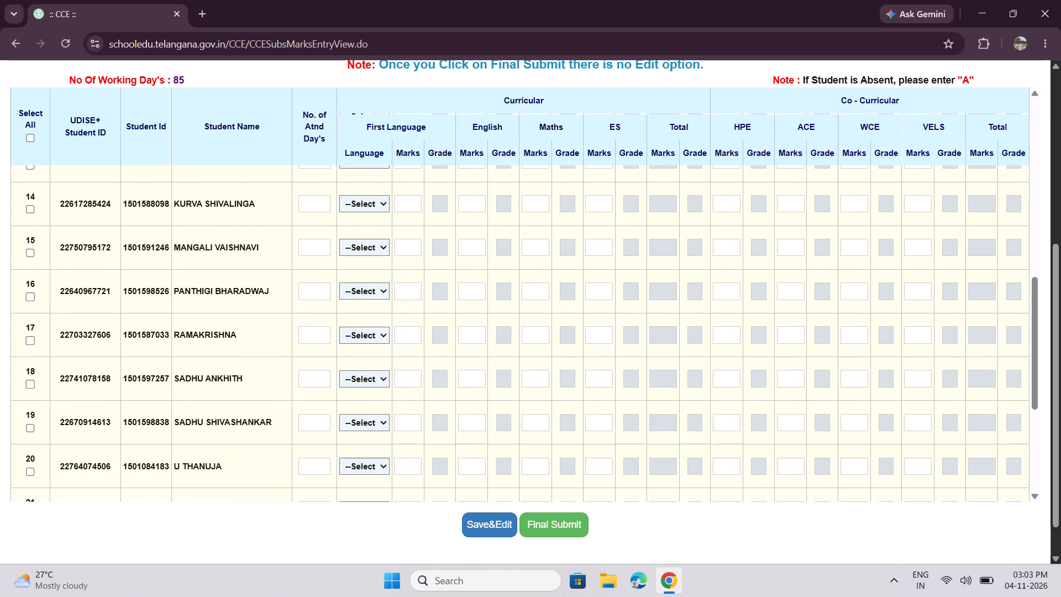
{"action": "key", "text": "Down"}
{"action": "key", "text": "Down"}
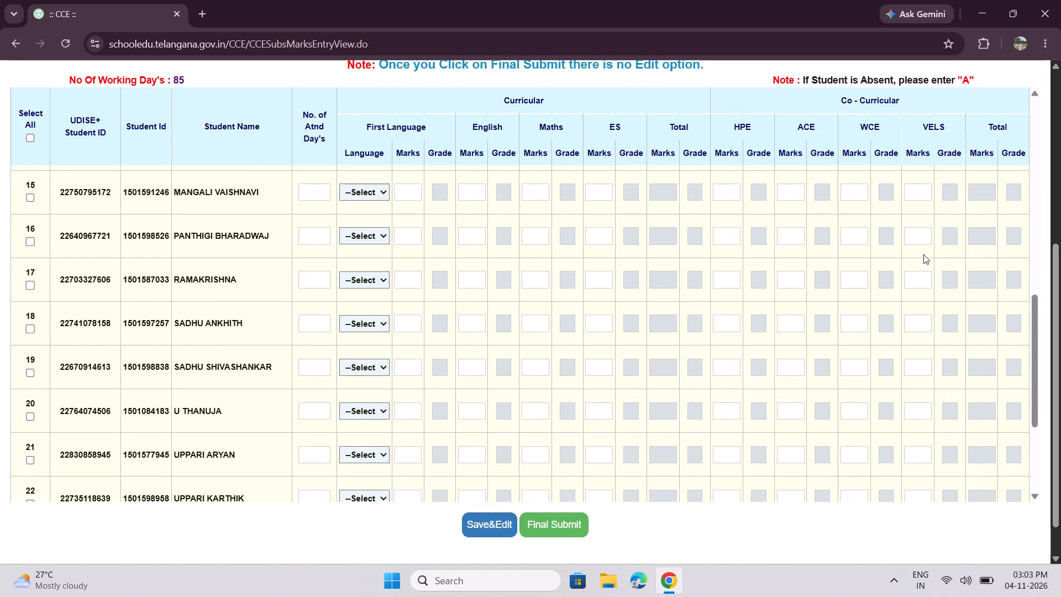
{"action": "key", "text": "Down"}
{"action": "key", "text": "Down"}
{"action": "key", "text": "Down"}
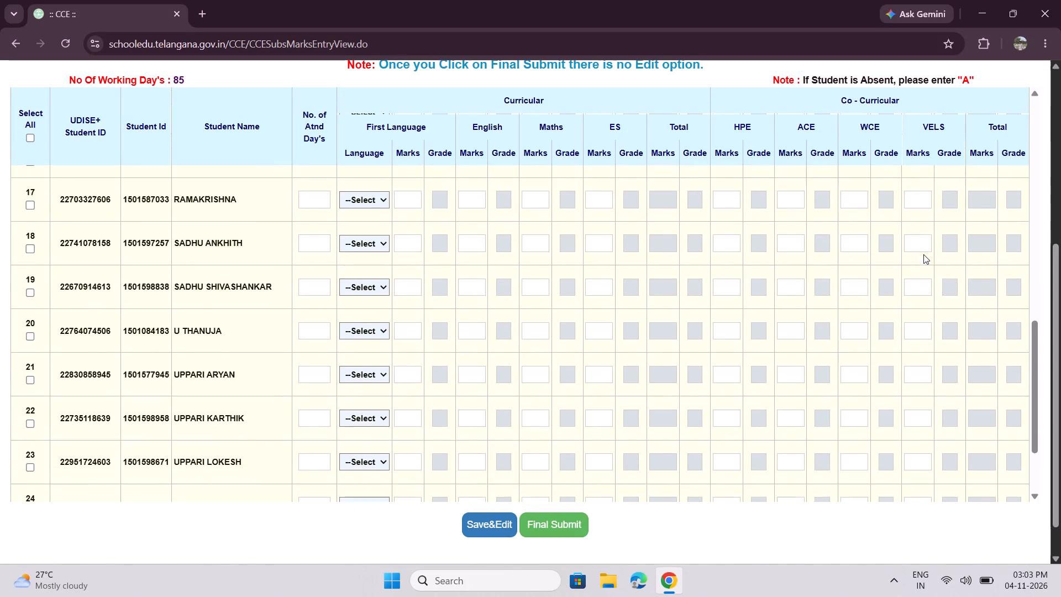
{"action": "key", "text": "Down"}
{"action": "key", "text": "Down"}
{"action": "key", "text": "Down"}
{"action": "key", "text": "Down"}
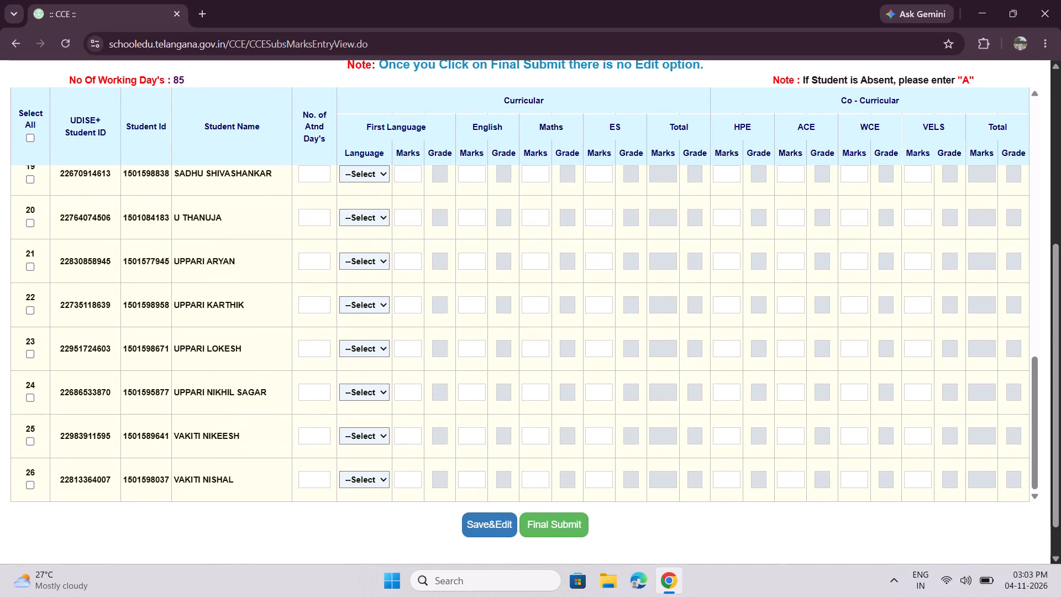
{"action": "key", "text": "Down"}
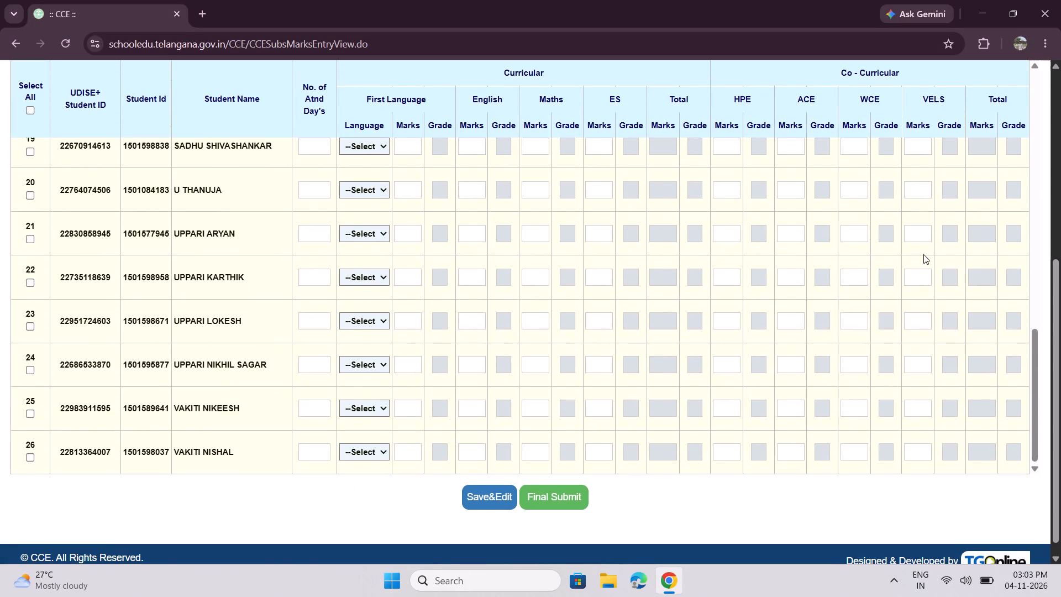
Recheck the class 4, section B student rows from the last student back up toward the start of the list.
{"action": "key", "text": "Up"}
{"action": "key", "text": "Up"}
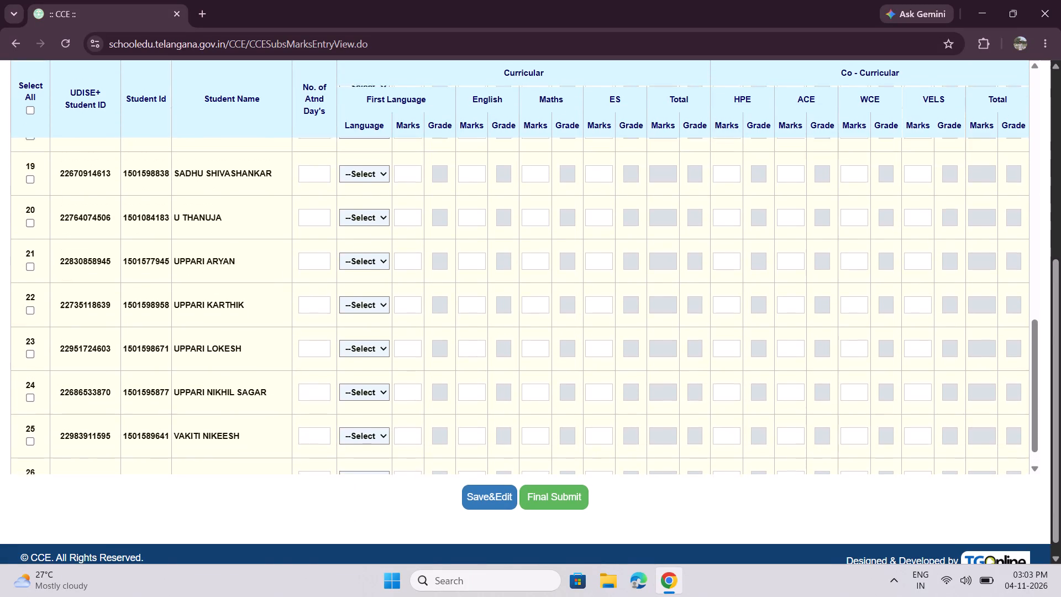
{"action": "key", "text": "Up"}
{"action": "key", "text": "Up"}
{"action": "key", "text": "Up"}
{"action": "key", "text": "Up"}
{"action": "key", "text": "Up"}
{"action": "key", "text": "Up"}
{"action": "key", "text": "Up"}
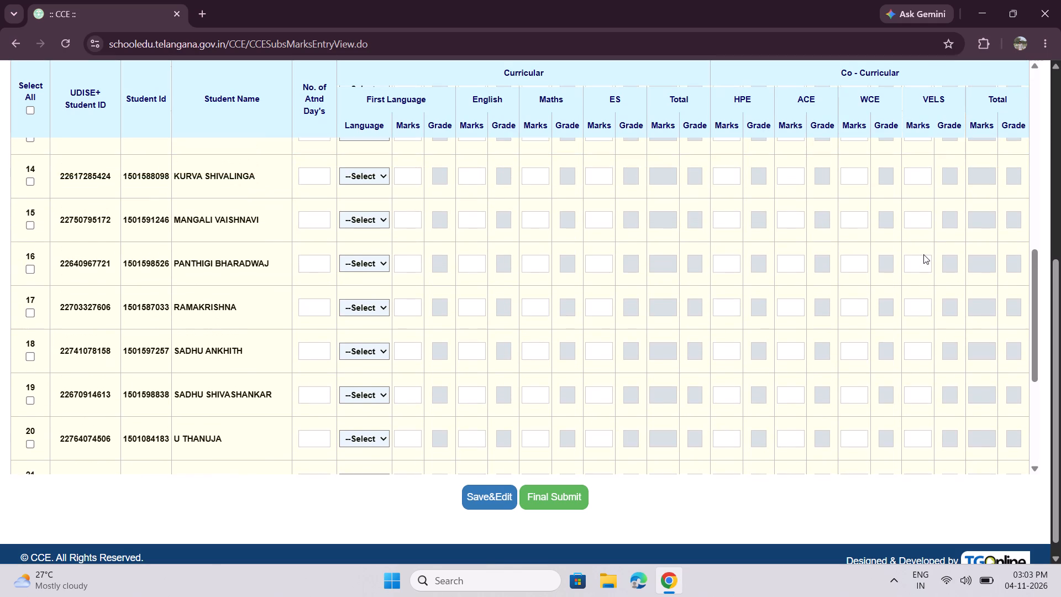
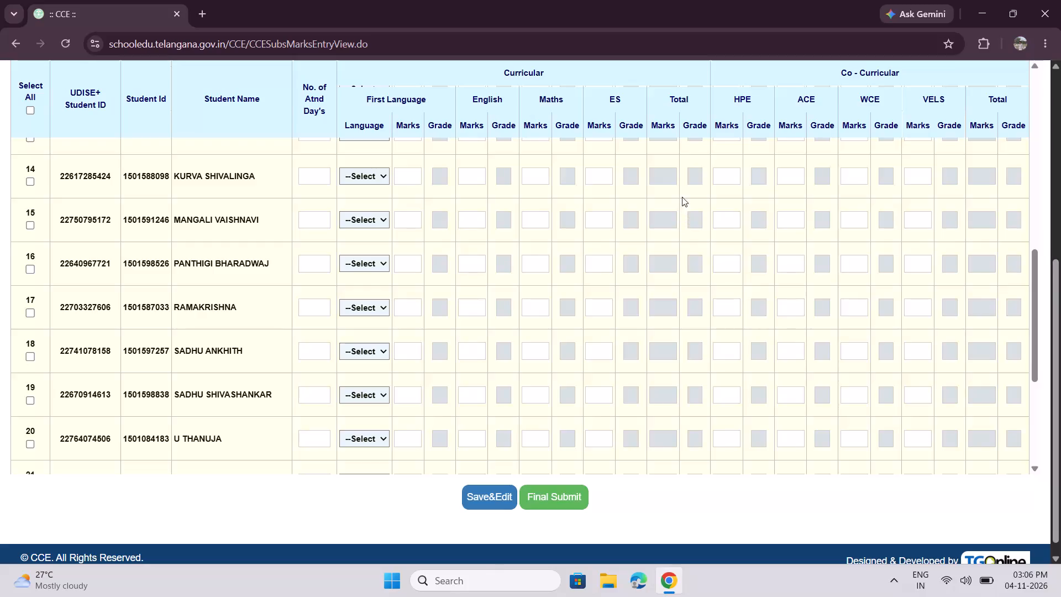
Review the class 4, section B student rows from row 14 down to the last student.
{"action": "left_click", "coordinate": [680, 184]}
{"action": "key", "text": "Down"}
{"action": "key", "text": "Down"}
{"action": "key", "text": "Down"}
{"action": "key", "text": "Down"}
{"action": "key", "text": "Down"}
{"action": "key", "text": "Down"}
{"action": "key", "text": "Down"}
{"action": "key", "text": "Down"}
{"action": "key", "text": "Down"}
{"action": "key", "text": "Down"}
{"action": "key", "text": "Down"}
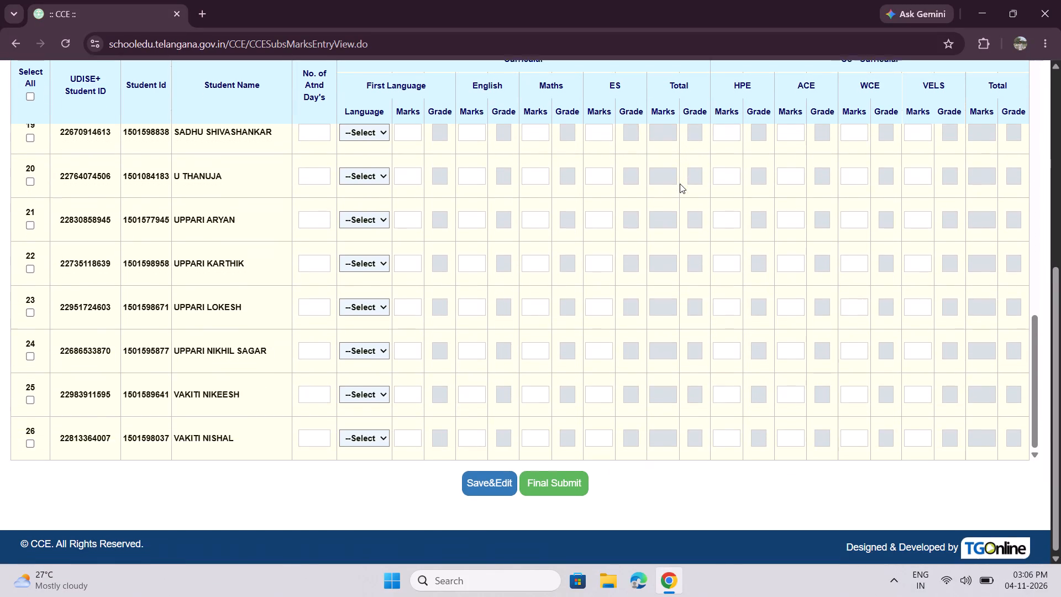
{"action": "key", "text": "Down"}
{"action": "key", "text": "Down"}
{"action": "key", "text": "Down"}
{"action": "key", "text": "Down"}
{"action": "key", "text": "Down"}
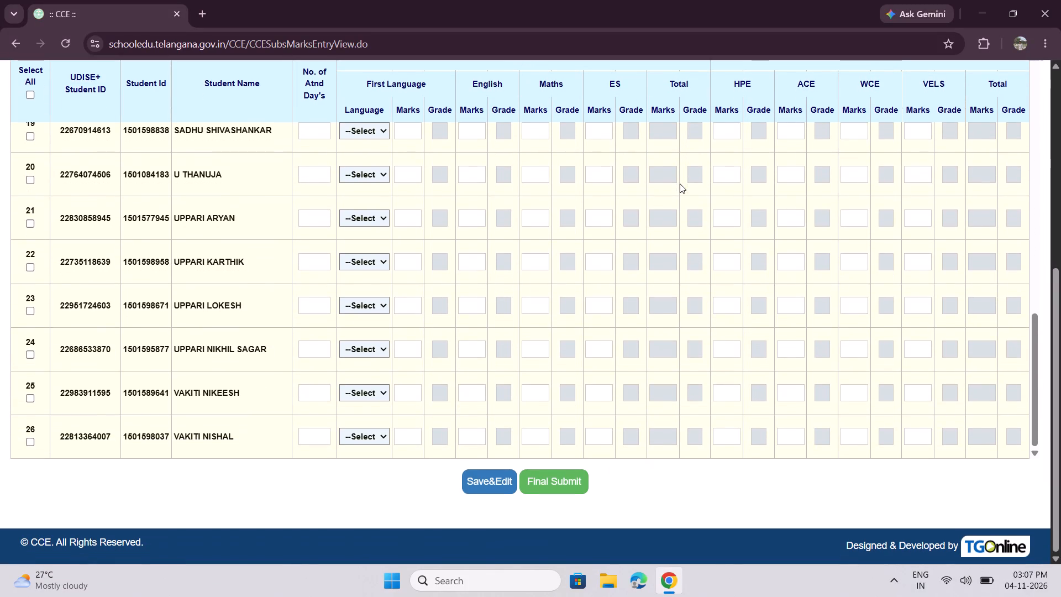
{"action": "key", "text": "Up"}
{"action": "key", "text": "Down"}
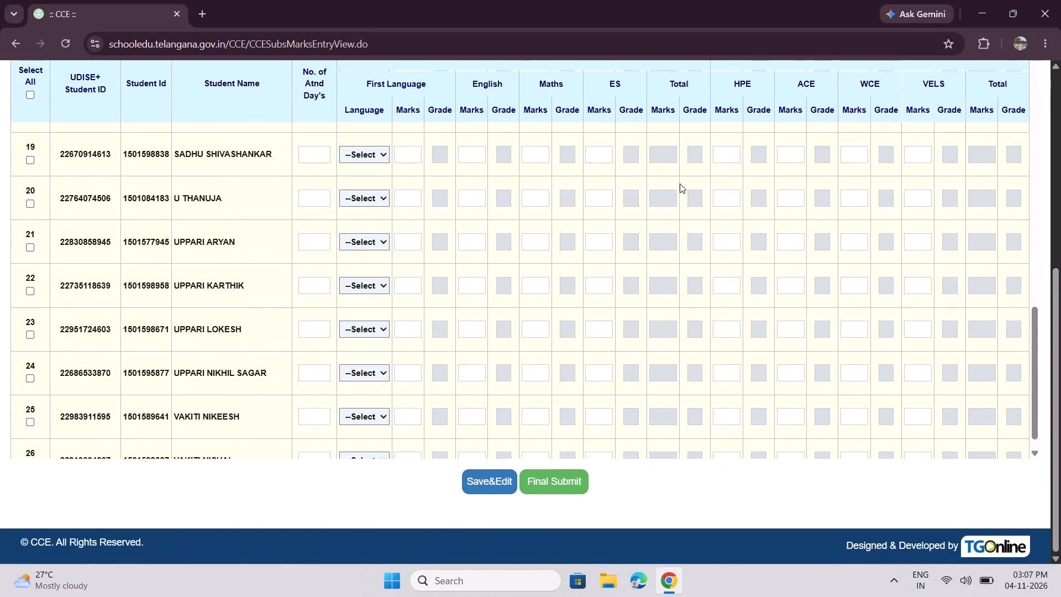
{"action": "key", "text": "Down"}
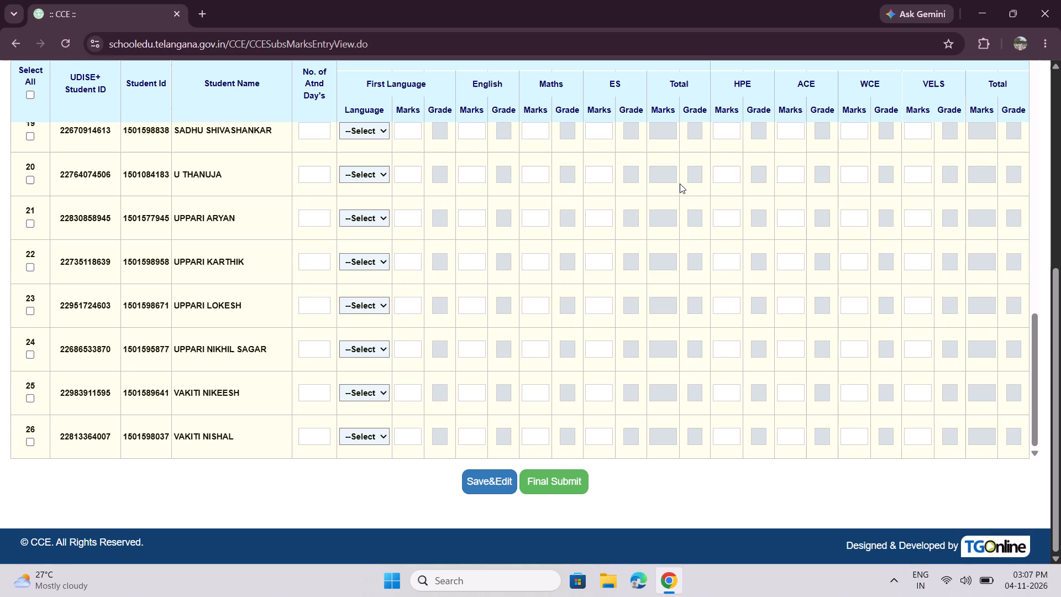
Recheck the lower half of the class 4, section B student list, ending at the last student.
{"action": "key", "text": "Up"}
{"action": "key", "text": "Up"}
{"action": "key", "text": "Up"}
{"action": "key", "text": "Up"}
{"action": "key", "text": "Up"}
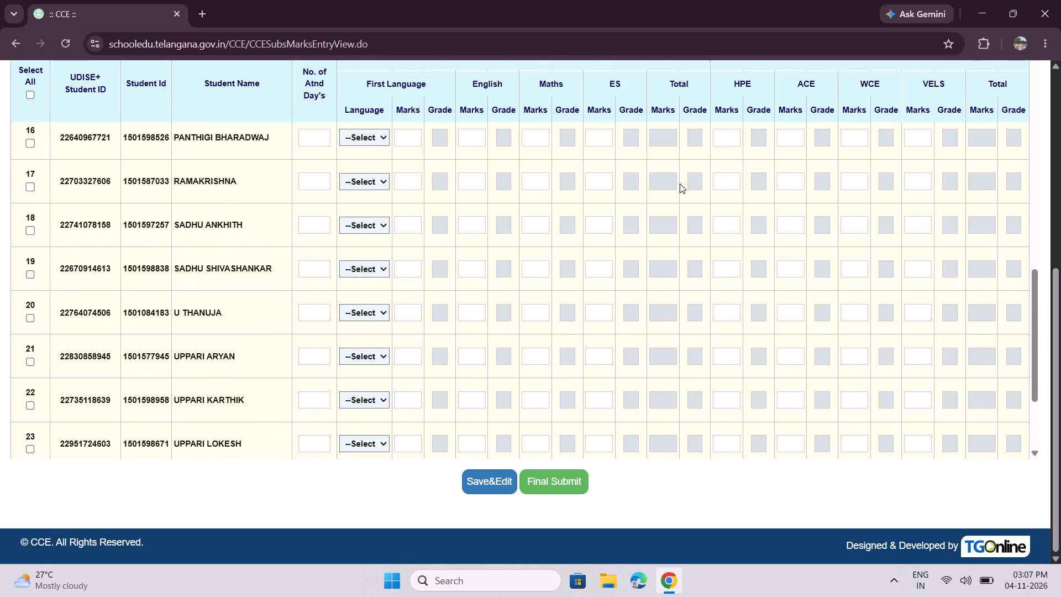
{"action": "key", "text": "Up"}
{"action": "key", "text": "Up"}
{"action": "key", "text": "Up"}
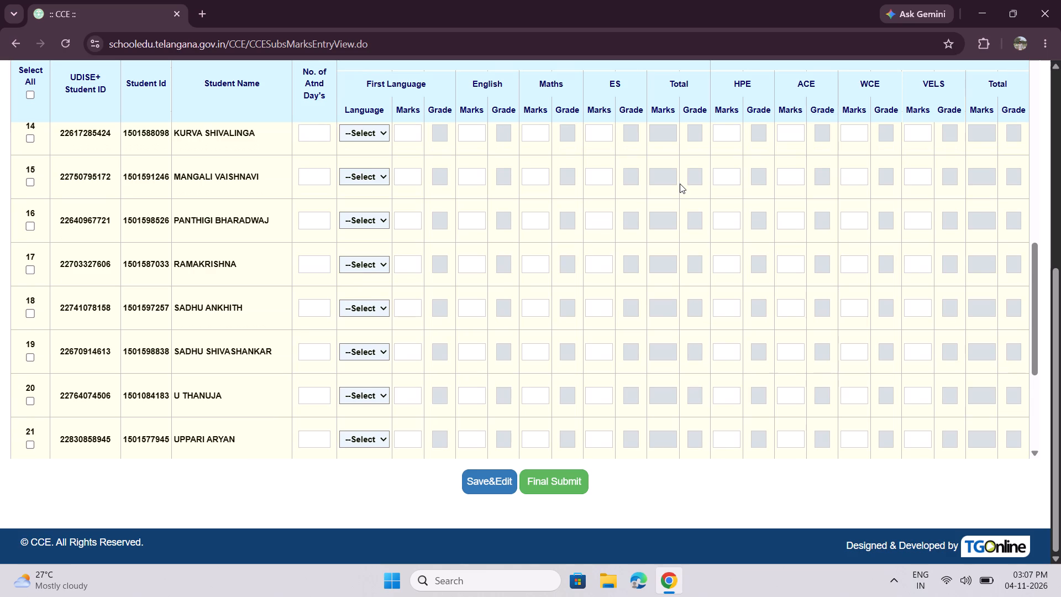
{"action": "key", "text": "Down"}
{"action": "key", "text": "Down"}
{"action": "key", "text": "Down"}
{"action": "key", "text": "Down"}
{"action": "key", "text": "Down"}
{"action": "key", "text": "Down"}
{"action": "key", "text": "Down"}
{"action": "key", "text": "Down"}
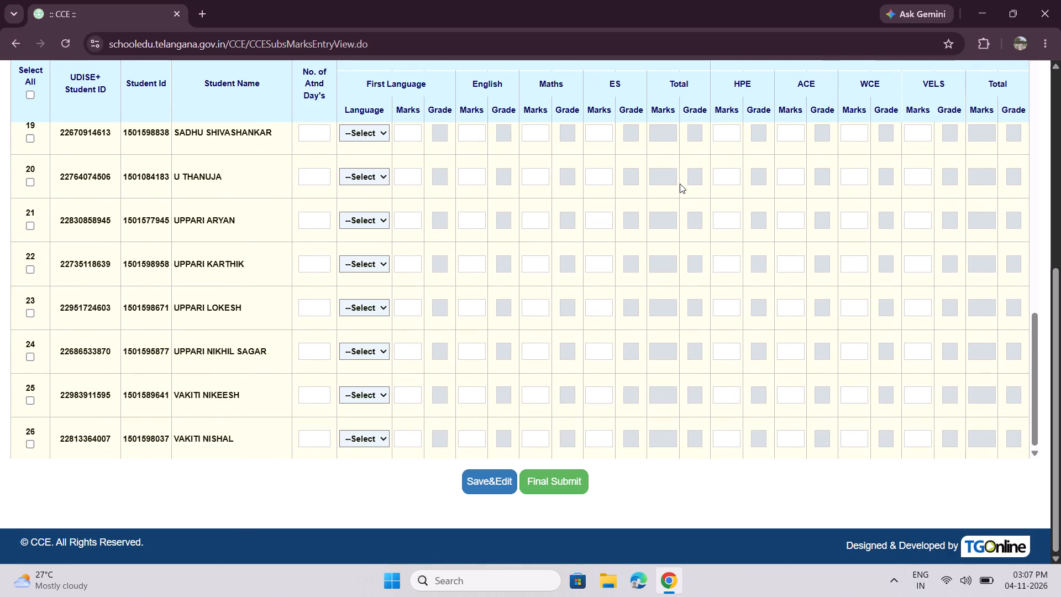
{"action": "key", "text": "Down"}
{"action": "key", "text": "Down"}
{"action": "key", "text": "Down"}
{"action": "key", "text": "Down"}
{"action": "key", "text": "Down"}
Review the class 4, section B student rows from the end of the list back up to the first student.
{"action": "key", "text": "Up"}
{"action": "key", "text": "Up"}
{"action": "key", "text": "Up"}
{"action": "key", "text": "Up"}
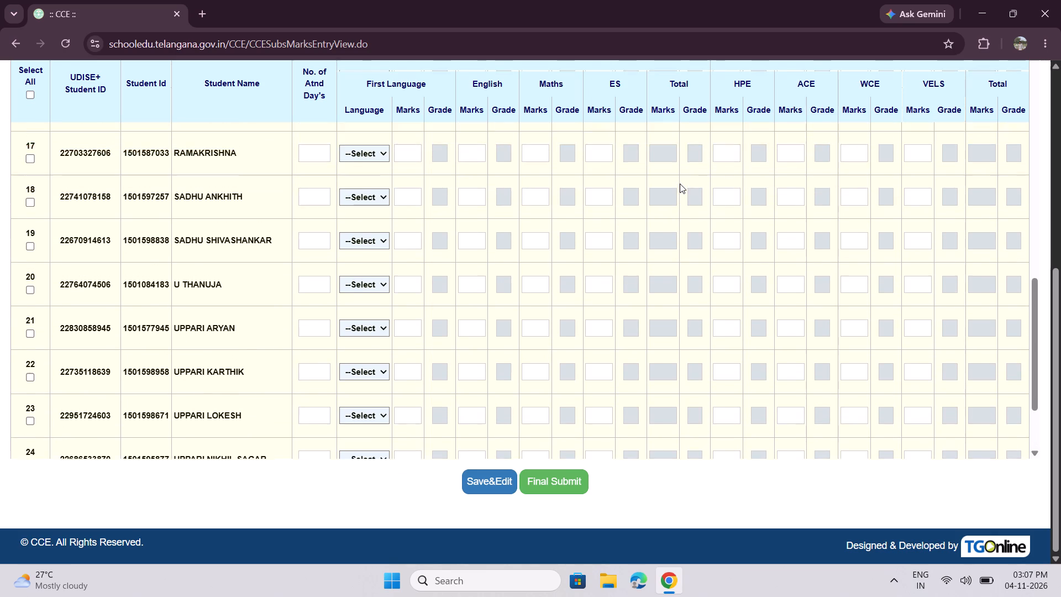
{"action": "key", "text": "Up"}
{"action": "key", "text": "Up"}
{"action": "key", "text": "Up"}
{"action": "key", "text": "Up"}
{"action": "key", "text": "Up"}
{"action": "key", "text": "Up"}
{"action": "key", "text": "Up"}
{"action": "key", "text": "Up"}
{"action": "key", "text": "Up"}
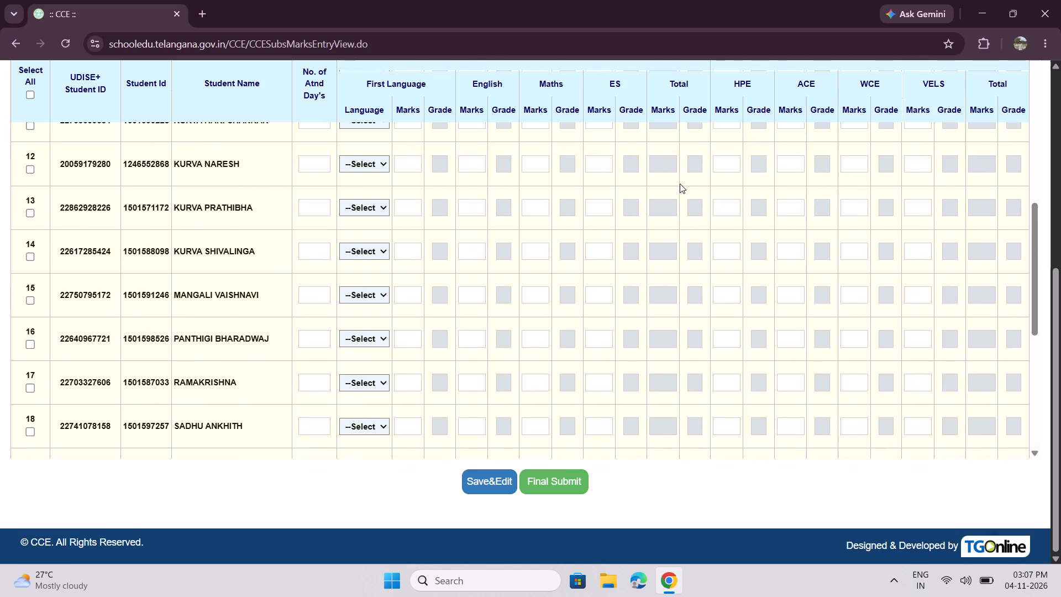
{"action": "key", "text": "Up"}
{"action": "key", "text": "Up"}
{"action": "key", "text": "Up"}
{"action": "key", "text": "Up"}
{"action": "key", "text": "Up"}
{"action": "key", "text": "Up"}
{"action": "key", "text": "Up"}
{"action": "key", "text": "Up"}
{"action": "key", "text": "Up"}
{"action": "key", "text": "Up"}
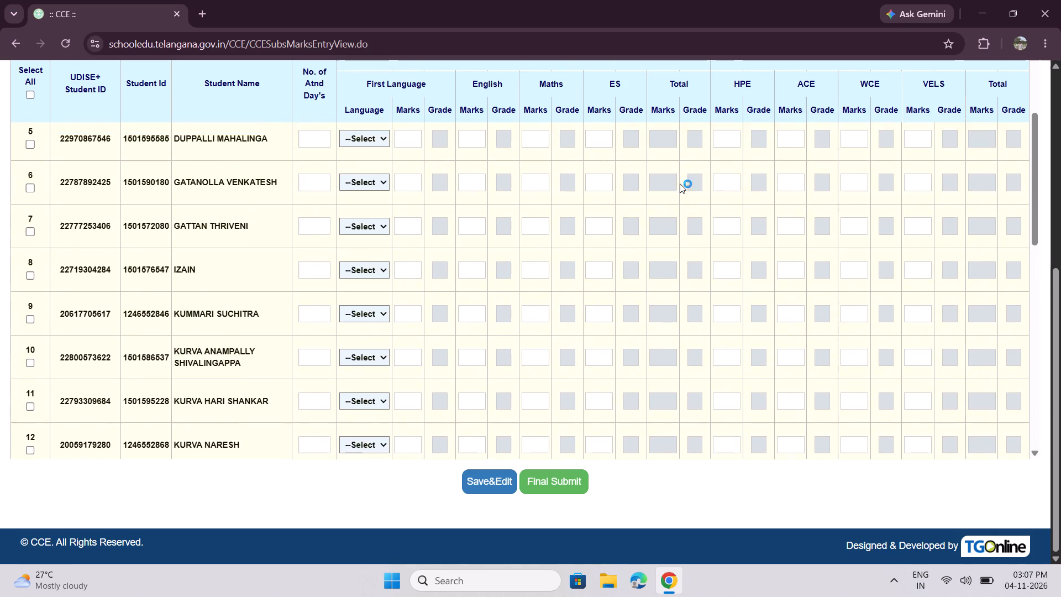
{"action": "key", "text": "Up"}
{"action": "key", "text": "Up"}
{"action": "key", "text": "Up"}
{"action": "key", "text": "Up"}
{"action": "key", "text": "Up"}
{"action": "key", "text": "Up"}
{"action": "key", "text": "Up"}
{"action": "key", "text": "Up"}
{"action": "key", "text": "Up"}
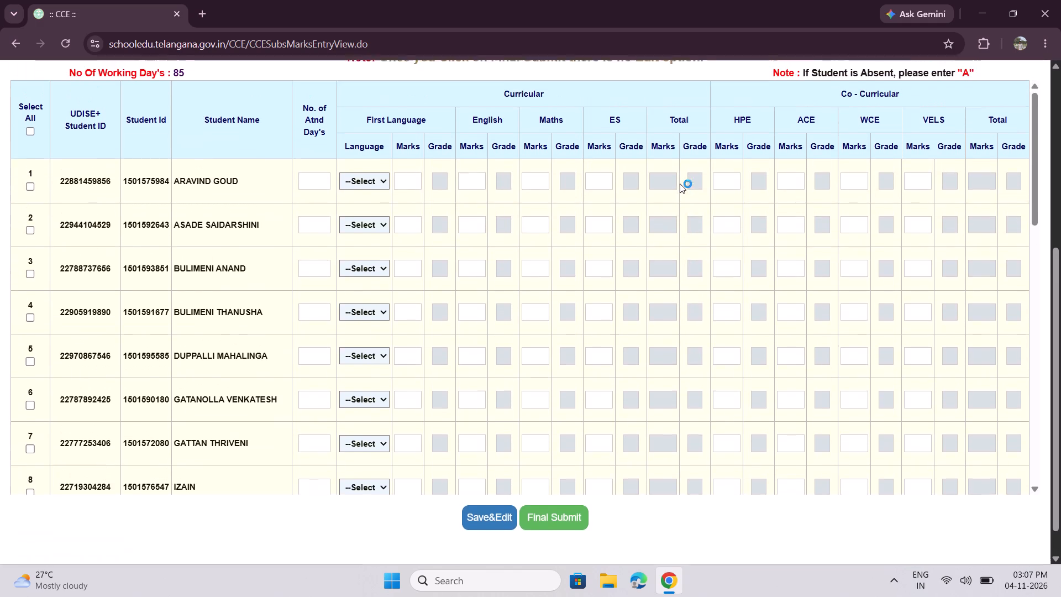
{"action": "key", "text": "Up"}
{"action": "key", "text": "Up"}
{"action": "key", "text": "Up"}
{"action": "key", "text": "Up"}
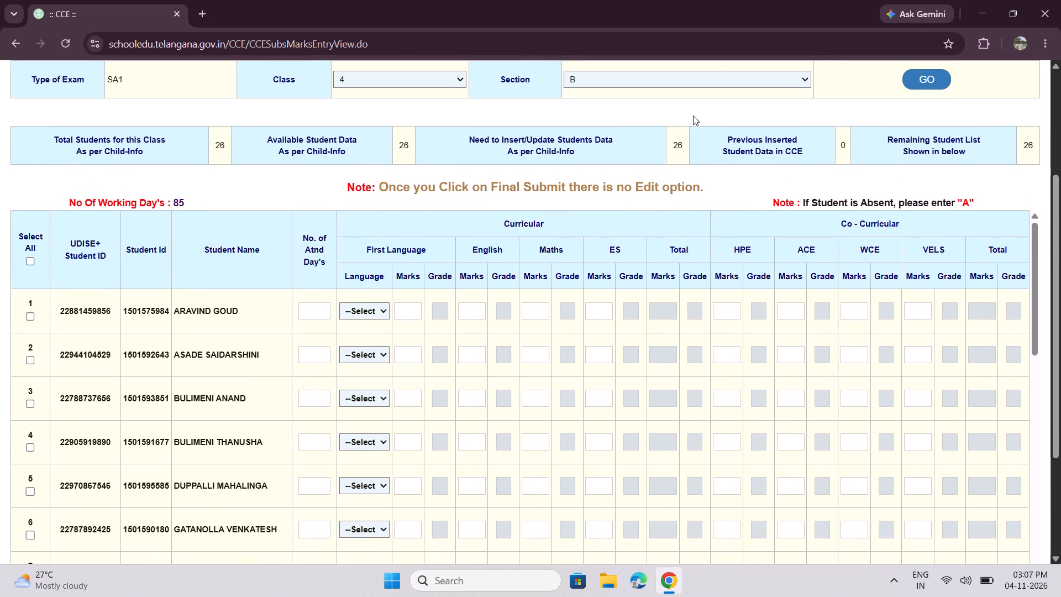
Switch the section to A and request the SA1 marks entry list for class 4.
{"action": "left_click", "coordinate": [716, 76]}
{"action": "left_click", "coordinate": [709, 122]}
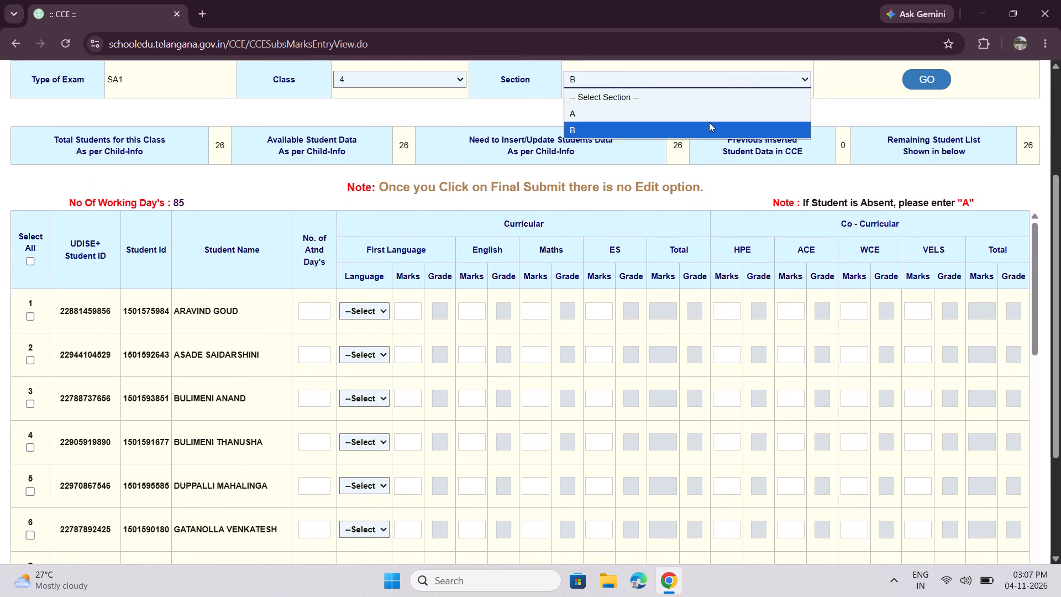
{"action": "left_click", "coordinate": [708, 86]}
{"action": "left_click", "coordinate": [701, 110]}
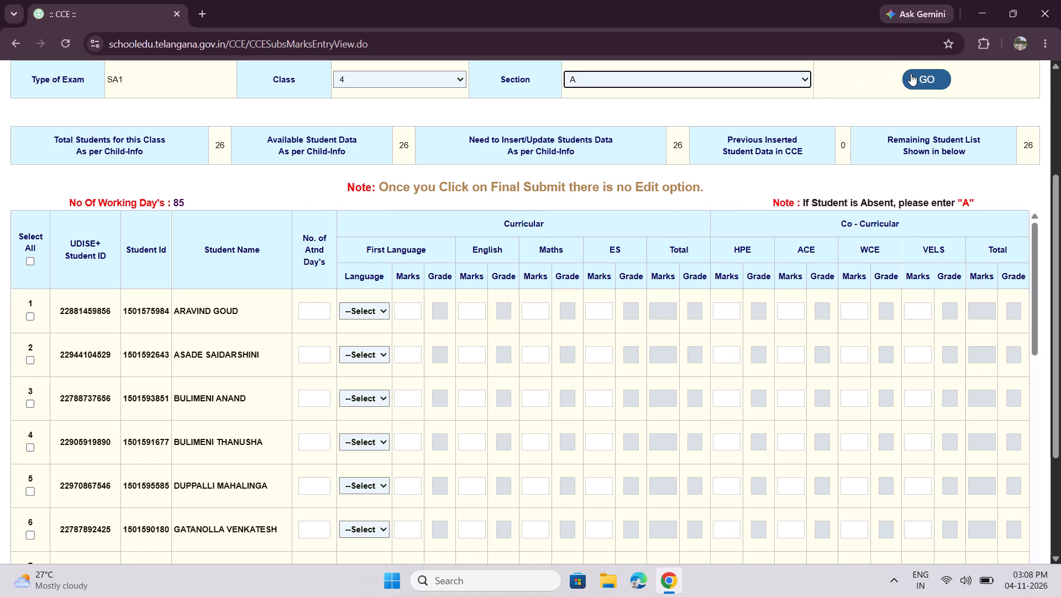
{"action": "left_click", "coordinate": [911, 74]}
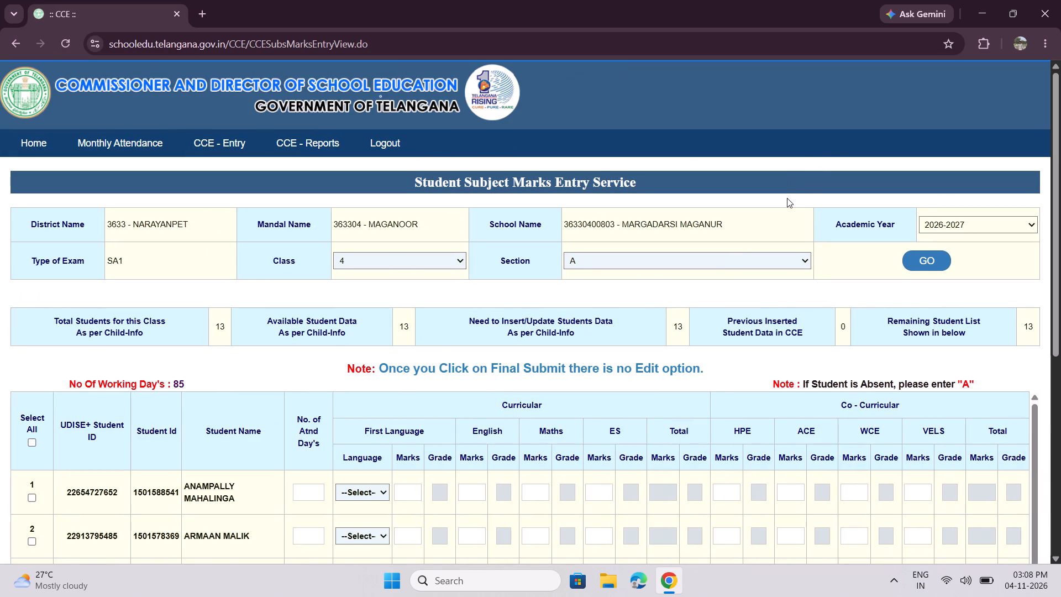
Examine the first student rows in the SA1 marks entry list for class 4, section A.
{"action": "left_click_drag", "start_coordinate": [787, 198], "coordinate": [782, 274]}
{"action": "left_click", "coordinate": [782, 274]}
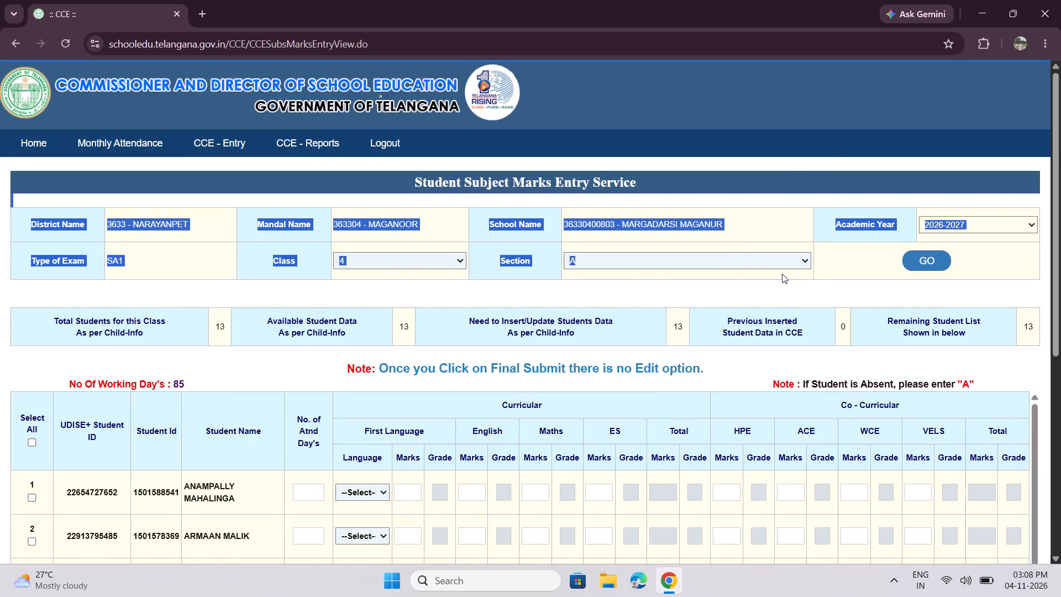
{"action": "key", "text": "Down"}
{"action": "key", "text": "Down"}
{"action": "key", "text": "Down"}
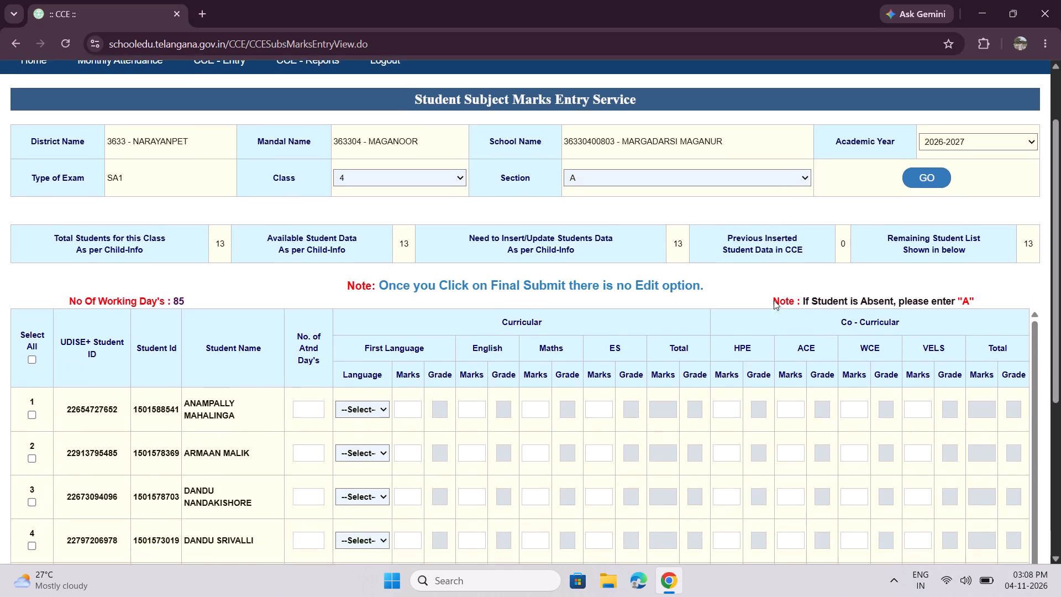
{"action": "key", "text": "Down"}
{"action": "key", "text": "Down"}
{"action": "key", "text": "Down"}
{"action": "key", "text": "Down"}
{"action": "key", "text": "Down"}
{"action": "key", "text": "Down"}
{"action": "key", "text": "Down"}
{"action": "key", "text": "Down"}
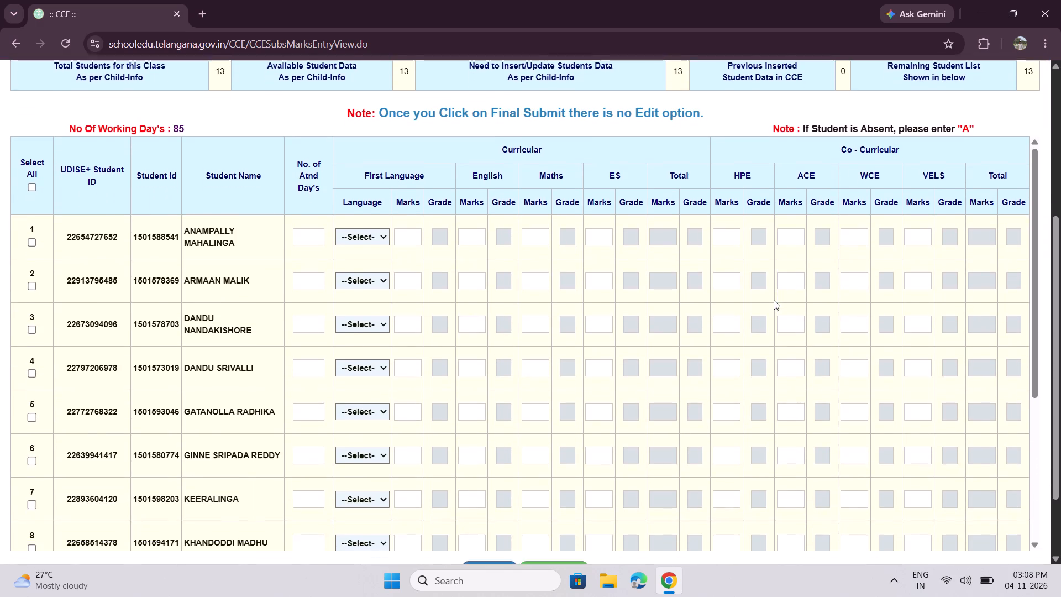
{"action": "key", "text": "Down"}
{"action": "key", "text": "Down"}
{"action": "key", "text": "Down"}
{"action": "key", "text": "Down"}
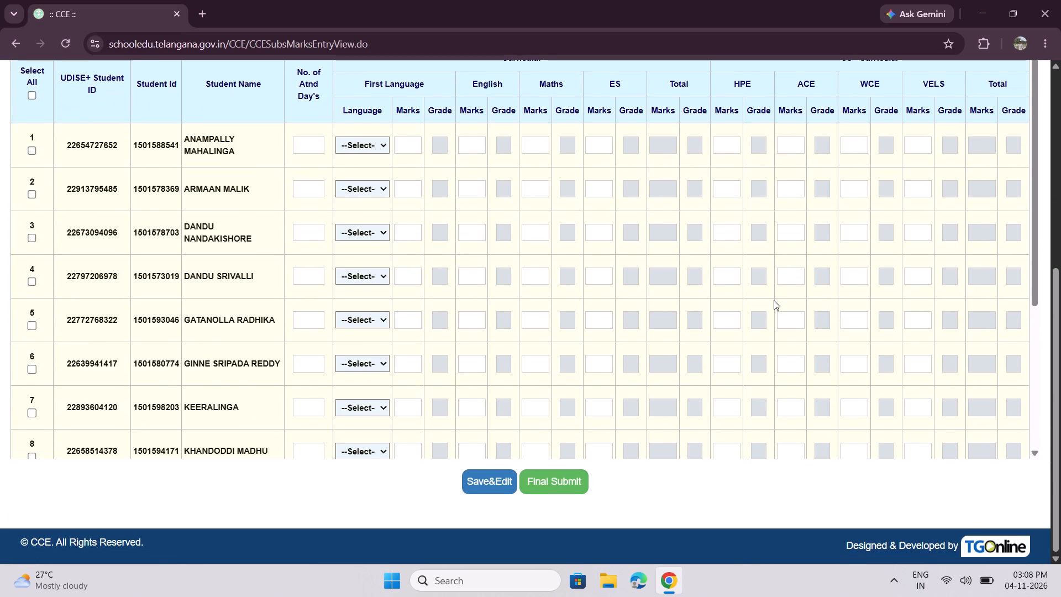
{"action": "key", "text": "Down"}
{"action": "key", "text": "Down"}
{"action": "left_click", "coordinate": [774, 300]}
{"action": "key", "text": "Down"}
{"action": "key", "text": "Up"}
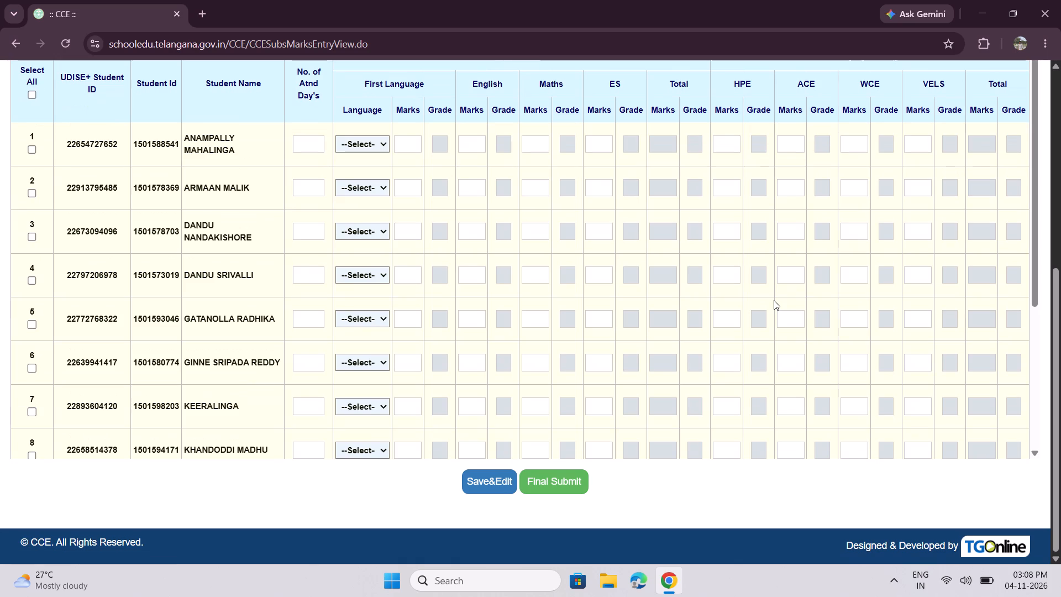
{"action": "key", "text": "Down"}
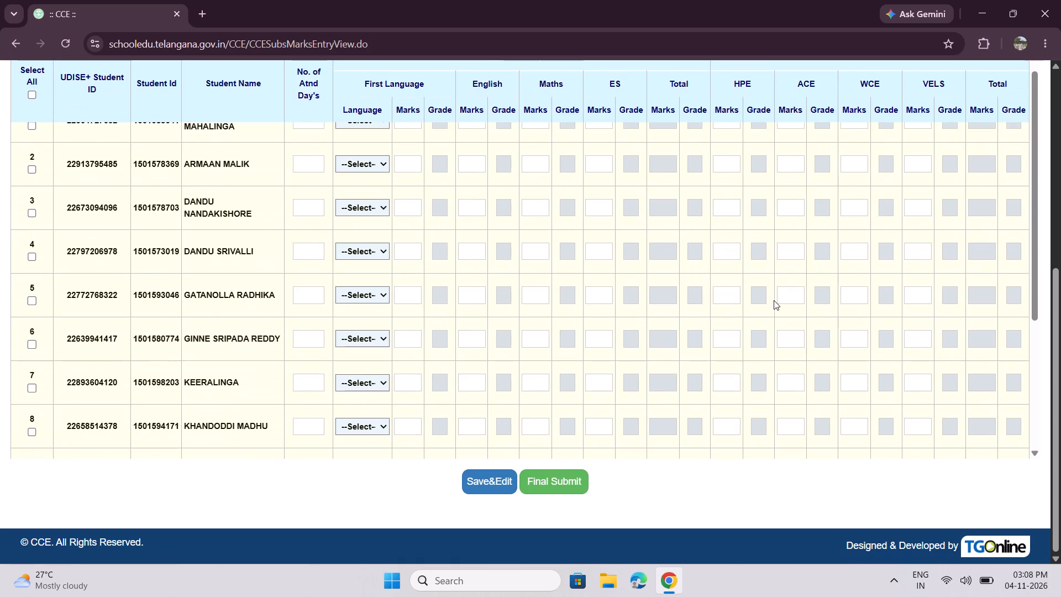
{"action": "key", "text": "Down"}
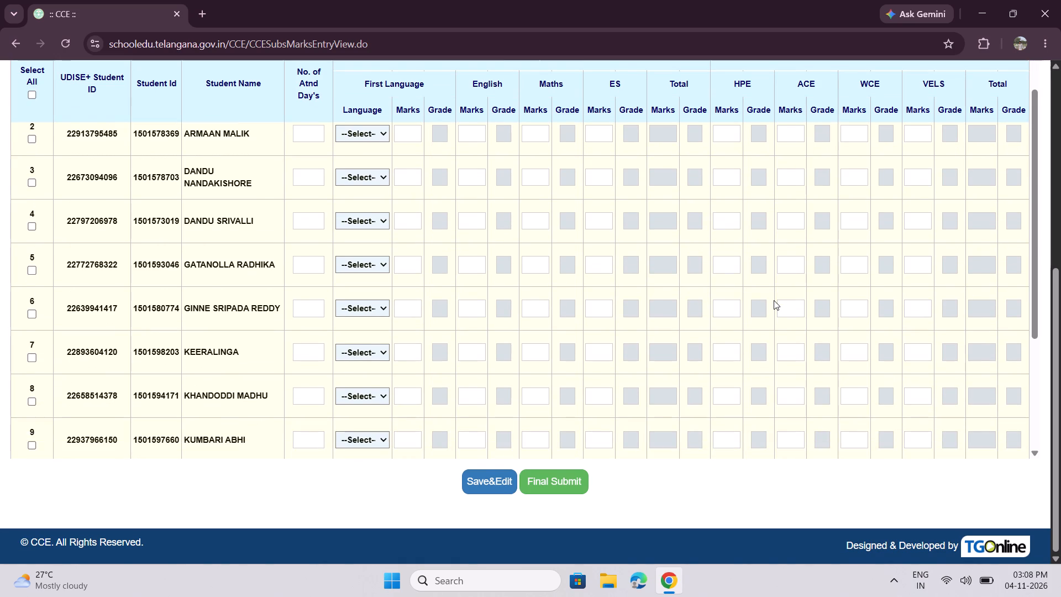
Review the class 4, section A student rows from the first student down toward the end of the list.
{"action": "key", "text": "Up"}
{"action": "key", "text": "Up"}
{"action": "key", "text": "Up"}
{"action": "key", "text": "Up"}
{"action": "key", "text": "Up"}
{"action": "key", "text": "Up"}
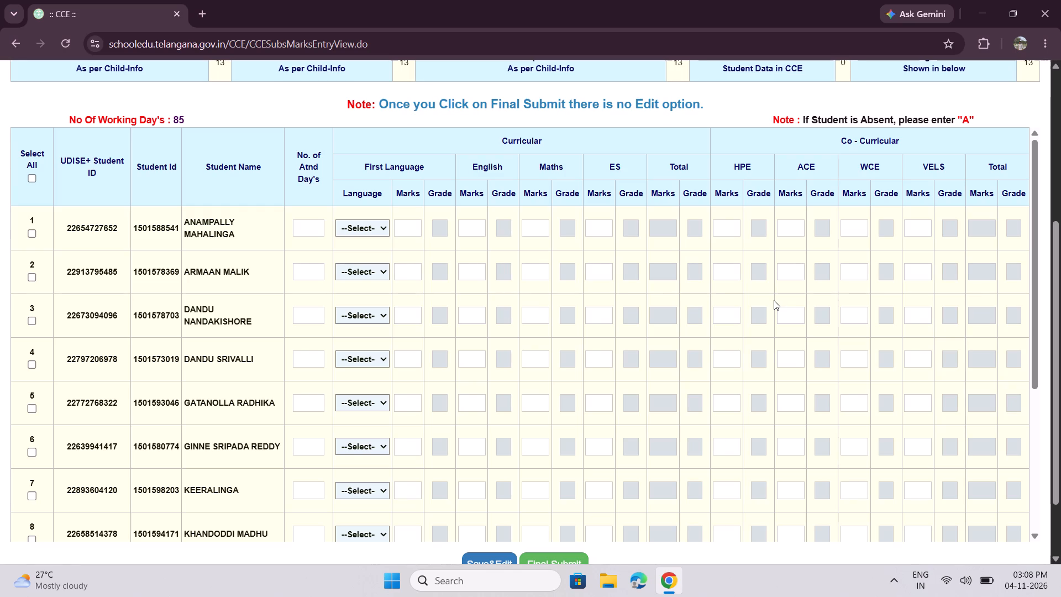
{"action": "key", "text": "Down"}
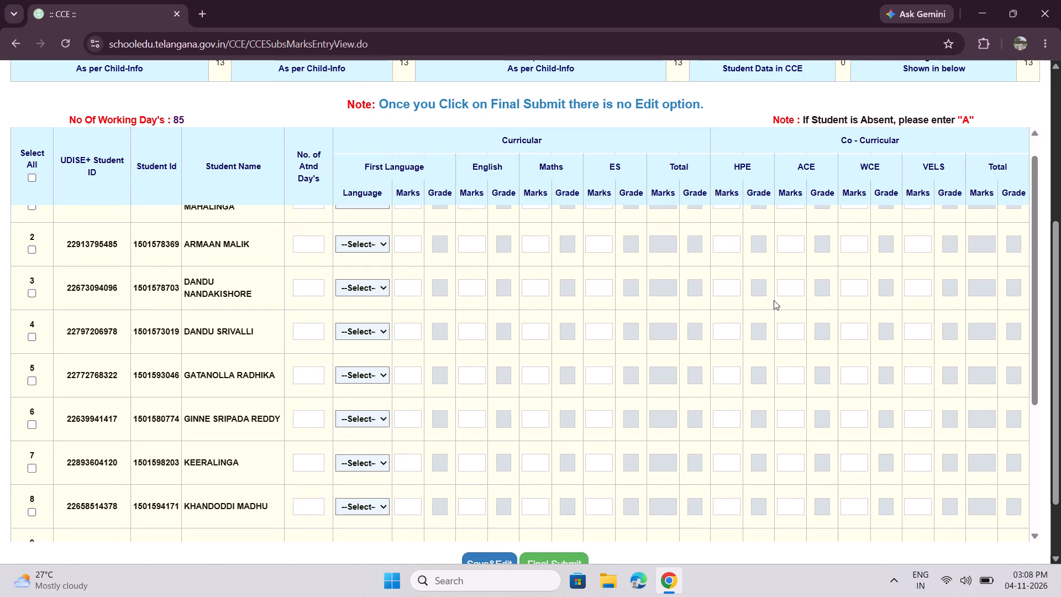
{"action": "key", "text": "Down"}
{"action": "key", "text": "Down"}
{"action": "key", "text": "Down"}
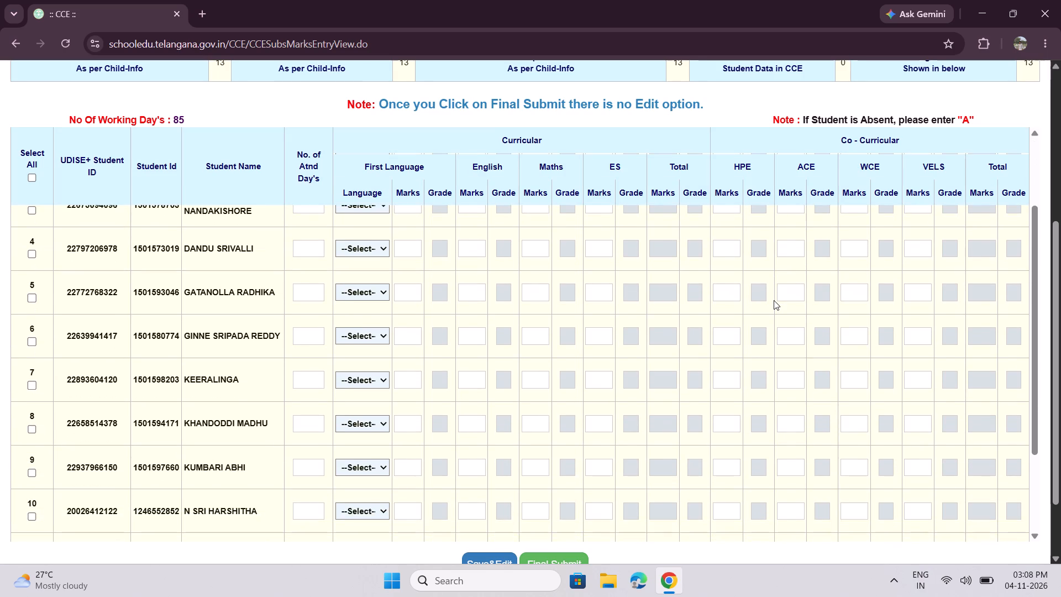
{"action": "key", "text": "Down"}
{"action": "key", "text": "Down"}
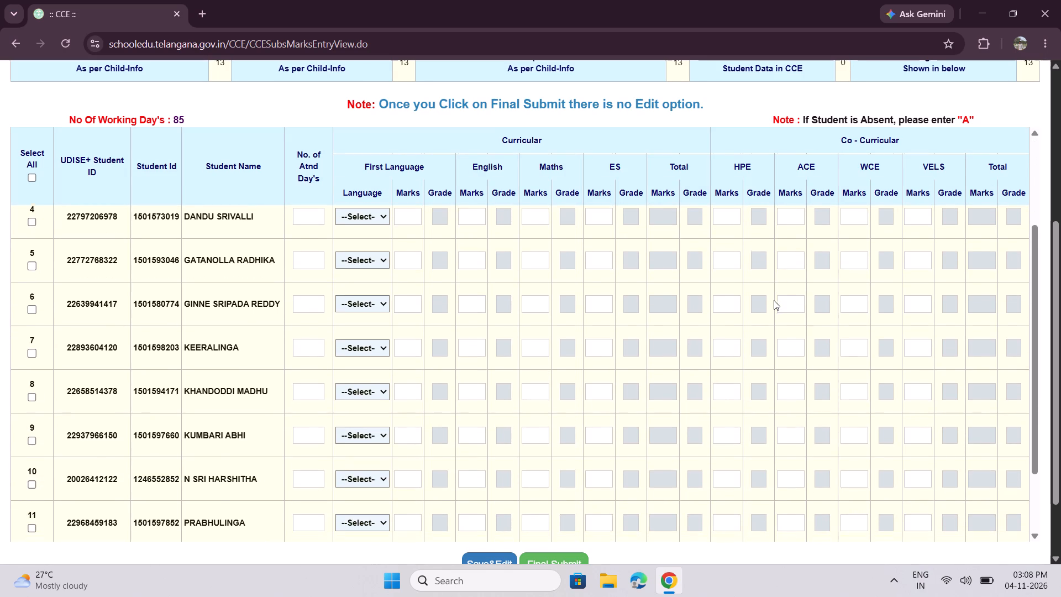
{"action": "key", "text": "Down"}
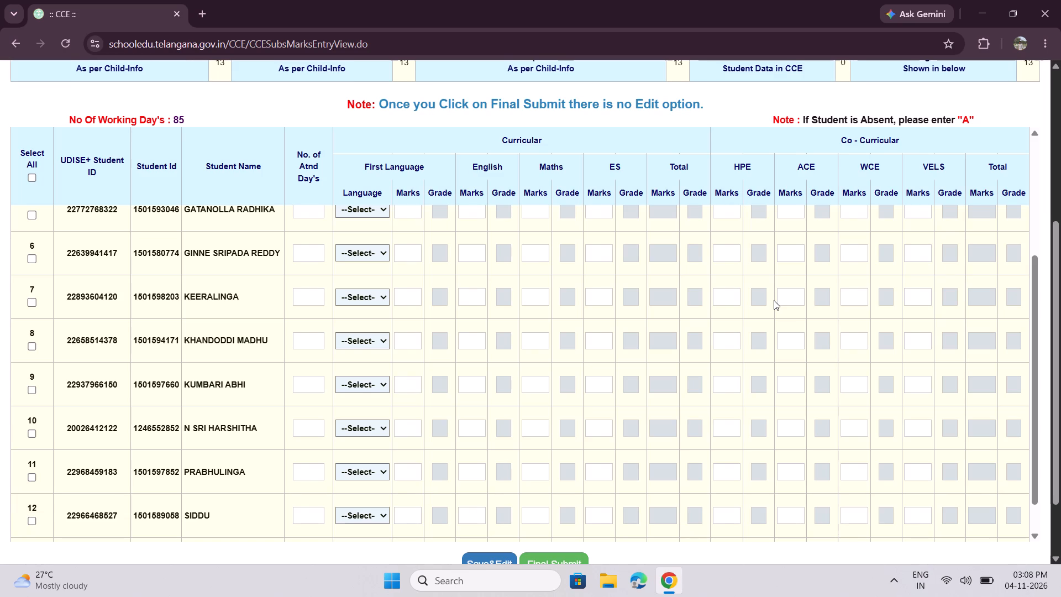
{"action": "key", "text": "Down"}
Review the class 4, section A student rows from near the end of the list back up to the first student.
{"action": "key", "text": "Up"}
{"action": "key", "text": "Up"}
{"action": "key", "text": "Up"}
{"action": "key", "text": "Up"}
{"action": "key", "text": "Up"}
{"action": "key", "text": "Up"}
{"action": "key", "text": "Up"}
{"action": "key", "text": "Up"}
{"action": "key", "text": "Up"}
{"action": "key", "text": "Up"}
{"action": "key", "text": "Up"}
{"action": "key", "text": "Up"}
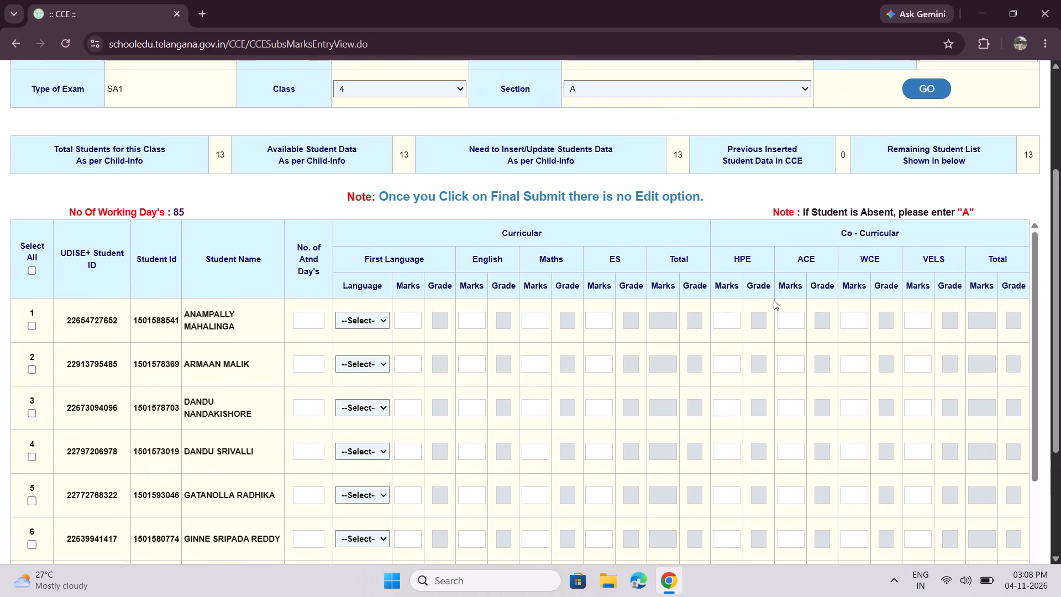
Recheck the class 4, section A student rows from the first student down to the last one.
{"action": "key", "text": "Down"}
{"action": "key", "text": "Down"}
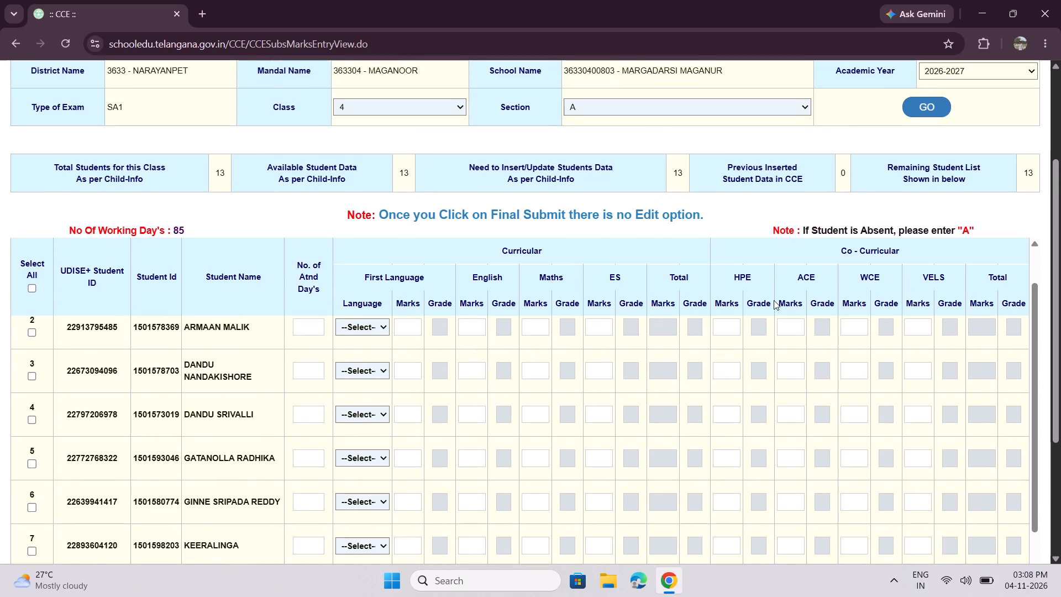
{"action": "key", "text": "Down"}
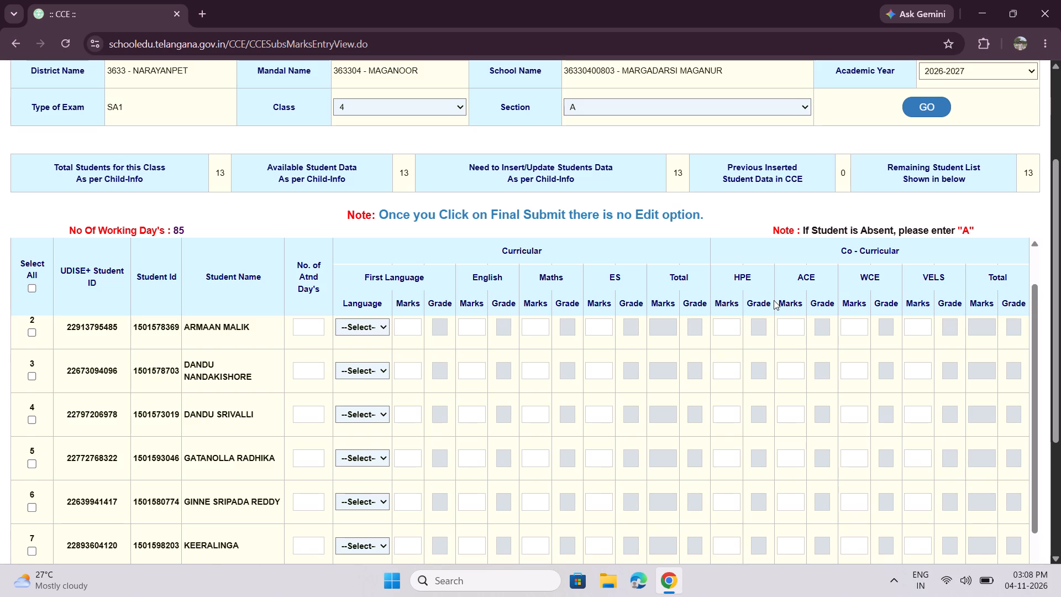
{"action": "key", "text": "Down"}
{"action": "key", "text": "Down"}
{"action": "key", "text": "Down"}
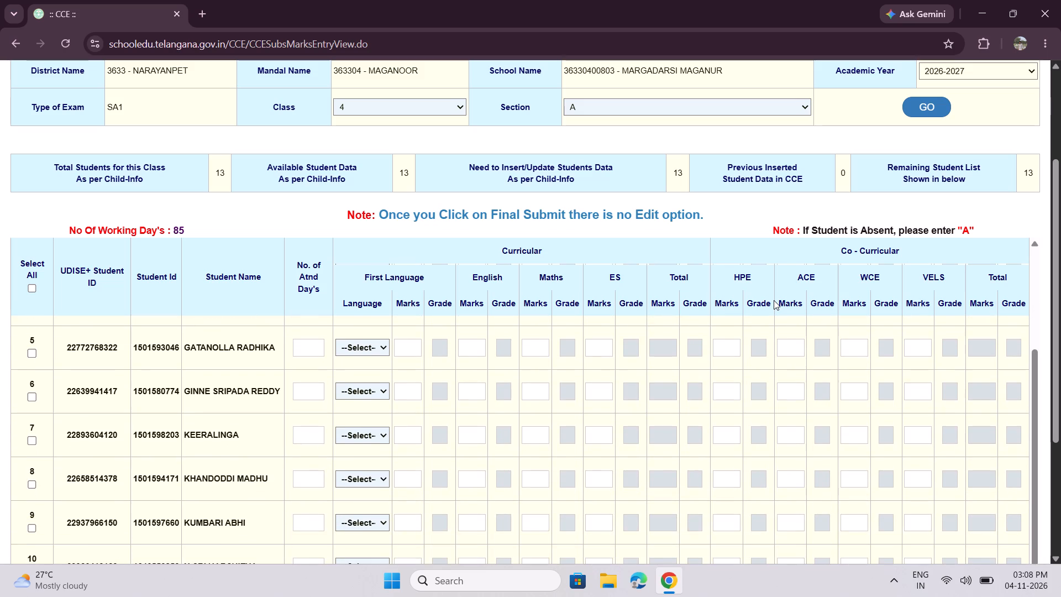
{"action": "key", "text": "Down"}
{"action": "key", "text": "Down"}
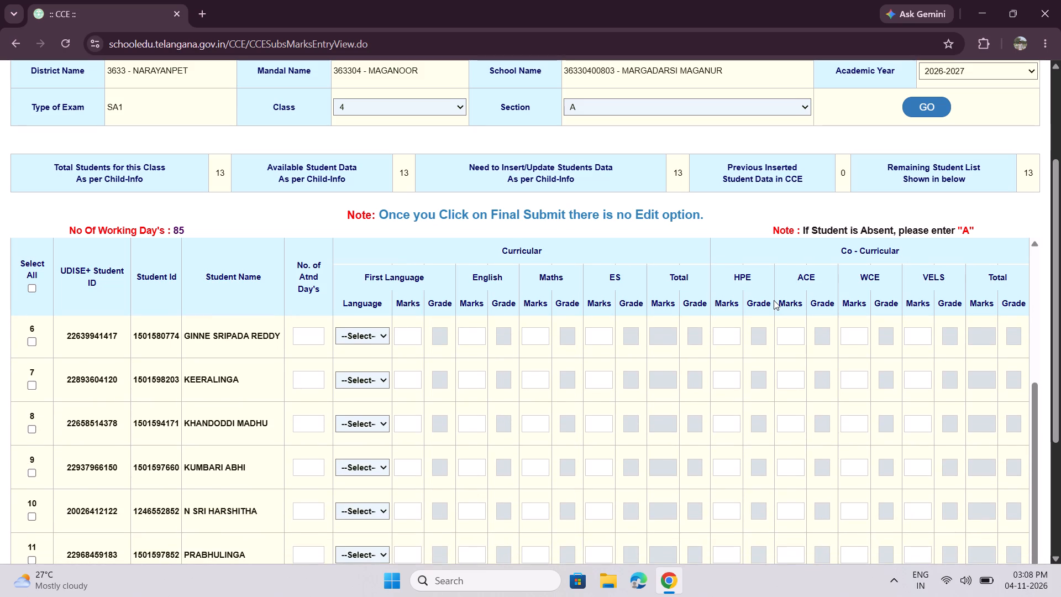
{"action": "key", "text": "Down"}
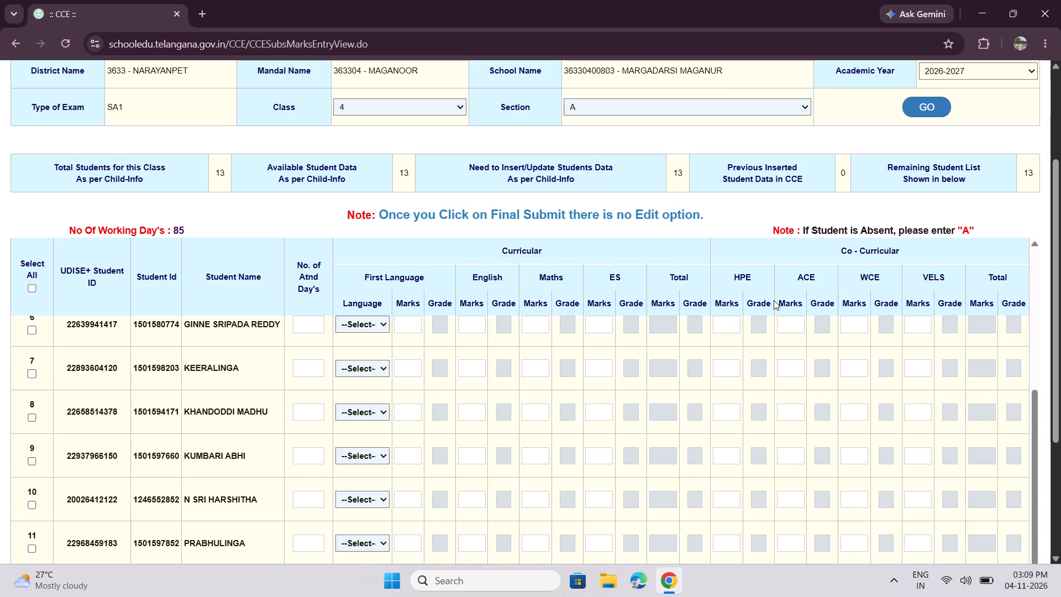
{"action": "key", "text": "Down"}
{"action": "key", "text": "Down"}
{"action": "key", "text": "Down"}
{"action": "key", "text": "Down"}
{"action": "key", "text": "Down"}
{"action": "key", "text": "Down"}
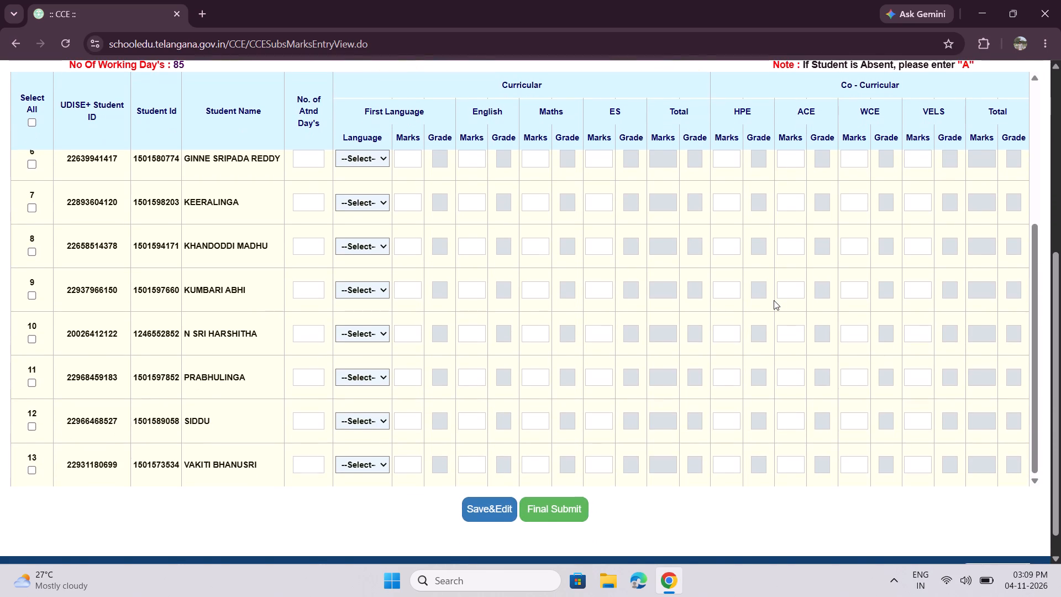
{"action": "left_click", "coordinate": [774, 300]}
{"action": "key", "text": "Down"}
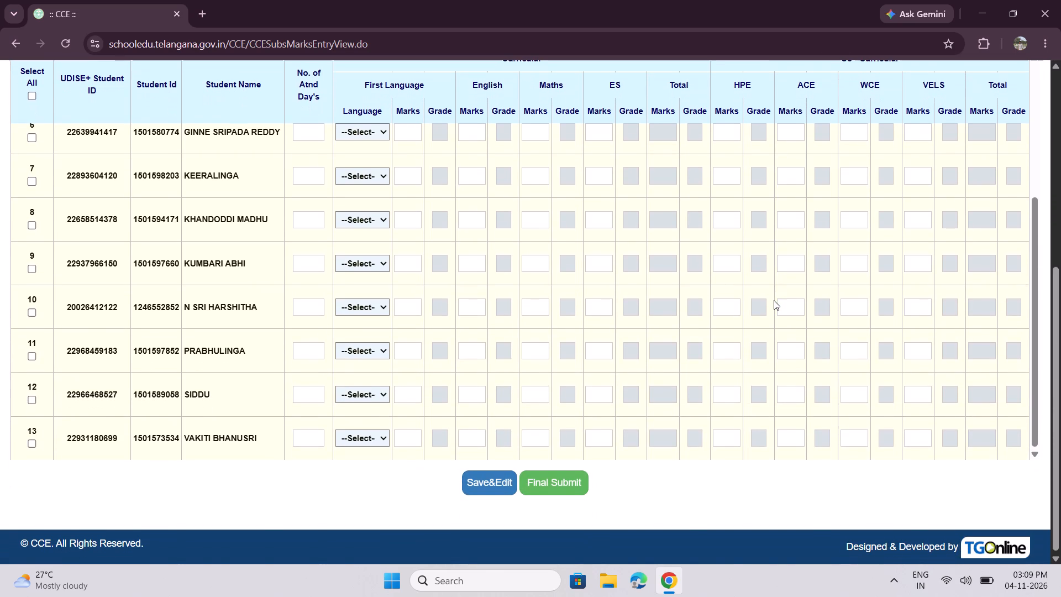
{"action": "key", "text": "Down"}
{"action": "key", "text": "Down"}
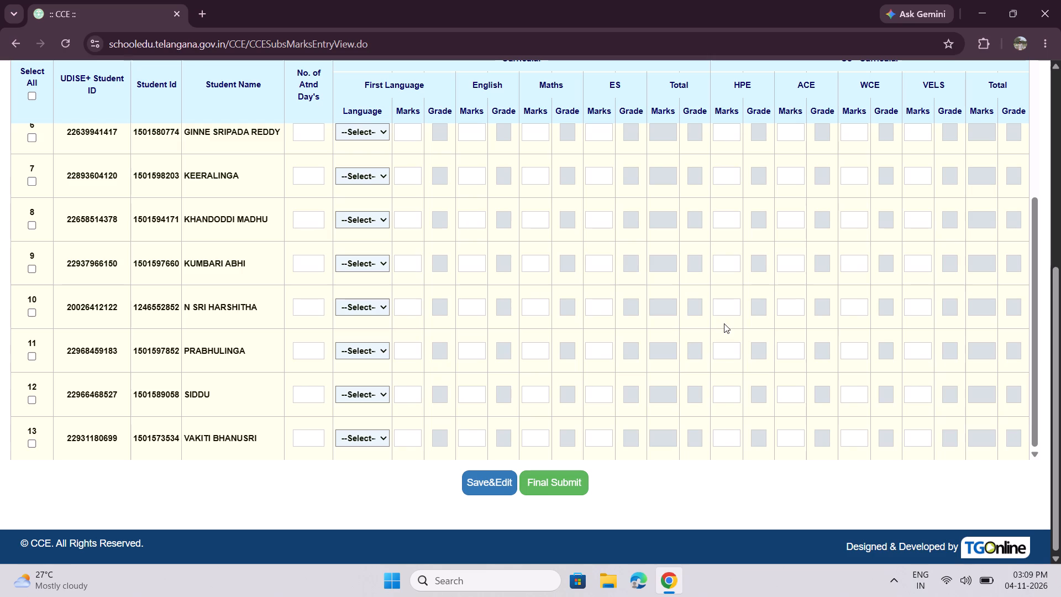
{"action": "left_click", "coordinate": [724, 323]}
{"action": "key", "text": "Down"}
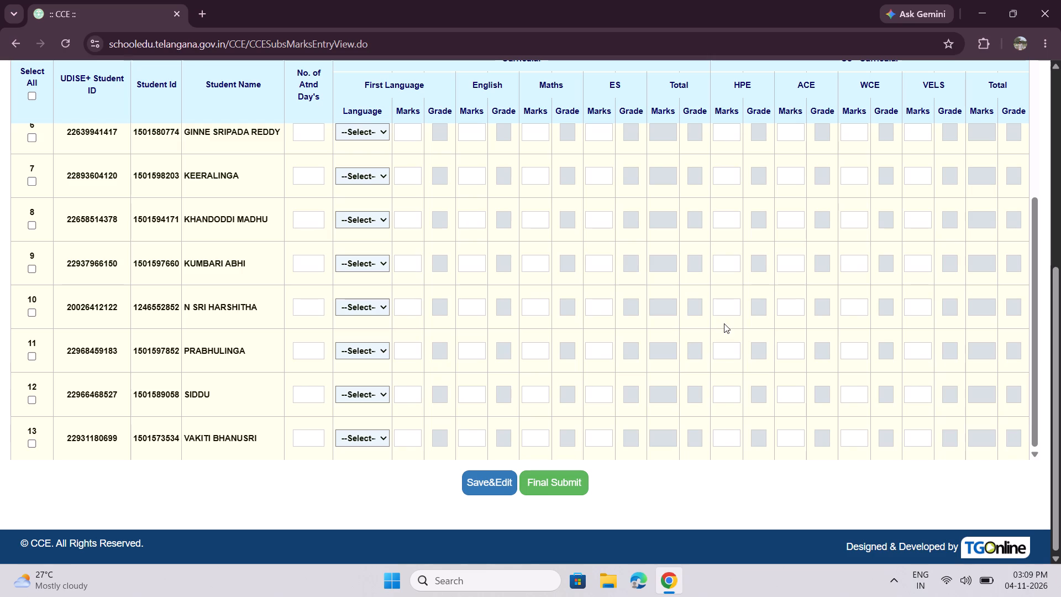
{"action": "left_click", "coordinate": [713, 320]}
{"action": "key", "text": "Down"}
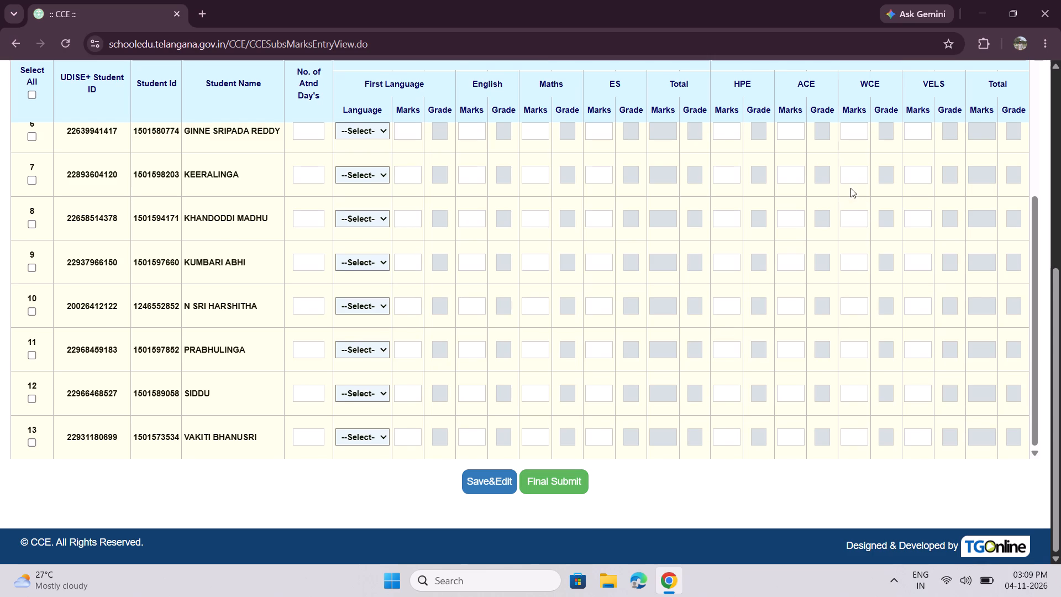
Switch the section to B and request the SA1 marks entry list for class 4.
{"action": "key", "text": "Up"}
{"action": "key", "text": "Up"}
{"action": "key", "text": "Up"}
{"action": "key", "text": "Up"}
{"action": "key", "text": "Up"}
{"action": "key", "text": "Up"}
{"action": "key", "text": "Up"}
{"action": "key", "text": "Up"}
{"action": "key", "text": "Up"}
{"action": "key", "text": "Up"}
{"action": "key", "text": "Up"}
{"action": "key", "text": "Up"}
{"action": "key", "text": "Up"}
{"action": "key", "text": "Up"}
{"action": "key", "text": "Up"}
{"action": "key", "text": "Up"}
{"action": "key", "text": "Up"}
{"action": "key", "text": "Up"}
{"action": "key", "text": "Up"}
{"action": "key", "text": "Up"}
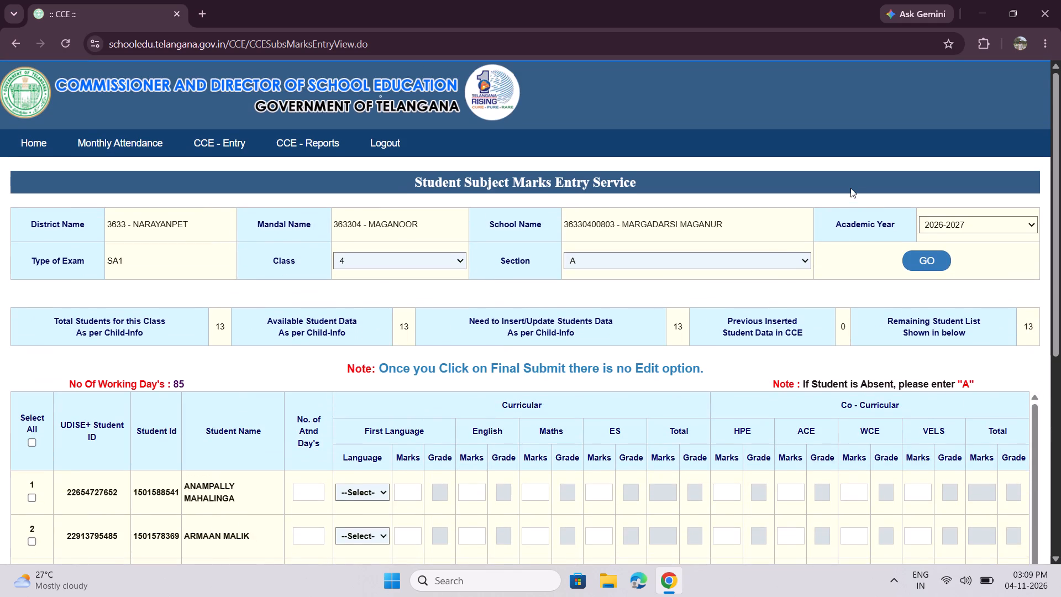
{"action": "left_click", "coordinate": [782, 253]}
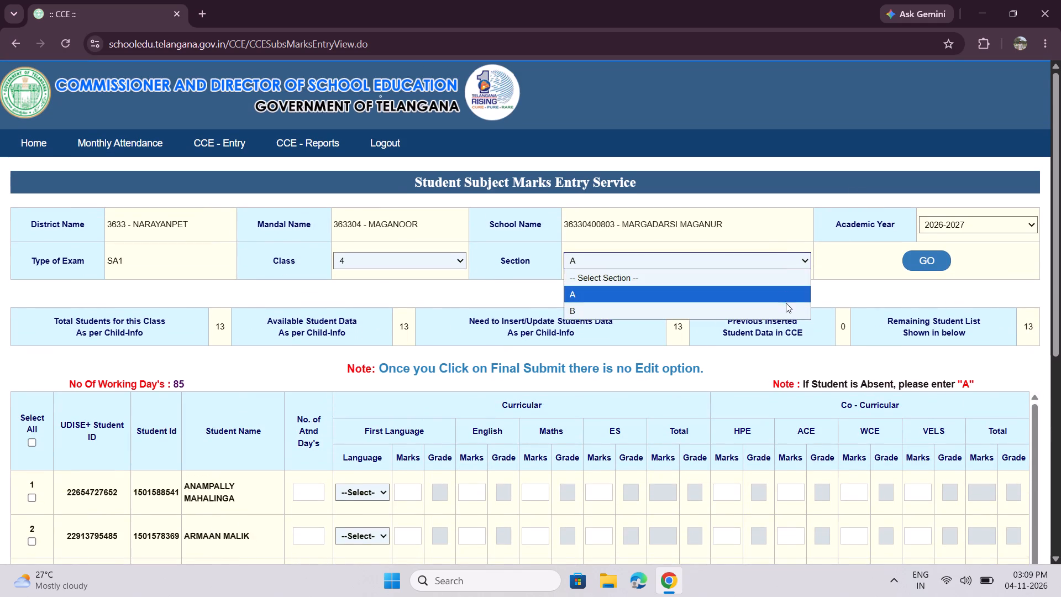
{"action": "left_click", "coordinate": [788, 306]}
{"action": "left_click", "coordinate": [923, 256]}
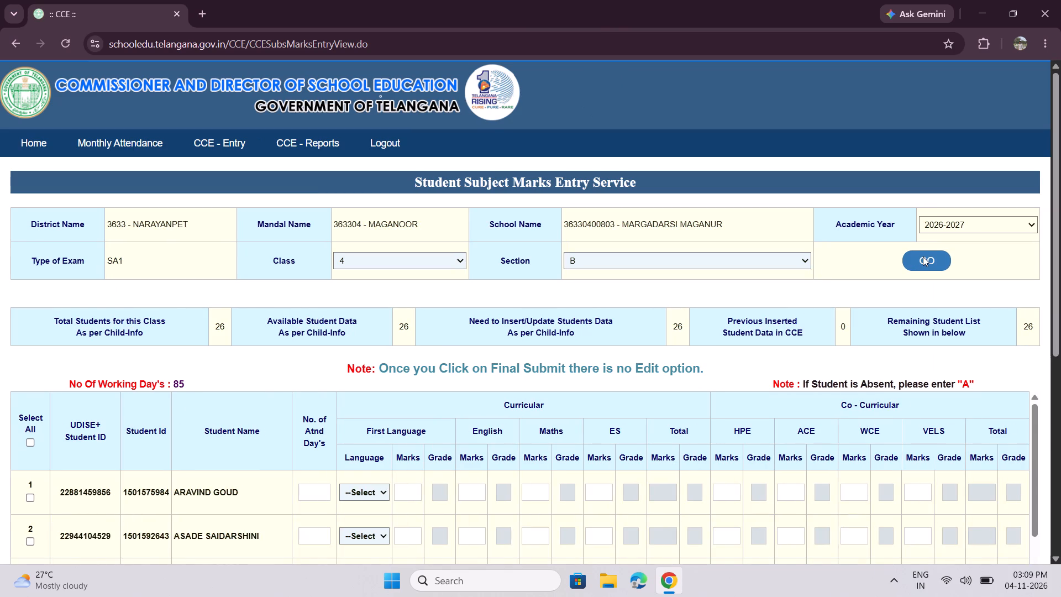
Examine the first student rows in the SA1 marks entry list for class 4, section B.
{"action": "key", "text": "Down"}
{"action": "key", "text": "Down"}
{"action": "key", "text": "Down"}
{"action": "key", "text": "Down"}
{"action": "key", "text": "Down"}
{"action": "key", "text": "Down"}
{"action": "key", "text": "Down"}
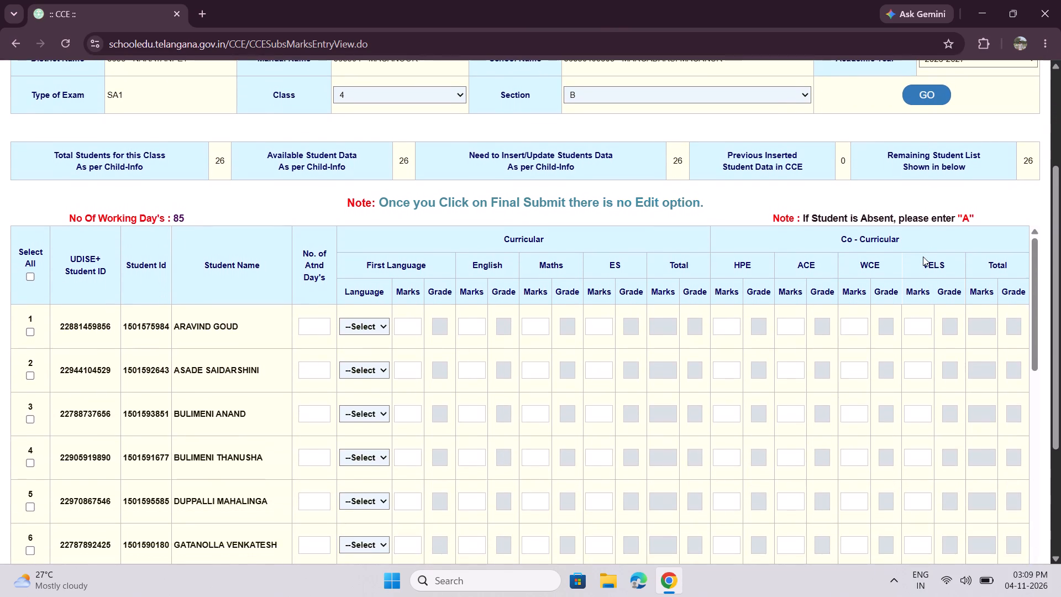
{"action": "key", "text": "Down"}
{"action": "key", "text": "Down"}
{"action": "key", "text": "Down"}
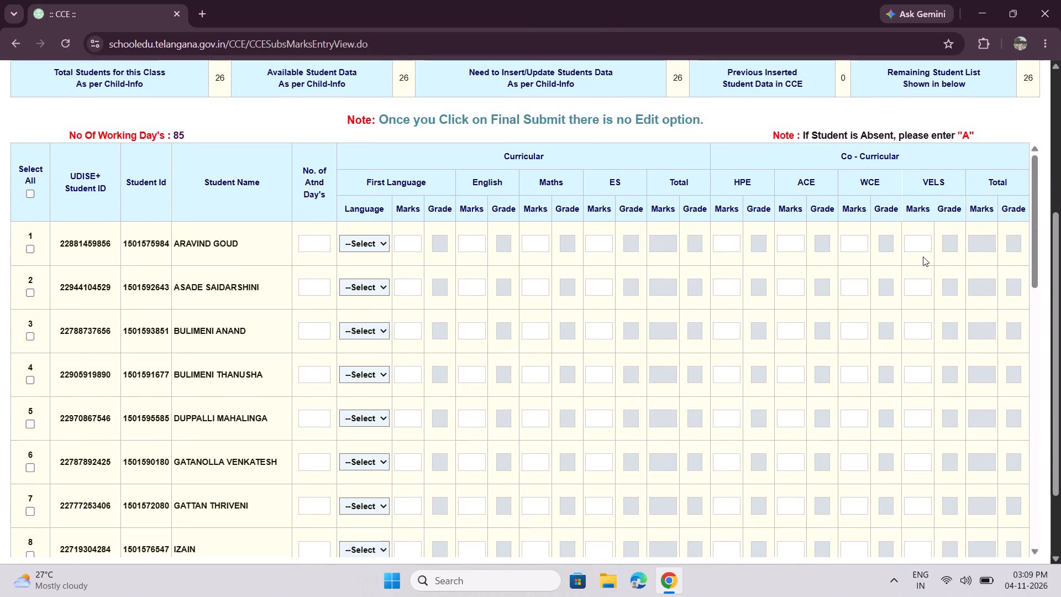
{"action": "key", "text": "Down"}
{"action": "key", "text": "Down"}
{"action": "key", "text": "Down"}
{"action": "key", "text": "Down"}
{"action": "key", "text": "Down"}
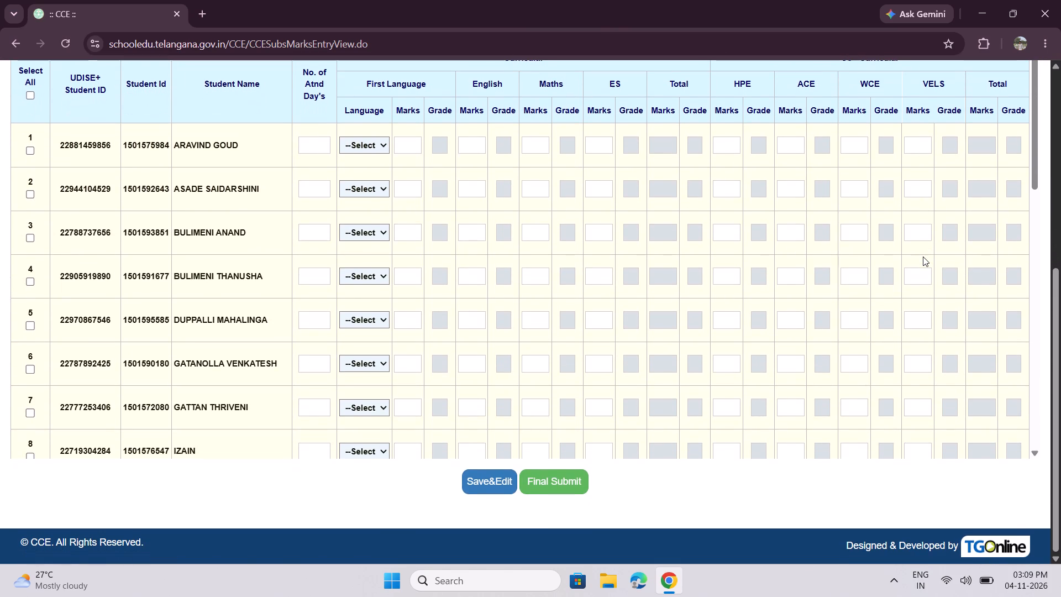
{"action": "key", "text": "Down"}
{"action": "key", "text": "Down"}
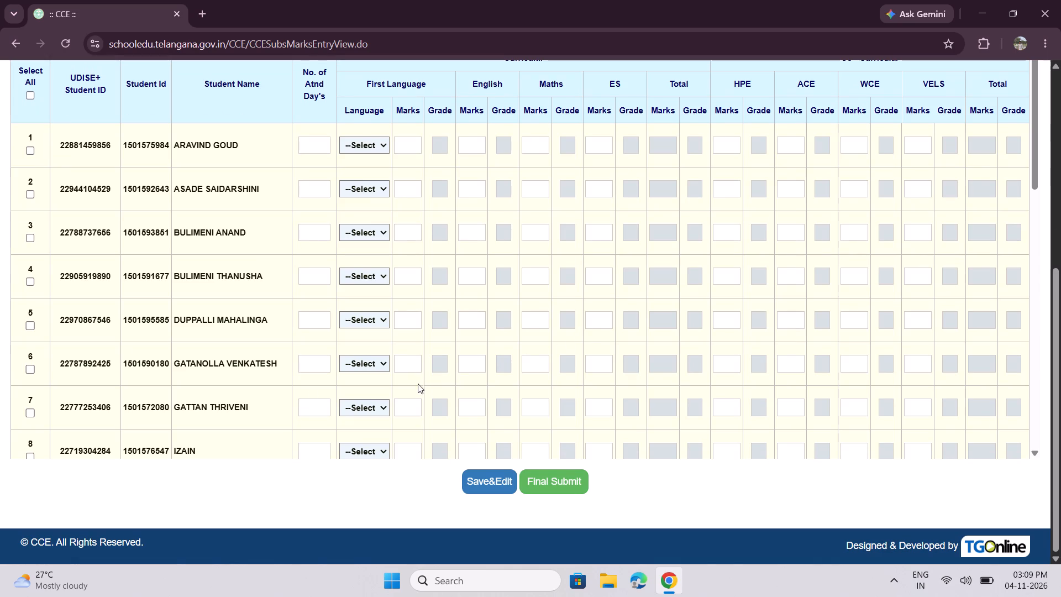
Review the class 4, section B student names and IDs from row 1 through row 17.
{"action": "left_click", "coordinate": [281, 389]}
{"action": "key", "text": "Down"}
{"action": "key", "text": "Down"}
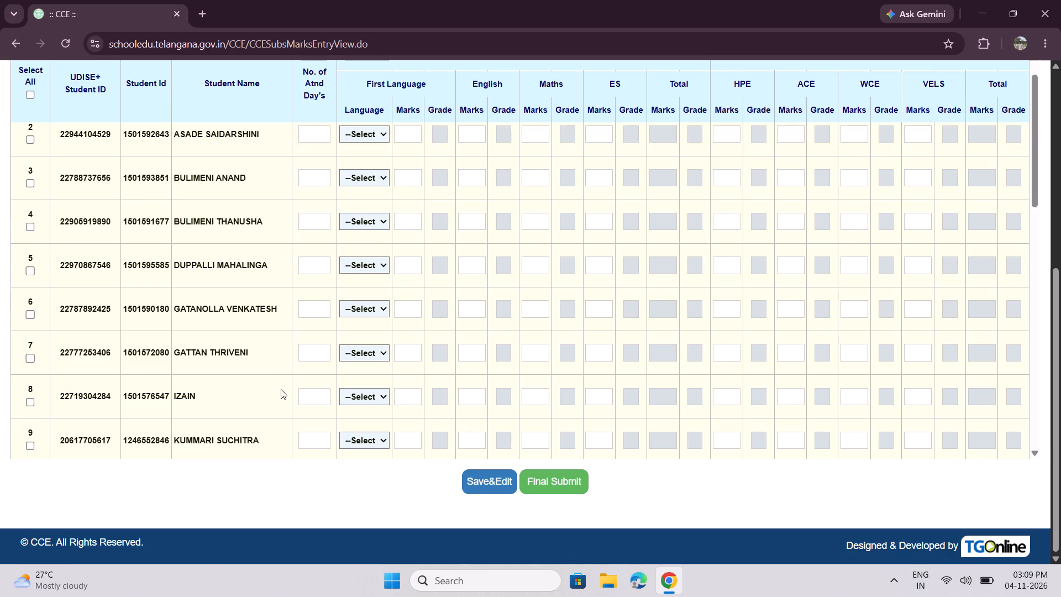
{"action": "key", "text": "Down"}
{"action": "key", "text": "Down"}
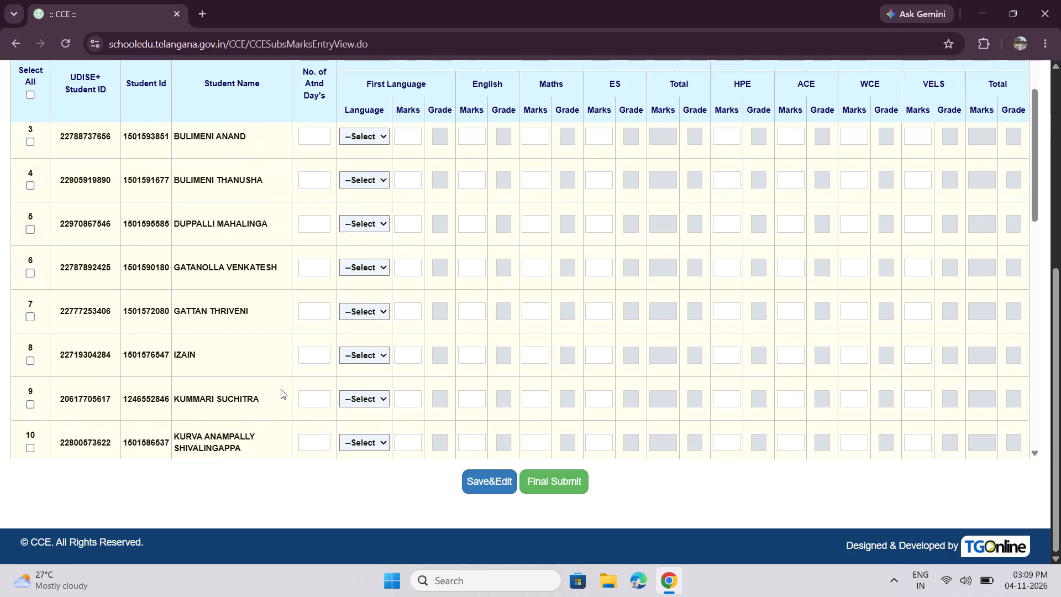
{"action": "key", "text": "Down"}
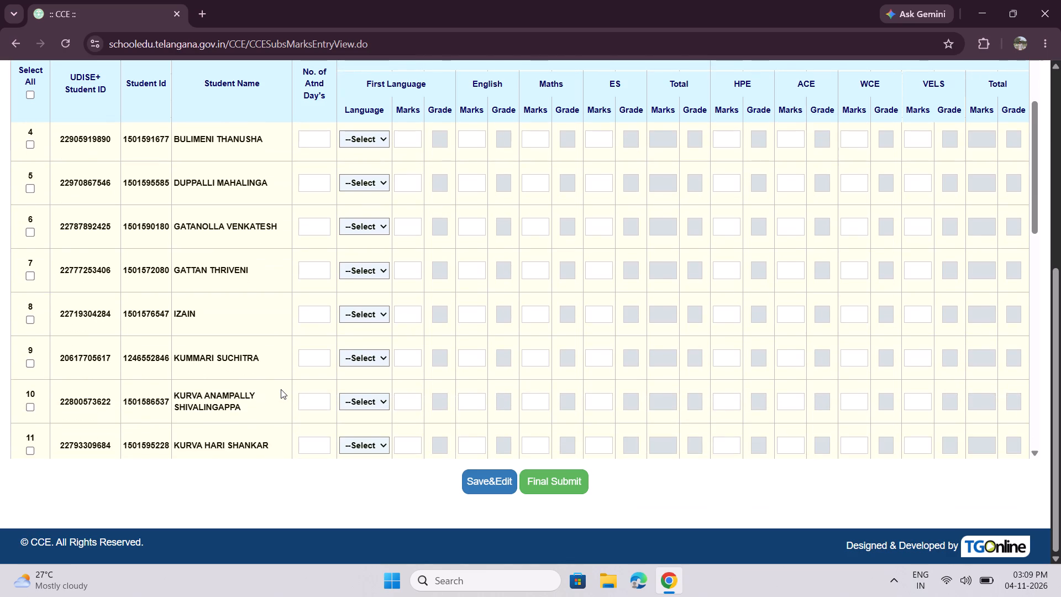
{"action": "key", "text": "Down"}
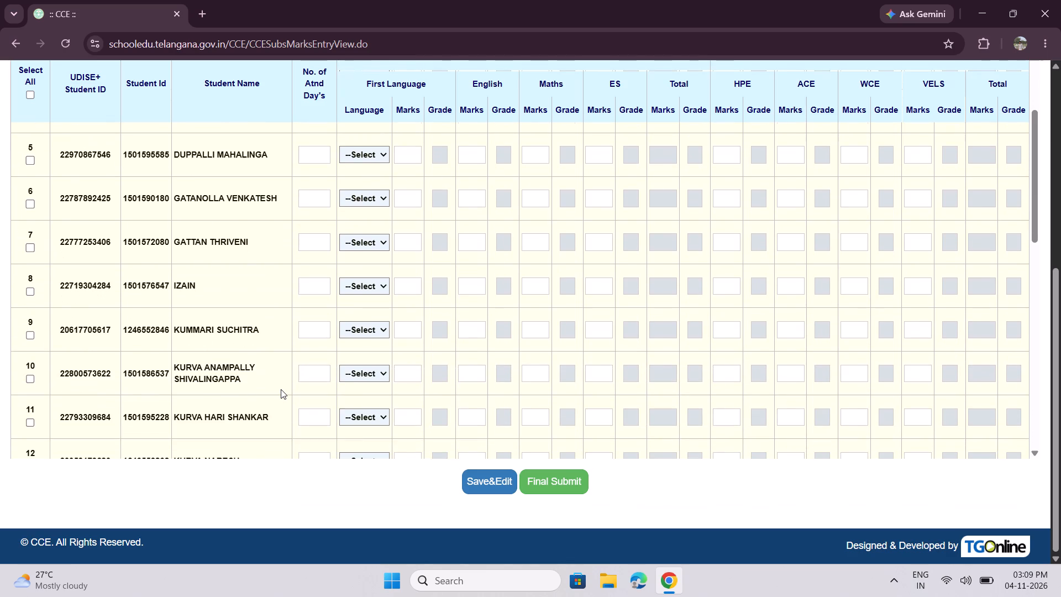
{"action": "key", "text": "Down"}
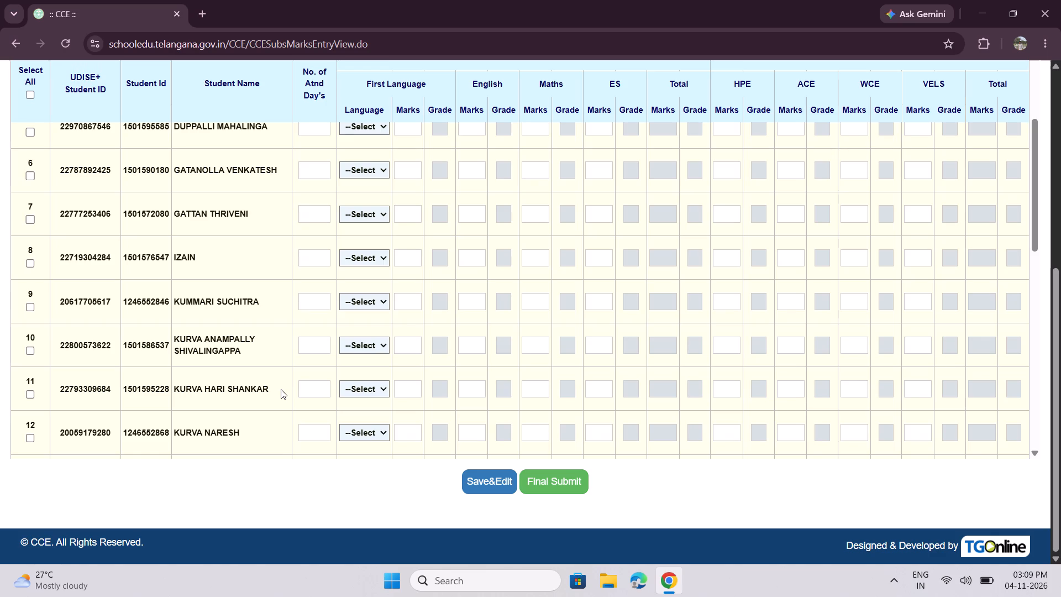
{"action": "key", "text": "Down"}
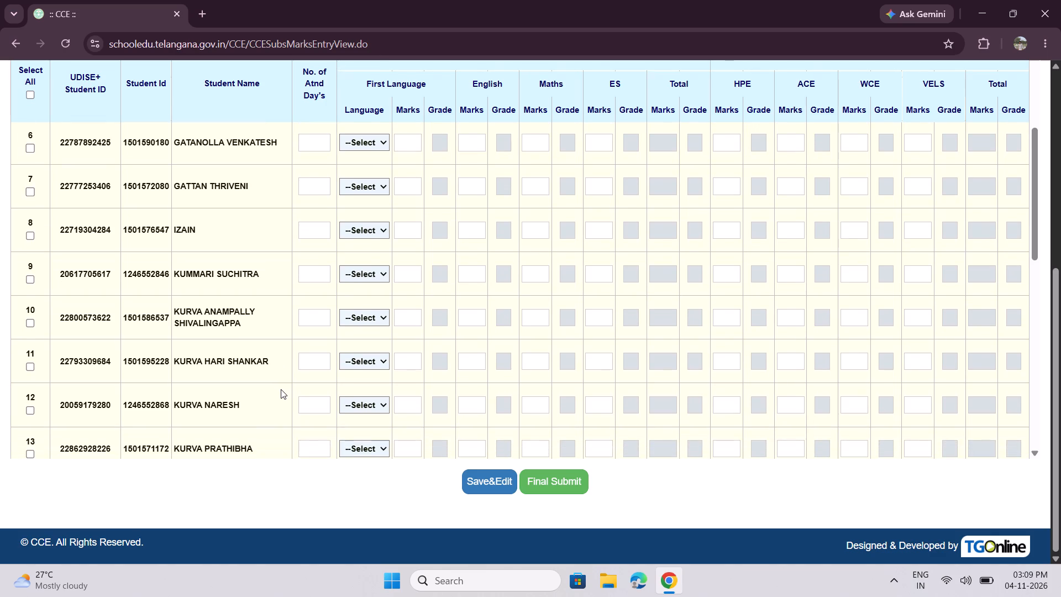
{"action": "key", "text": "Down"}
{"action": "key", "text": "Down"}
{"action": "key", "text": "Down"}
{"action": "key", "text": "Down"}
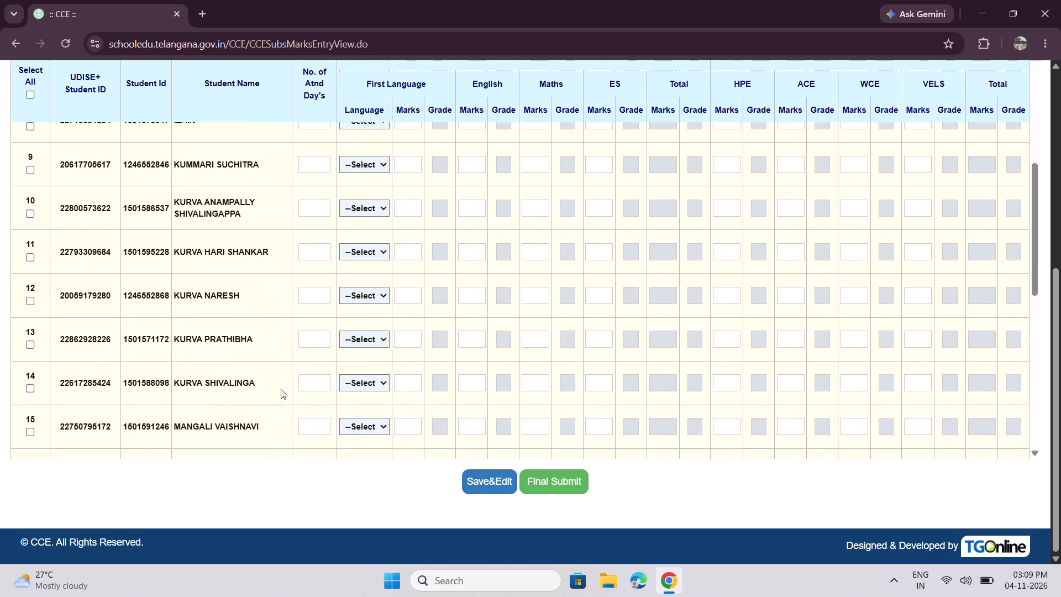
{"action": "key", "text": "Down"}
{"action": "key", "text": "Down"}
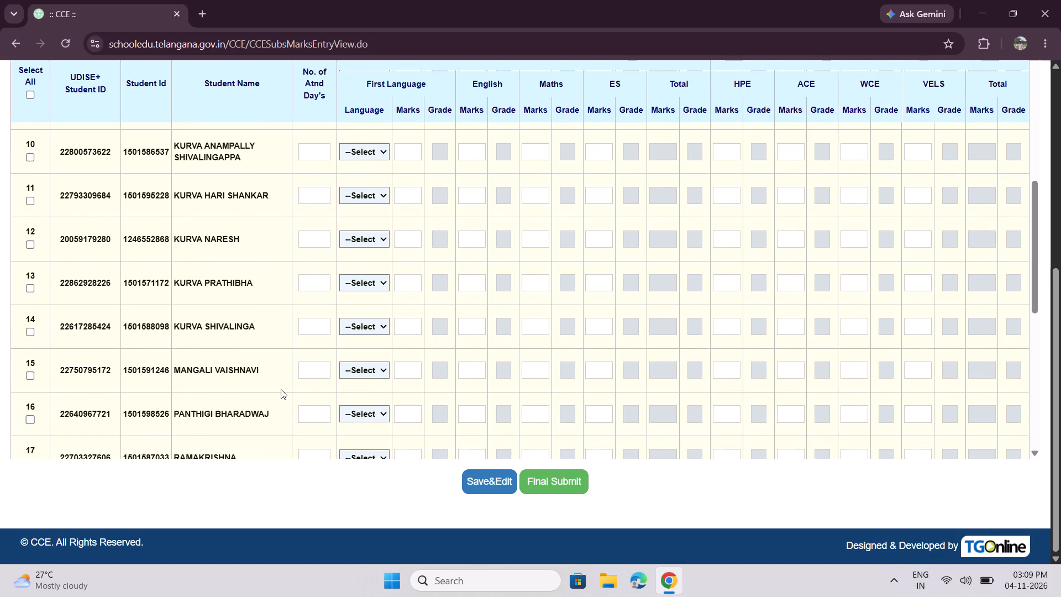
{"action": "key", "text": "Down"}
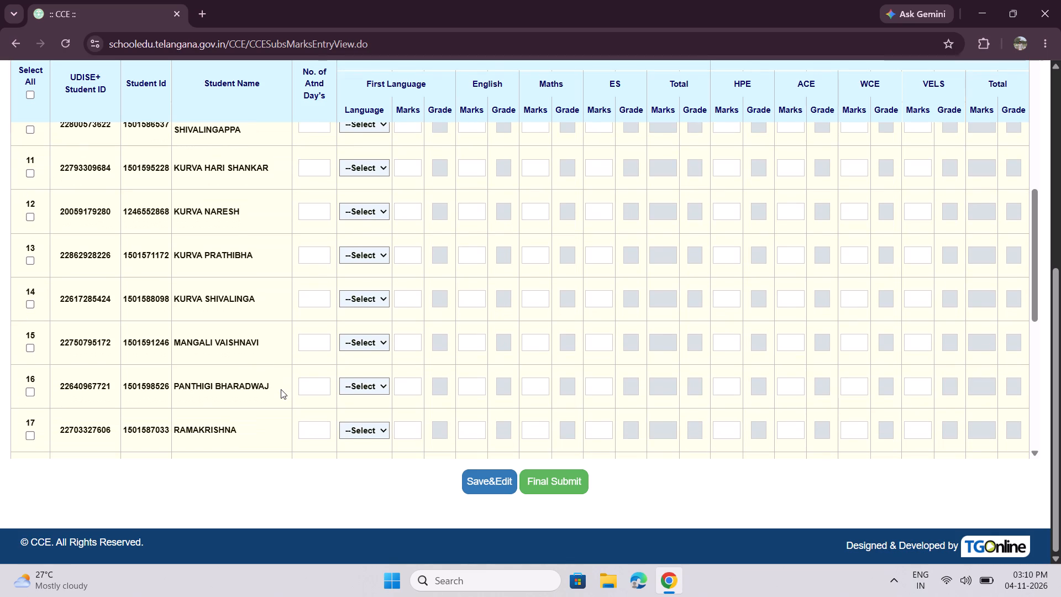
Review the remaining class 4, section B student rows down to the last student in row 26.
{"action": "key", "text": "Down"}
{"action": "key", "text": "Down"}
{"action": "key", "text": "Down"}
{"action": "key", "text": "Down"}
{"action": "key", "text": "Down"}
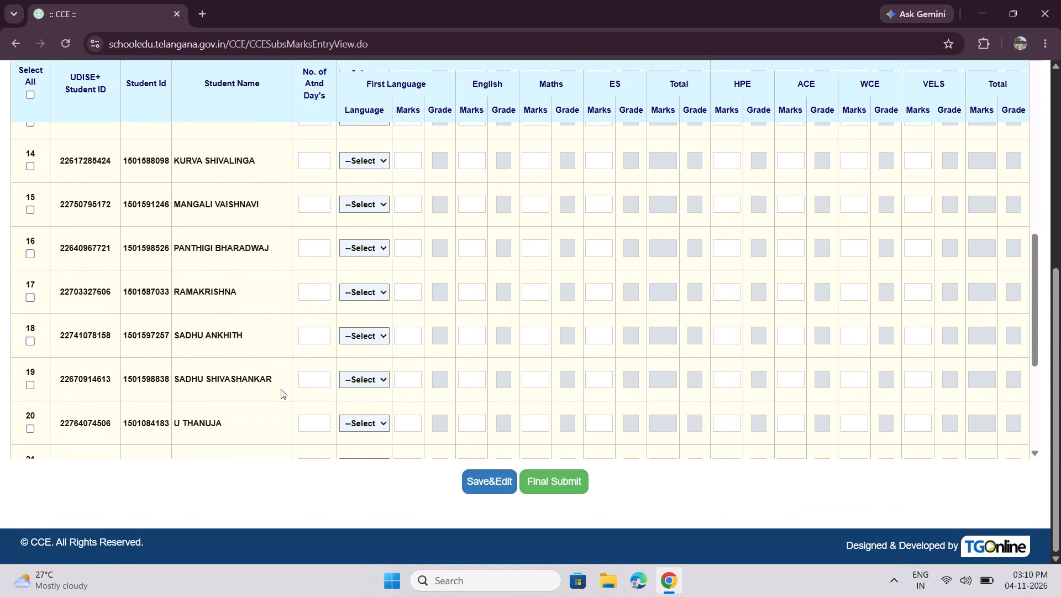
{"action": "key", "text": "Down"}
{"action": "key", "text": "Down"}
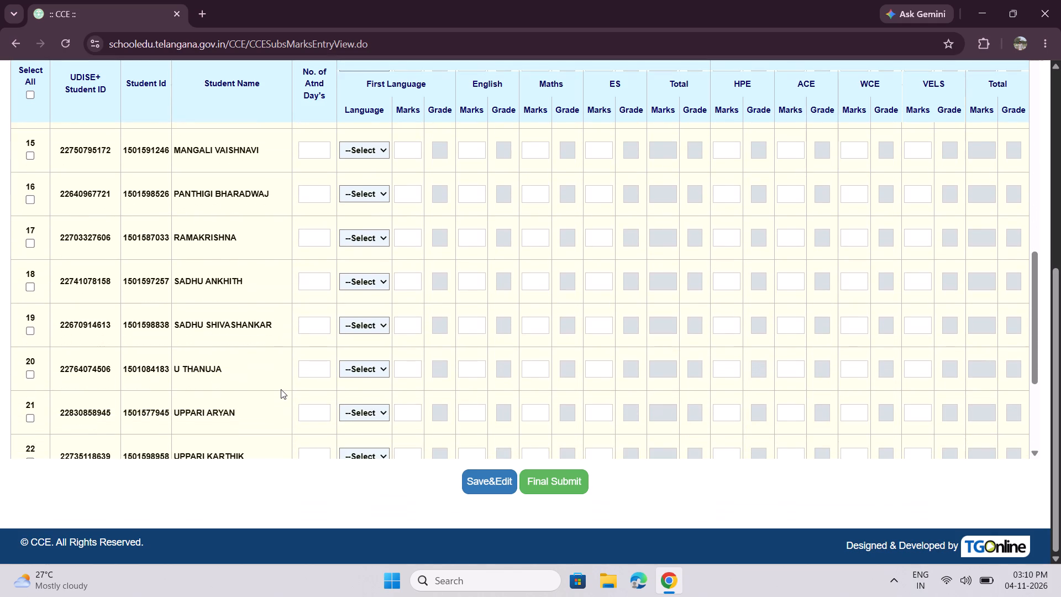
{"action": "key", "text": "Down"}
{"action": "key", "text": "Down"}
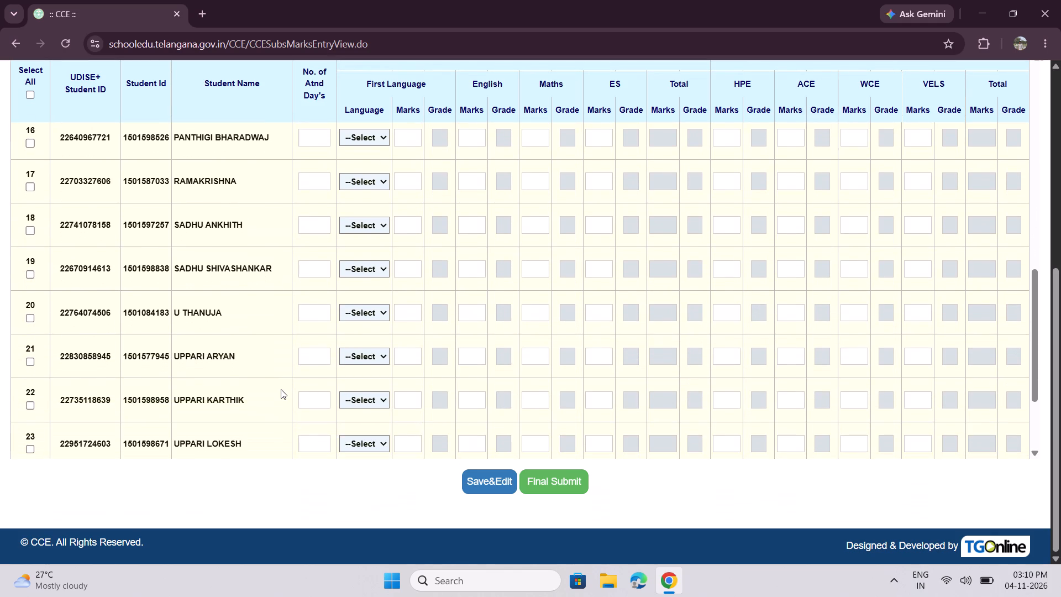
{"action": "key", "text": "Down"}
{"action": "key", "text": "Down"}
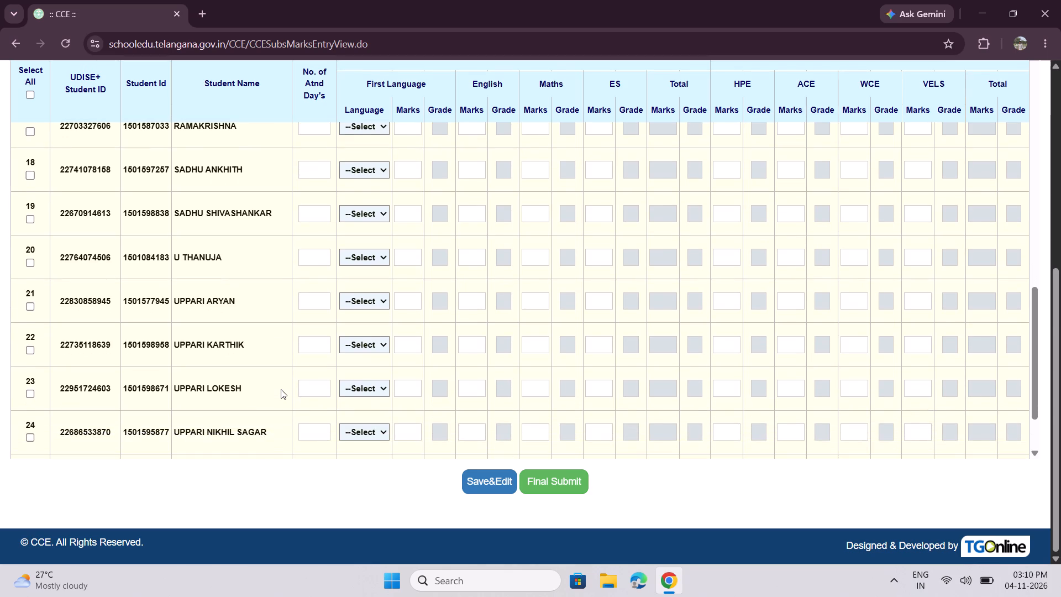
{"action": "key", "text": "Down"}
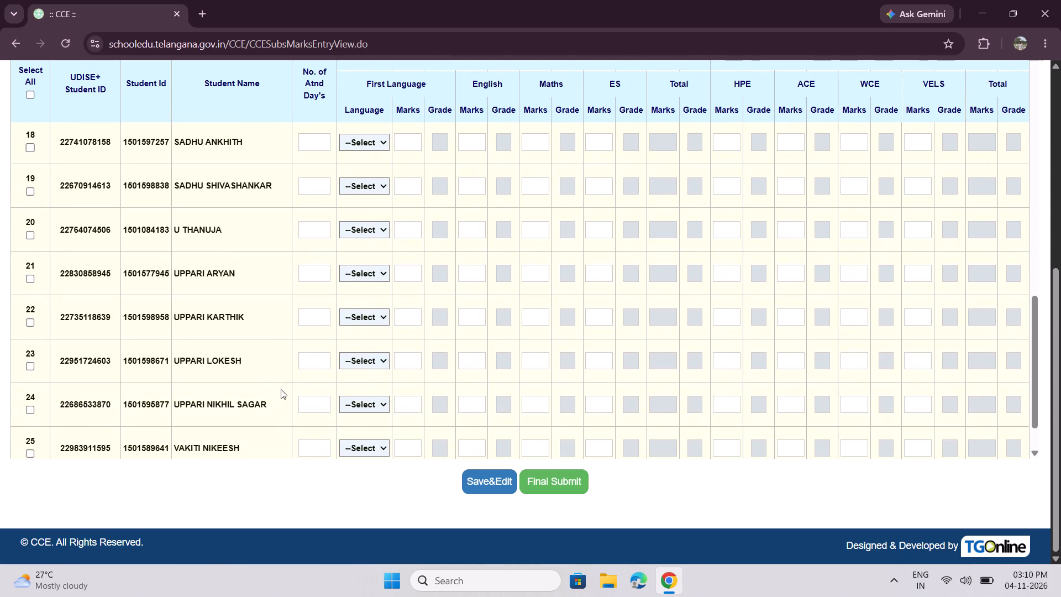
{"action": "key", "text": "Down"}
{"action": "key", "text": "Down"}
{"action": "key", "text": "Down"}
{"action": "key", "text": "Down"}
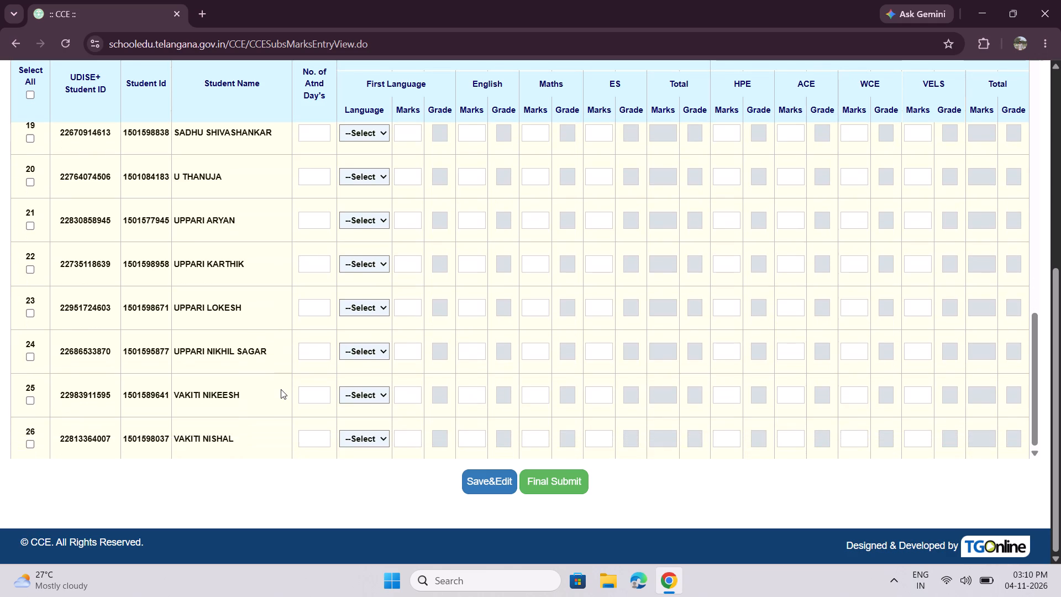
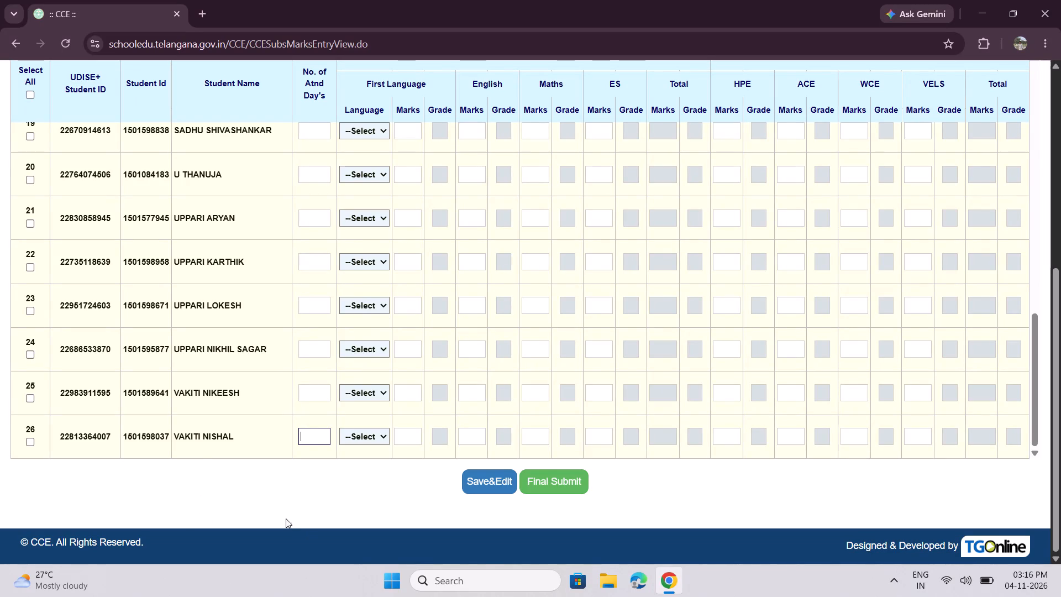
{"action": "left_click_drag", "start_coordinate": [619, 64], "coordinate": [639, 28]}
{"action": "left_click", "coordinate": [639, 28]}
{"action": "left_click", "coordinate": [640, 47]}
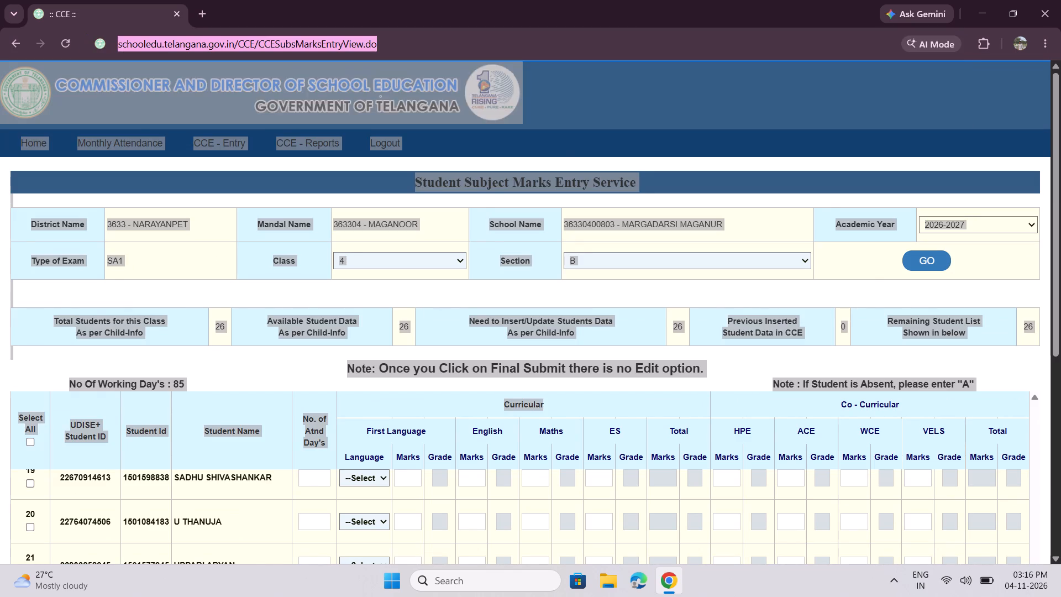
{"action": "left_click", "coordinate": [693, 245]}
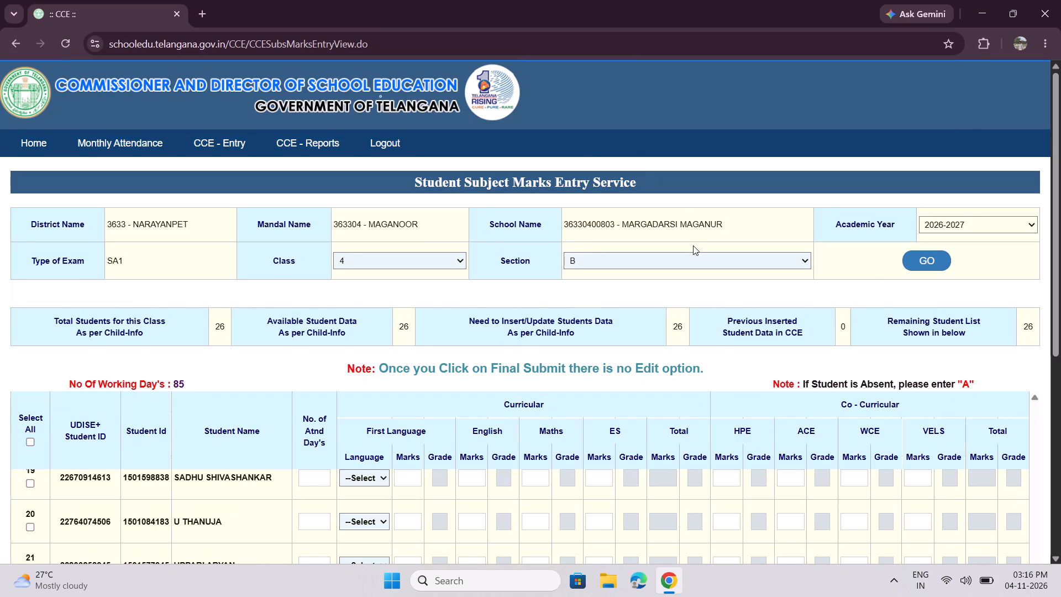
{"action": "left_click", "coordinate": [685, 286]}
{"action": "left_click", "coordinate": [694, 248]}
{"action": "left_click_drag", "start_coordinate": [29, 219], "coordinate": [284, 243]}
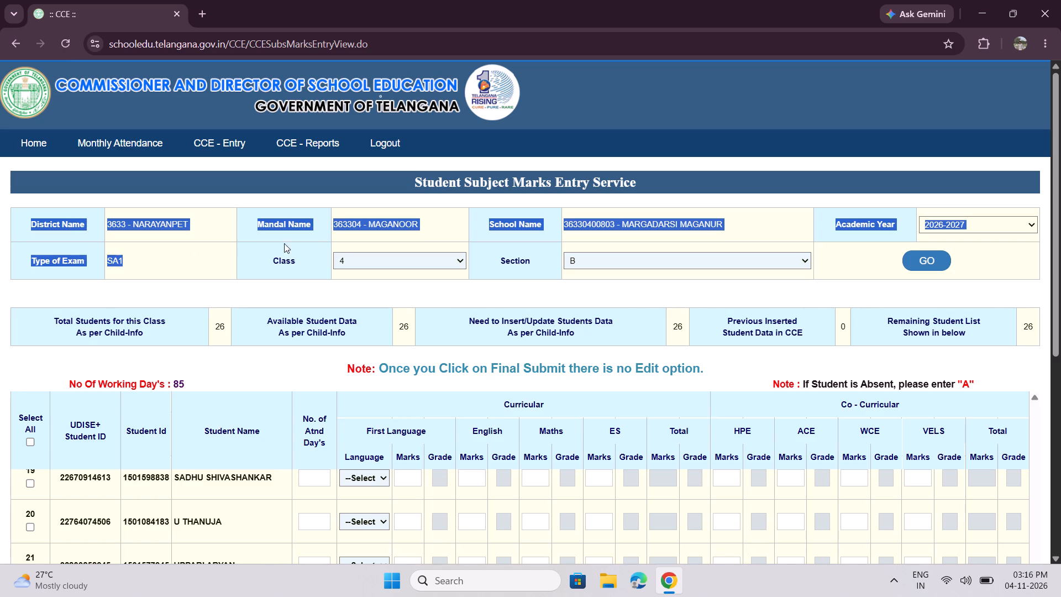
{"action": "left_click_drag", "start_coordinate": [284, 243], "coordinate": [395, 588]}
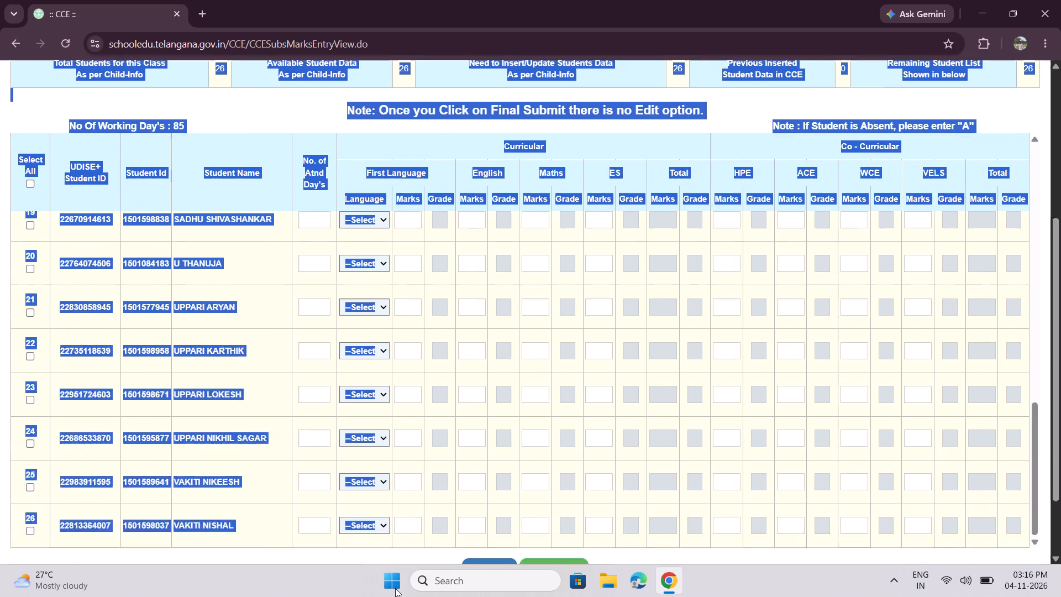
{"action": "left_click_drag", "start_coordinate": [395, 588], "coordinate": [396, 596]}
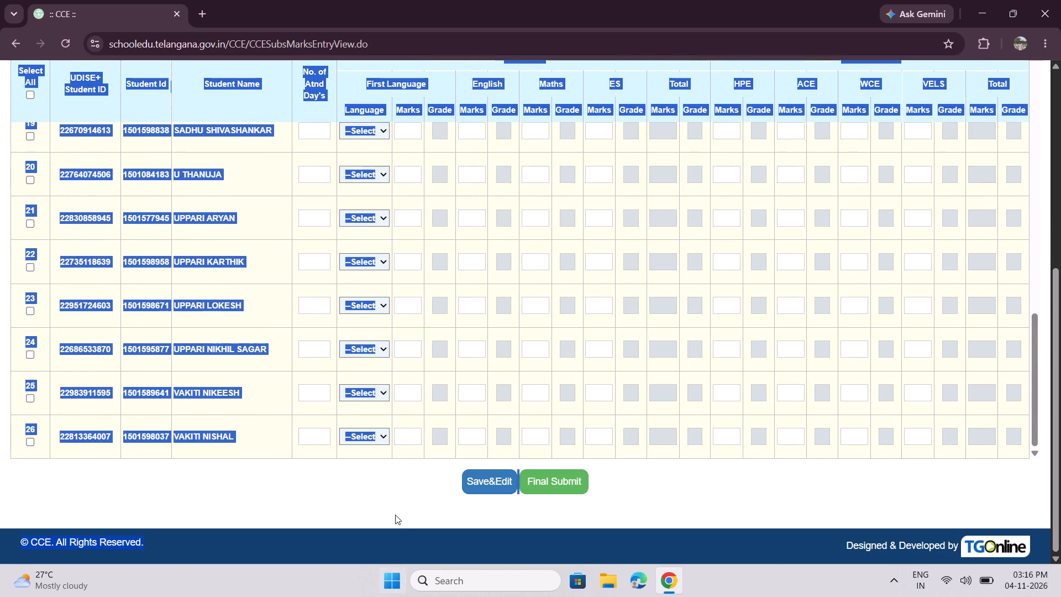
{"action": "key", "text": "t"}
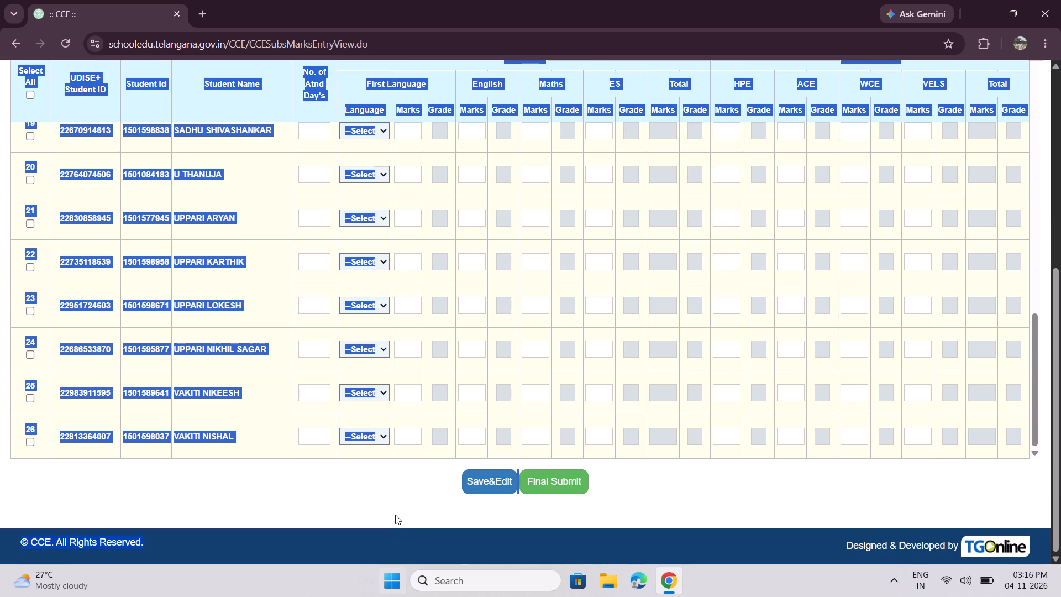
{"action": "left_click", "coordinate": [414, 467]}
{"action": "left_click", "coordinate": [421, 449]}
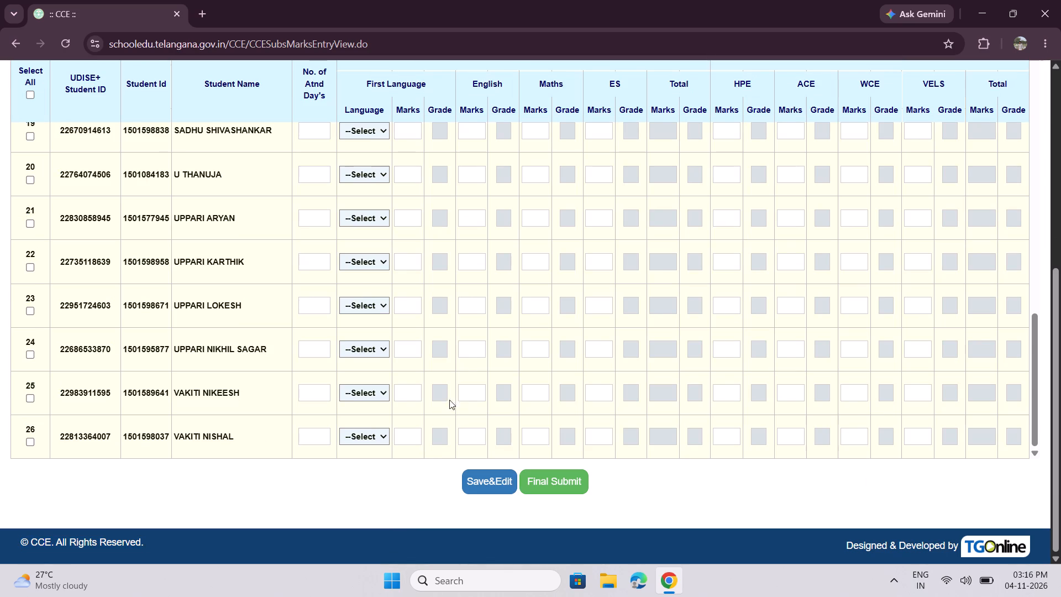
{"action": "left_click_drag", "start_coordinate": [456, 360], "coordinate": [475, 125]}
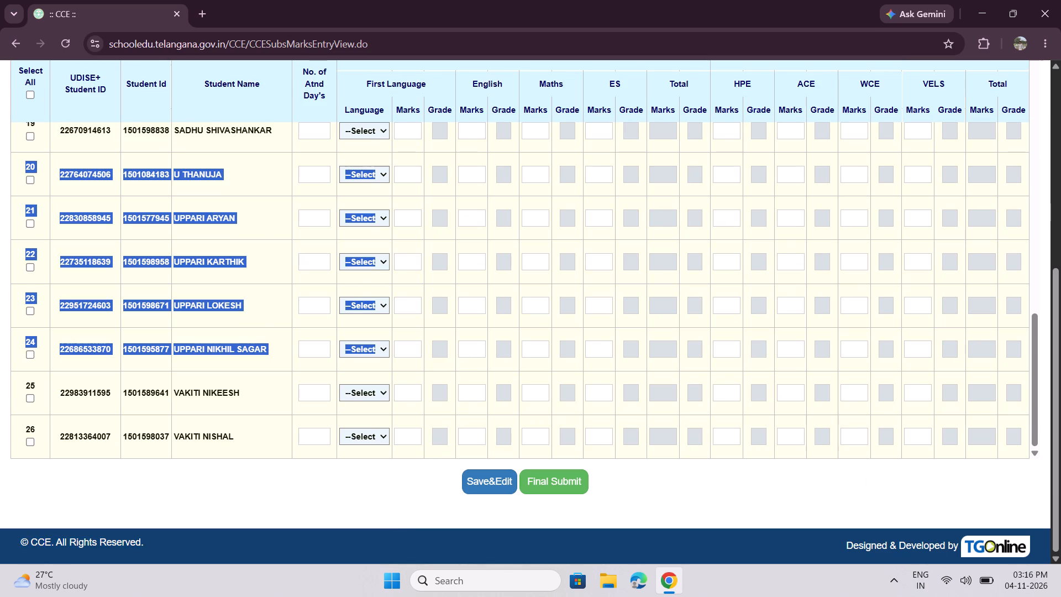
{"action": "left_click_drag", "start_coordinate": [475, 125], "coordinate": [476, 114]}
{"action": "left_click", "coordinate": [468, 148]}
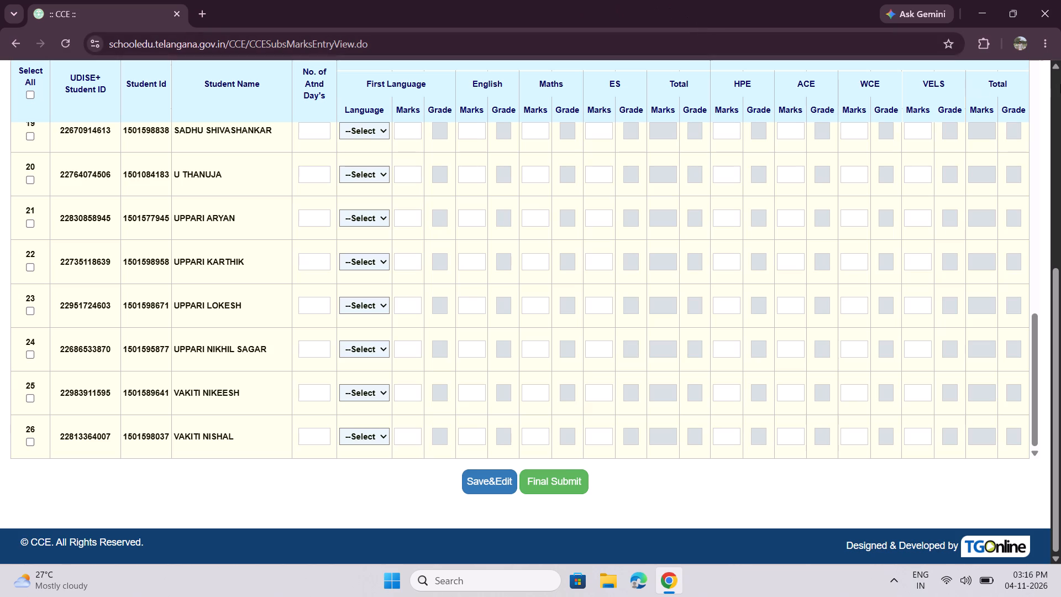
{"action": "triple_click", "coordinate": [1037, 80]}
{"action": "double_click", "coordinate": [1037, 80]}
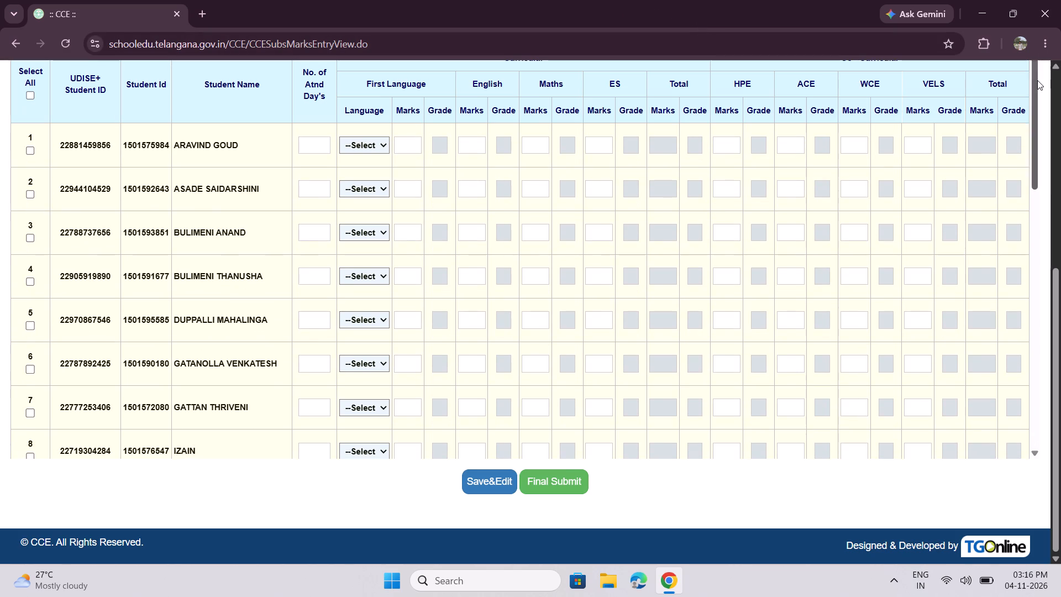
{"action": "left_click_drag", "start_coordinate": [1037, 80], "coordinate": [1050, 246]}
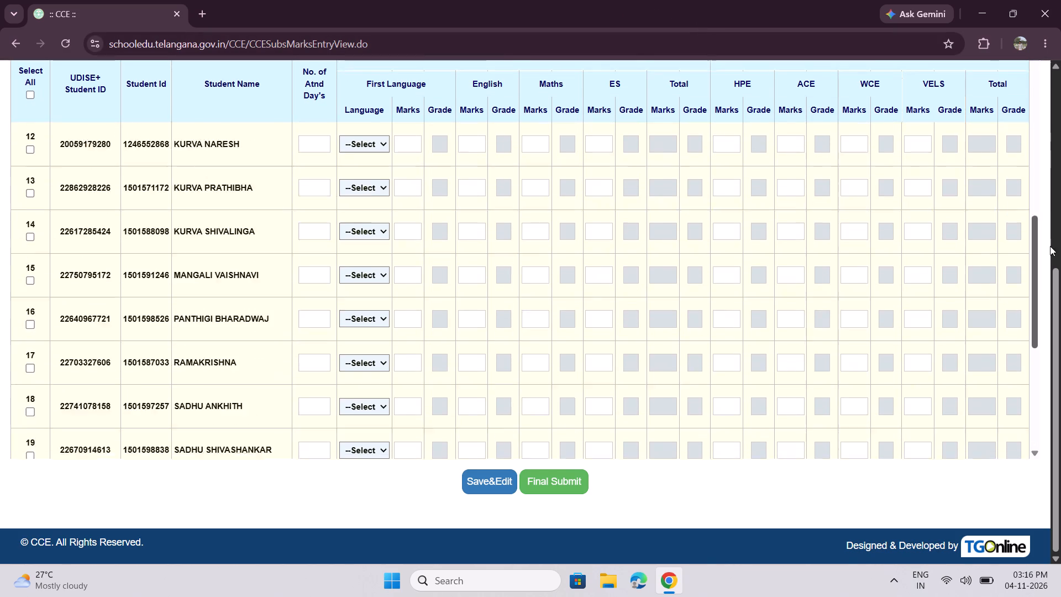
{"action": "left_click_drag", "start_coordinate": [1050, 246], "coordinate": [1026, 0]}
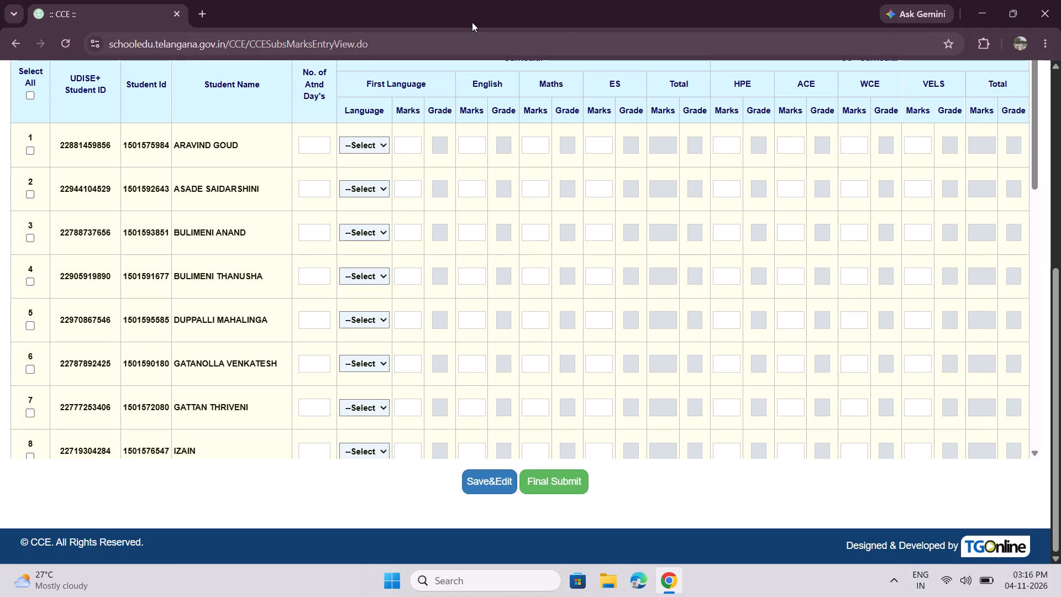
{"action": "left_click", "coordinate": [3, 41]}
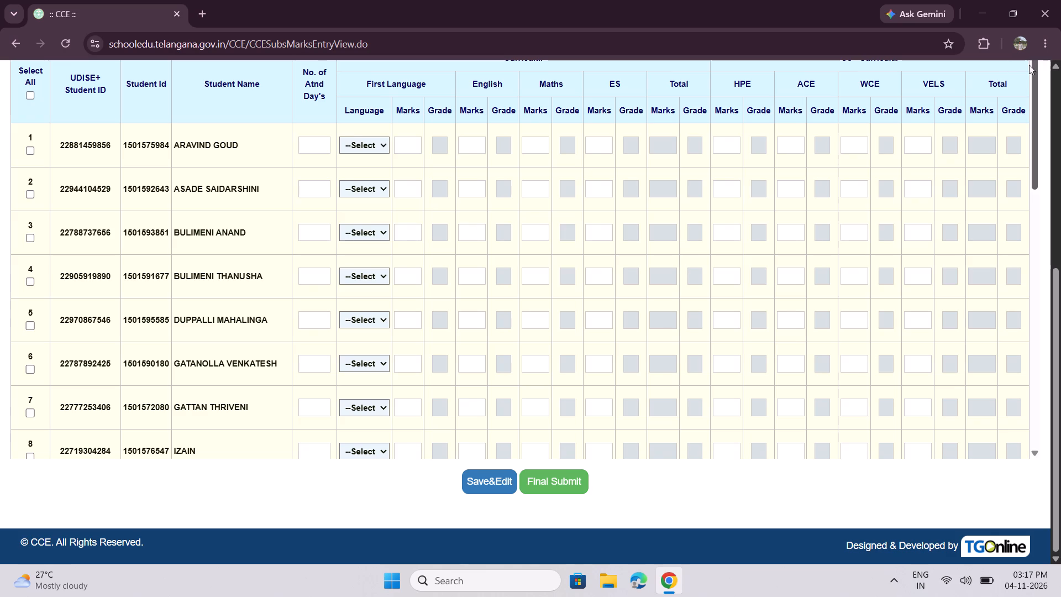
Open the class choices in the SA1 marks entry form.
{"action": "triple_click", "coordinate": [1052, 71]}
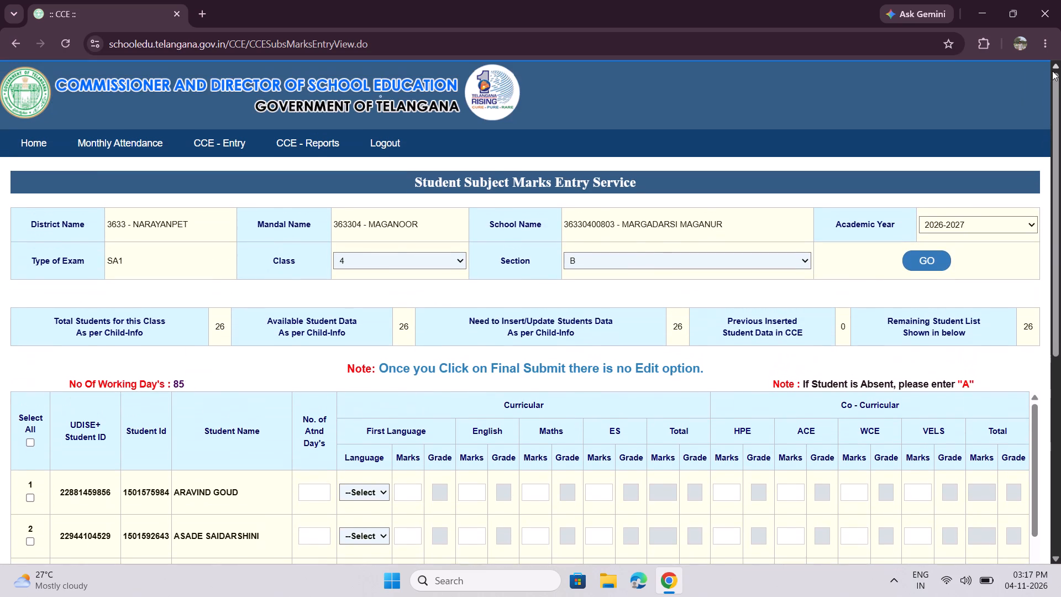
{"action": "left_click", "coordinate": [397, 256]}
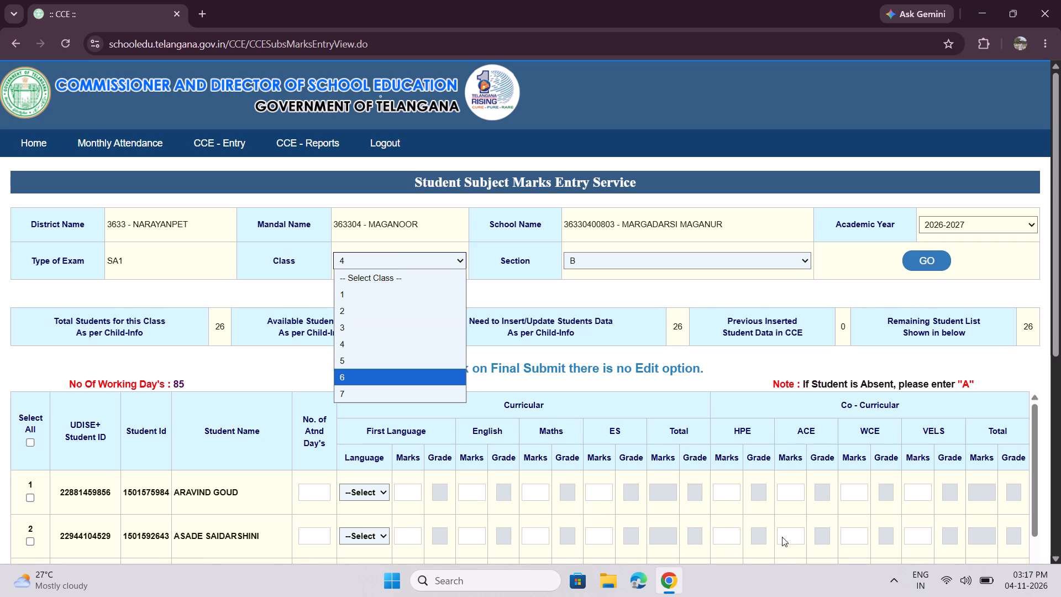
Switch to the Windows network settings and disconnect the computer from its current Wi-Fi network.
{"action": "left_click", "coordinate": [933, 585]}
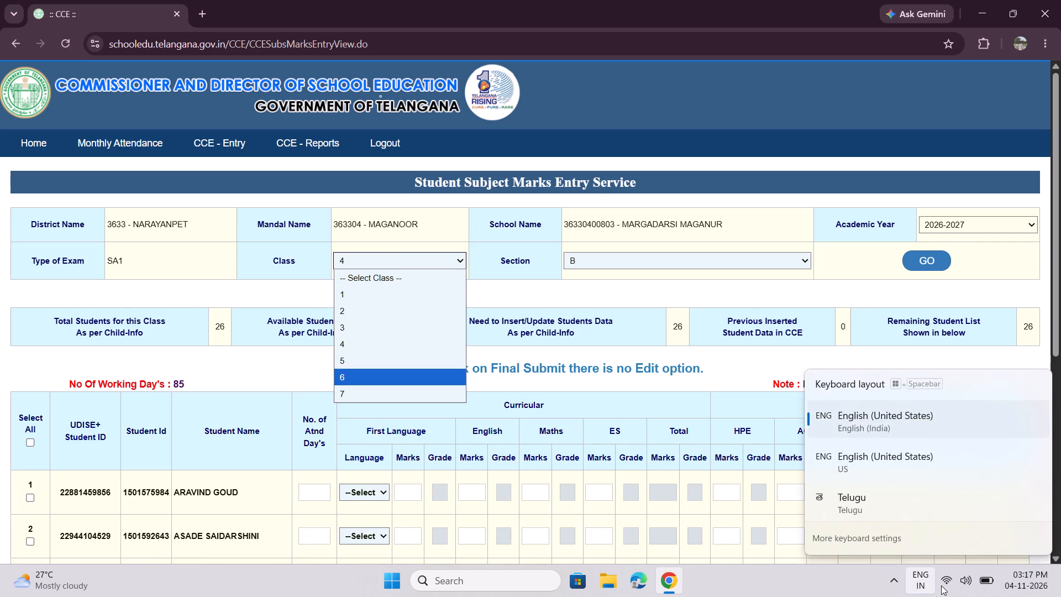
{"action": "left_click", "coordinate": [941, 585]}
{"action": "left_click", "coordinate": [941, 585]}
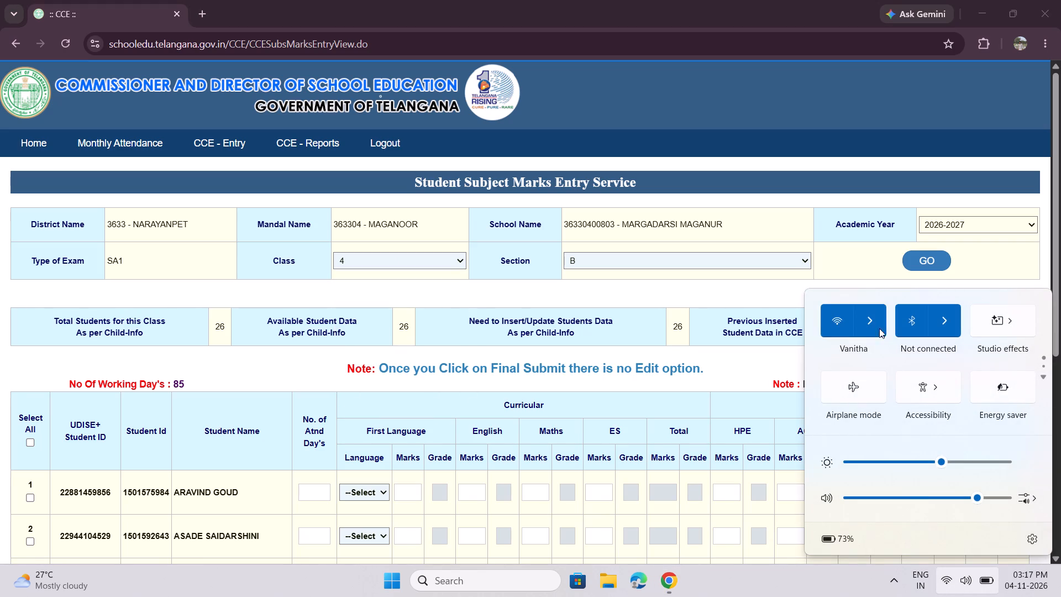
{"action": "left_click", "coordinate": [881, 321]}
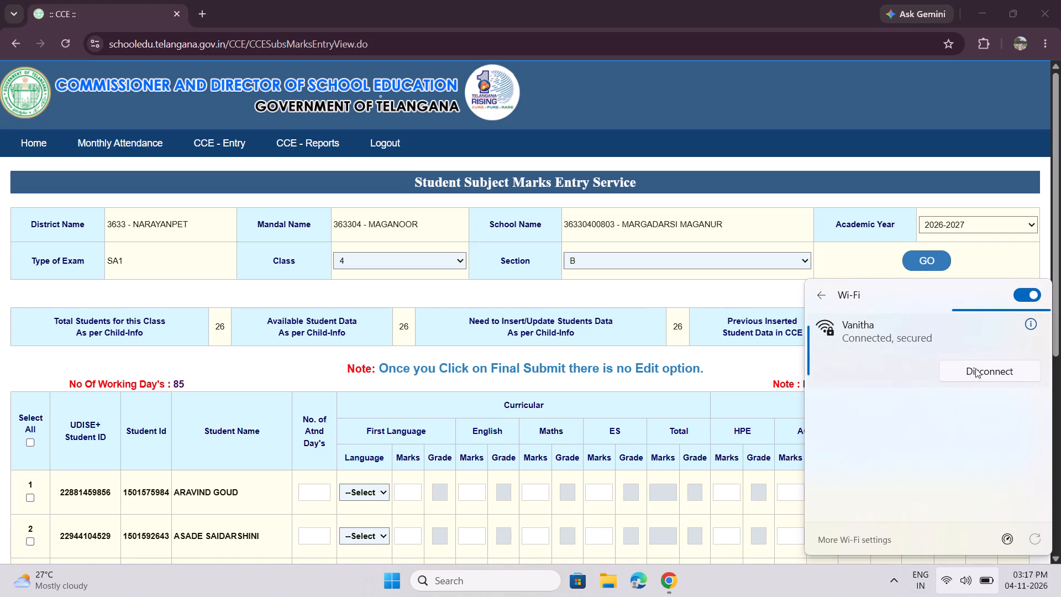
{"action": "left_click", "coordinate": [975, 369]}
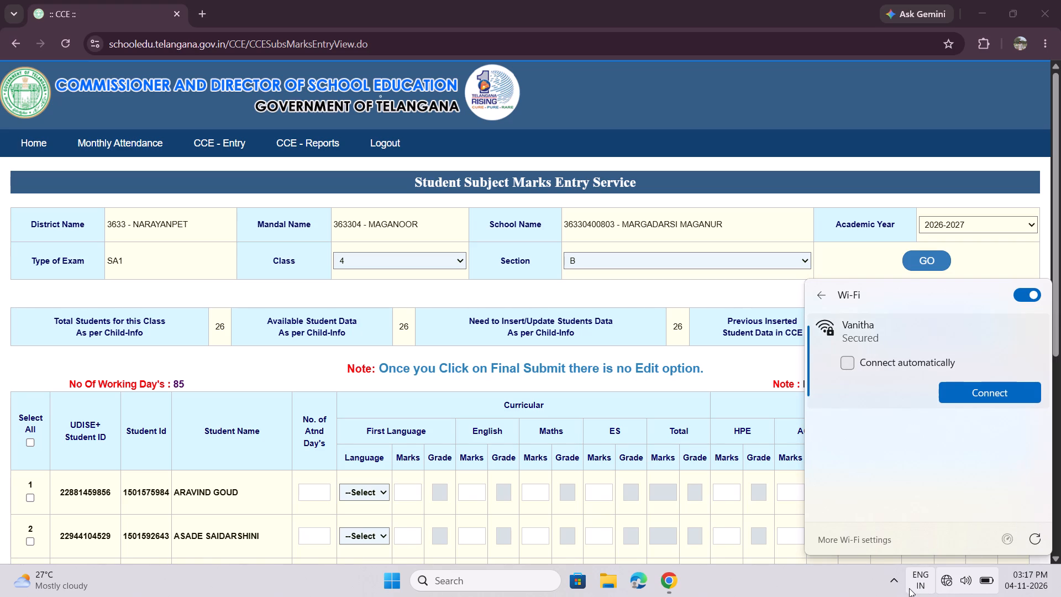
{"action": "left_click", "coordinate": [942, 581]}
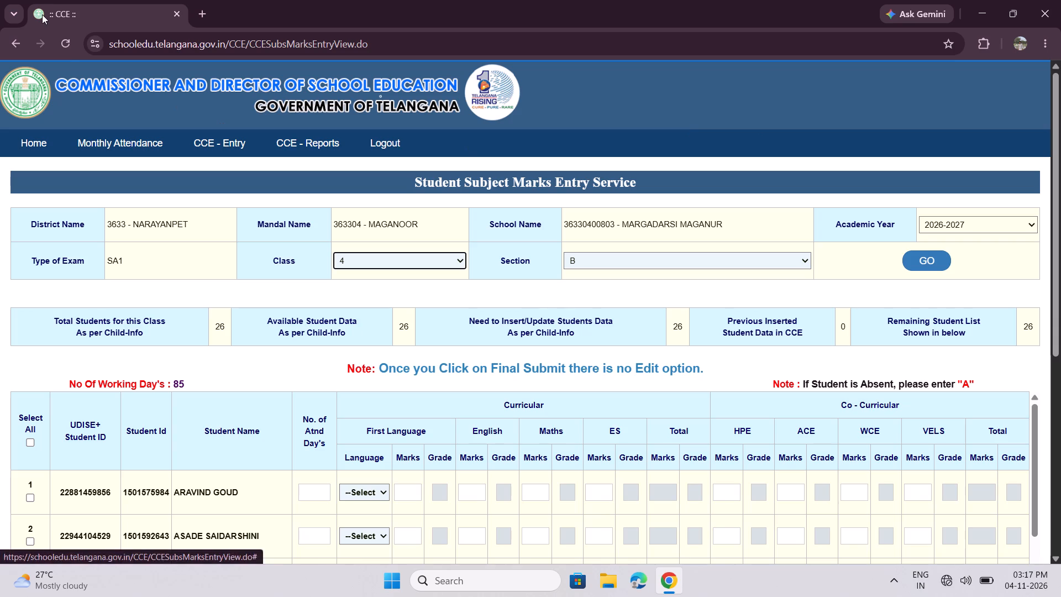
Reload the SA1 marks entry page for class 4, section B, agreeing to resubmit the form data.
{"action": "left_click", "coordinate": [74, 43]}
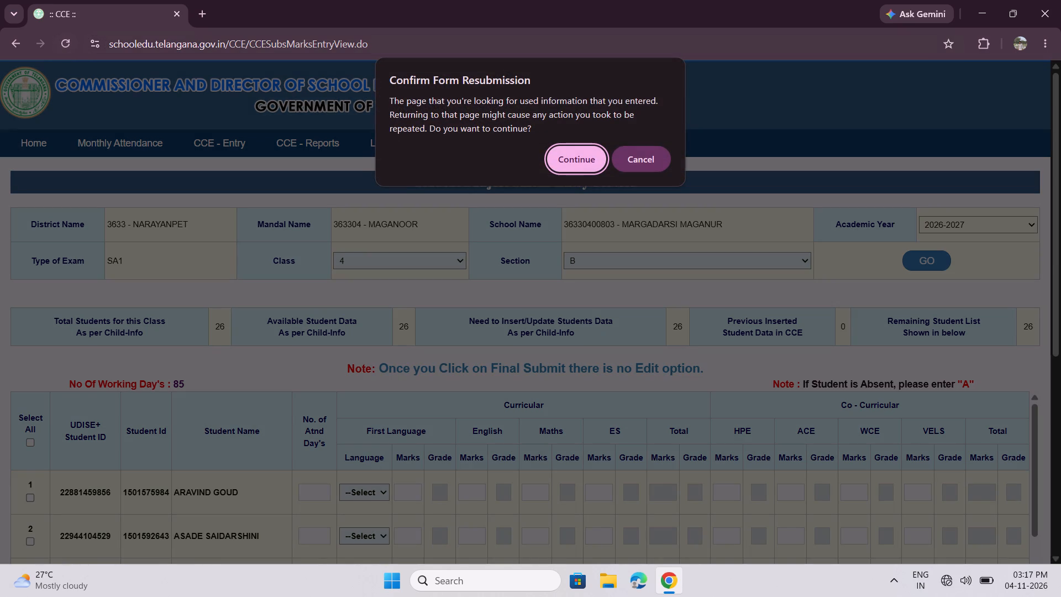
{"action": "left_click", "coordinate": [553, 163]}
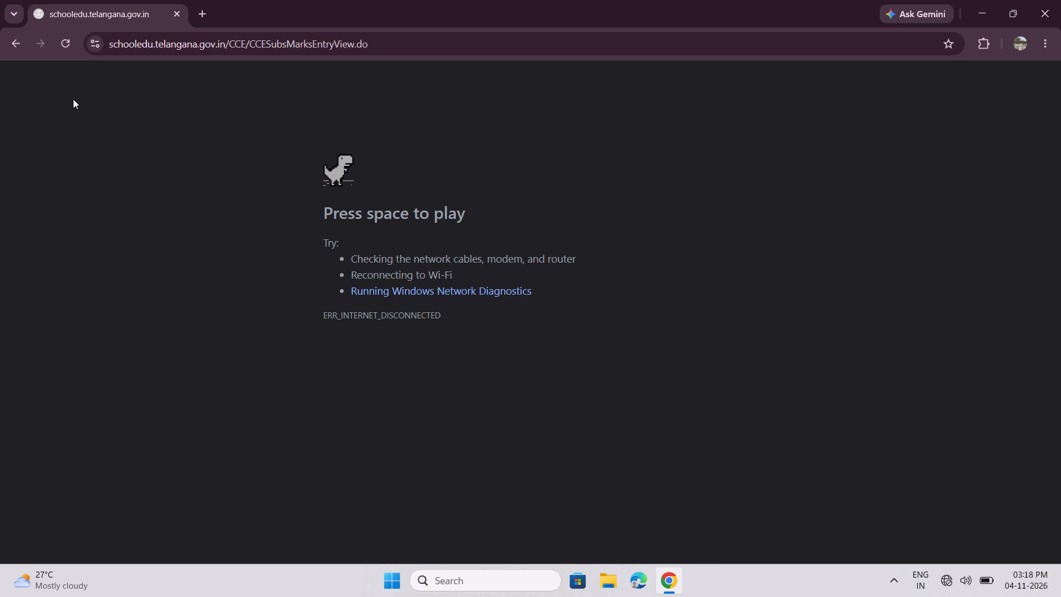
Reload the student marks entry page and agree to resubmit its form data.
{"action": "left_click", "coordinate": [62, 39]}
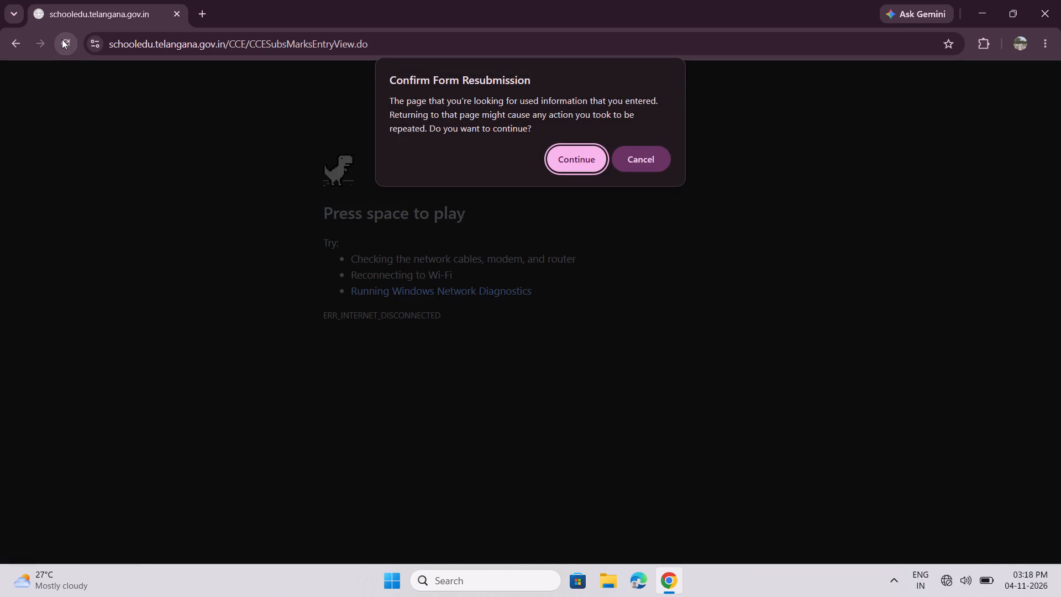
{"action": "left_click", "coordinate": [580, 142]}
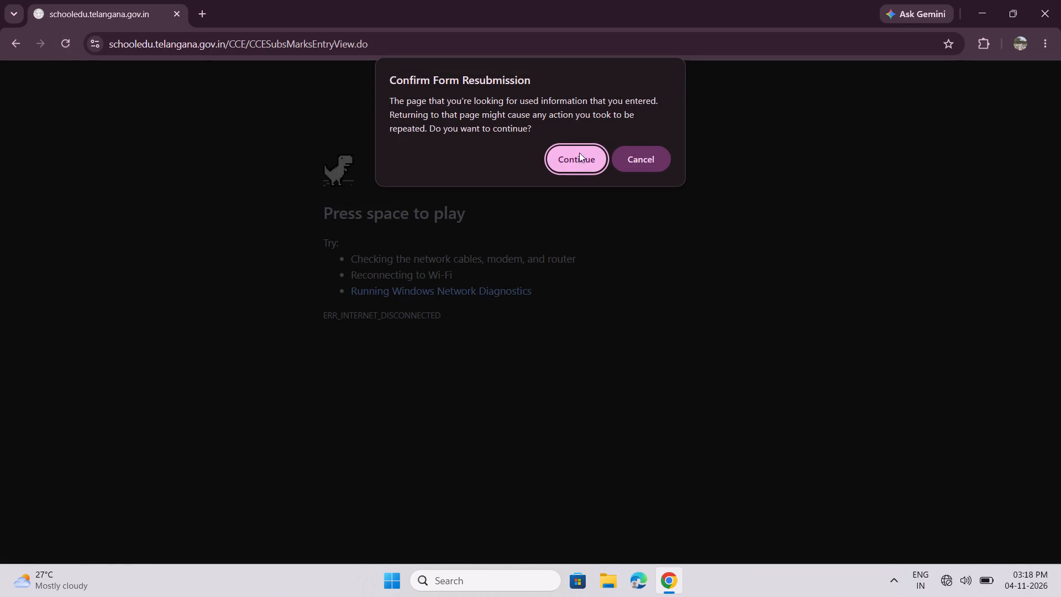
{"action": "left_click", "coordinate": [577, 161]}
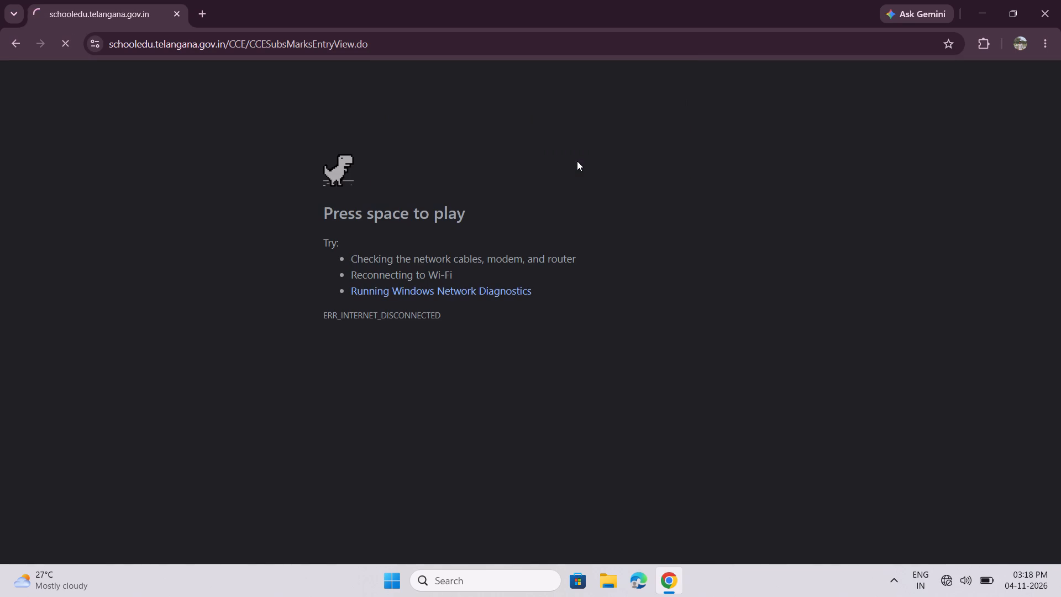